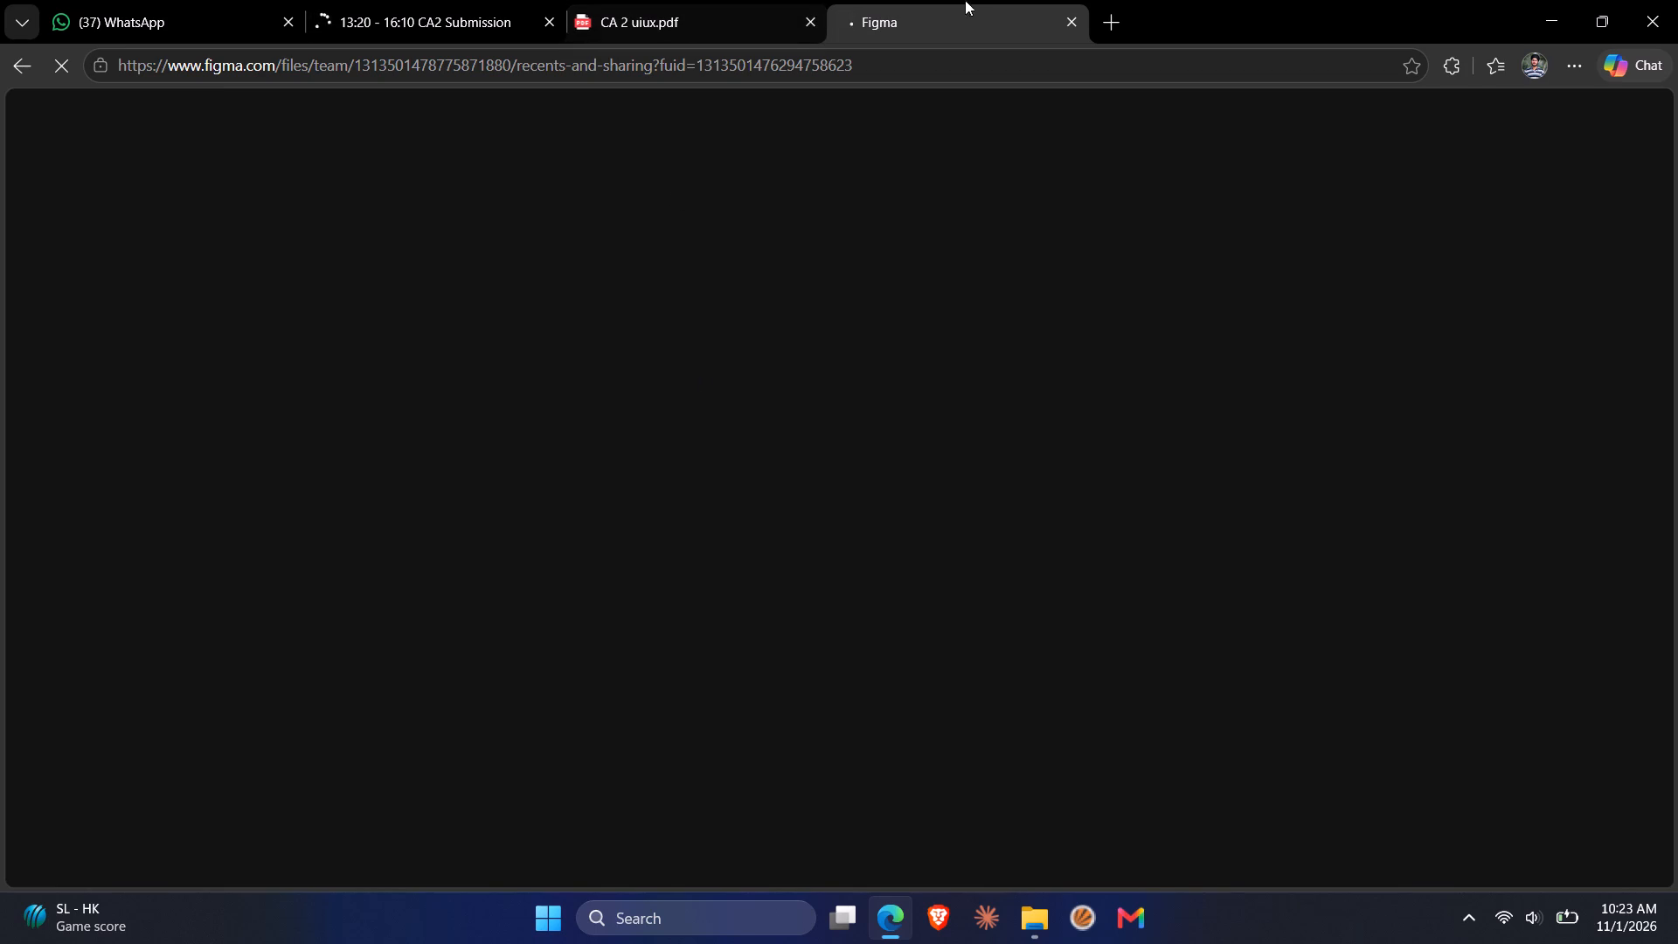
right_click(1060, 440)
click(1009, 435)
Switch to the 13:20 - 16:10 CA2 Submission form and check the computer's Wi-Fi connection.
click(397, 0)
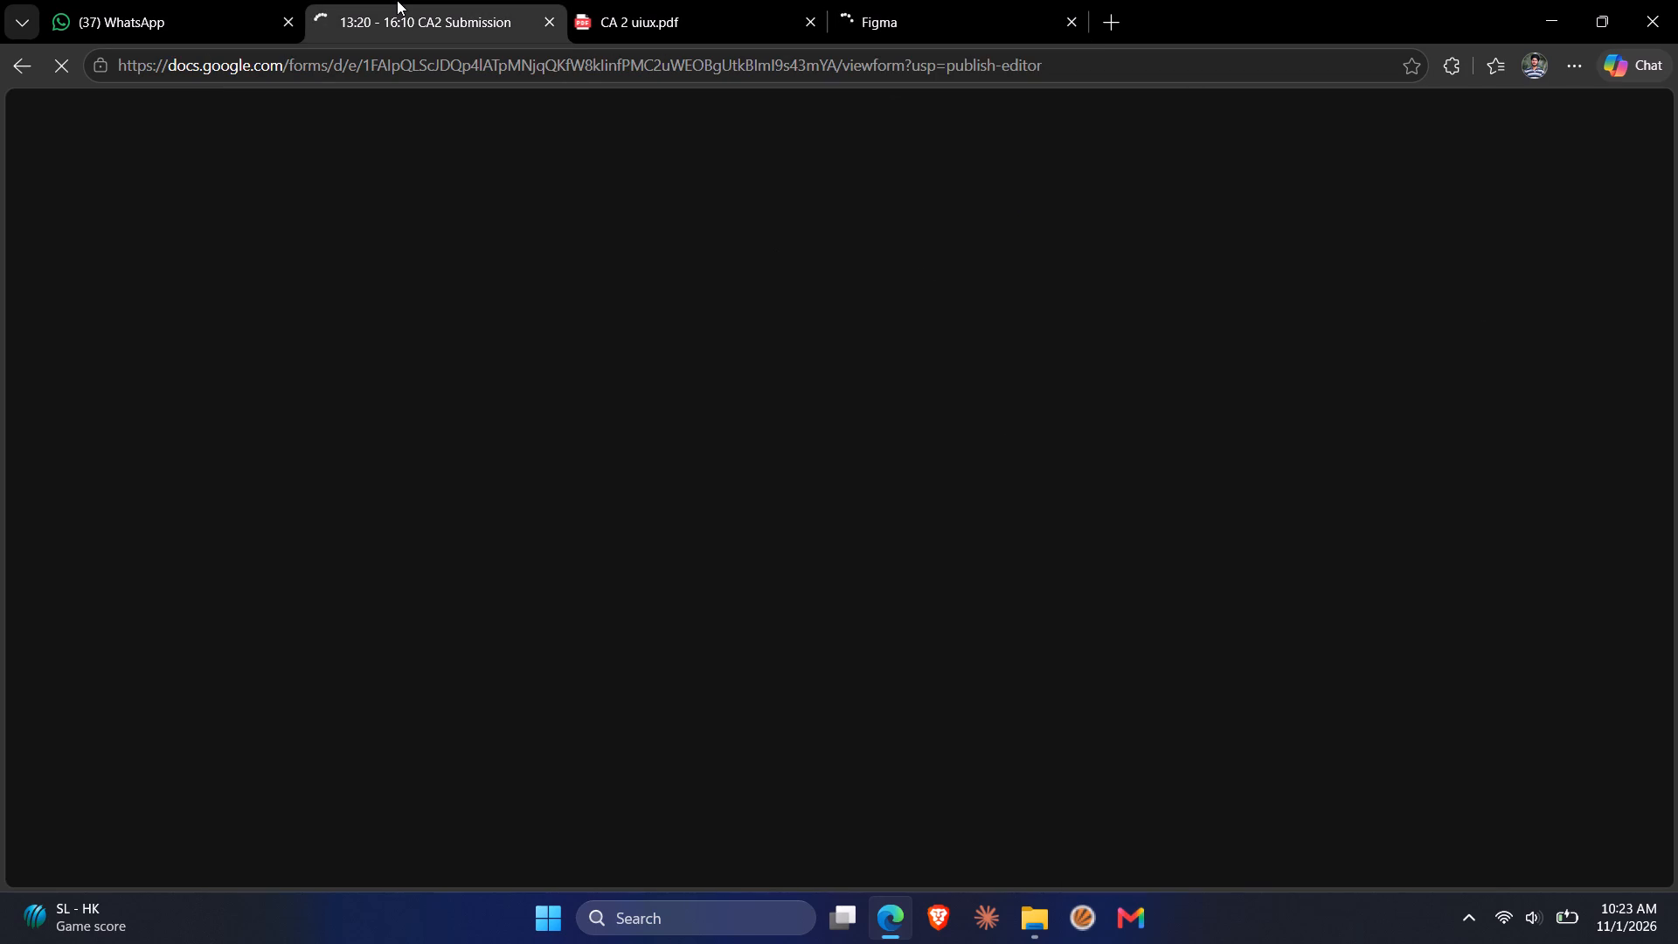
click(1501, 920)
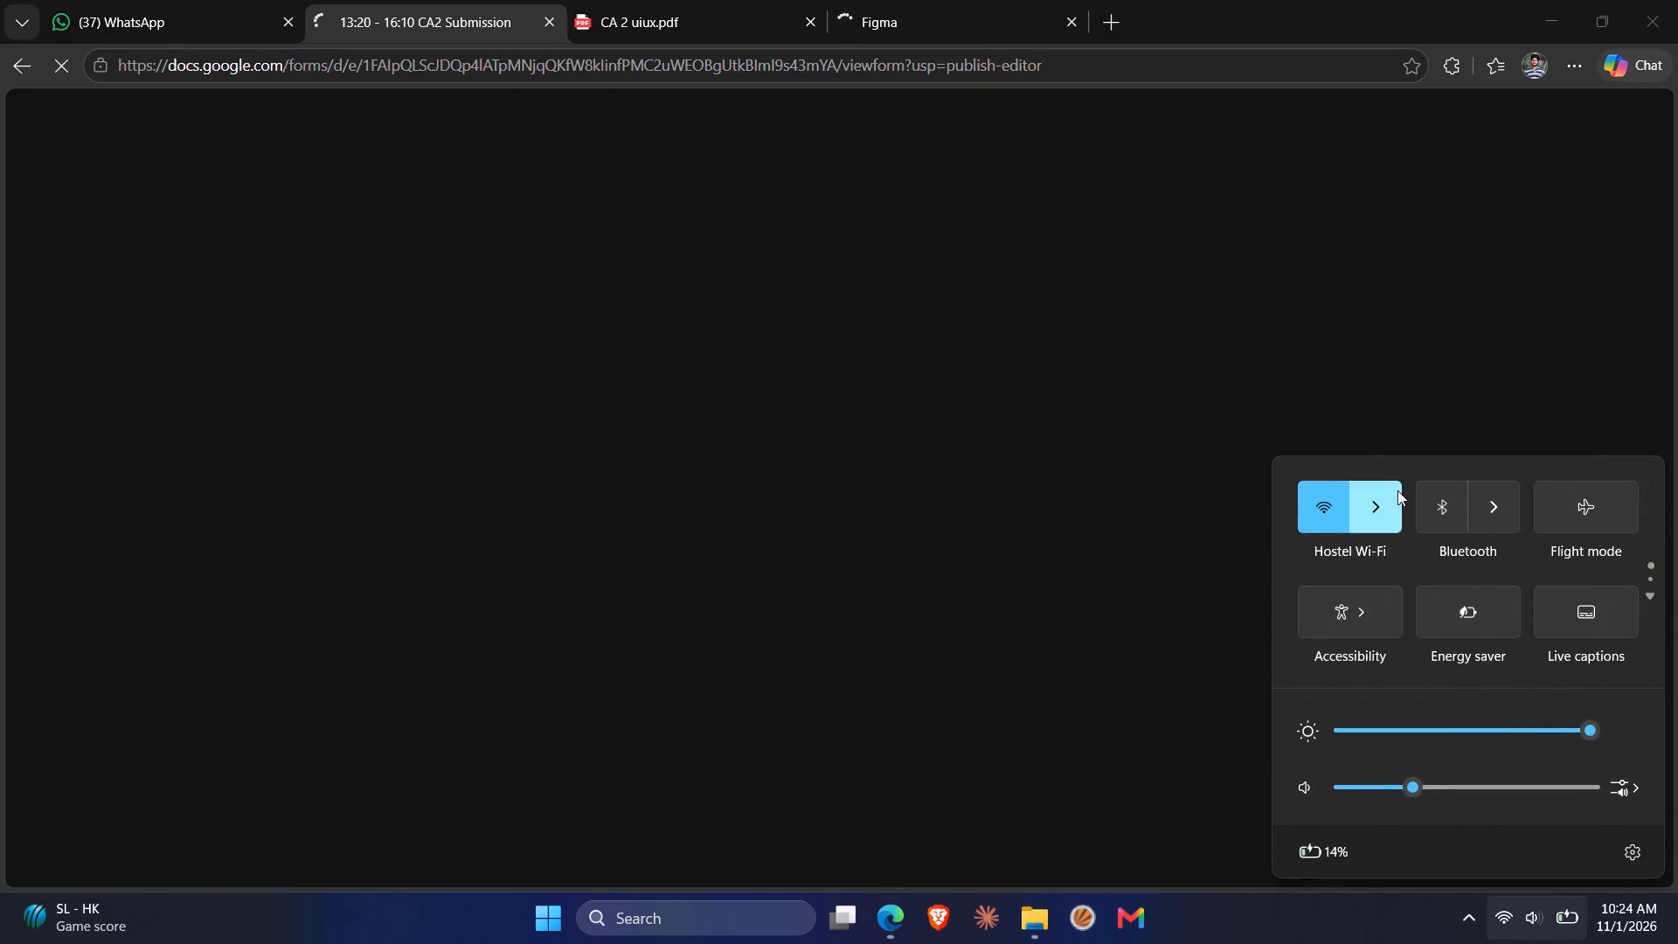
click(1397, 490)
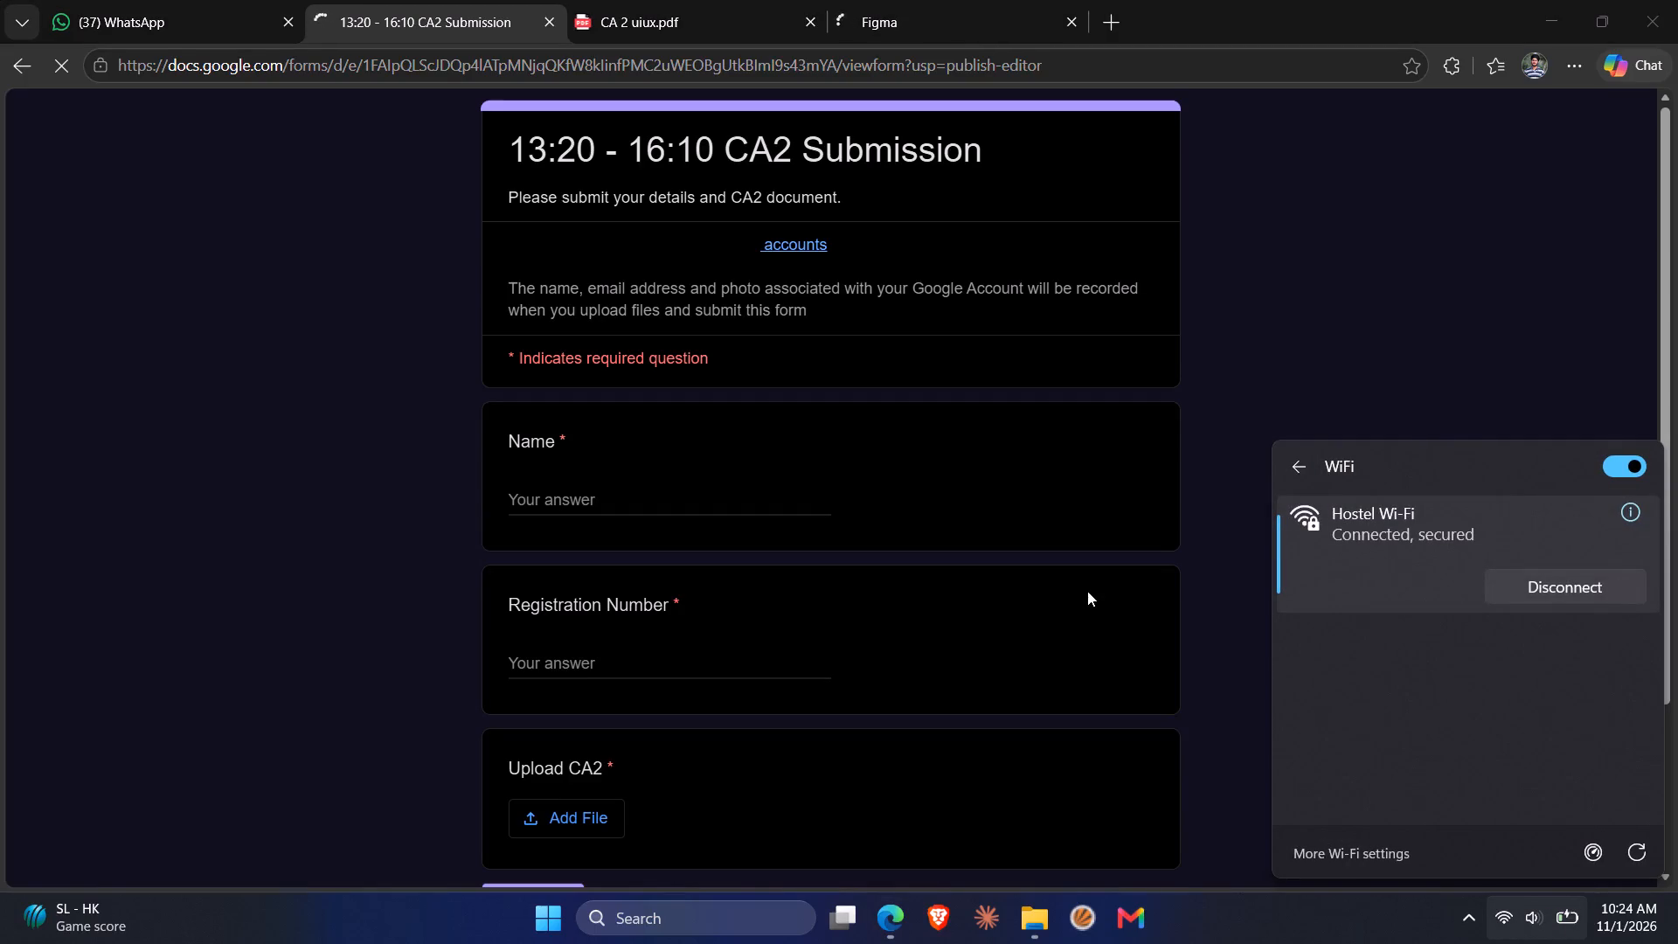
click(321, 616)
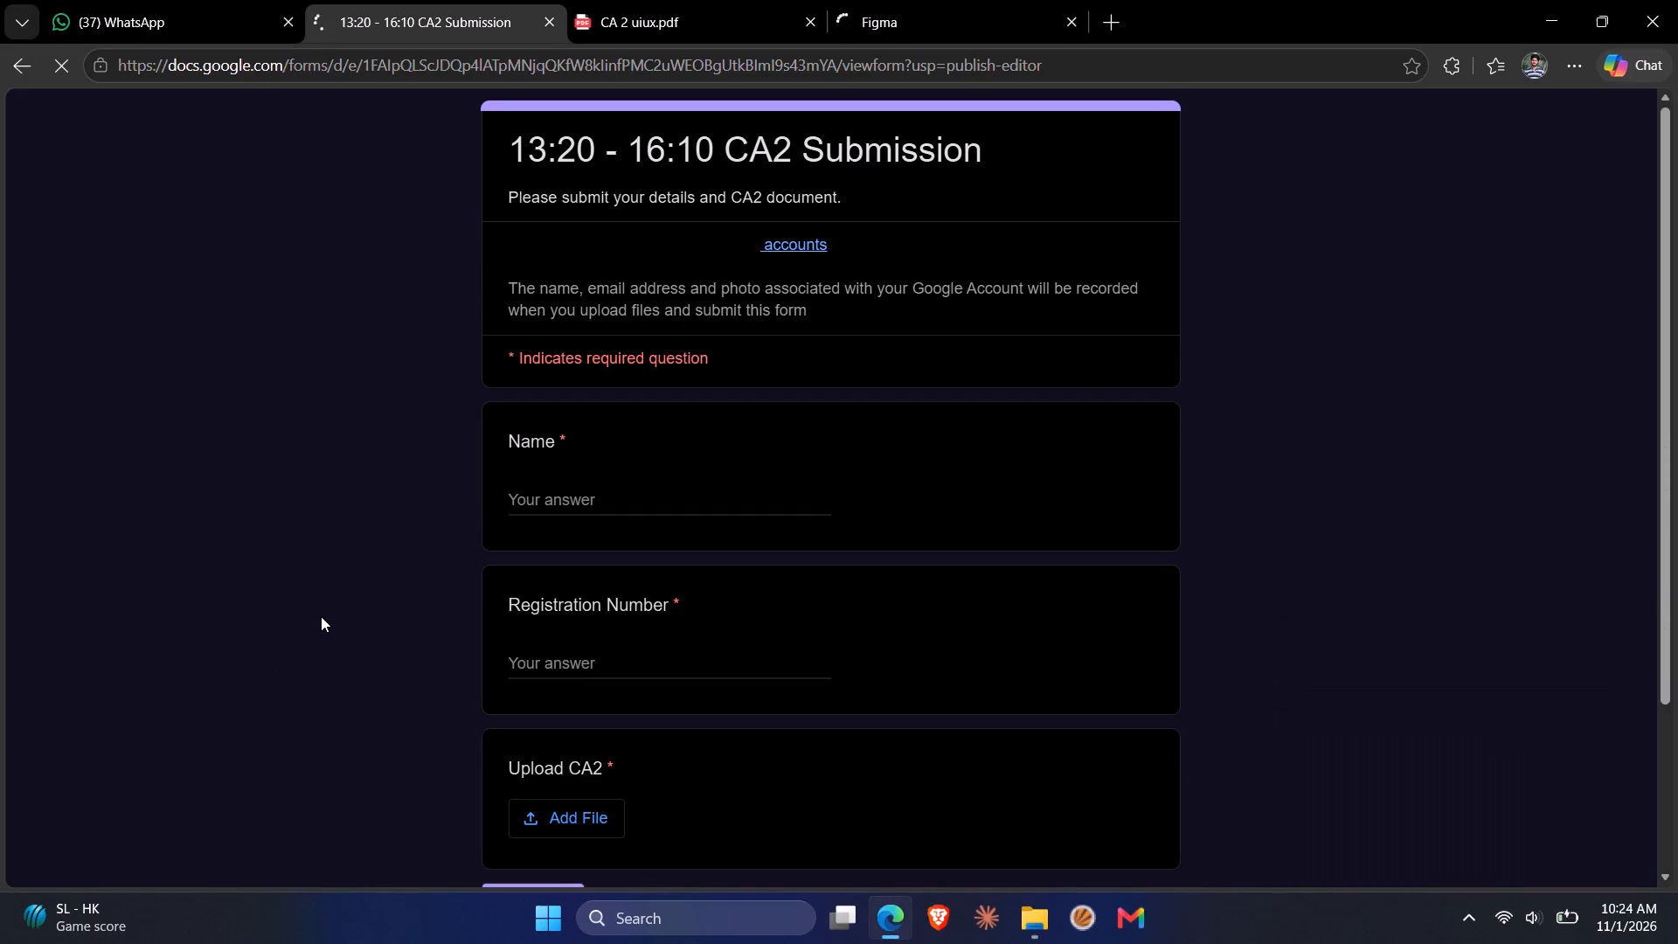
Look through the CA2 Submission form's questions and try to start an answer in the Name field.
scroll(655, 621, down, 2)
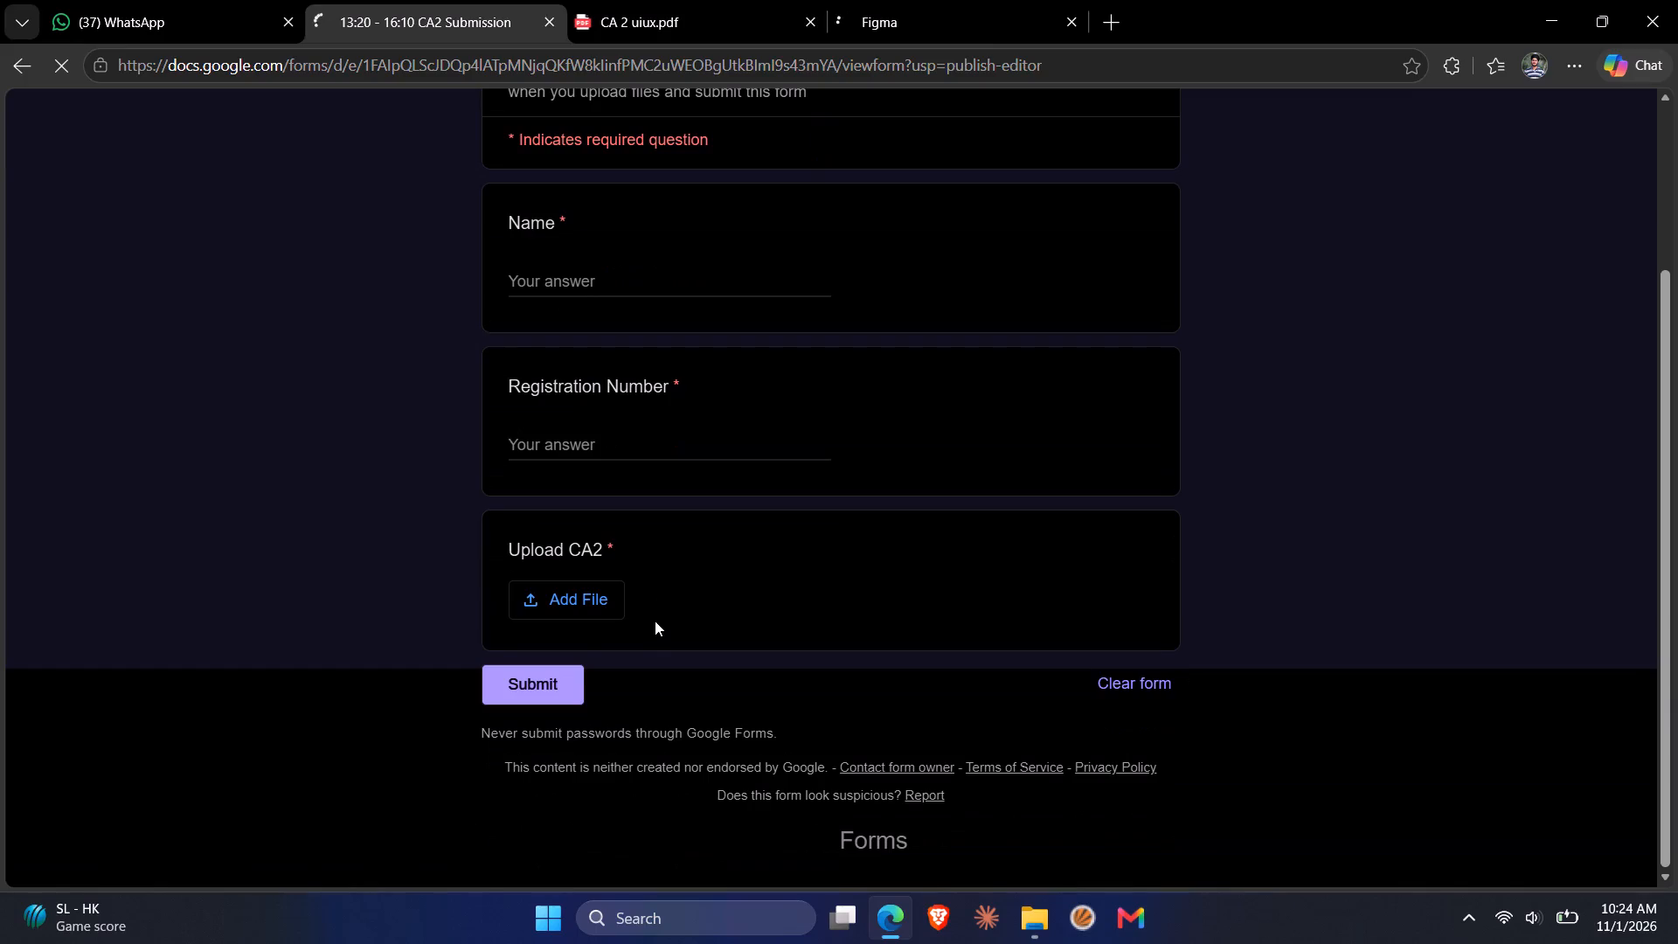
scroll(655, 621, up, 4)
click(646, 498)
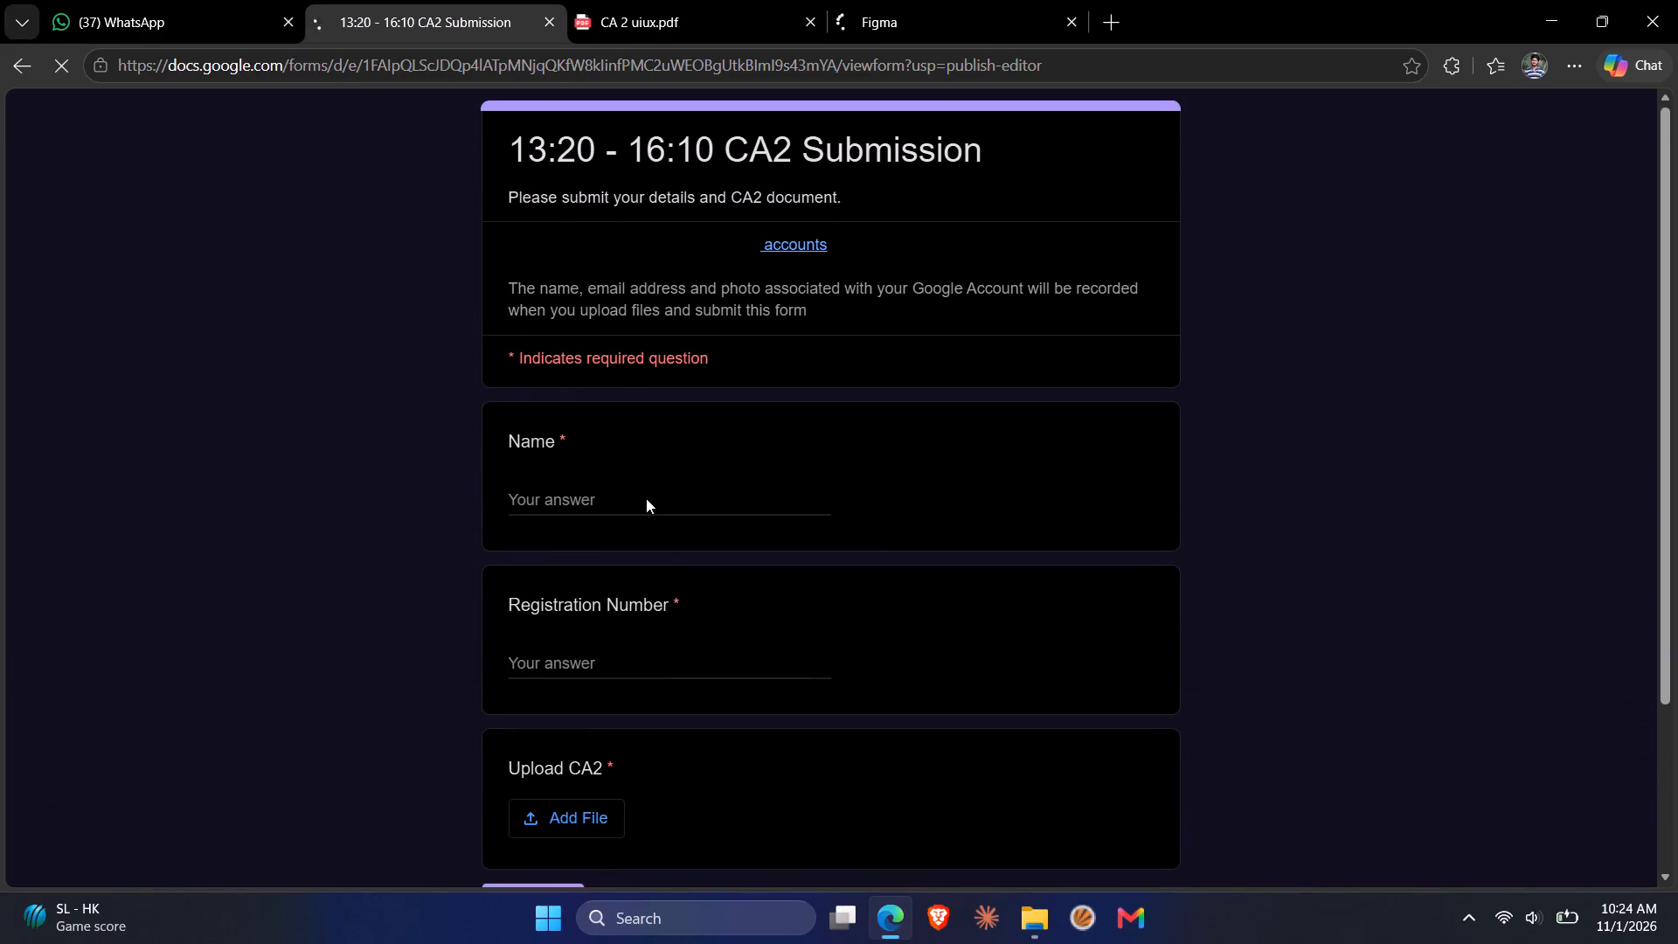
click(609, 497)
double_click(570, 461)
Check the loading of the Figma recent files page.
click(943, 0)
scroll(701, 411, up, 6)
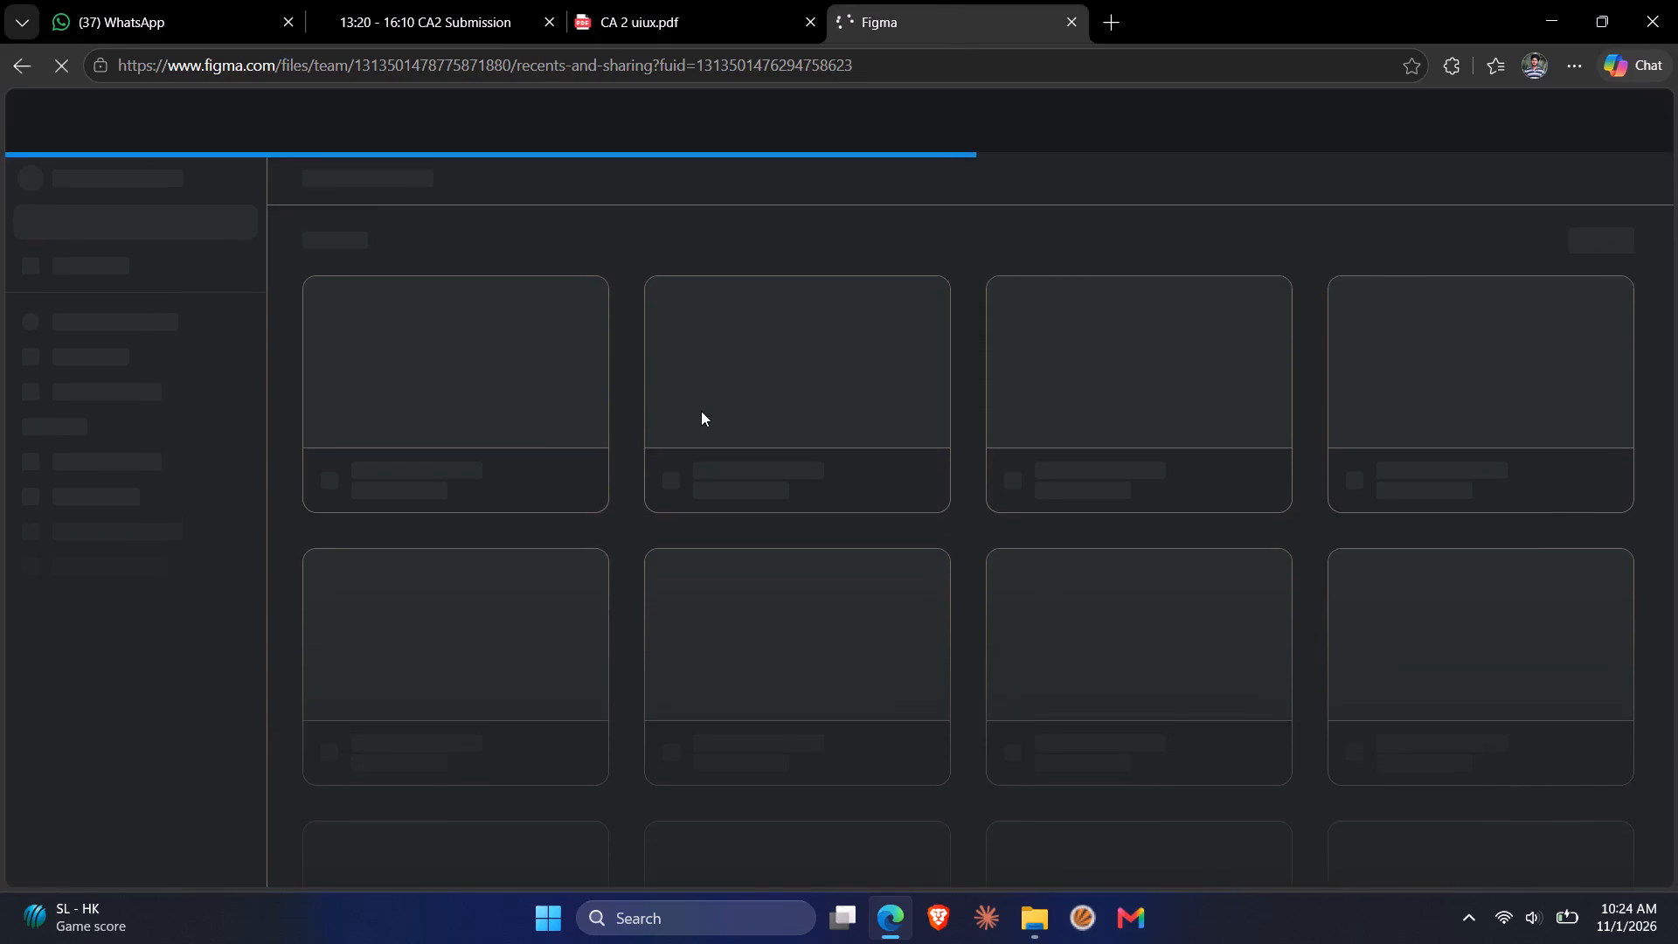
Return to the CA2 Submission form and try to start the Name answer again.
click(359, 0)
triple_click(658, 498)
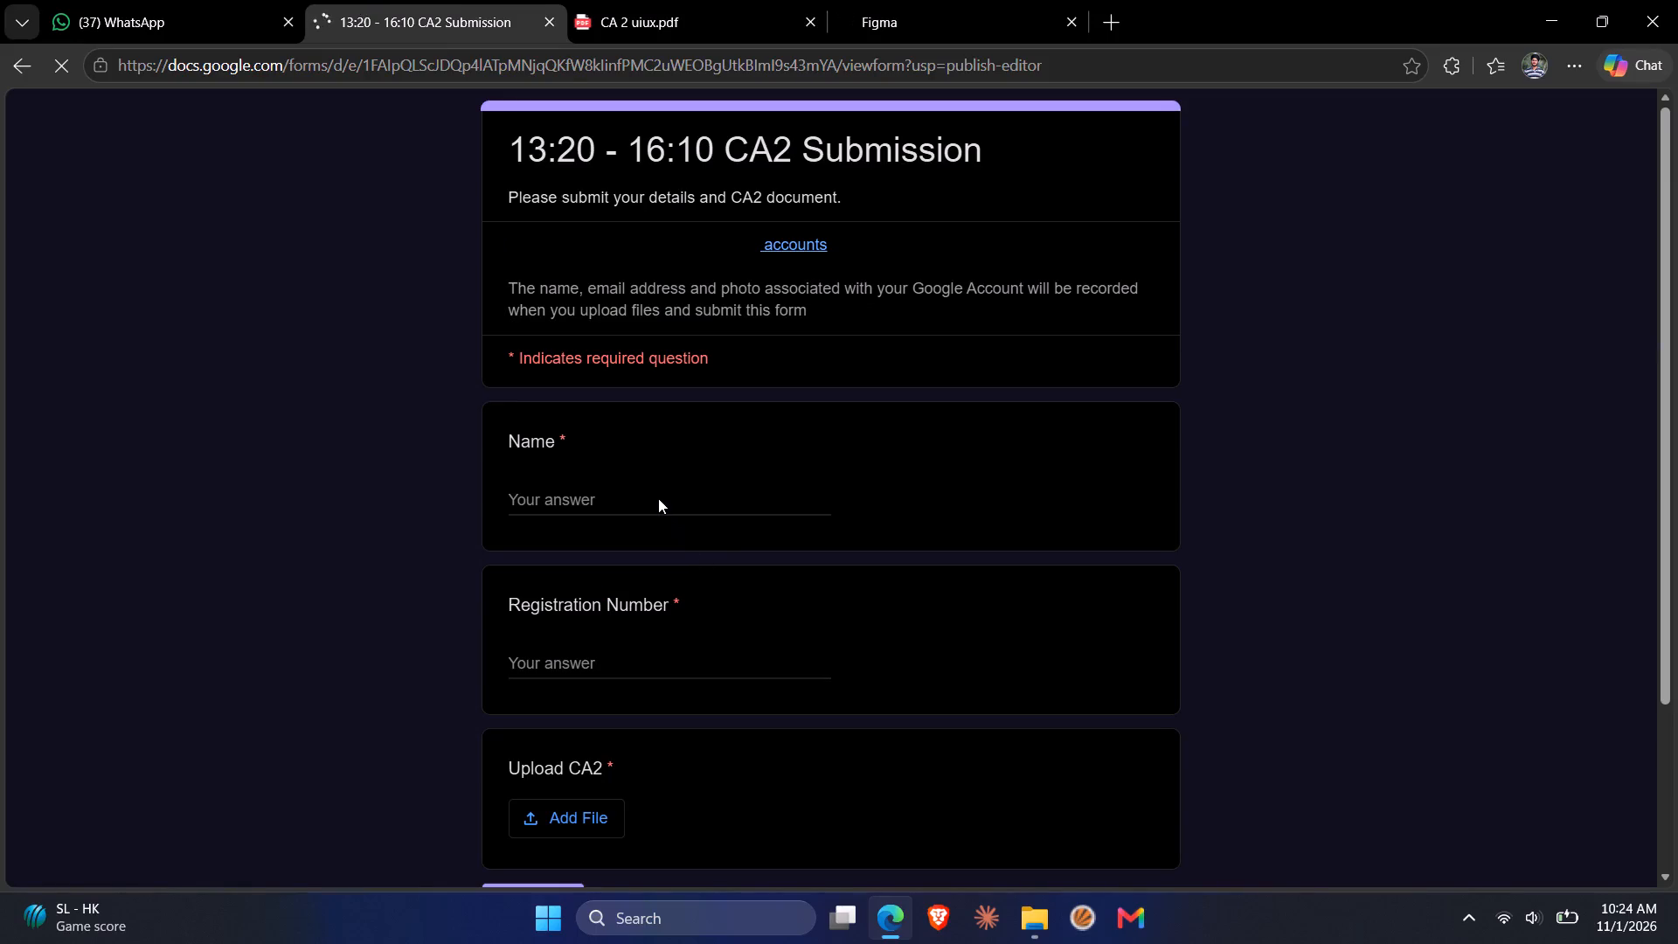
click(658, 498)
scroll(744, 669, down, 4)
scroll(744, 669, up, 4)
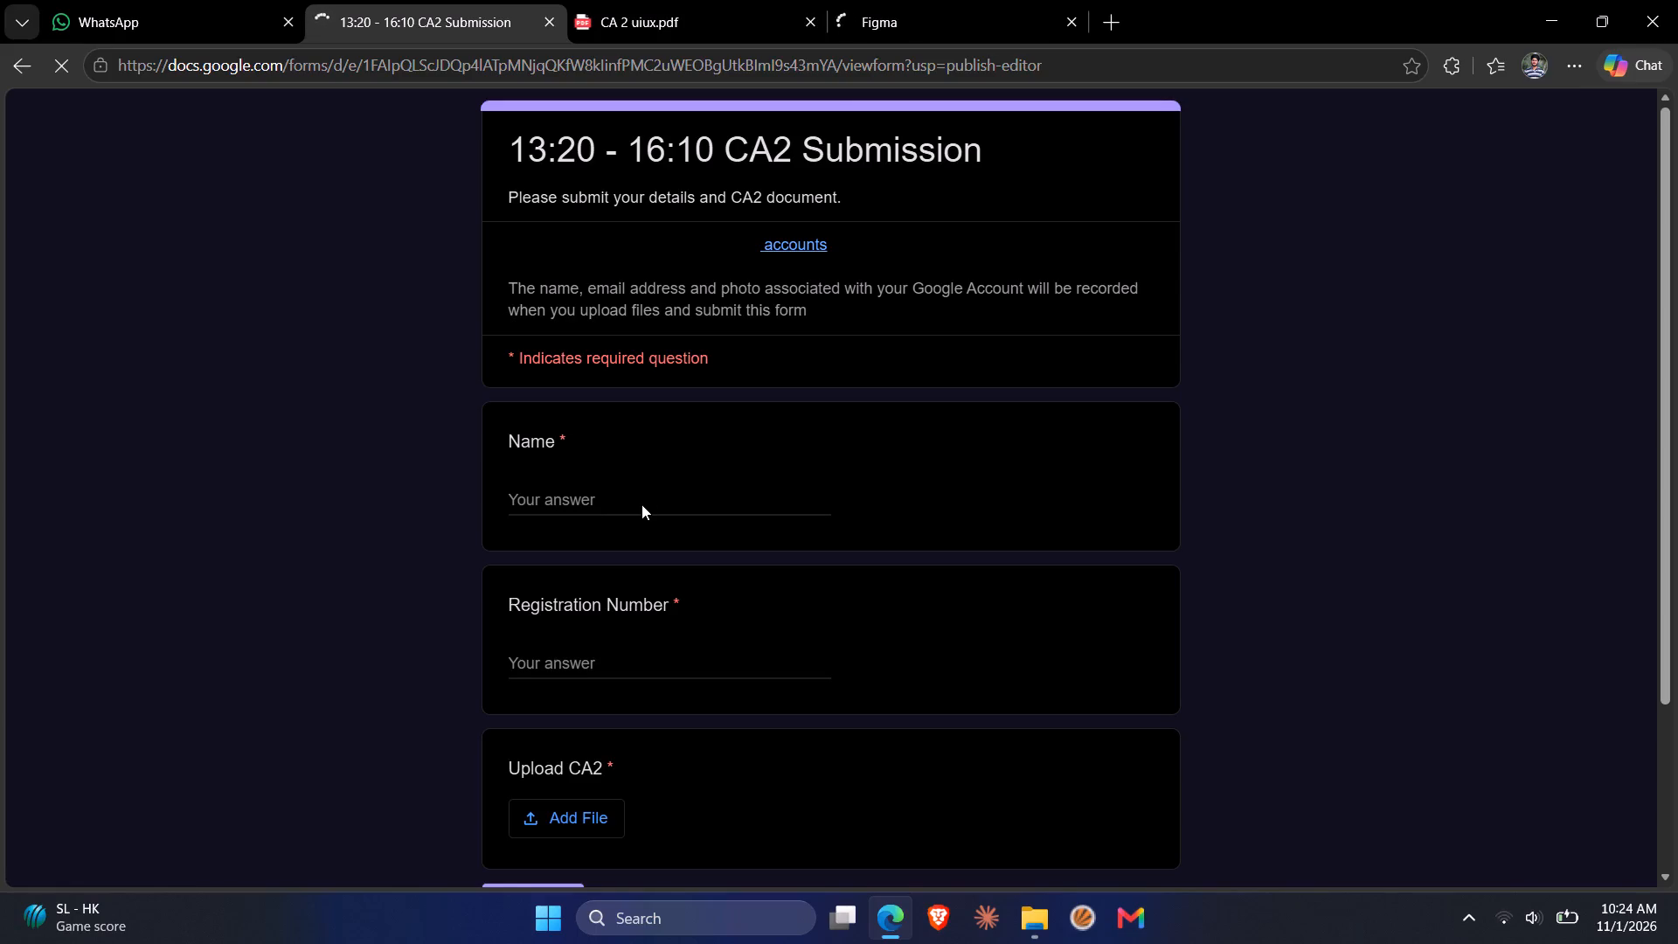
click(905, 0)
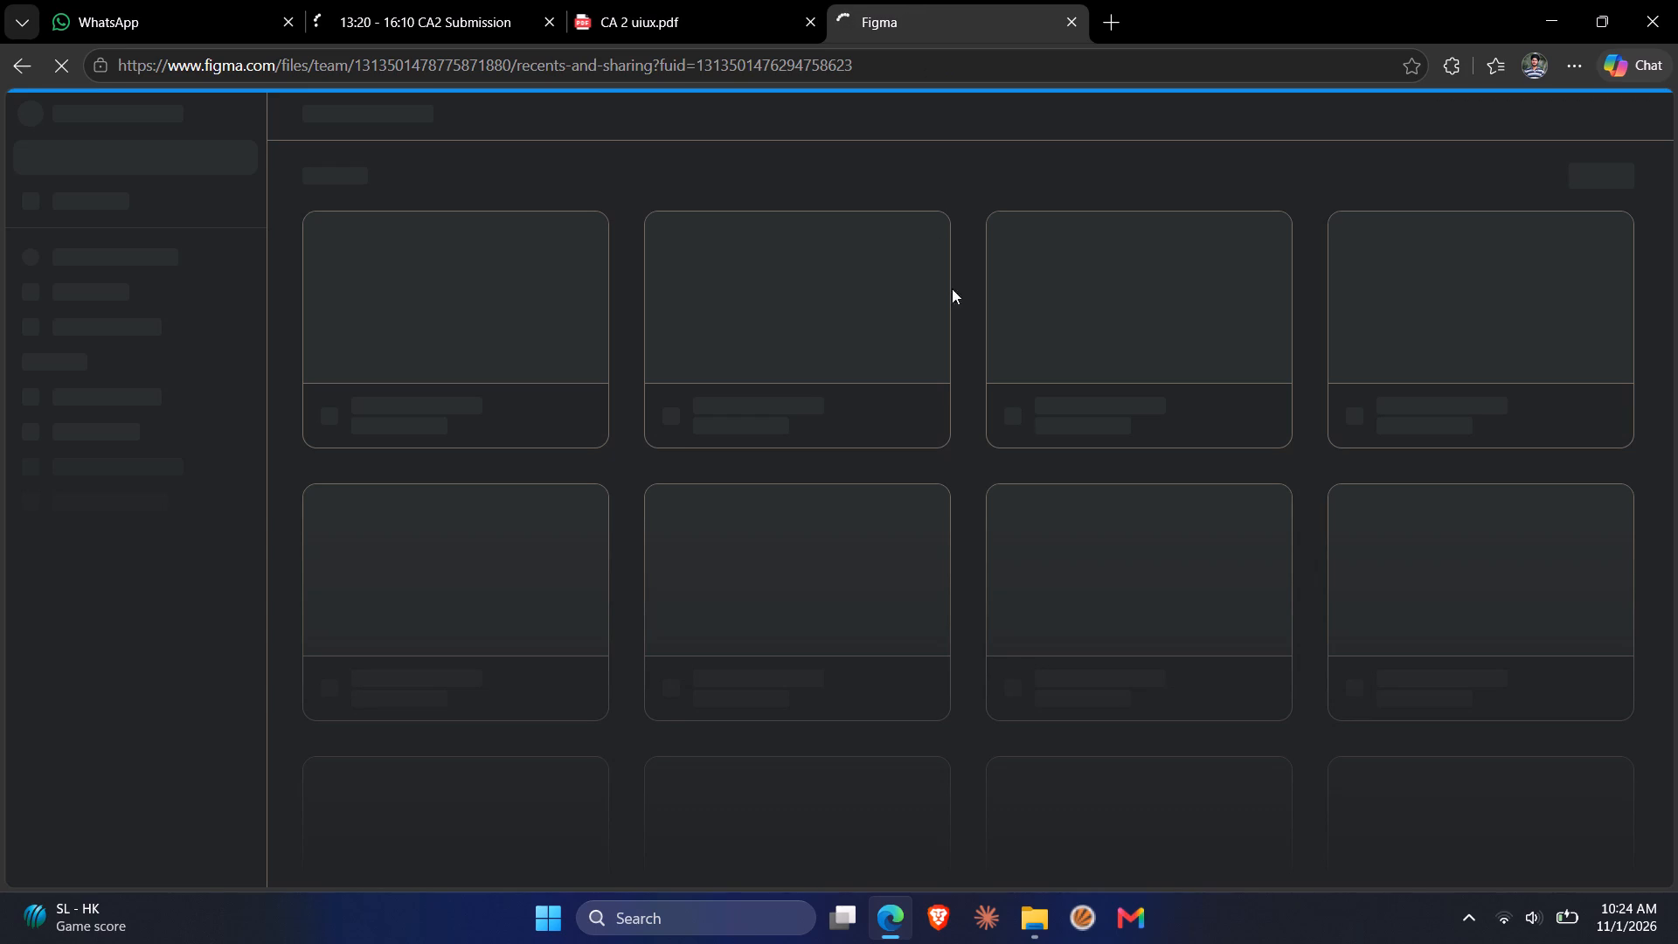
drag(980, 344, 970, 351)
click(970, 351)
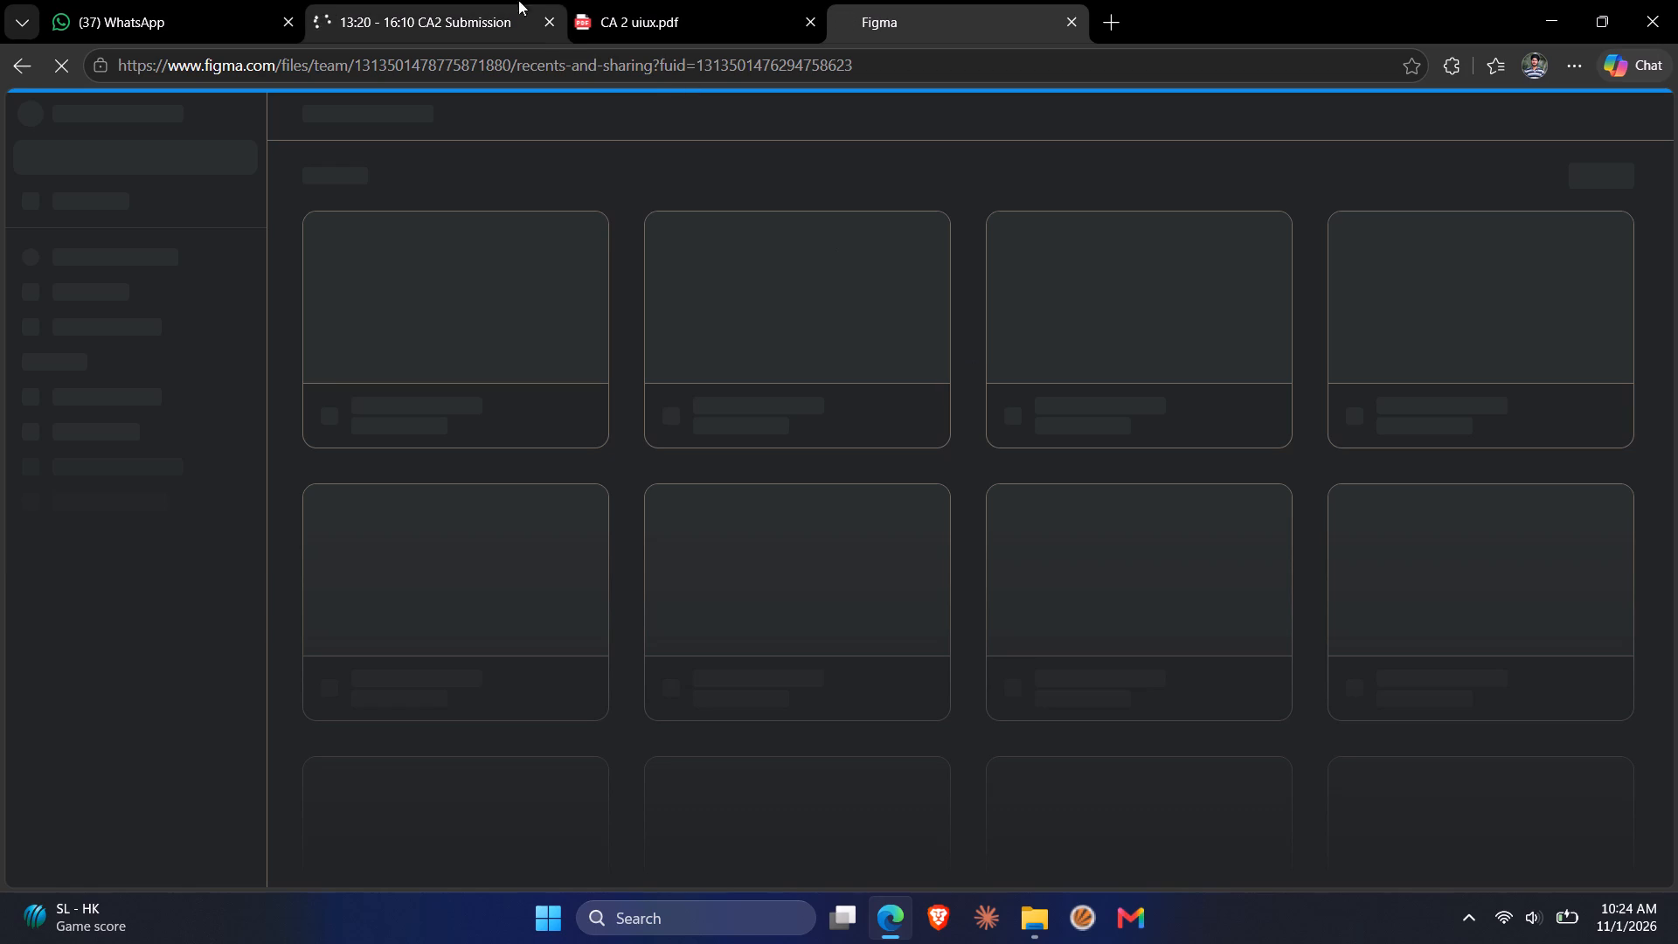
Close the open CA 2 uiux.pdf document.
click(723, 0)
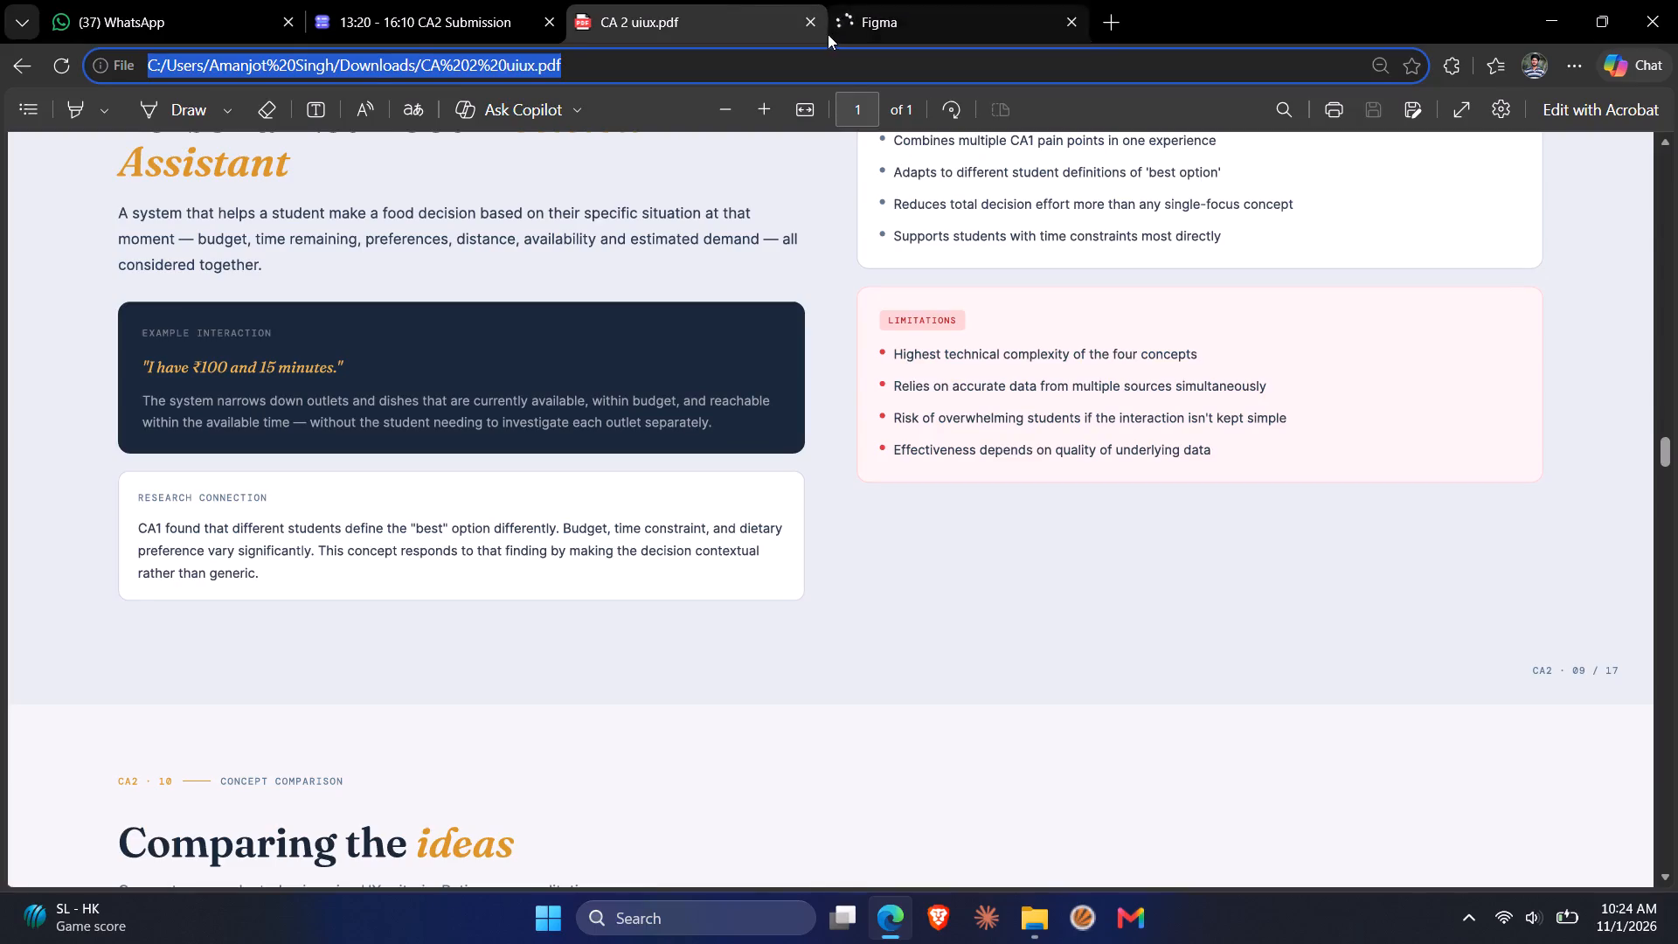
click(810, 29)
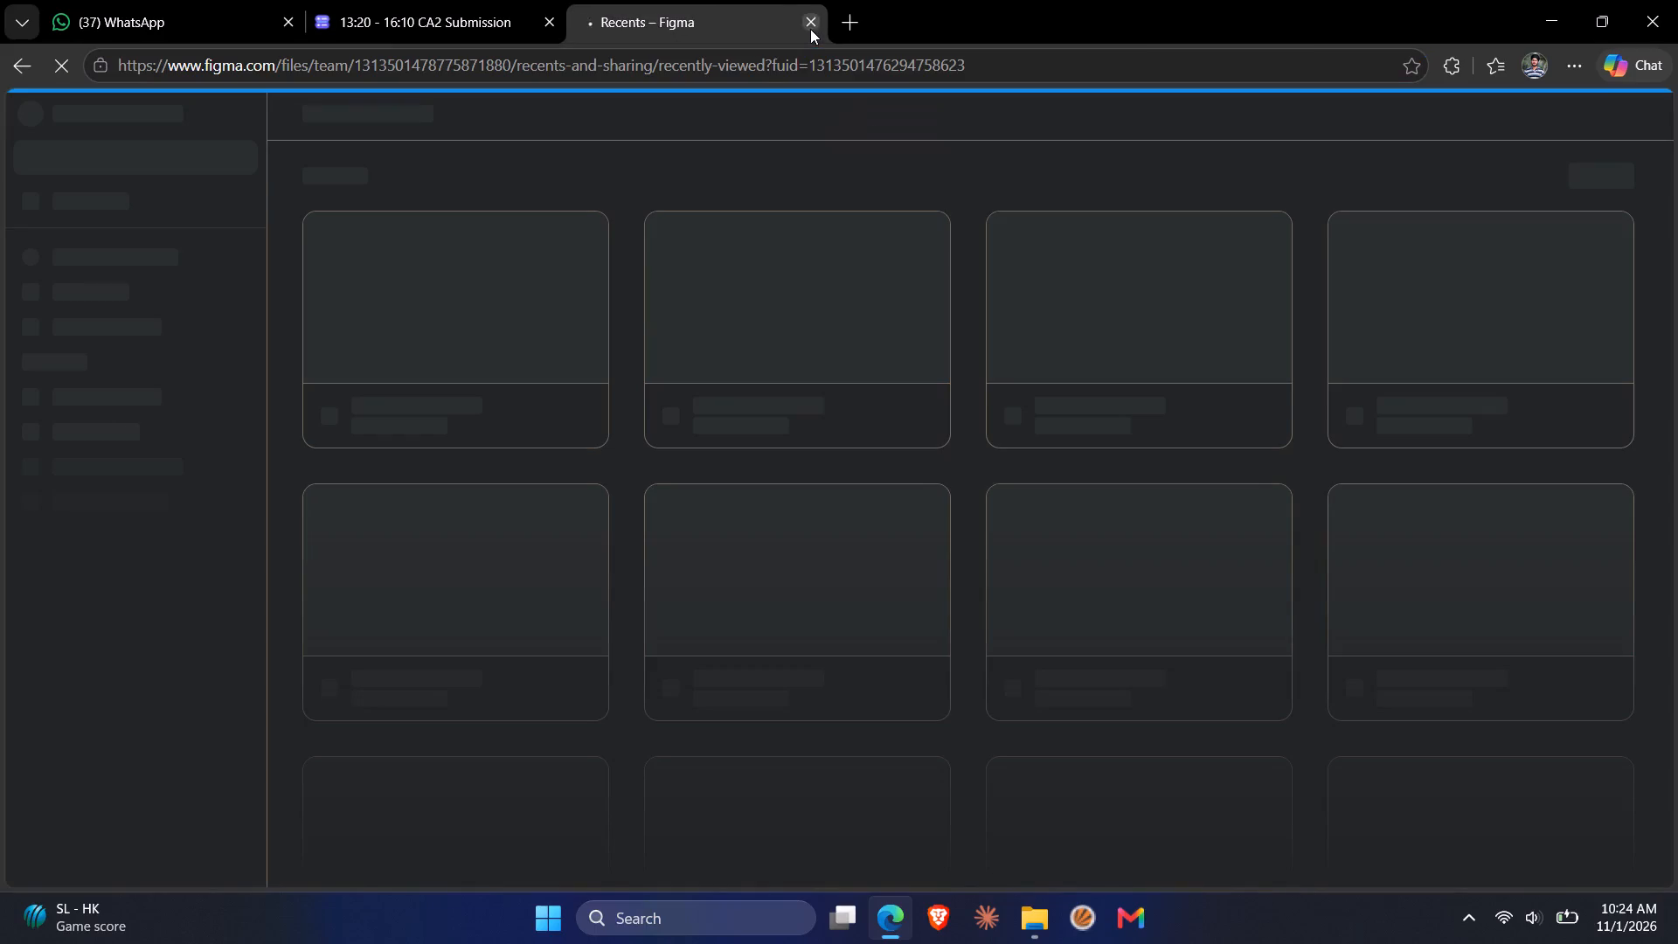
Fill in the student's name and registration number on the CA2 Submission form.
click(366, 0)
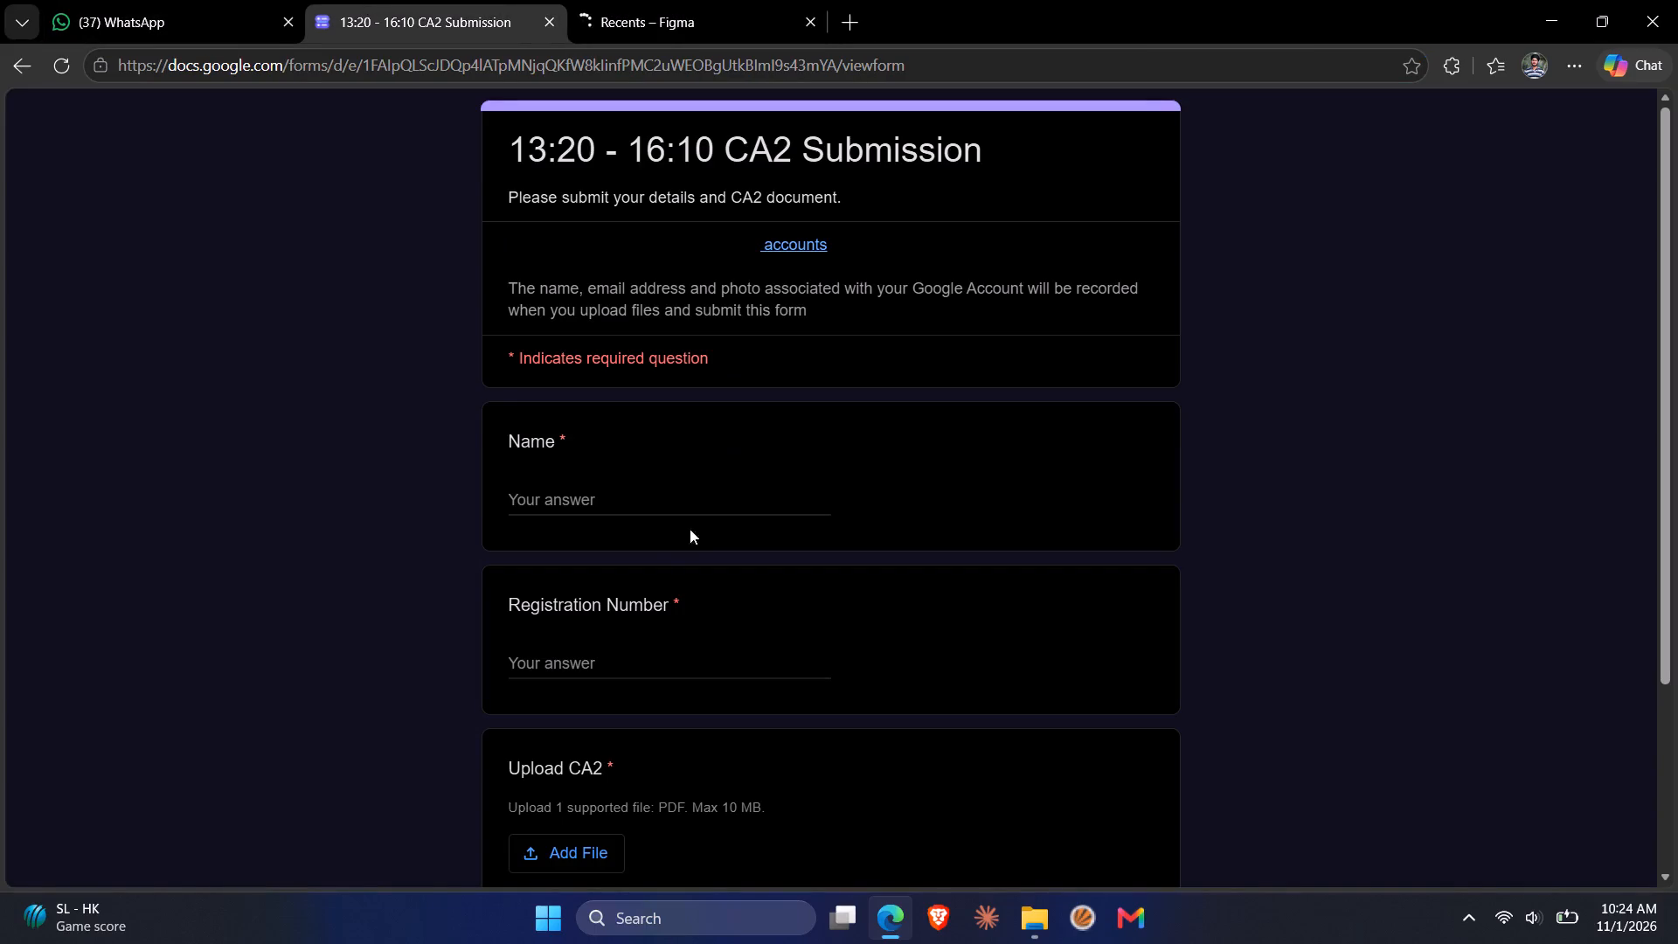
click(643, 506)
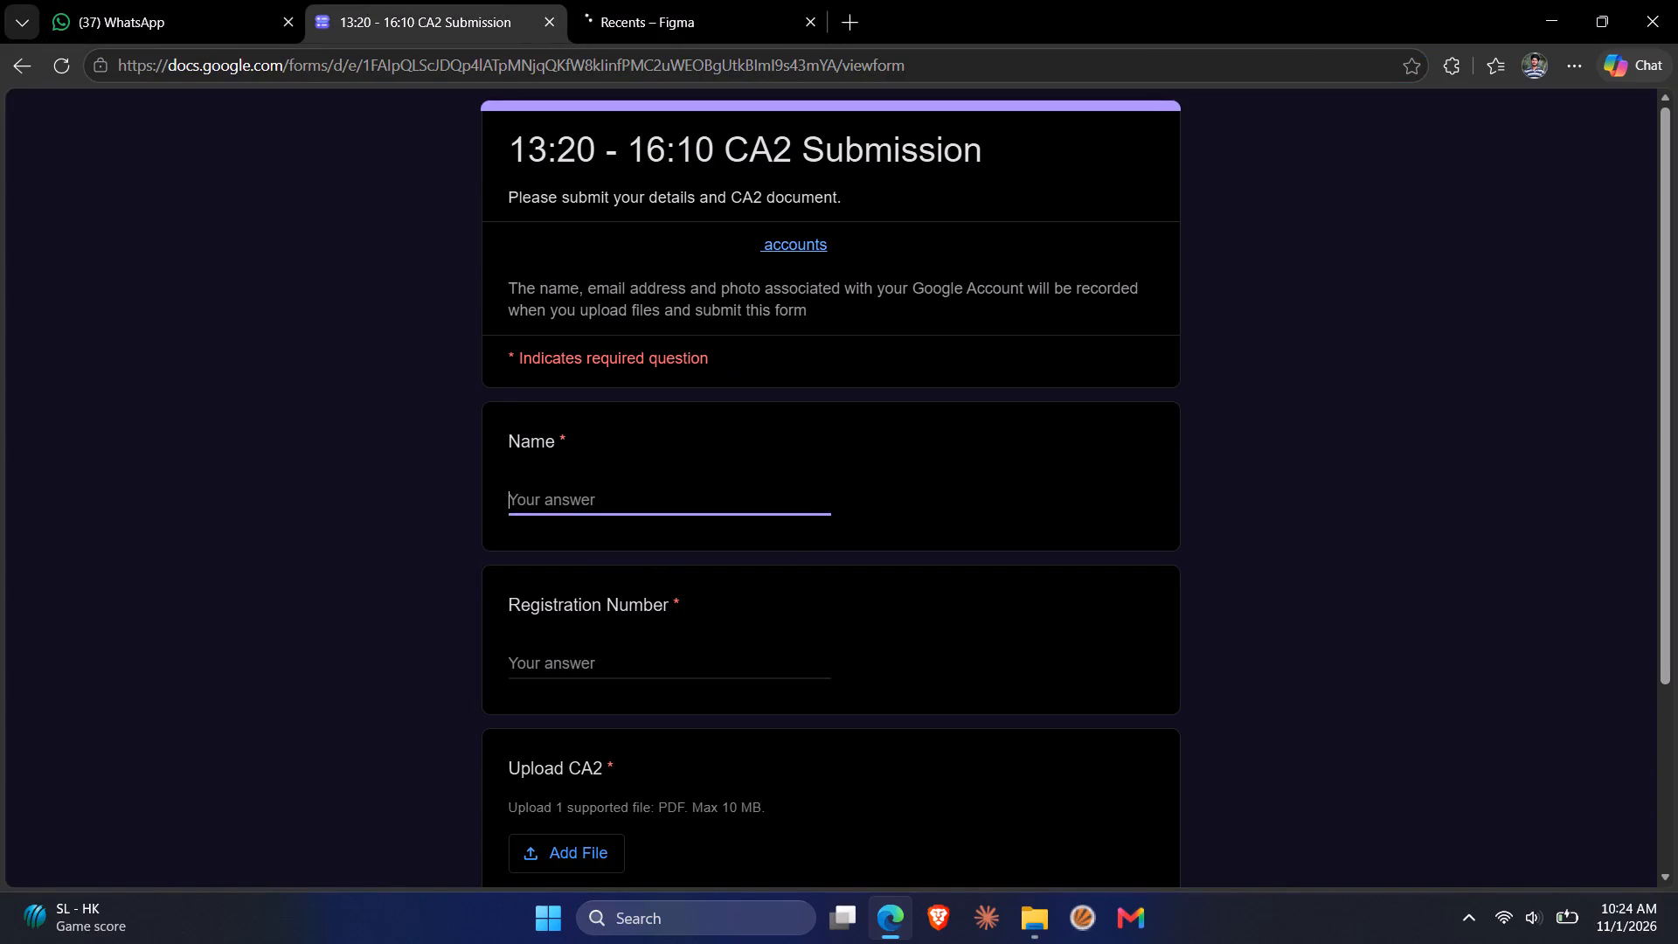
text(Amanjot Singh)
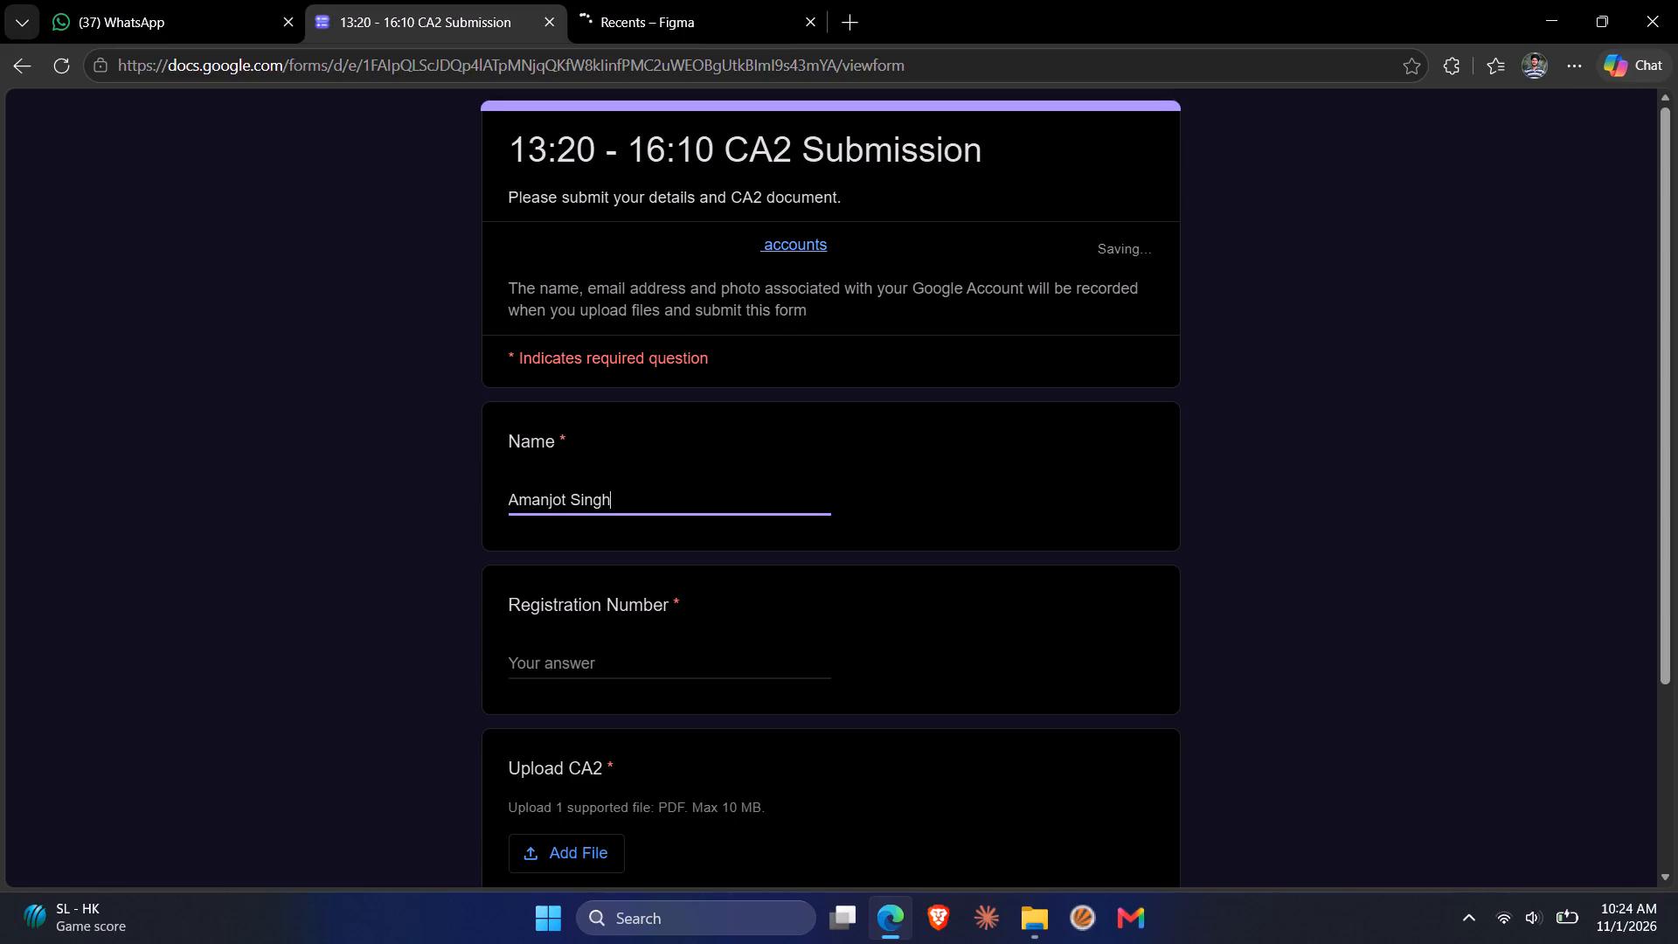
scroll(643, 506, down, 1)
click(660, 635)
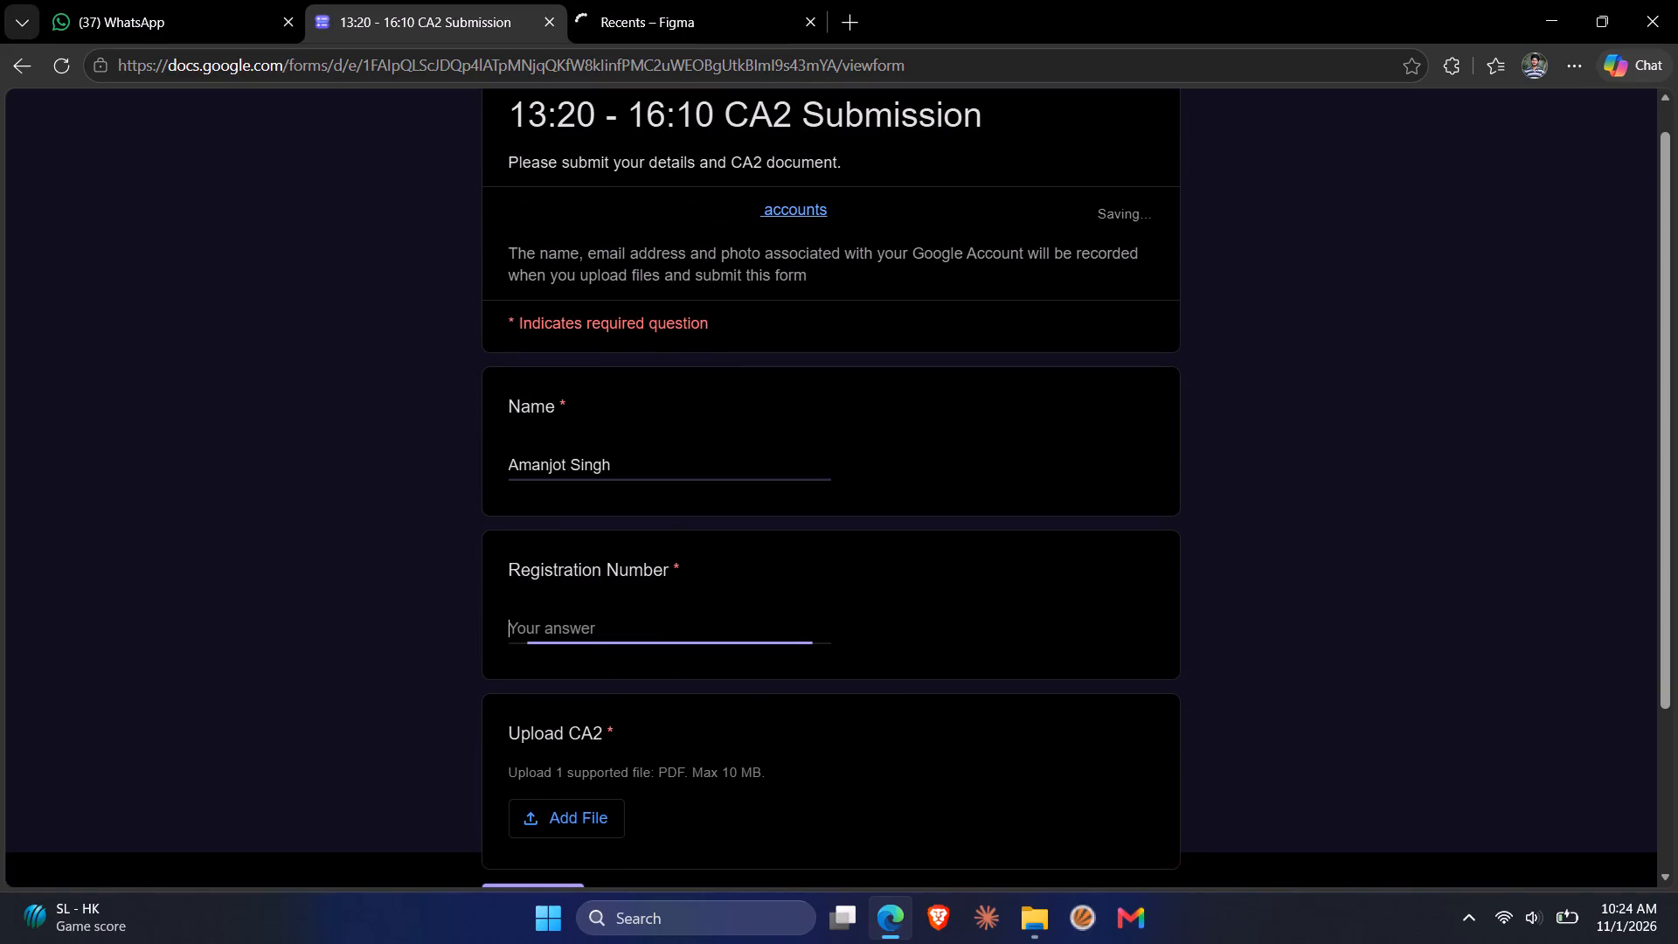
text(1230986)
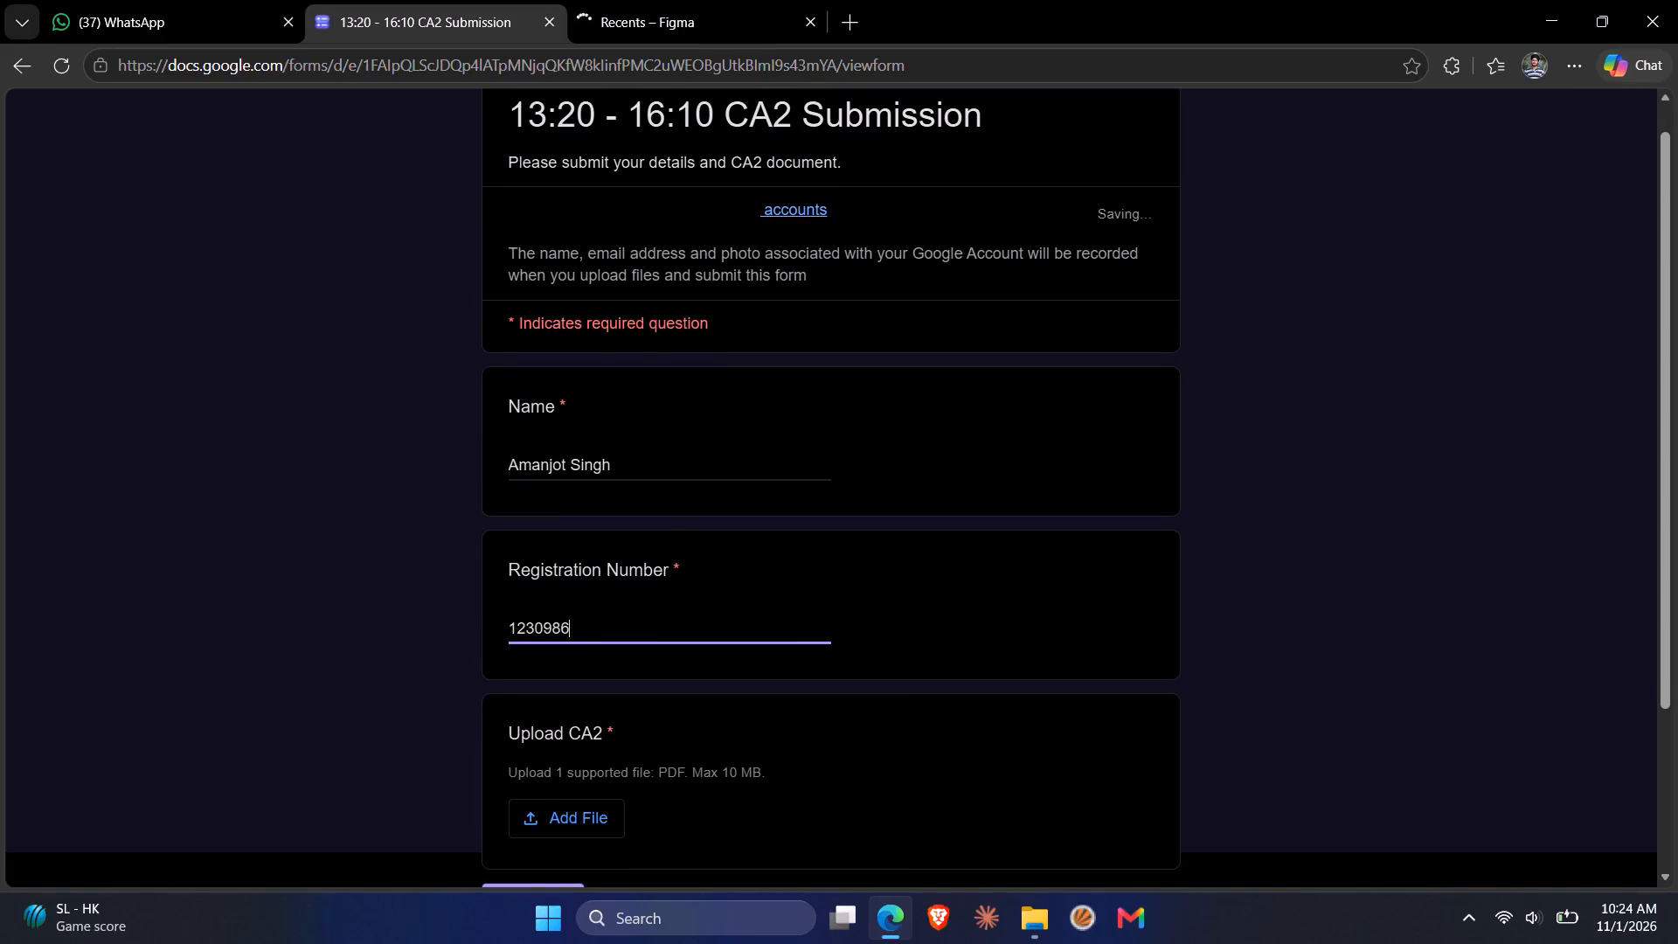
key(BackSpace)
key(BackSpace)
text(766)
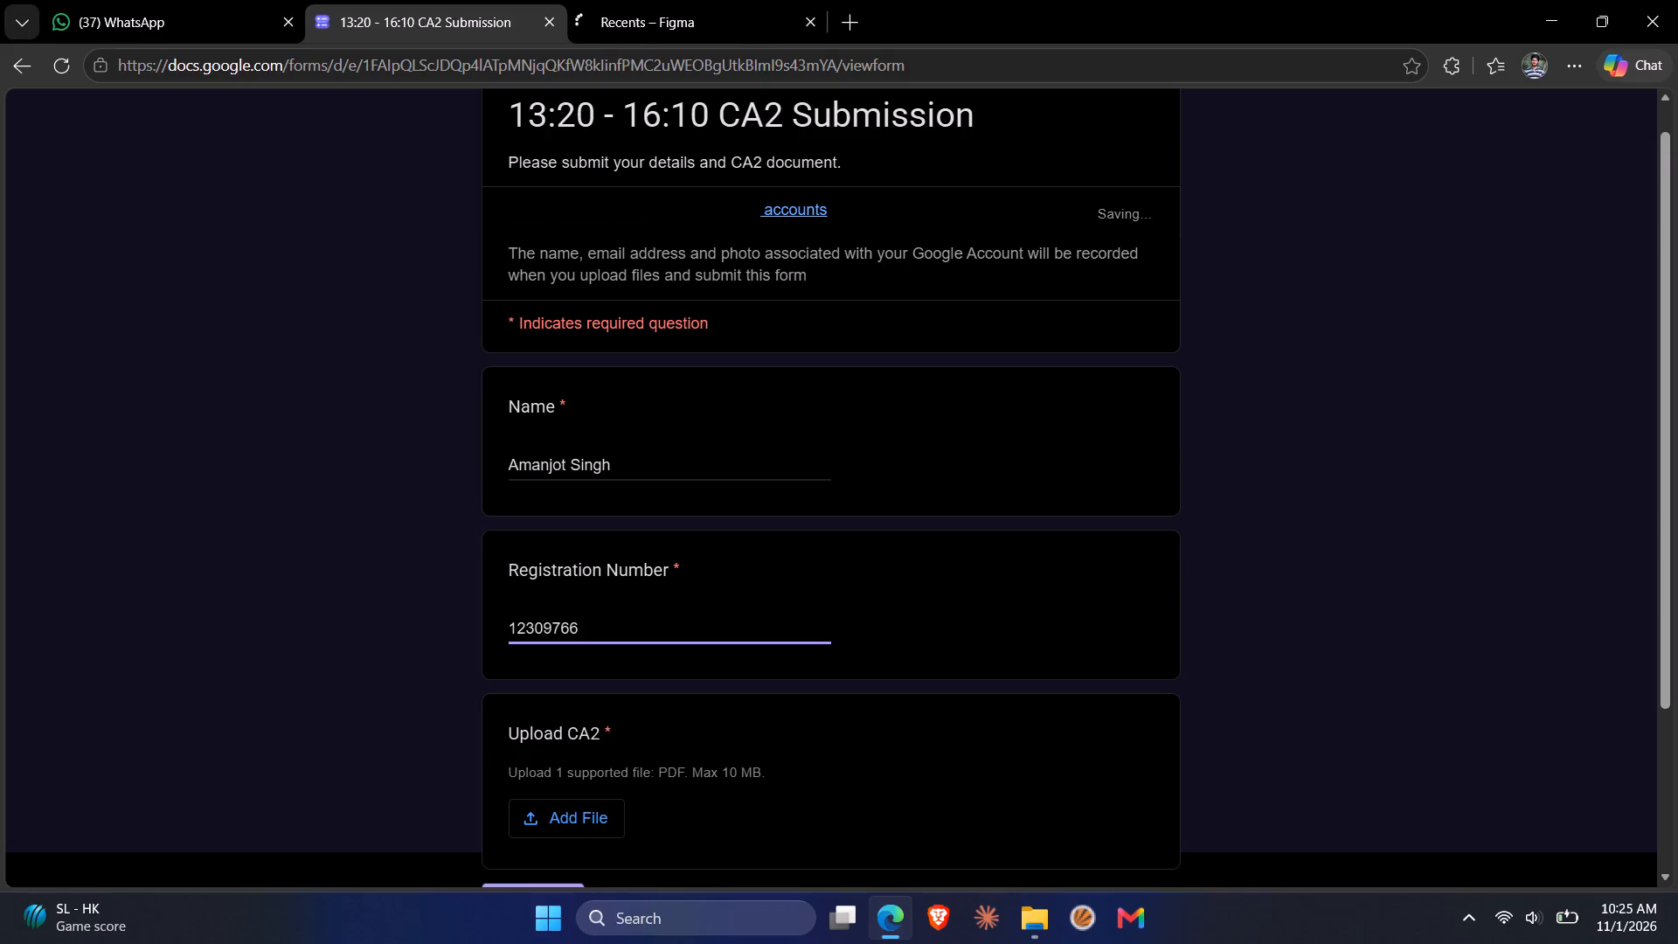
Switch to Figma's recent files, dismiss the PowerToys update notification and open the Untitled design file beside Start app development.
click(633, 0)
scroll(647, 362, up, 8)
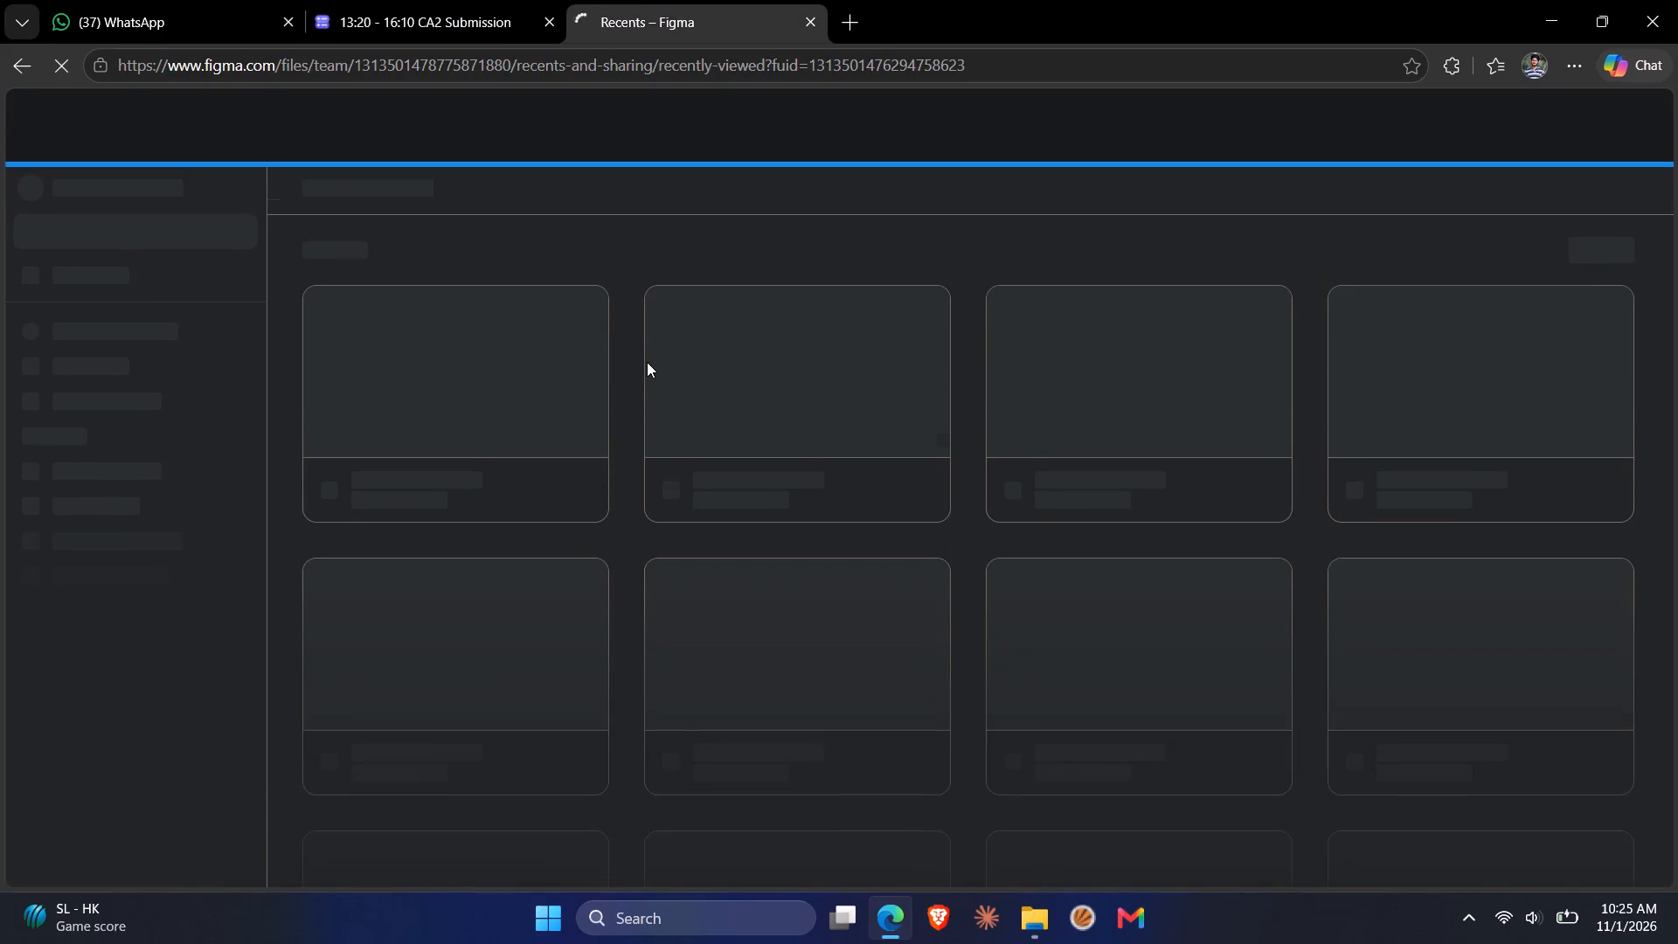
scroll(647, 362, up, 6)
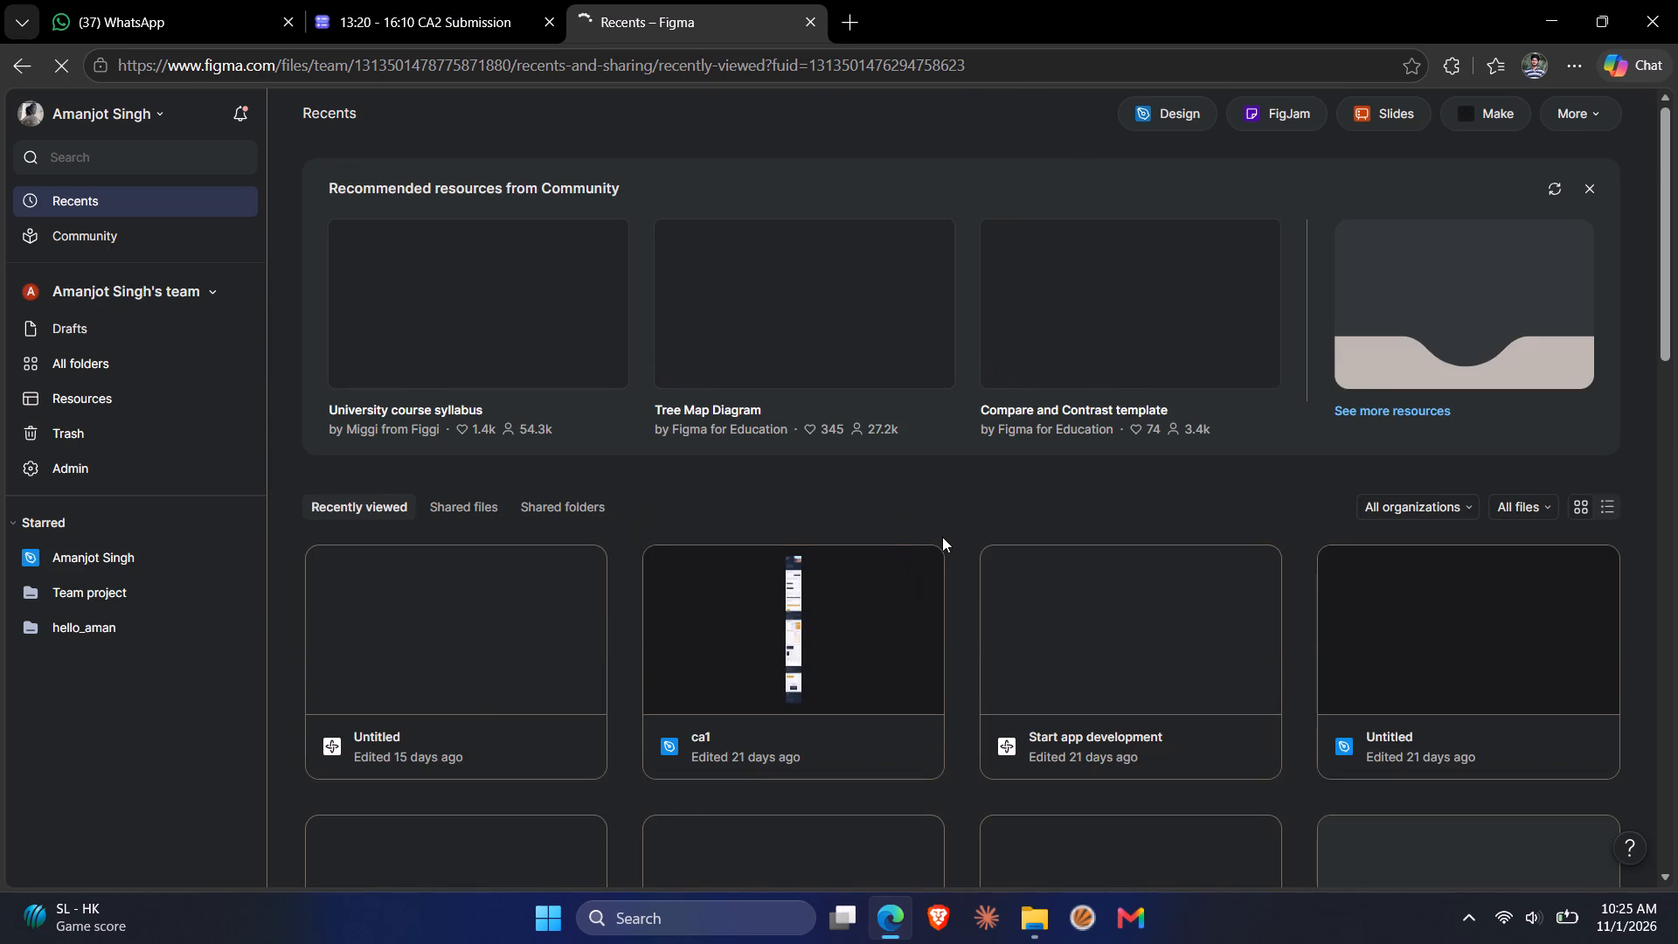
scroll(942, 532, down, 2)
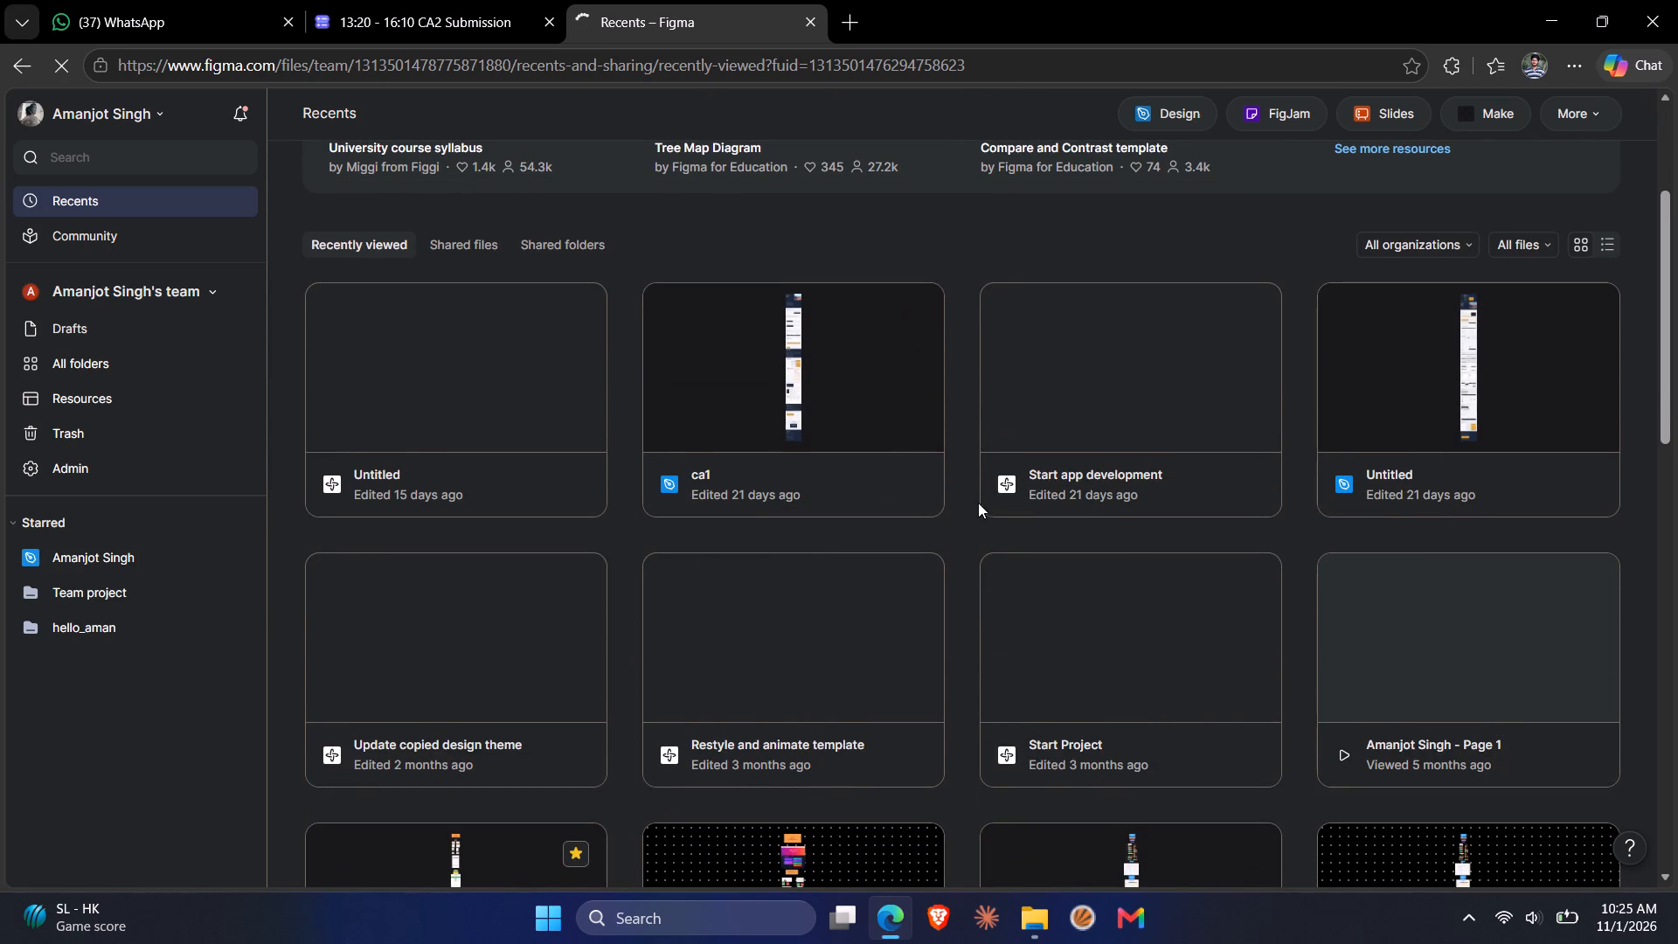
scroll(966, 538, up, 1)
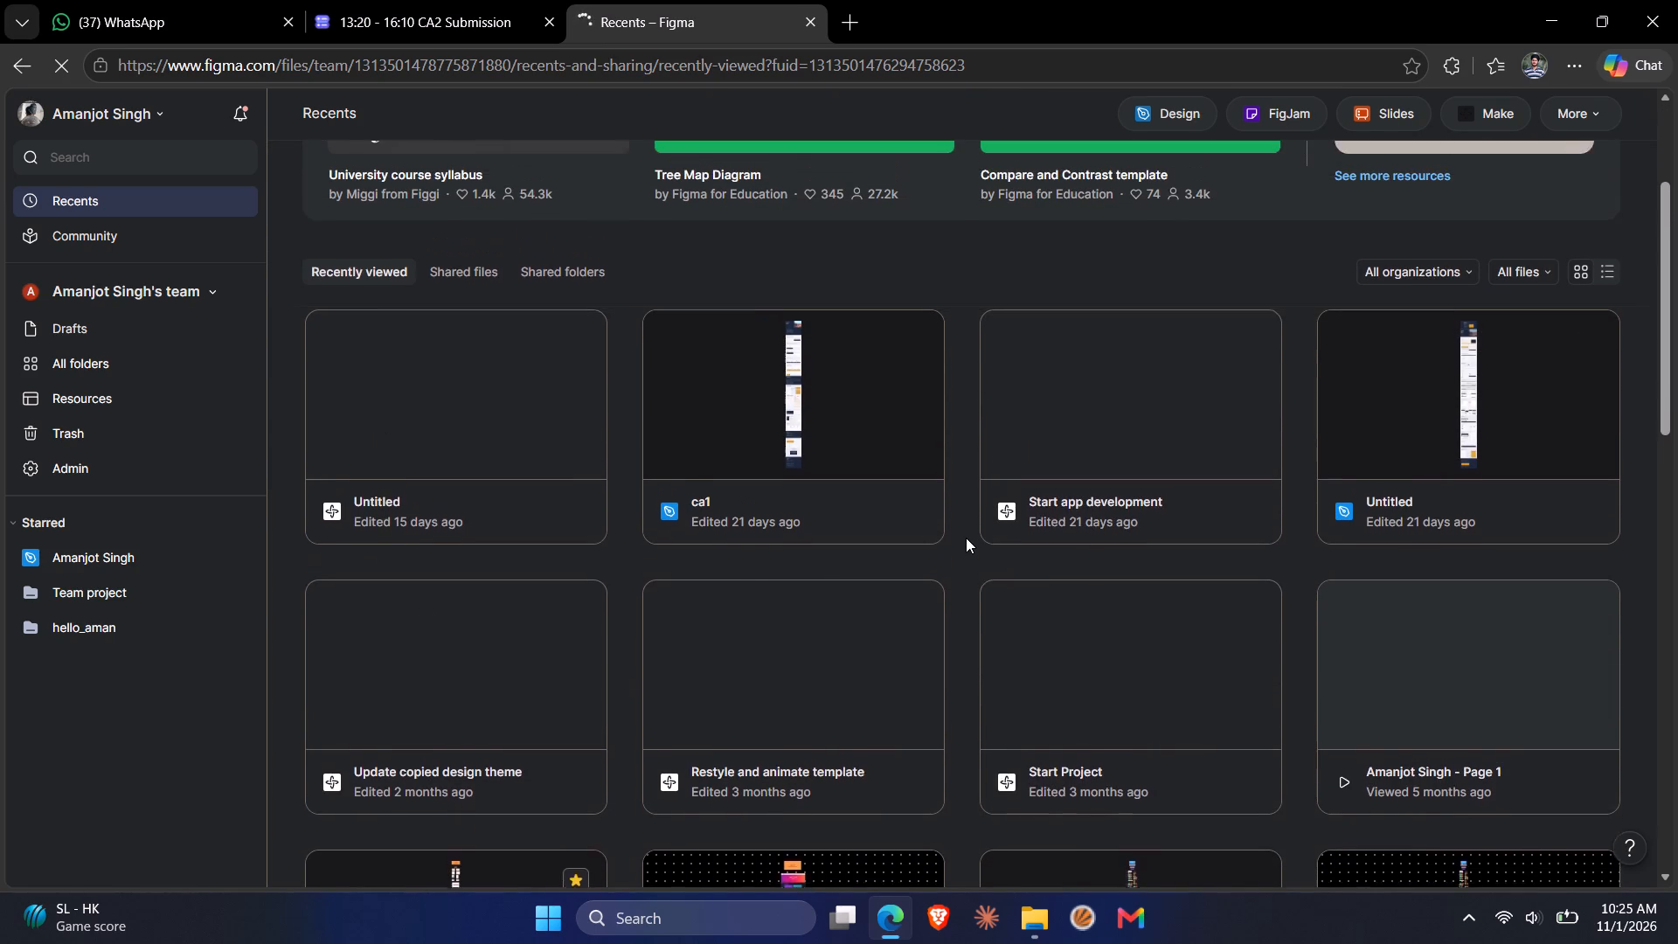
scroll(966, 538, up, 1)
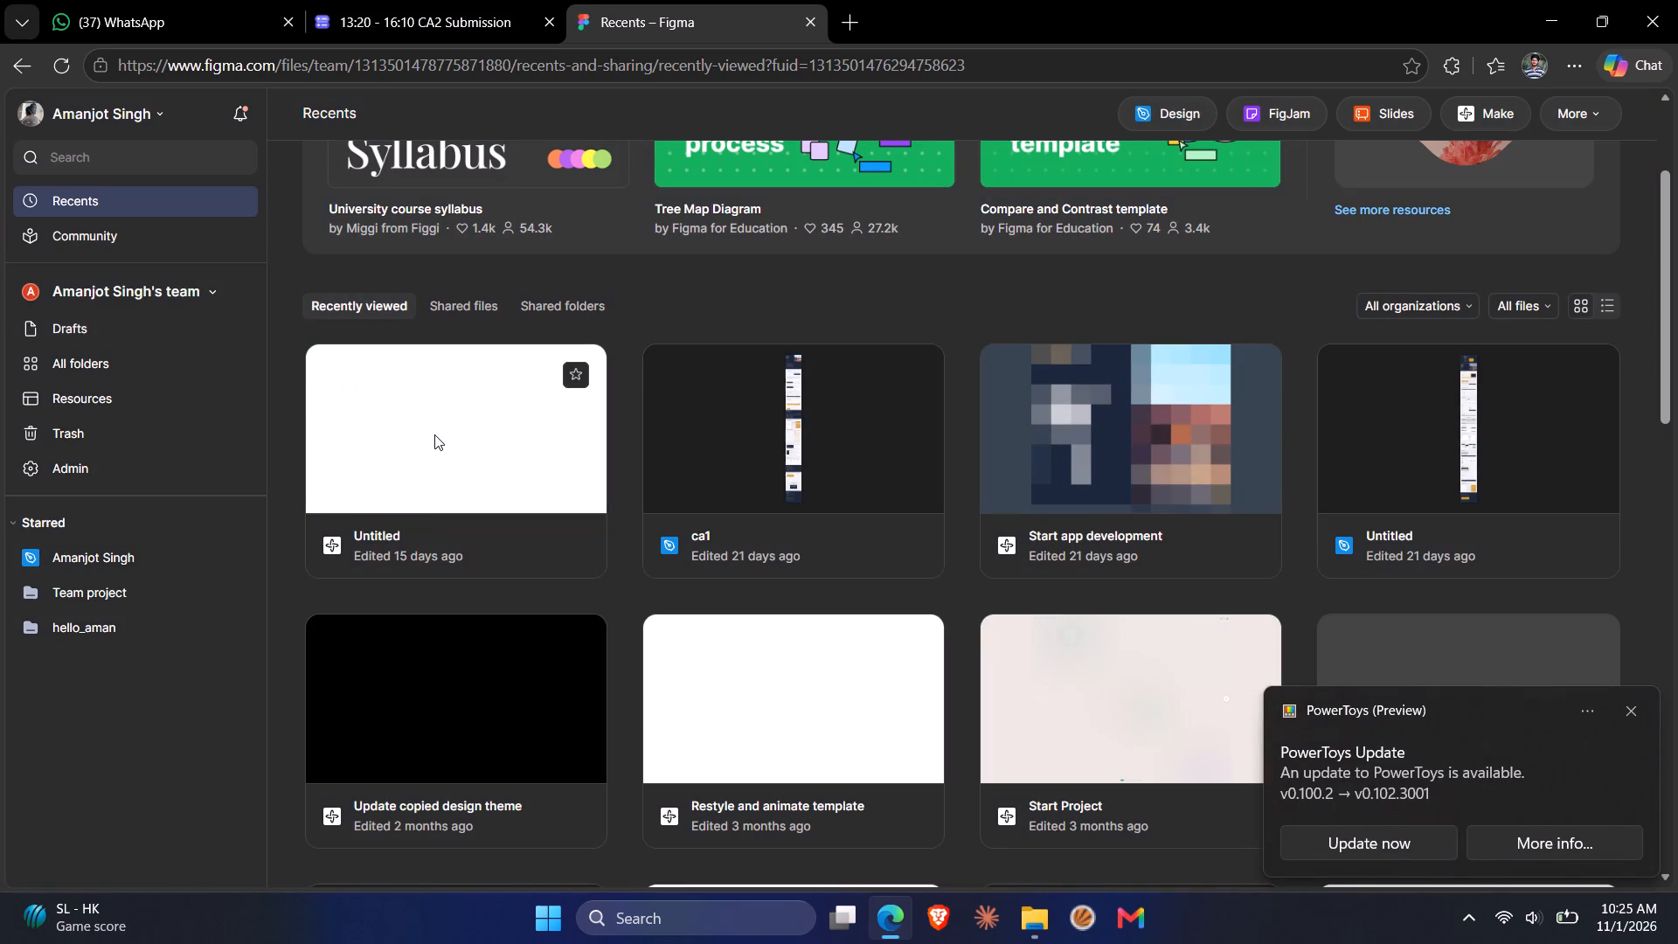
click(1633, 708)
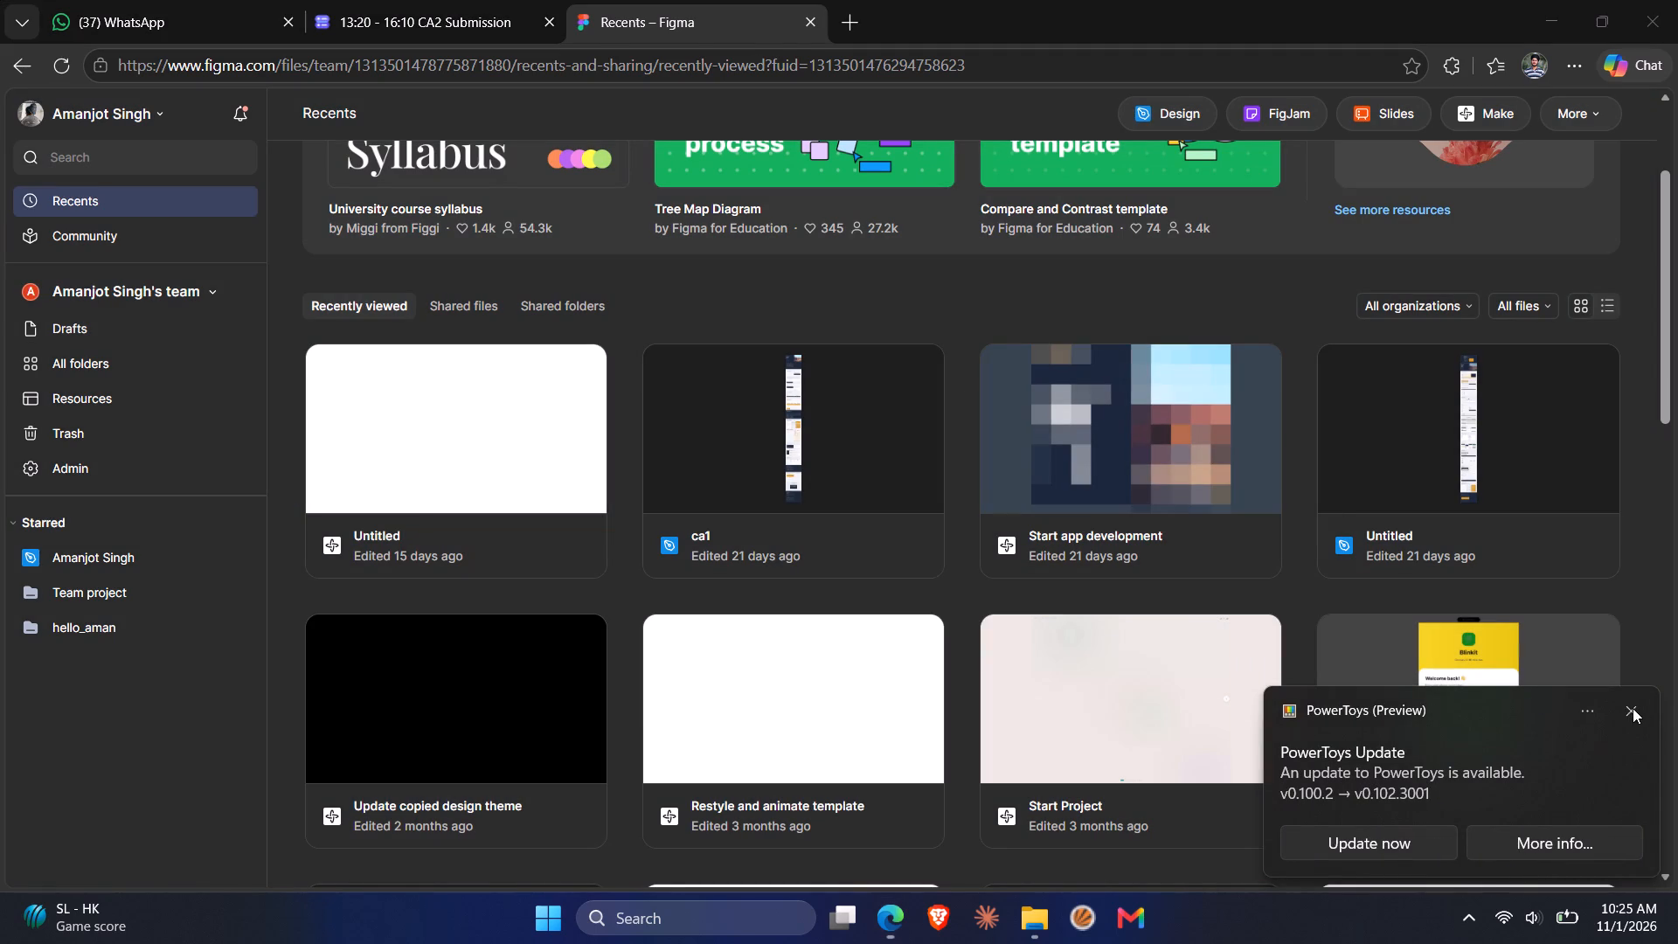
triple_click(1489, 423)
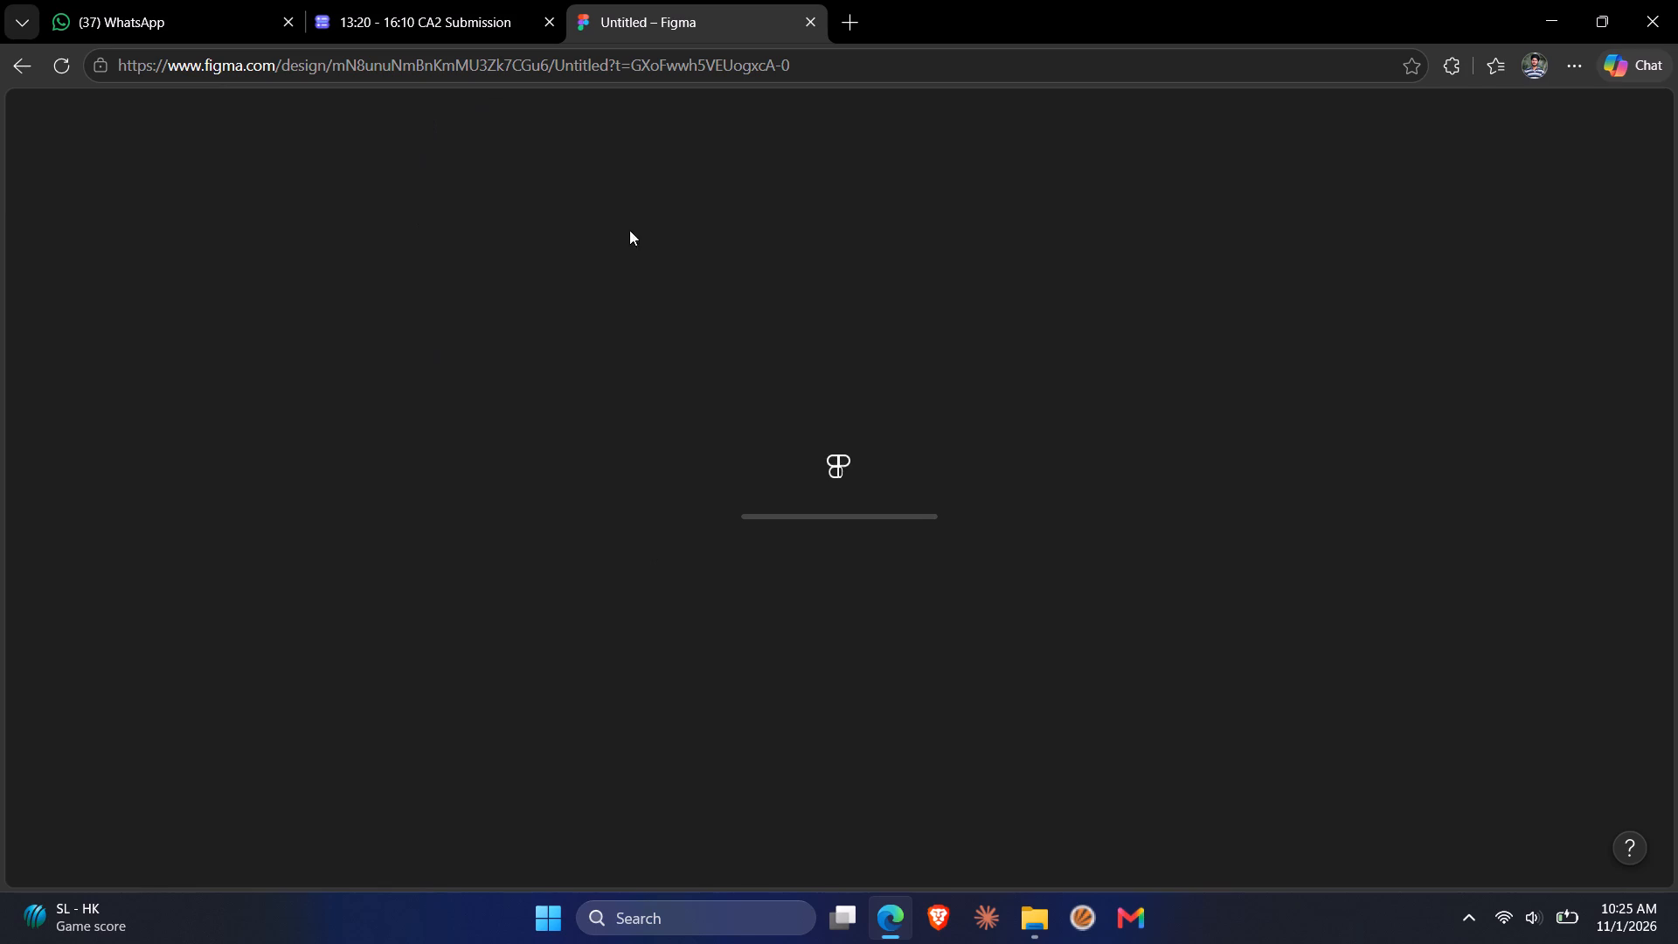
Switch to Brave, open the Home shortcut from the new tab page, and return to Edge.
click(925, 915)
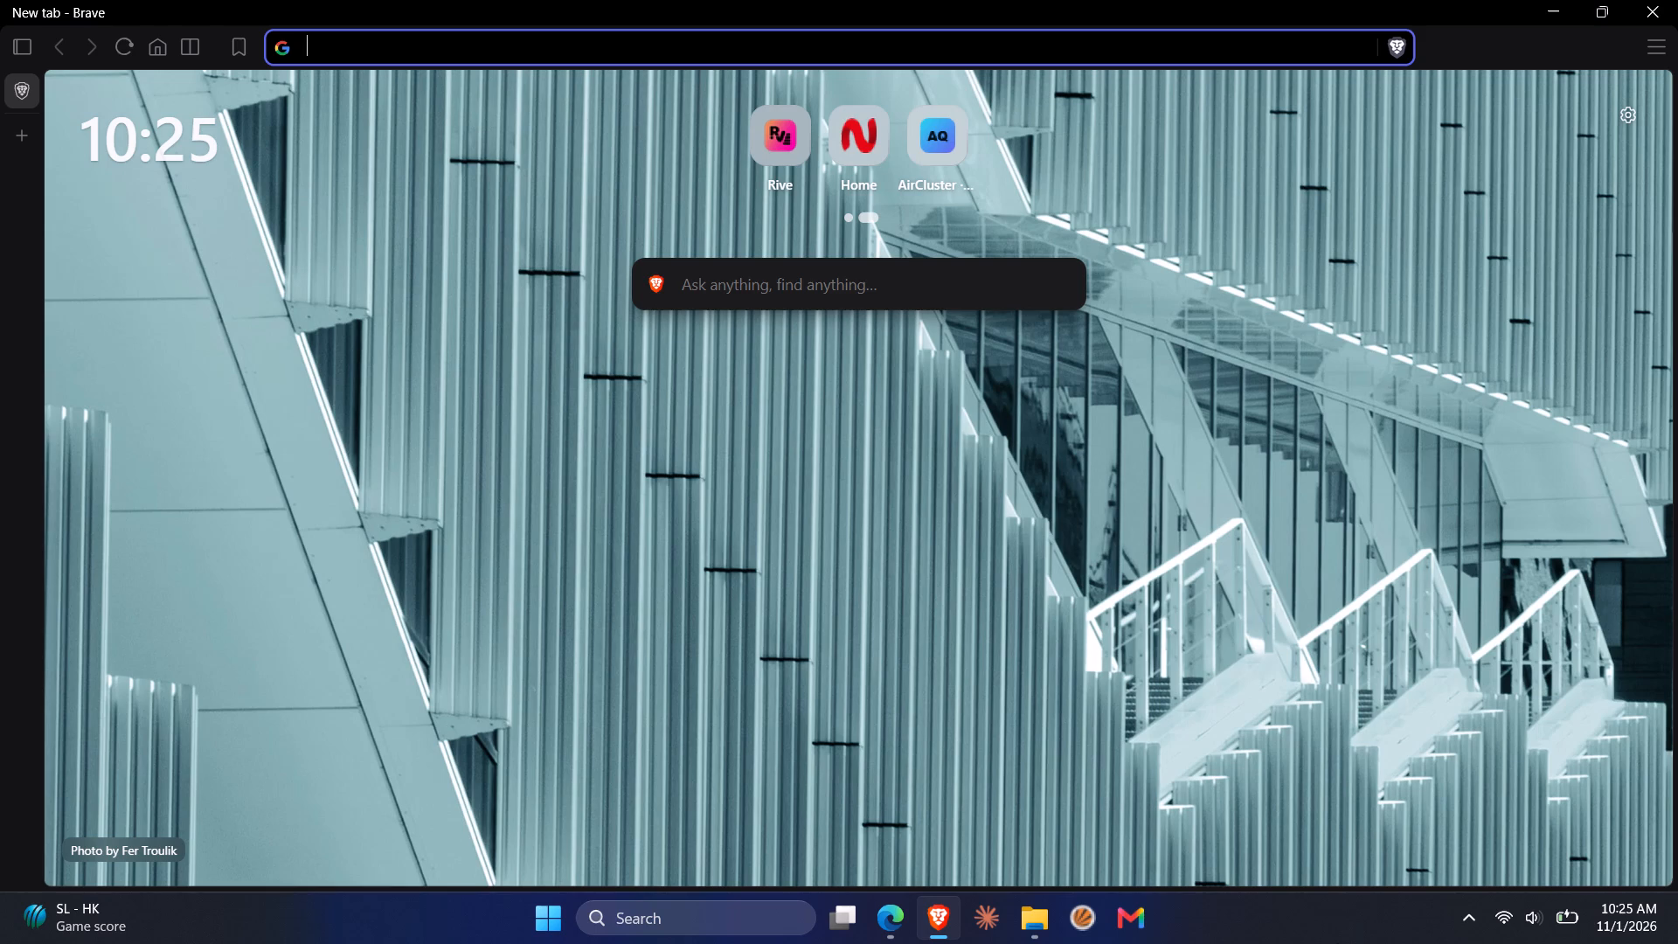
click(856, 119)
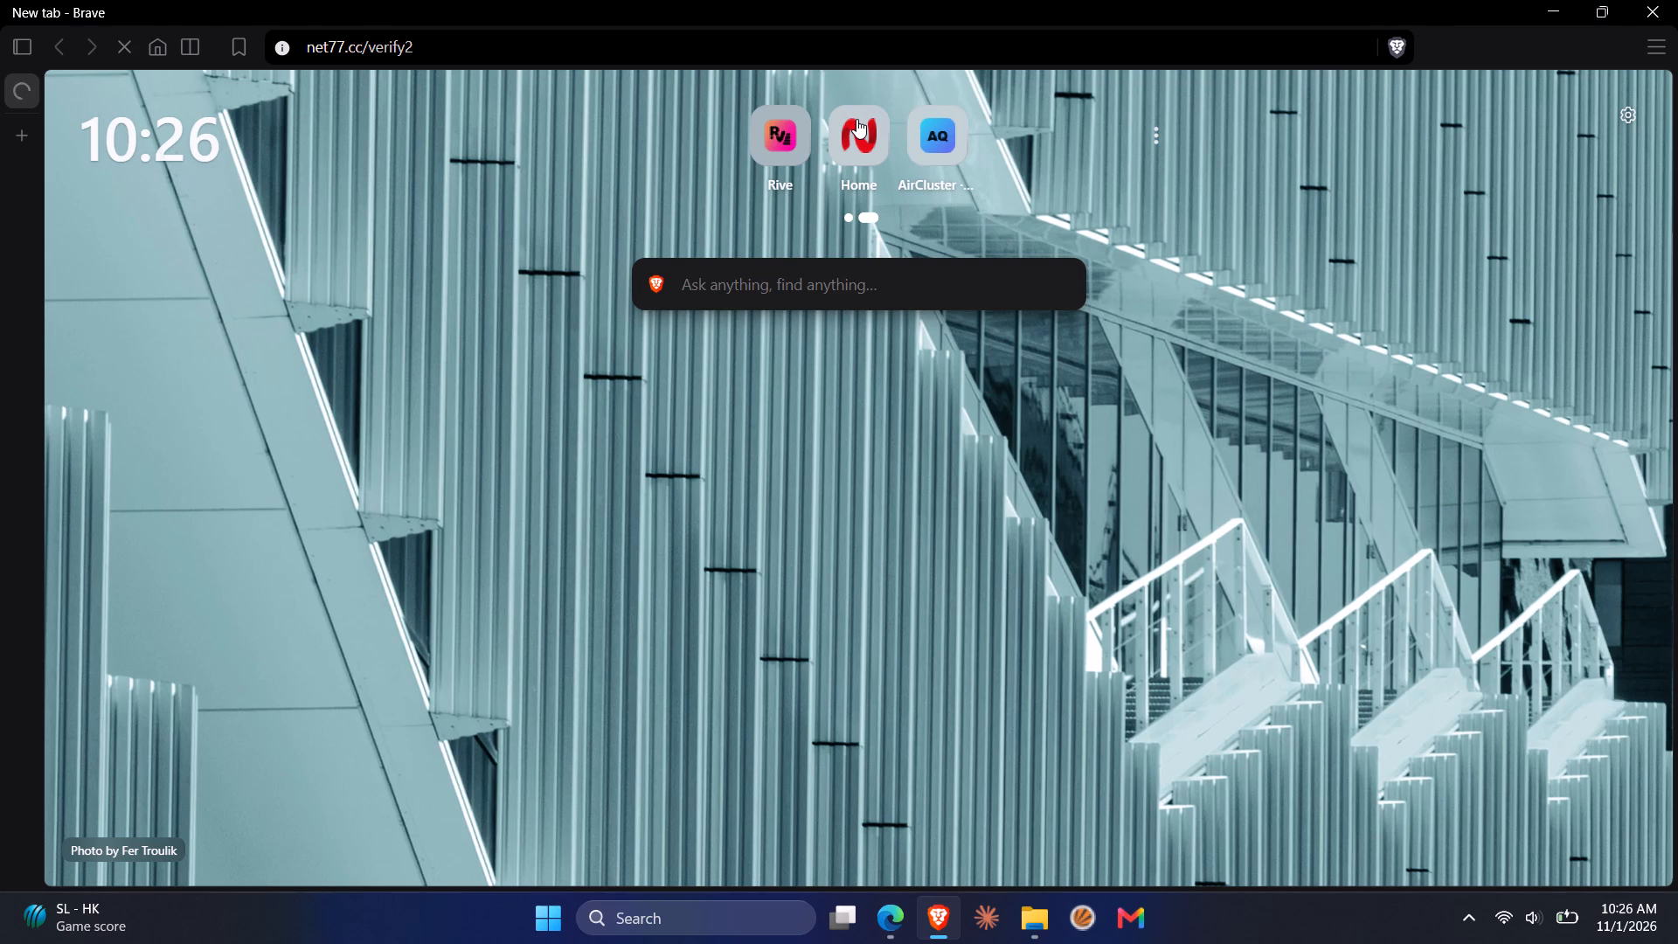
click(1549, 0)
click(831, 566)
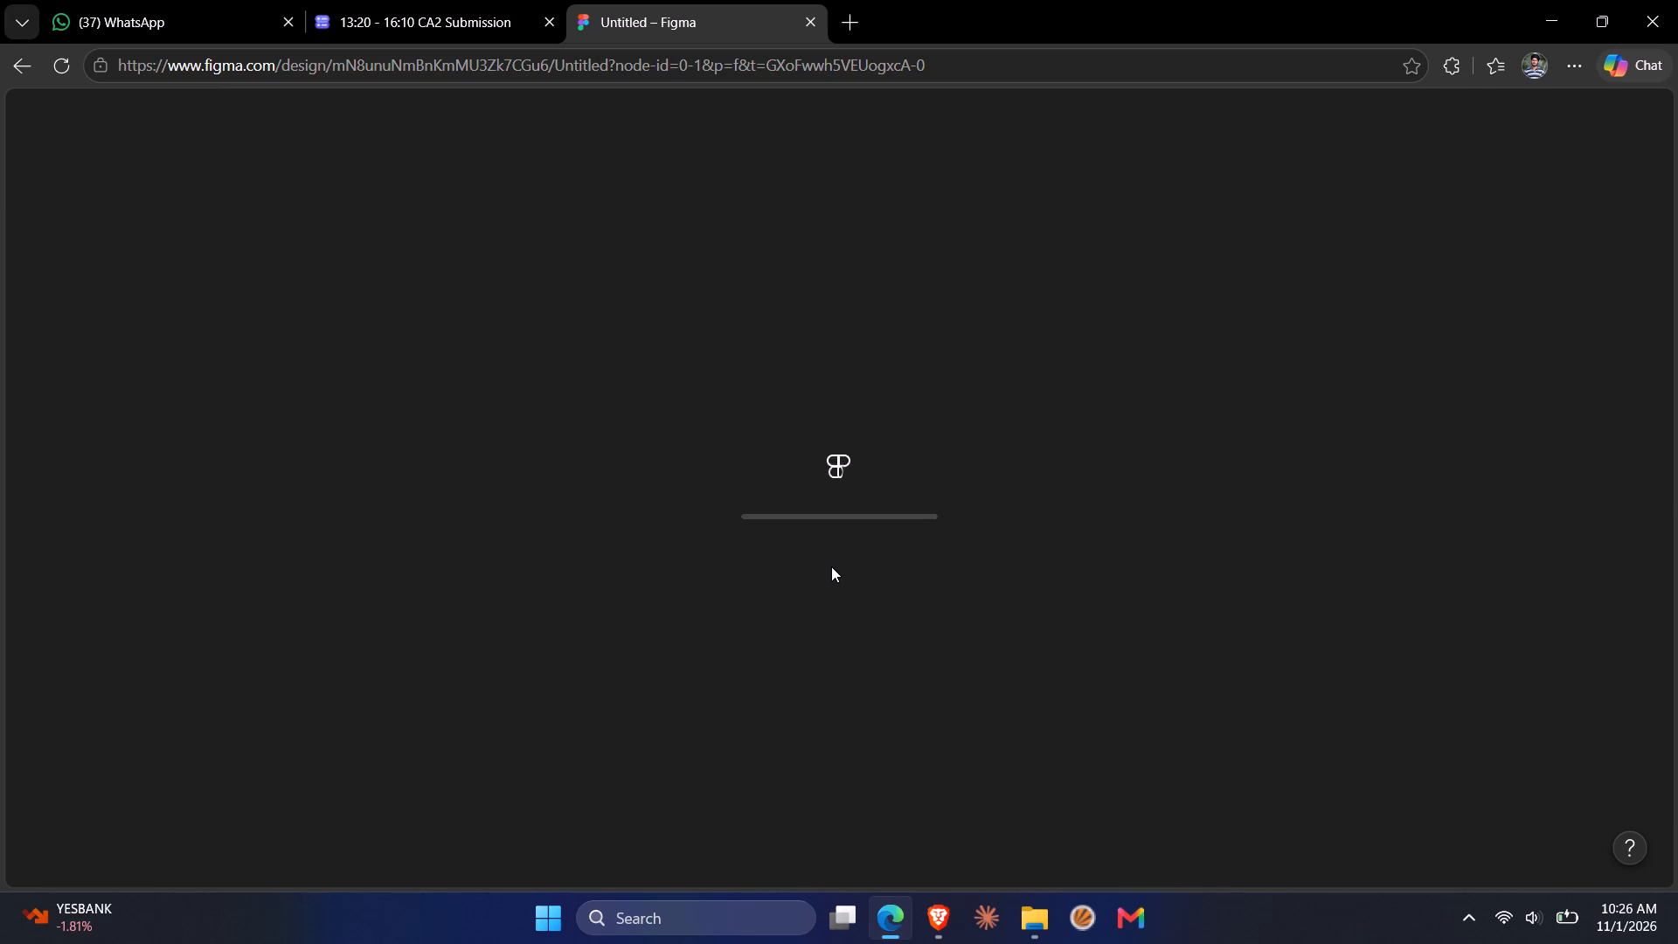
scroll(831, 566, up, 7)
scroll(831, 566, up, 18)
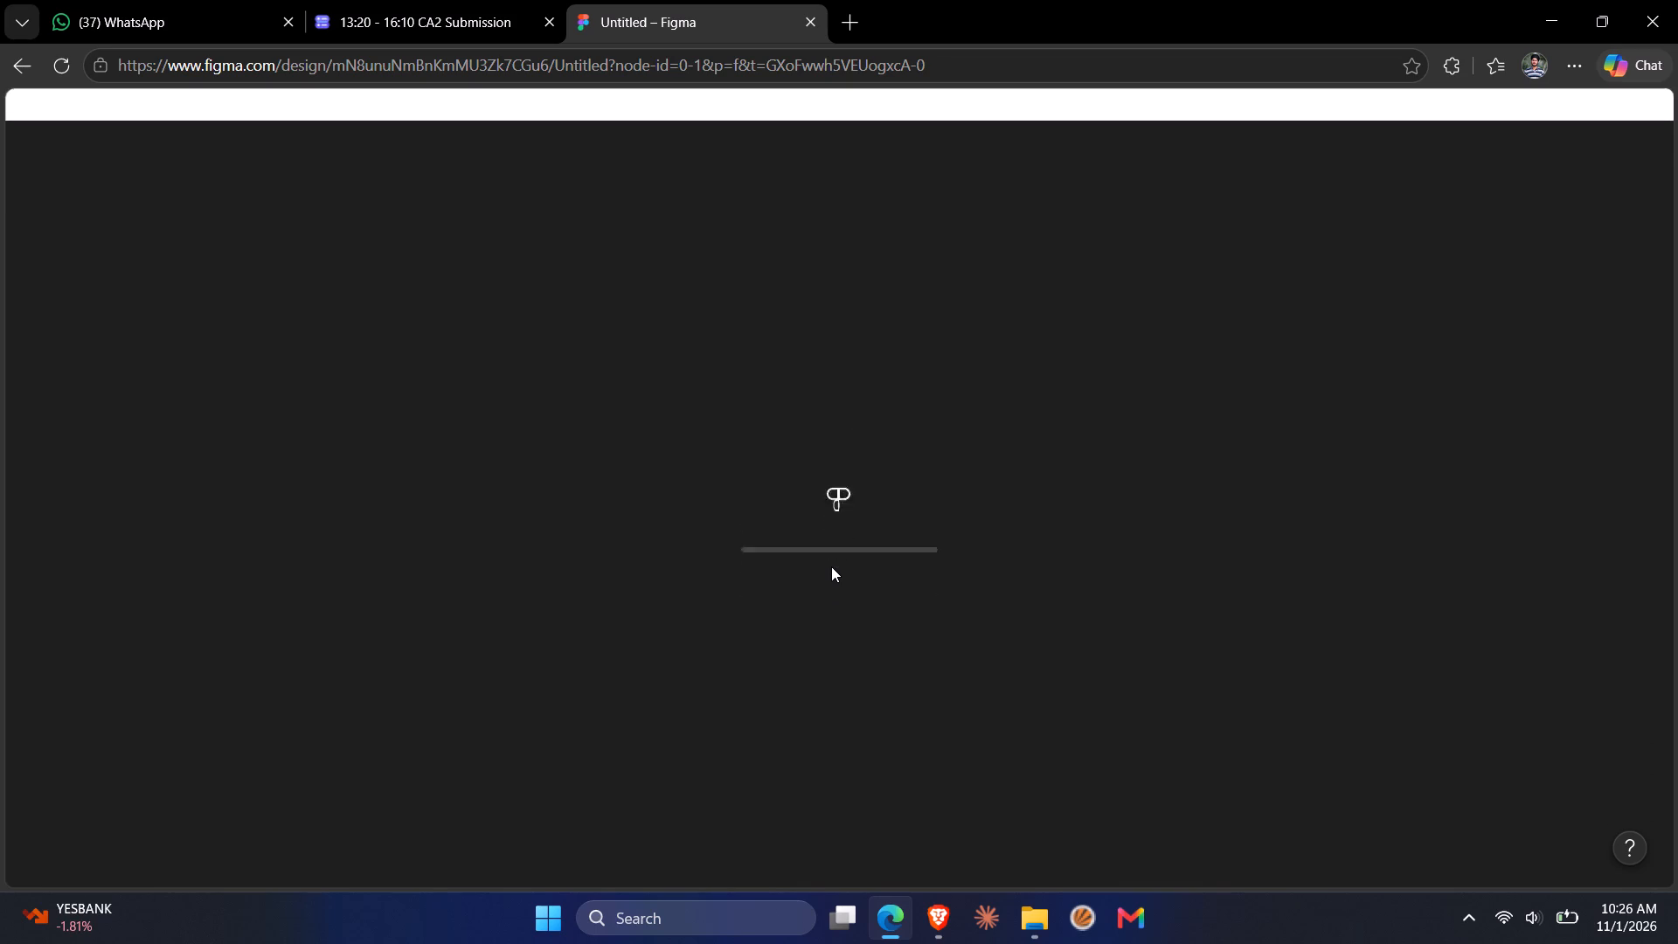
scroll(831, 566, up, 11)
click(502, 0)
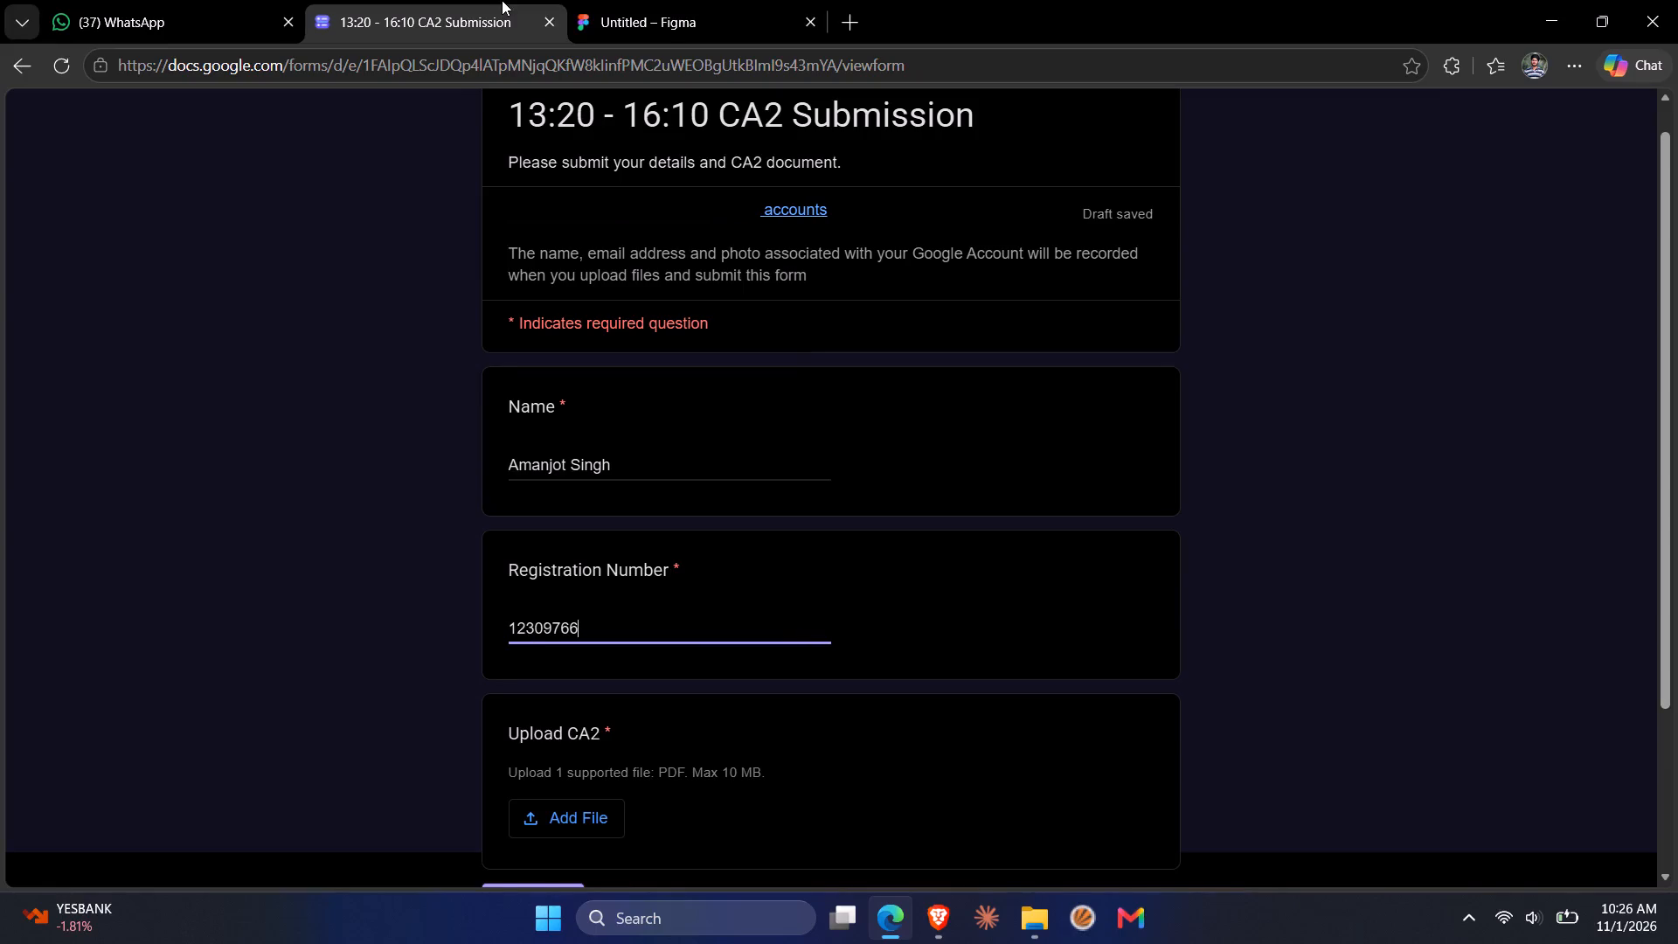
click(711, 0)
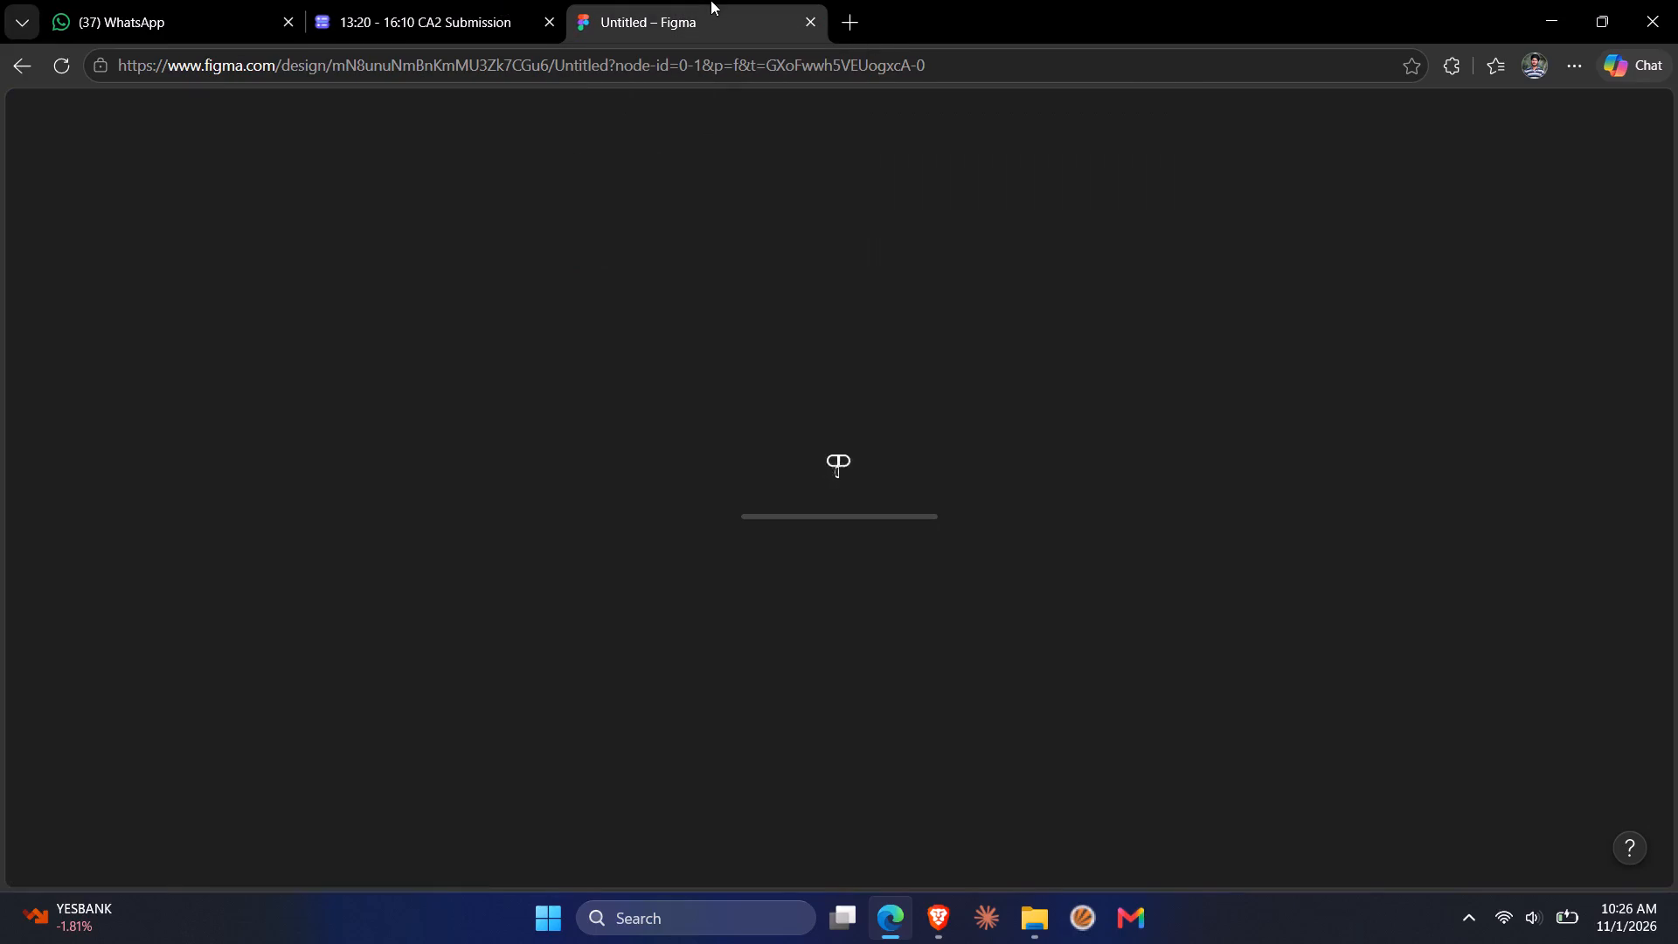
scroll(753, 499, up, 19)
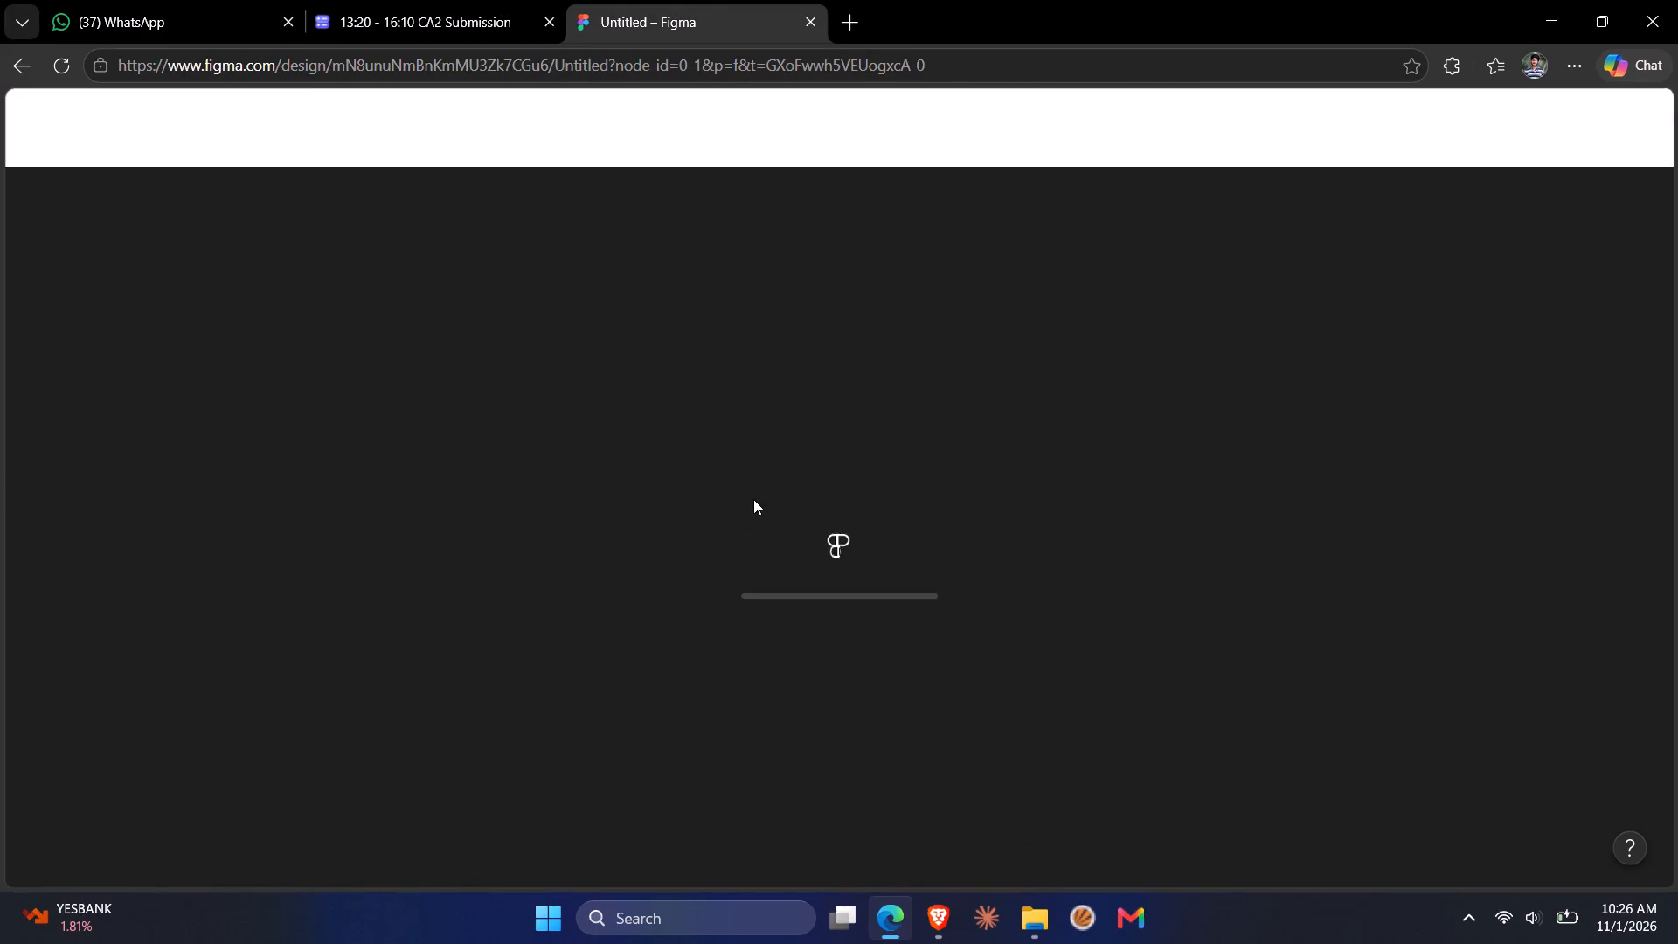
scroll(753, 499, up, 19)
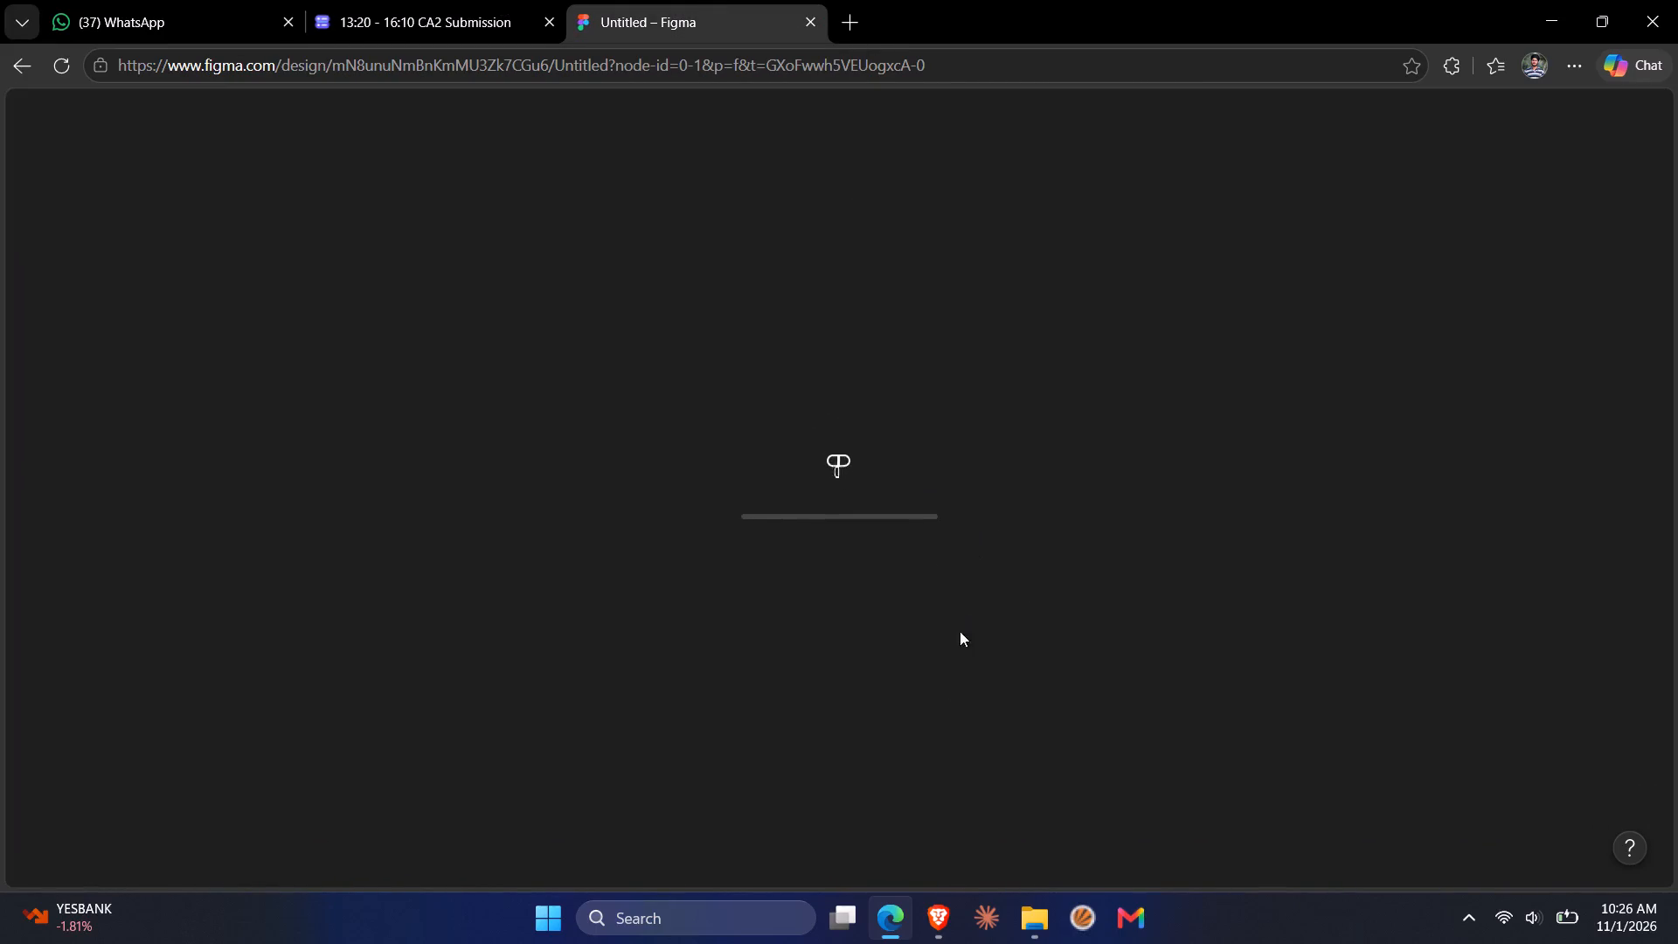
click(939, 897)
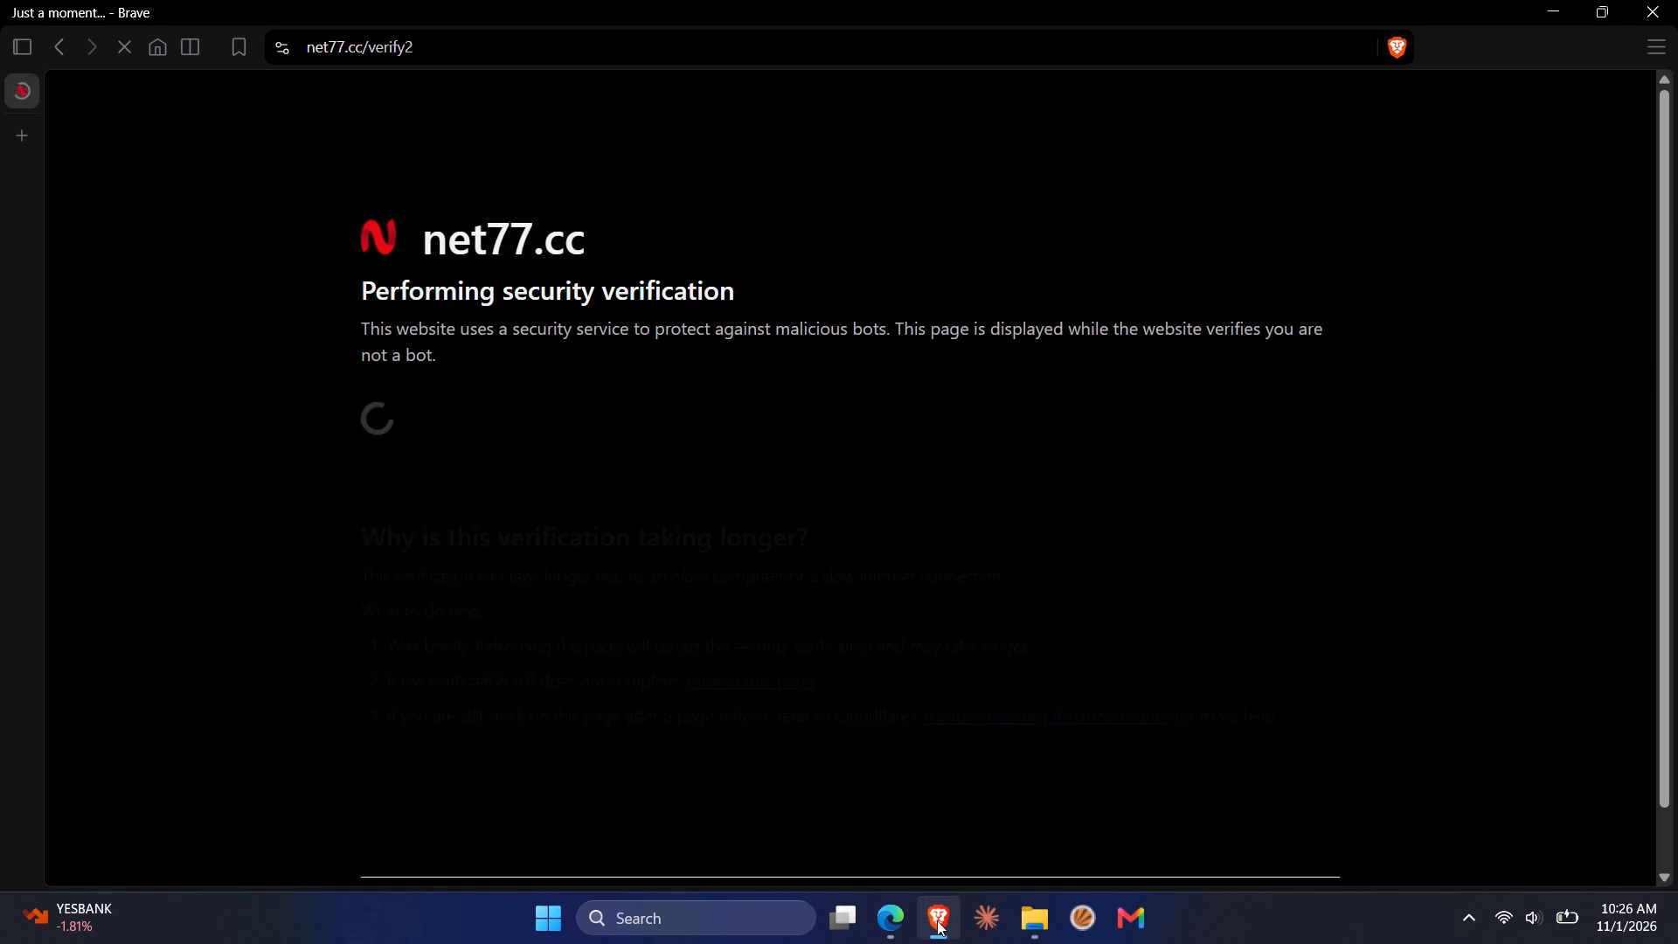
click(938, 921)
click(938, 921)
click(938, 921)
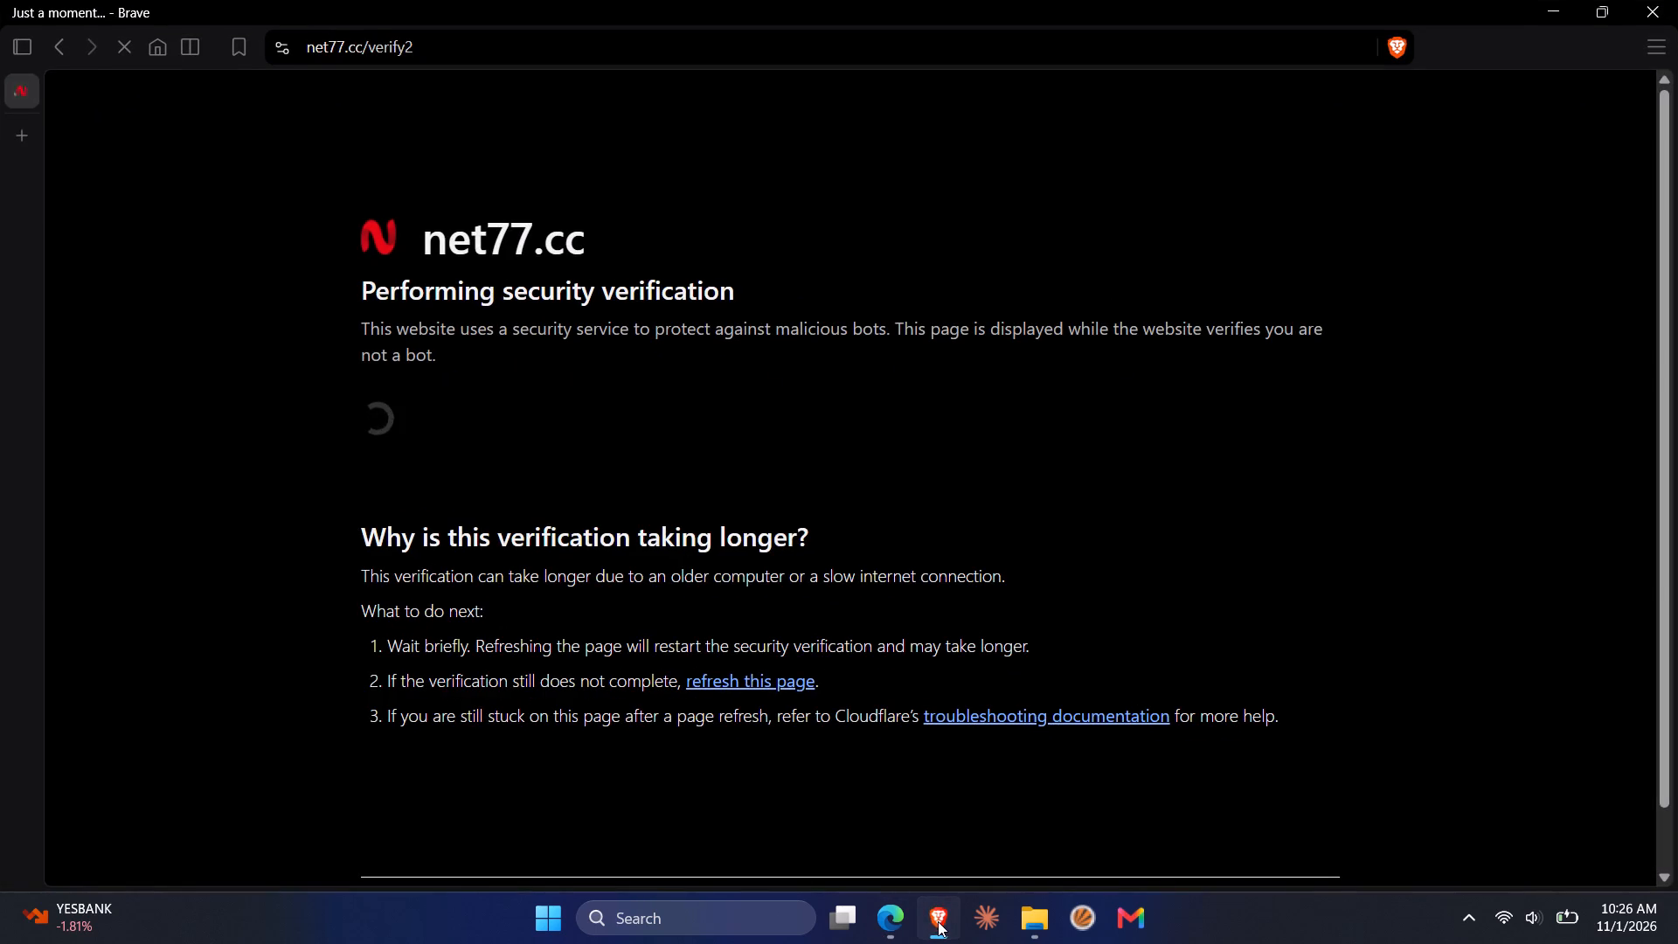
Examine the opening section of the Start app development frame and its nested containers, leaving nothing selected.
scroll(836, 454, up, 5)
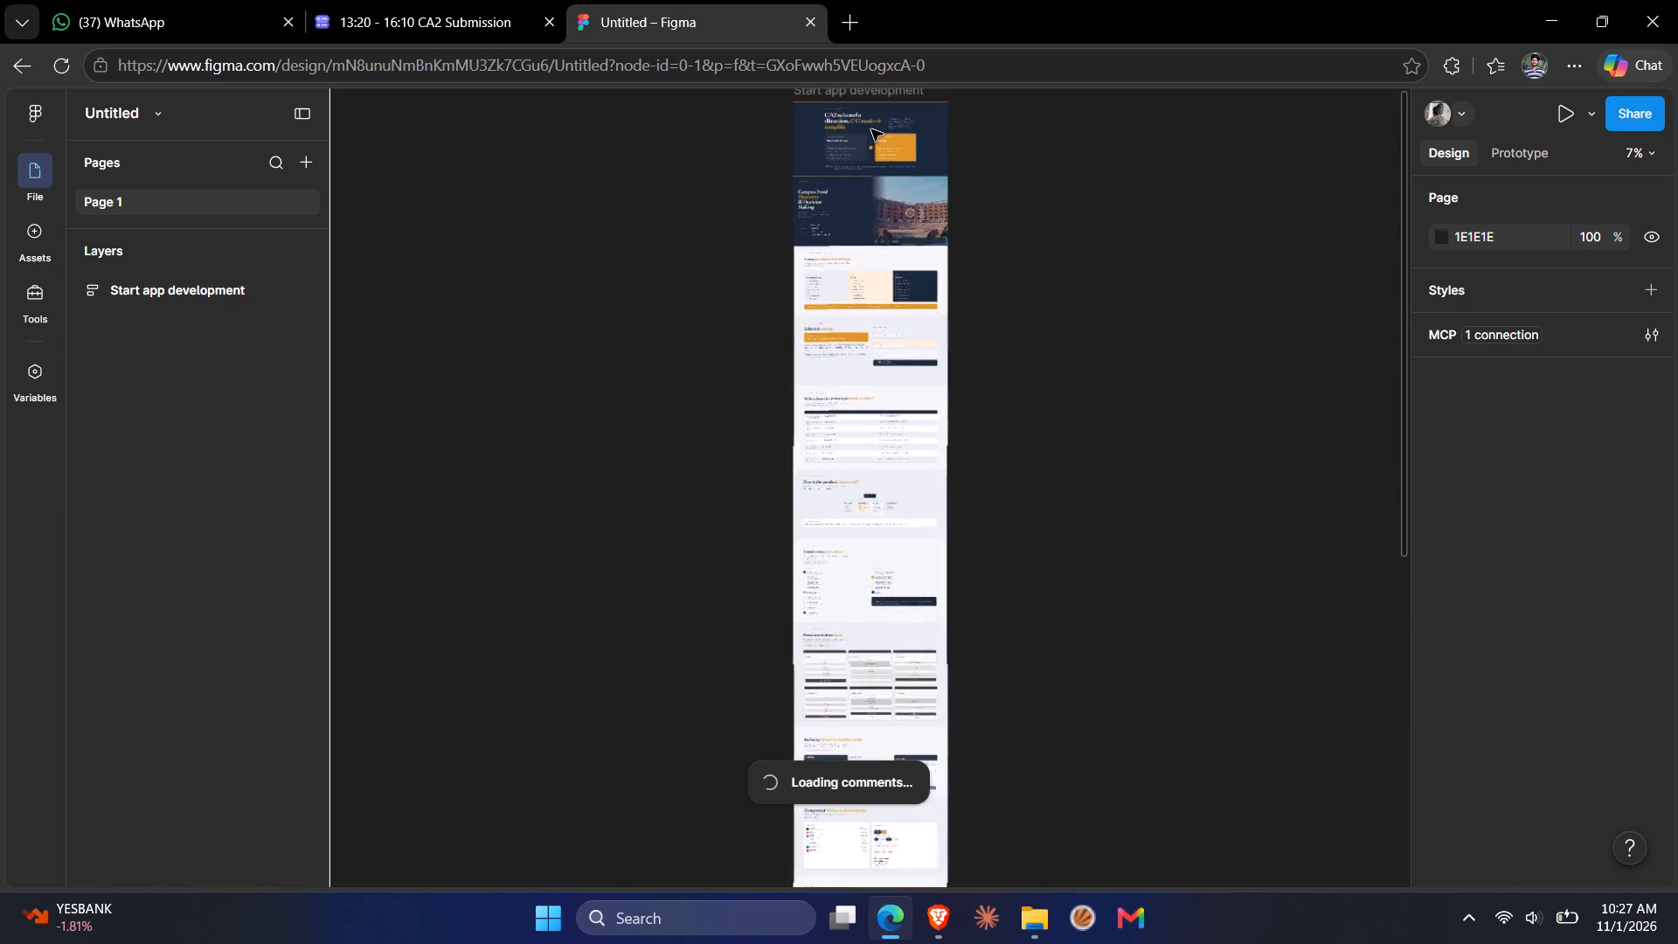
scroll(871, 129, up, 1)
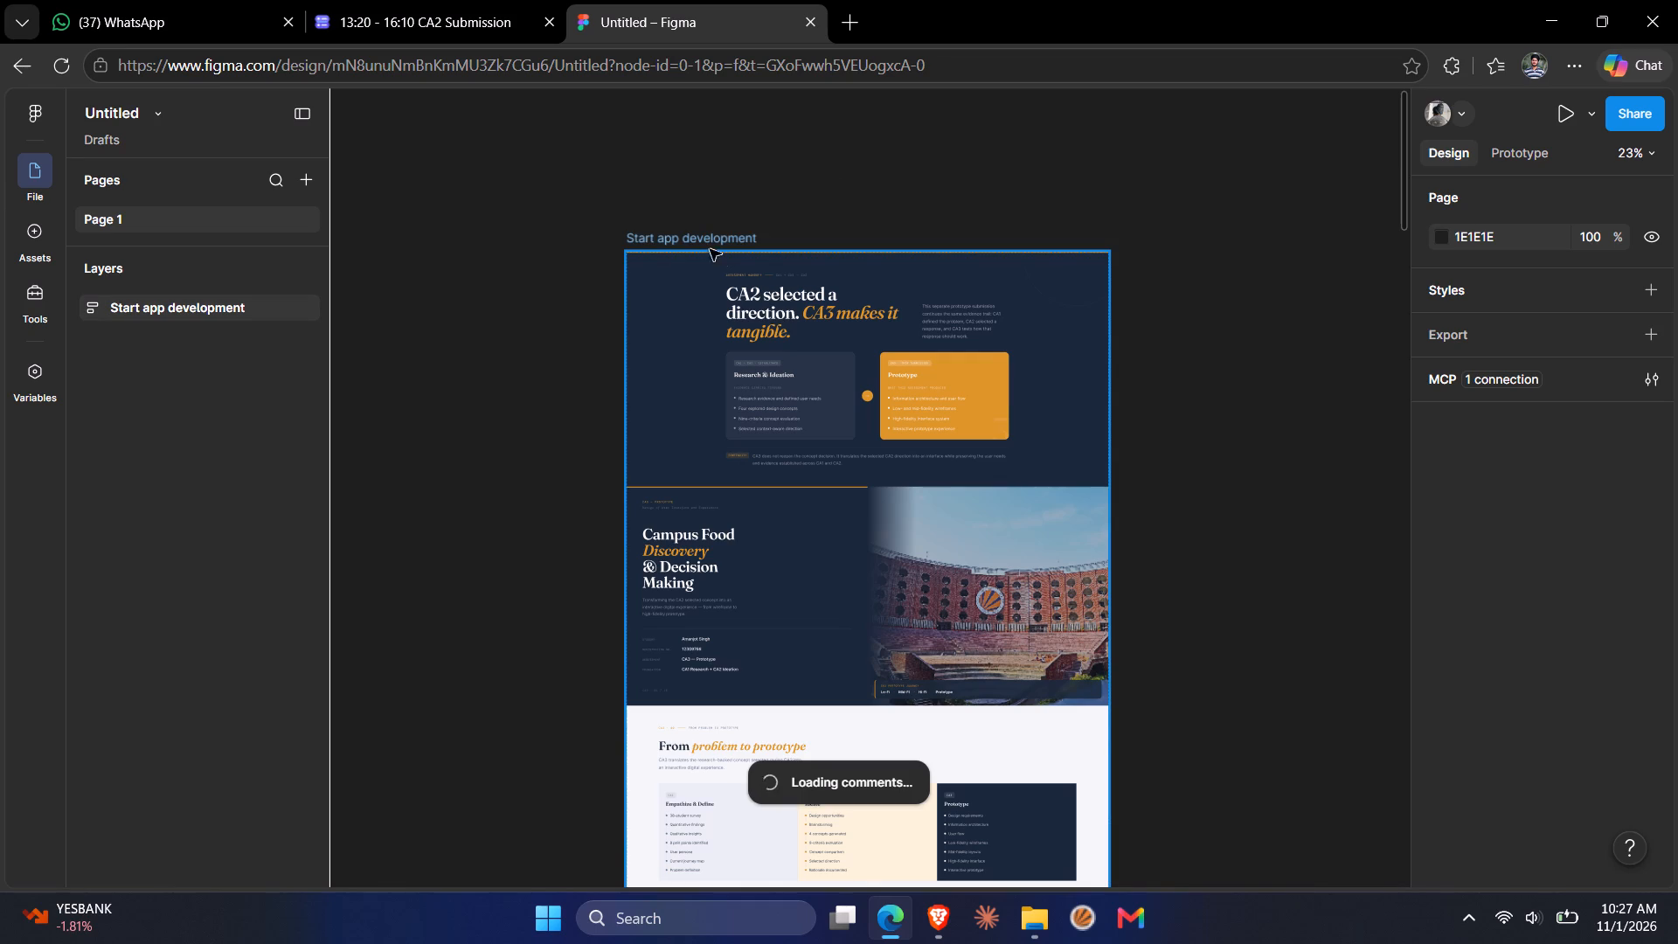
triple_click(678, 364)
triple_click(678, 364)
triple_click(678, 364)
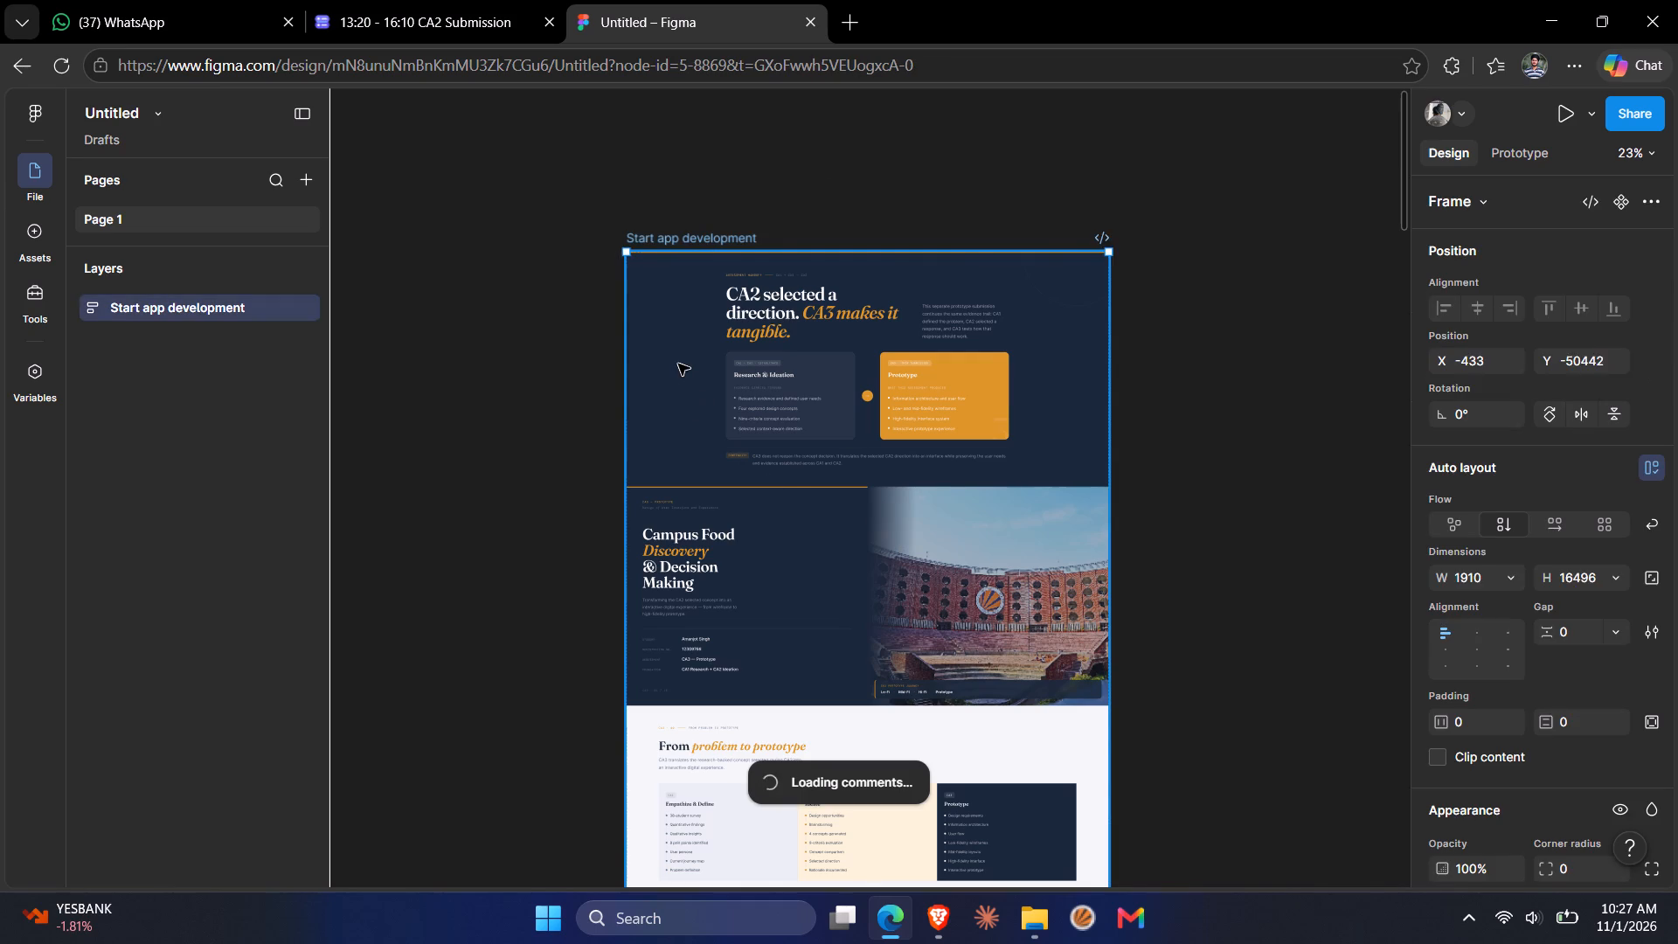
double_click(678, 364)
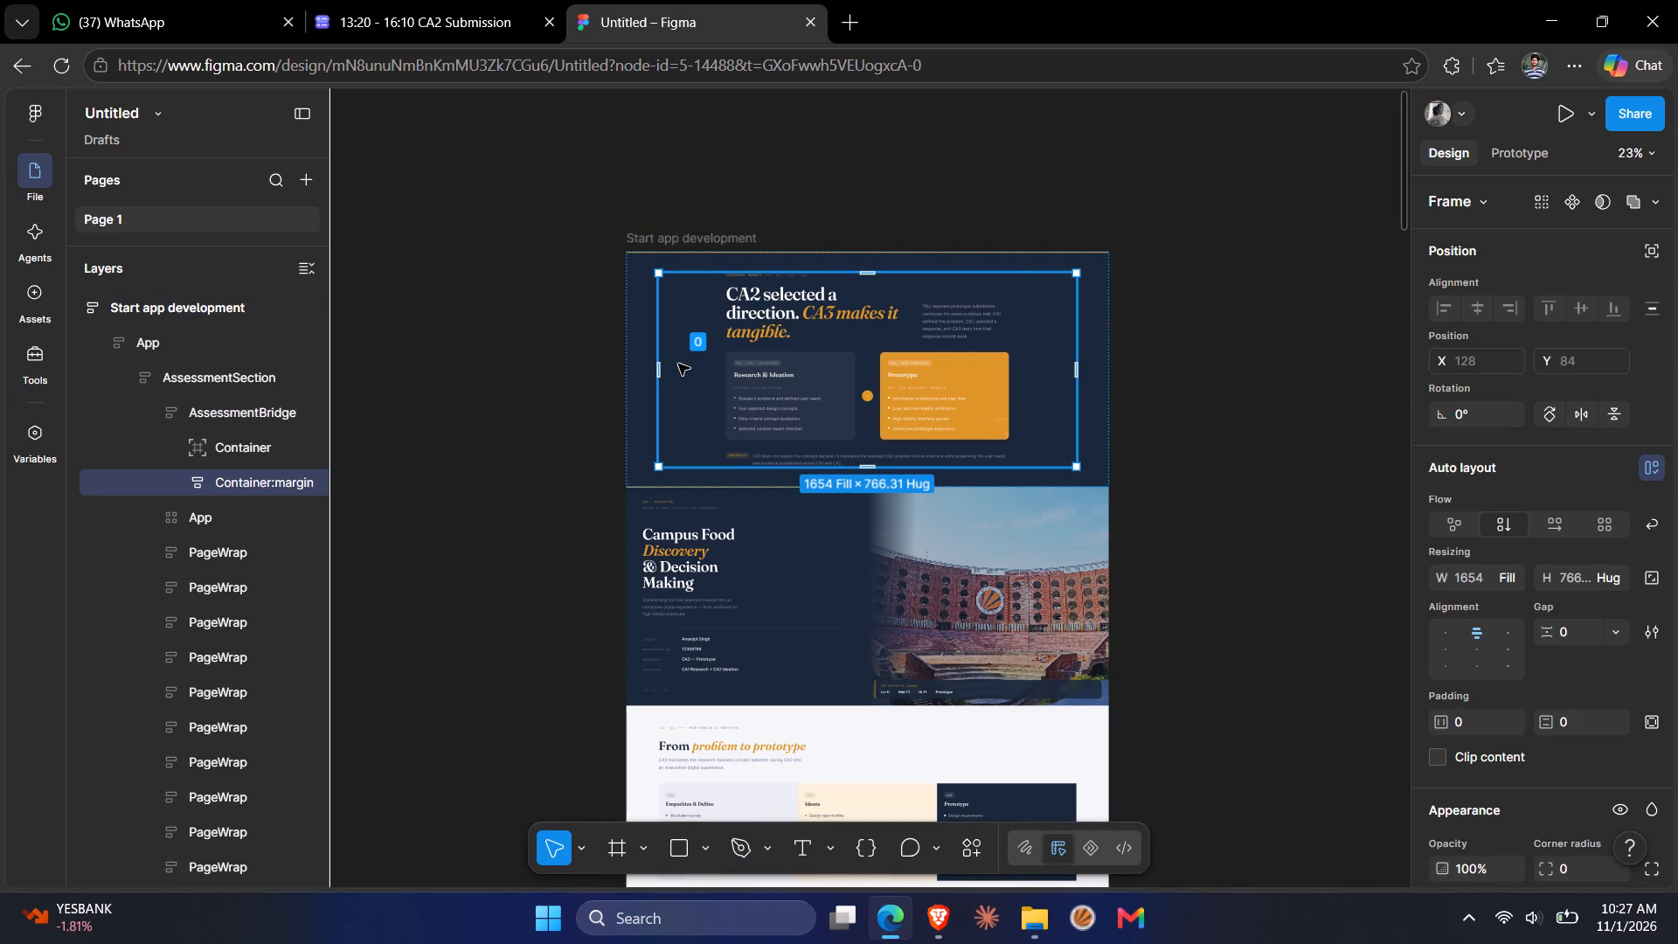
click(450, 533)
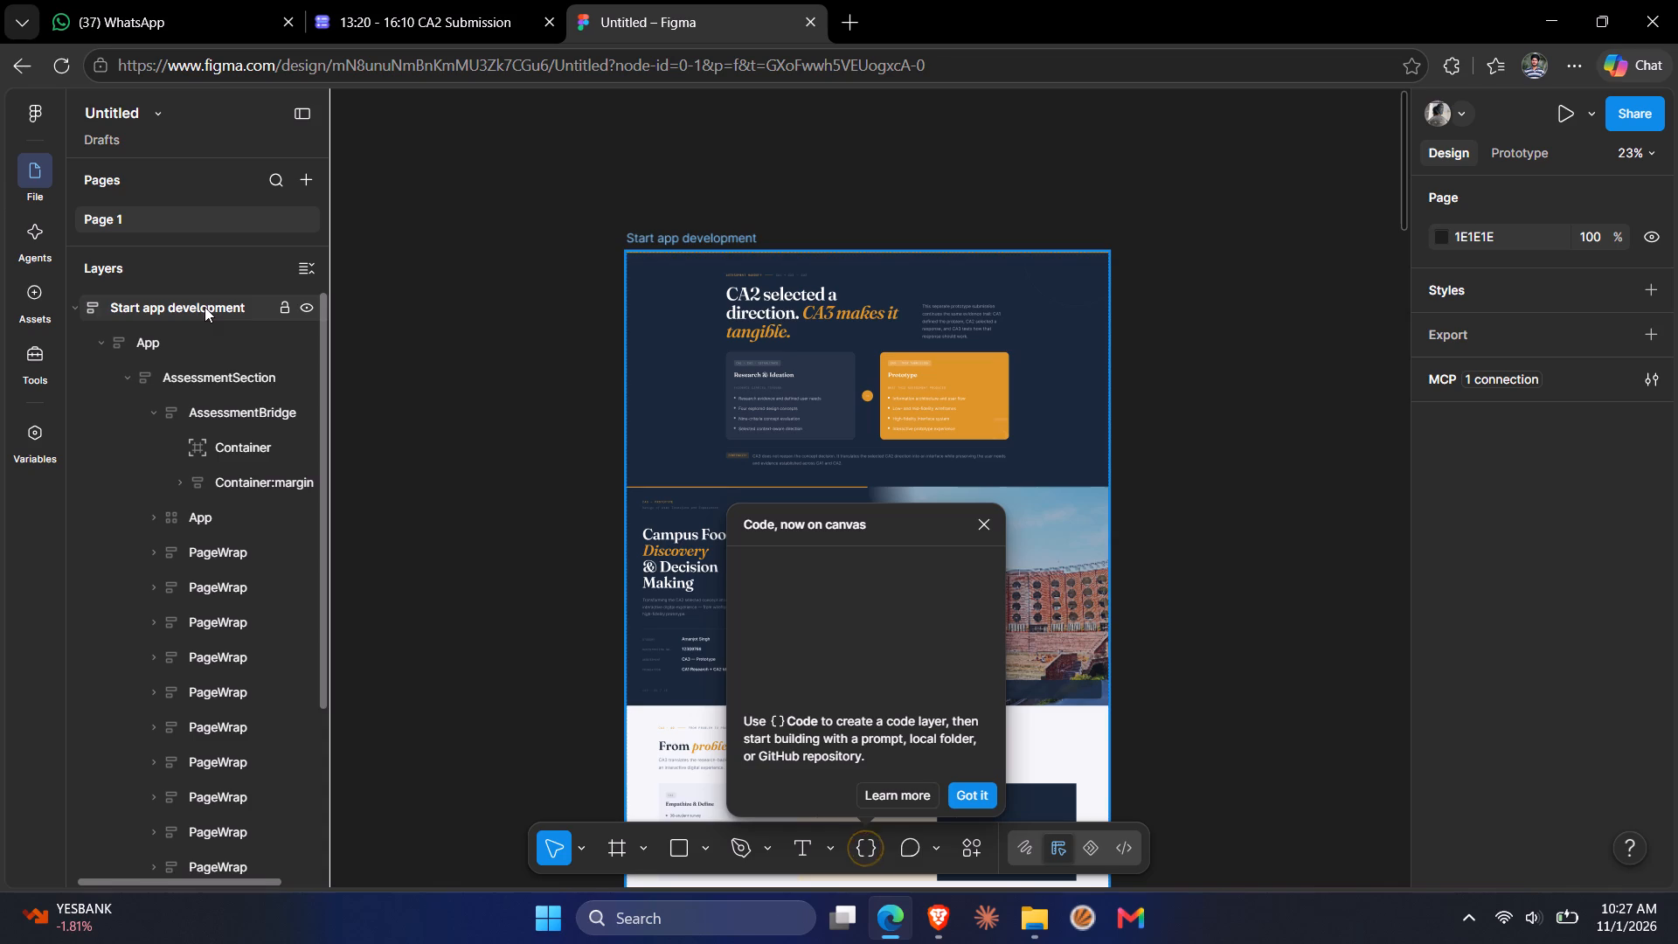
Rename the Untitled design file as CA2.
double_click(131, 110)
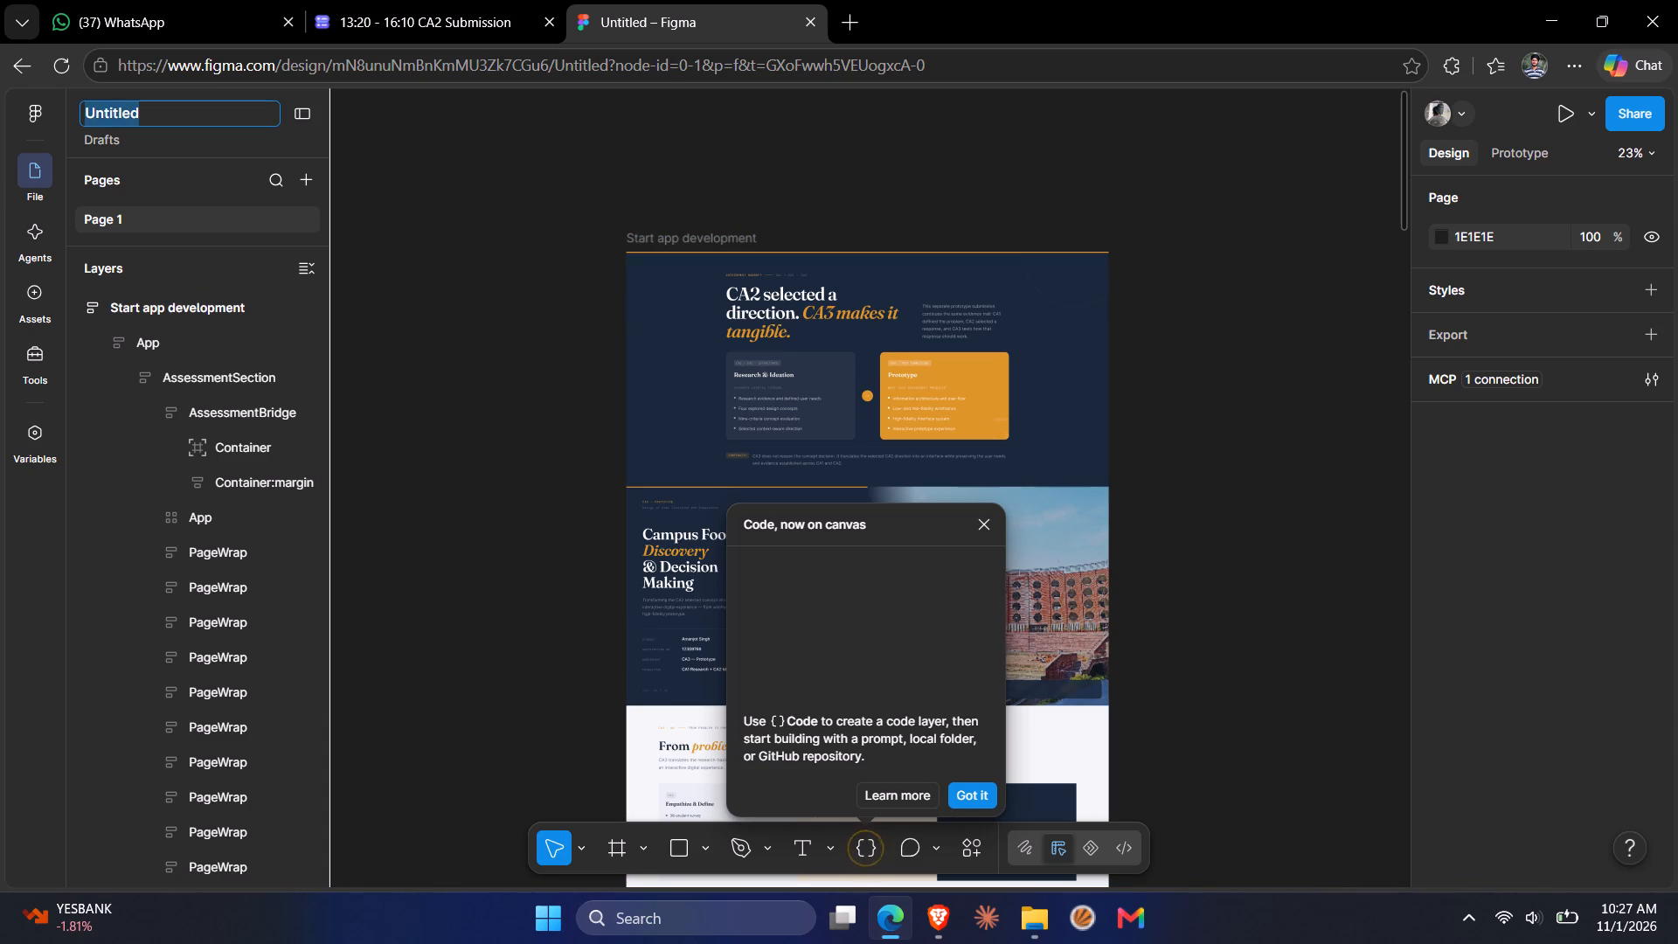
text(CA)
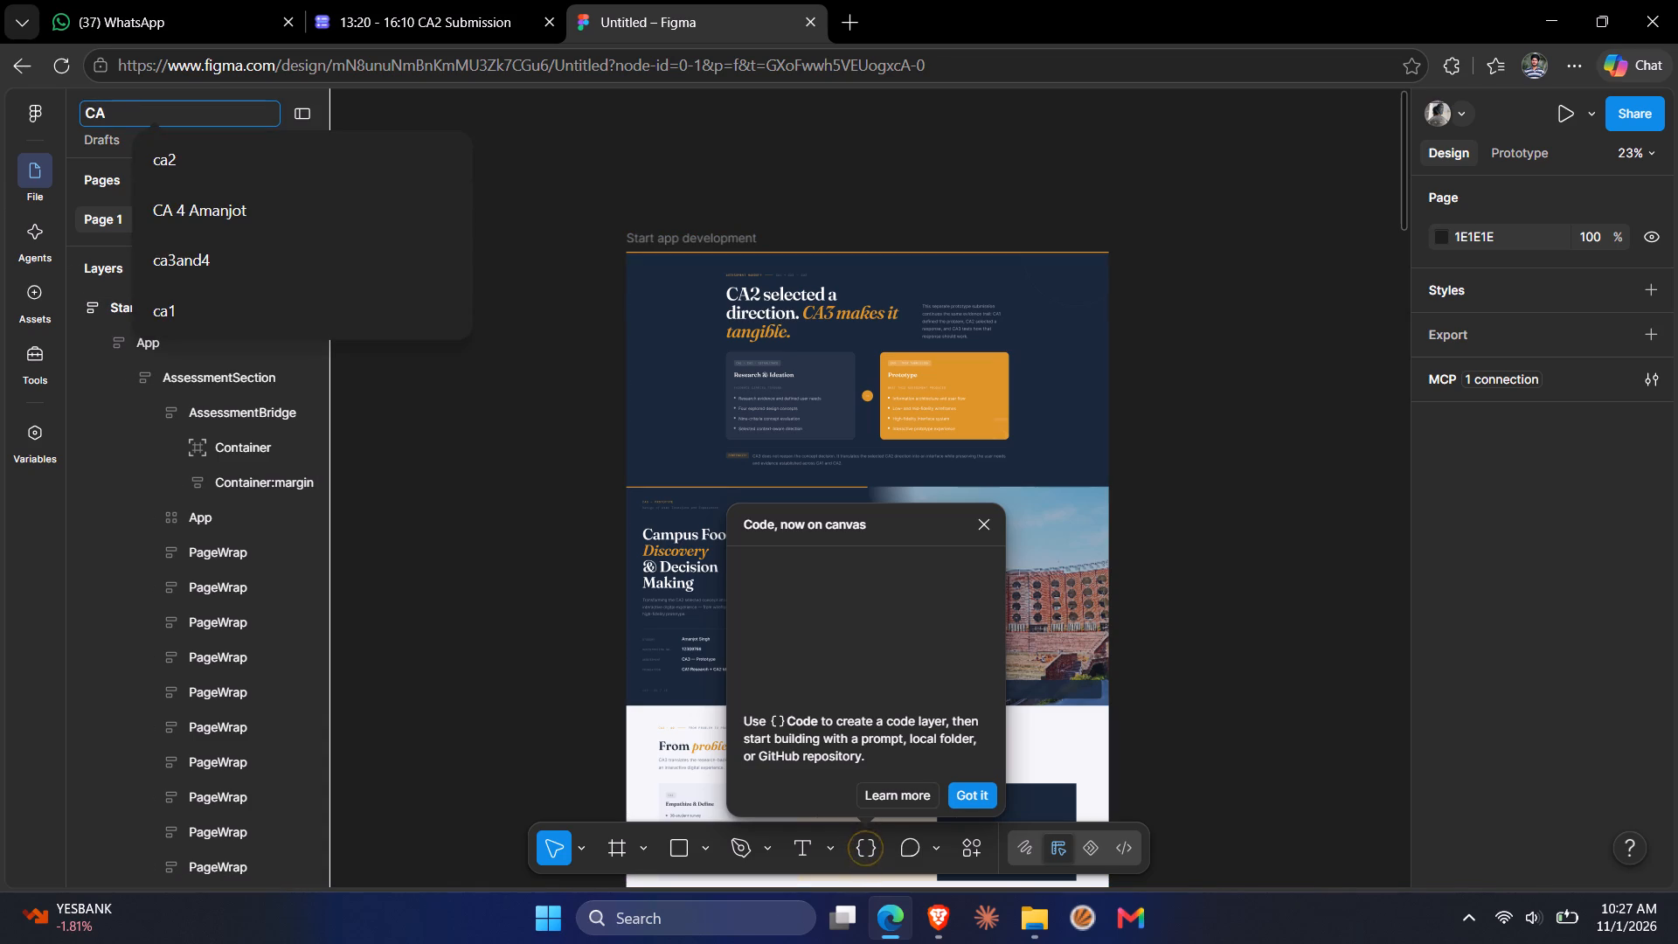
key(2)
click(482, 273)
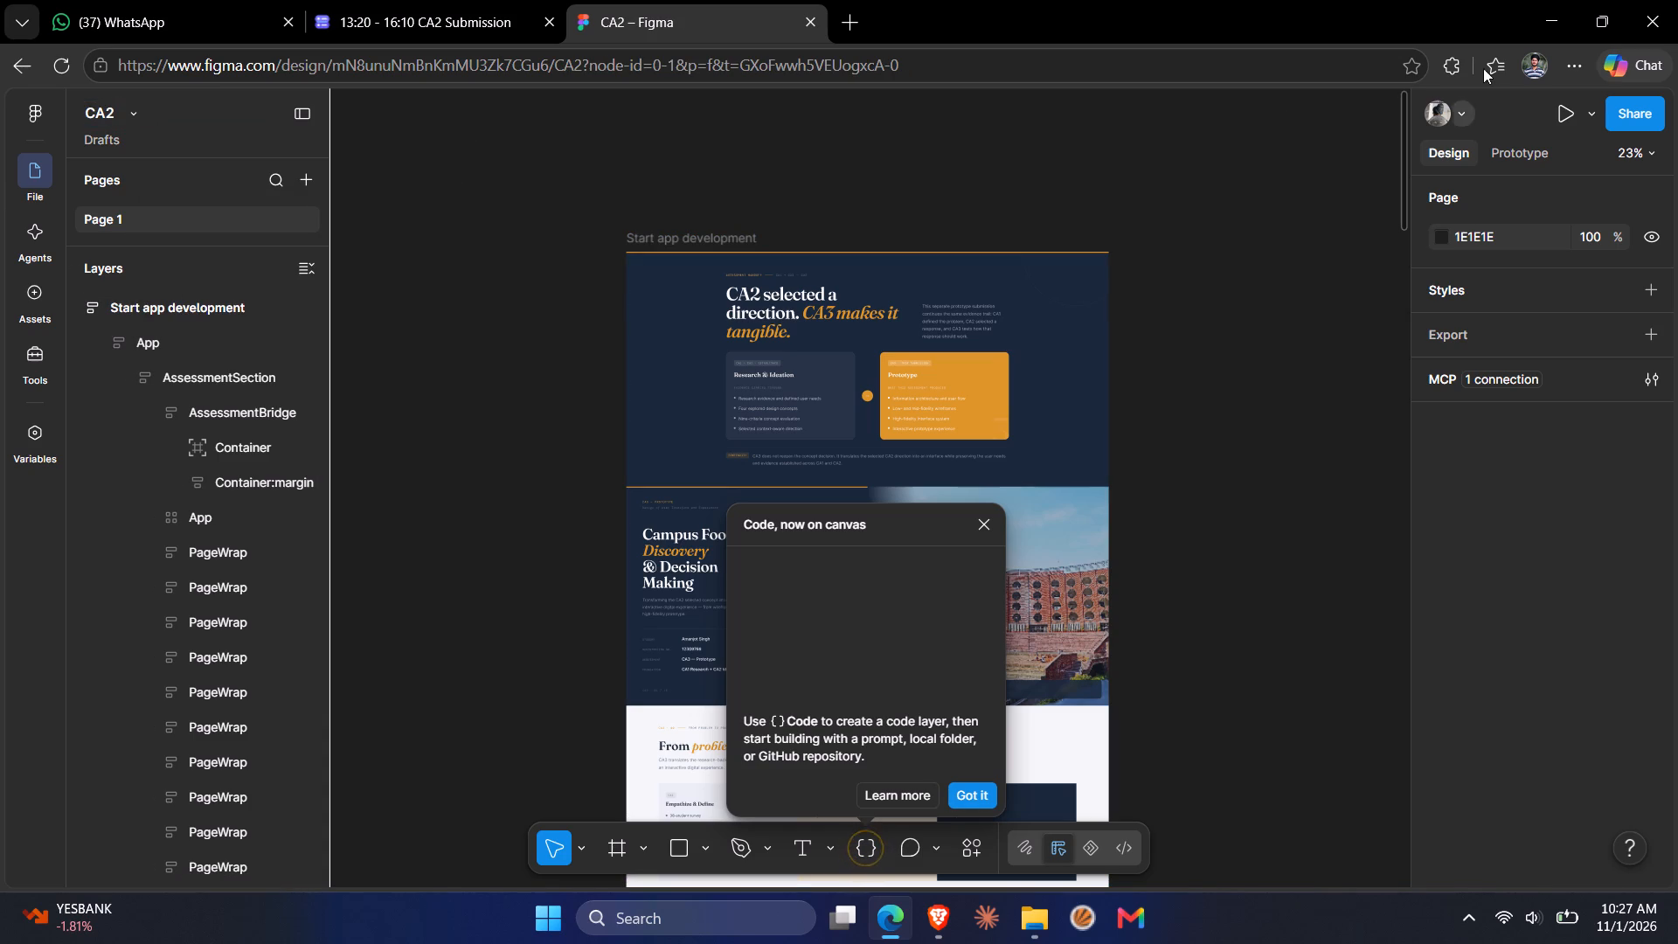
Copy the CA2 design file's share link and return to the CA2 Submission form.
click(1641, 123)
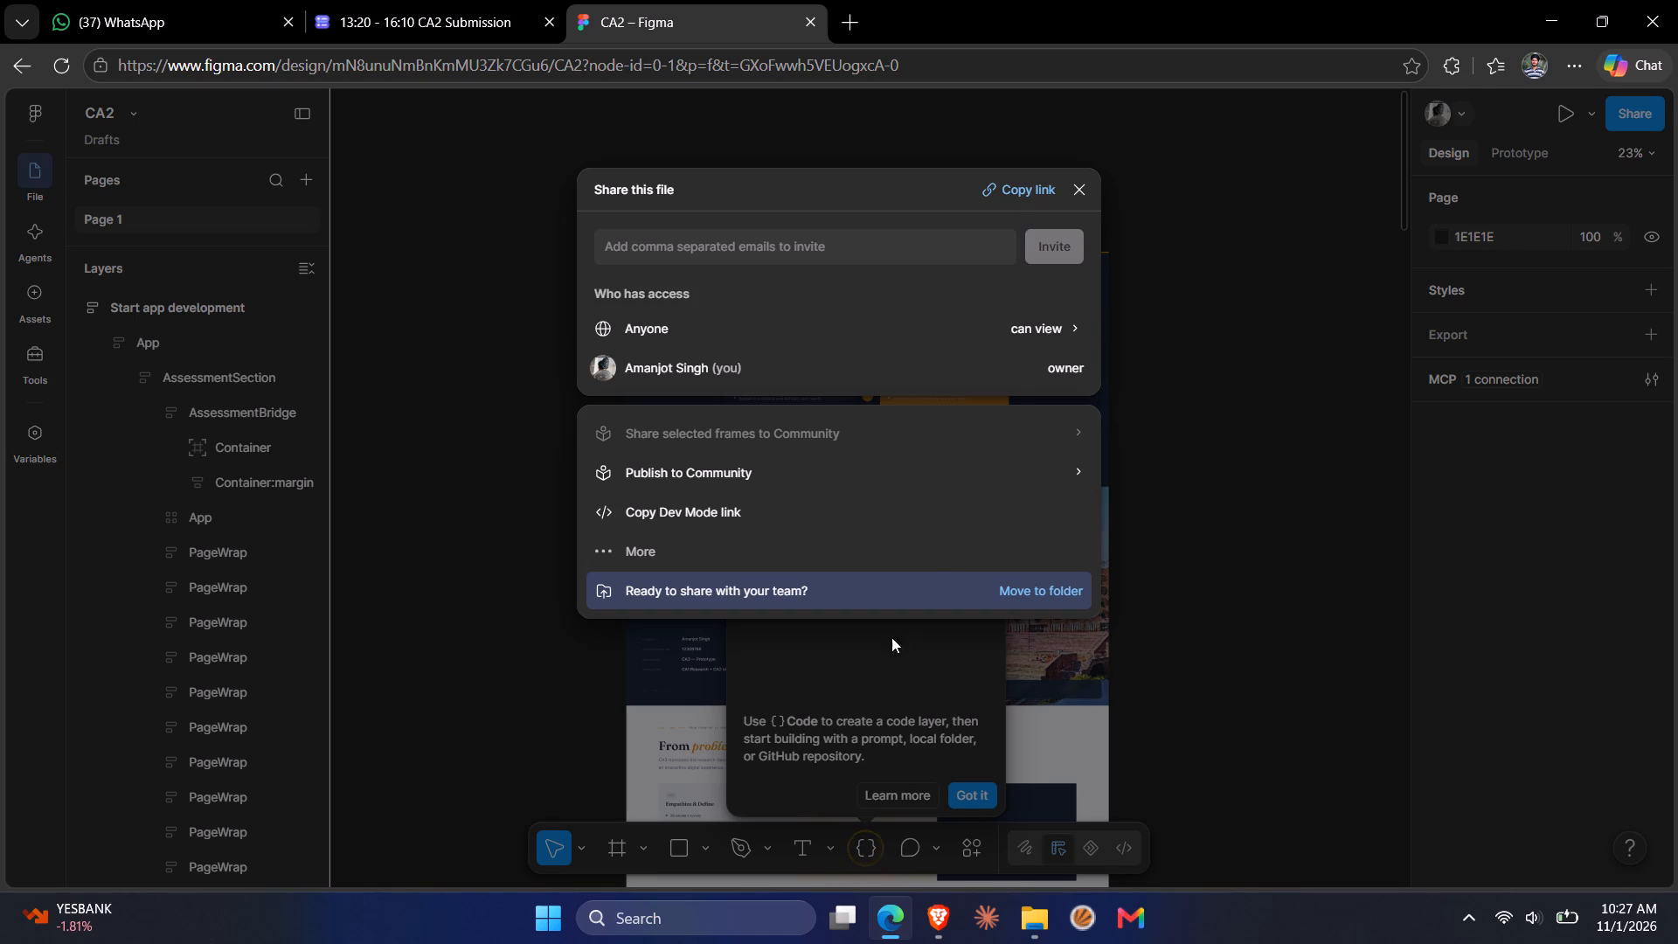
click(1025, 190)
click(451, 16)
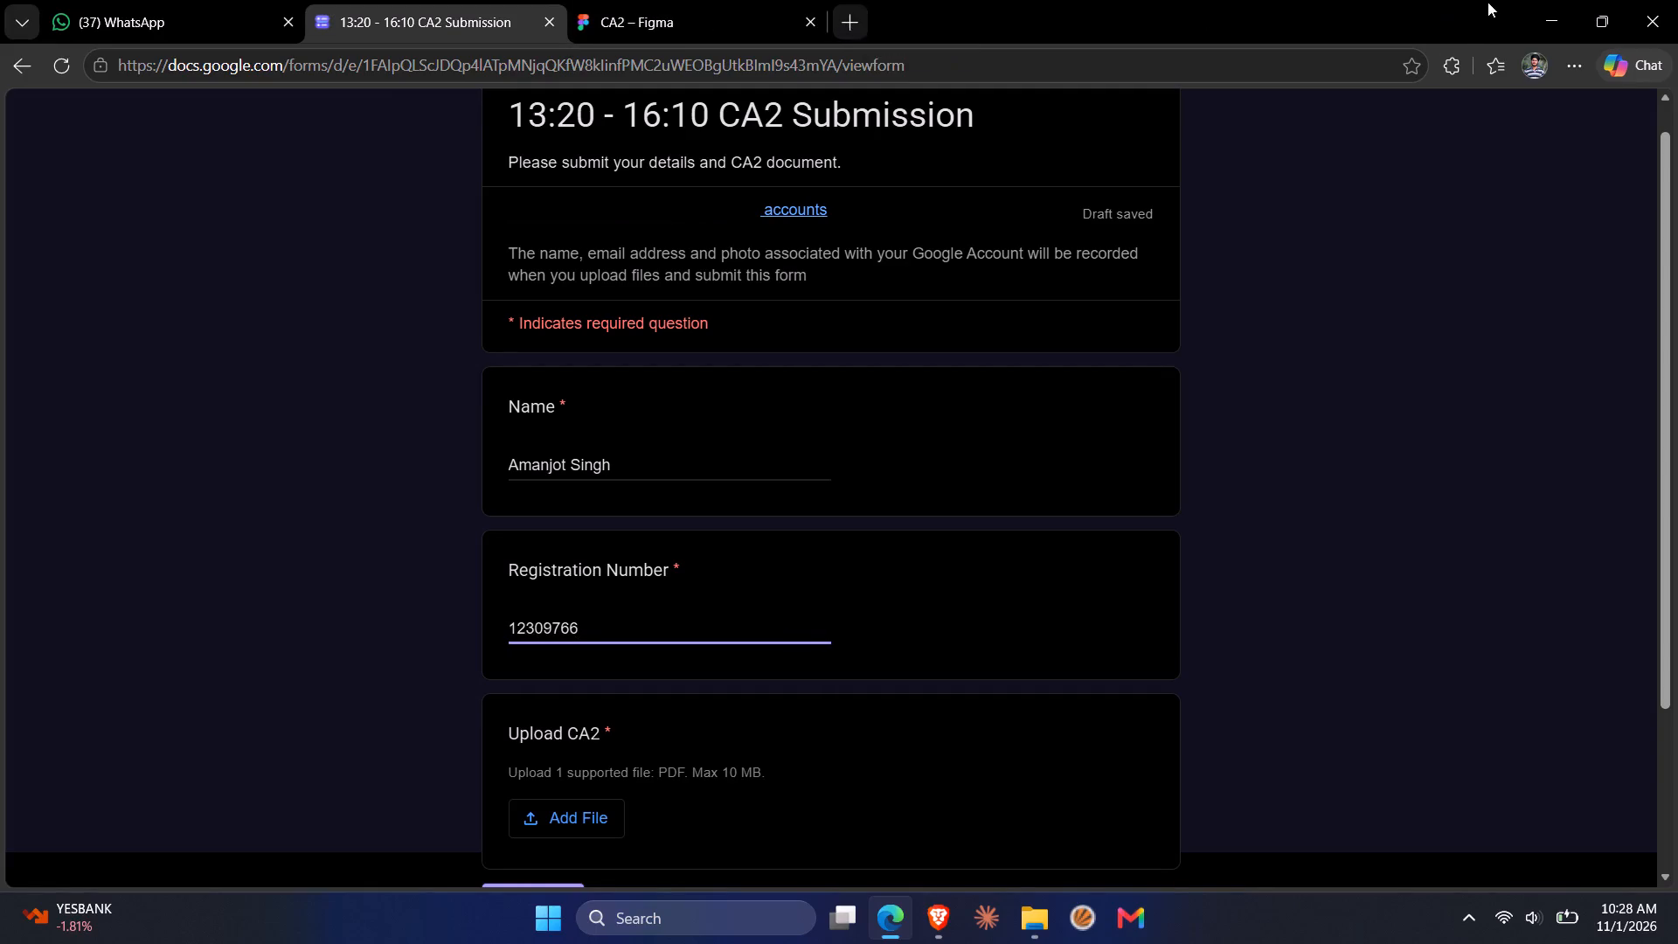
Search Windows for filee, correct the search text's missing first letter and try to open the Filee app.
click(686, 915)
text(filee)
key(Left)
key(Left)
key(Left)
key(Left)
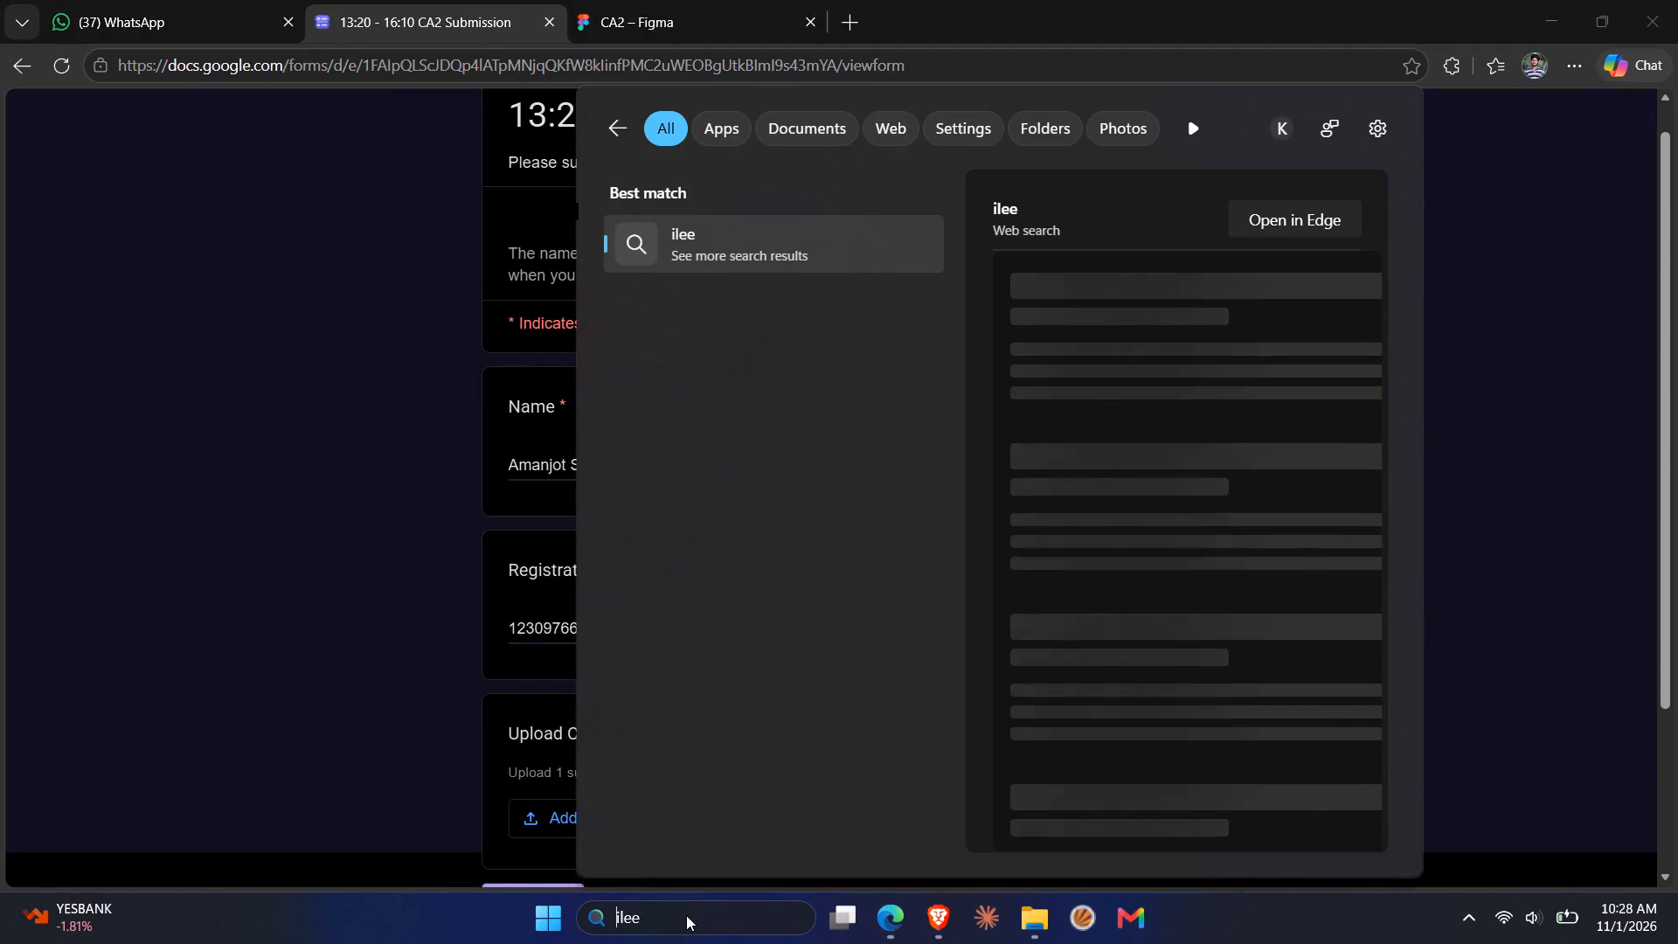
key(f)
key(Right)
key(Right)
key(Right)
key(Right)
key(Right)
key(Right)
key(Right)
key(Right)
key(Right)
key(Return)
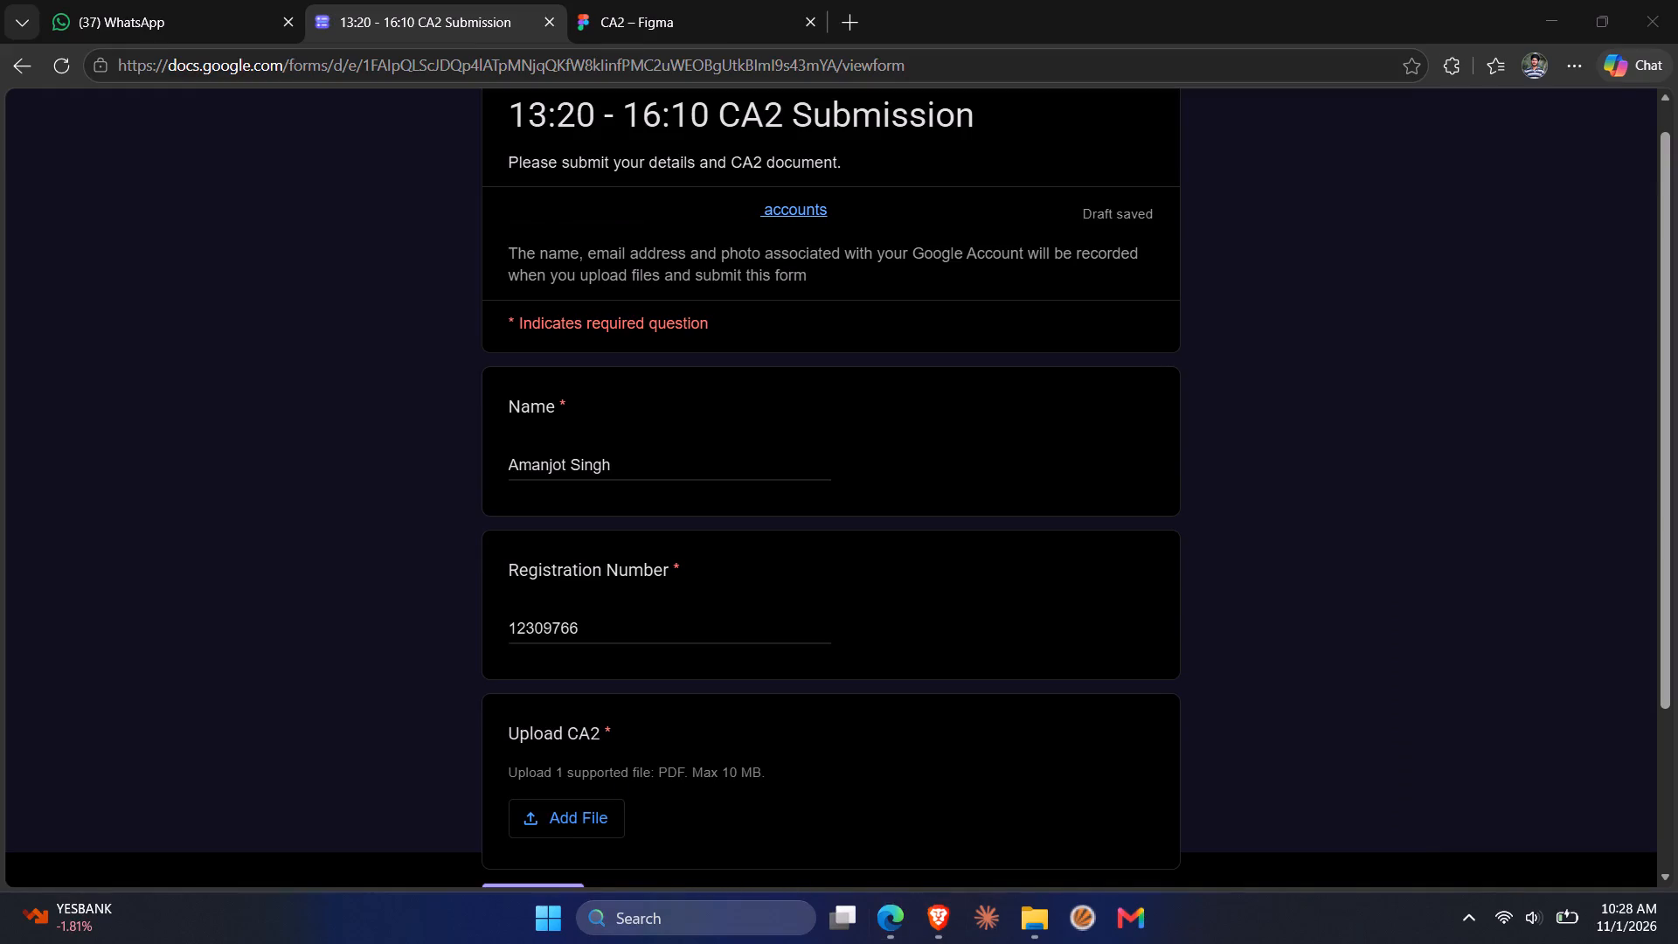
Look over the CA2 Submission form and switch to the Downloads folder in File Explorer.
scroll(1109, 631, down, 9)
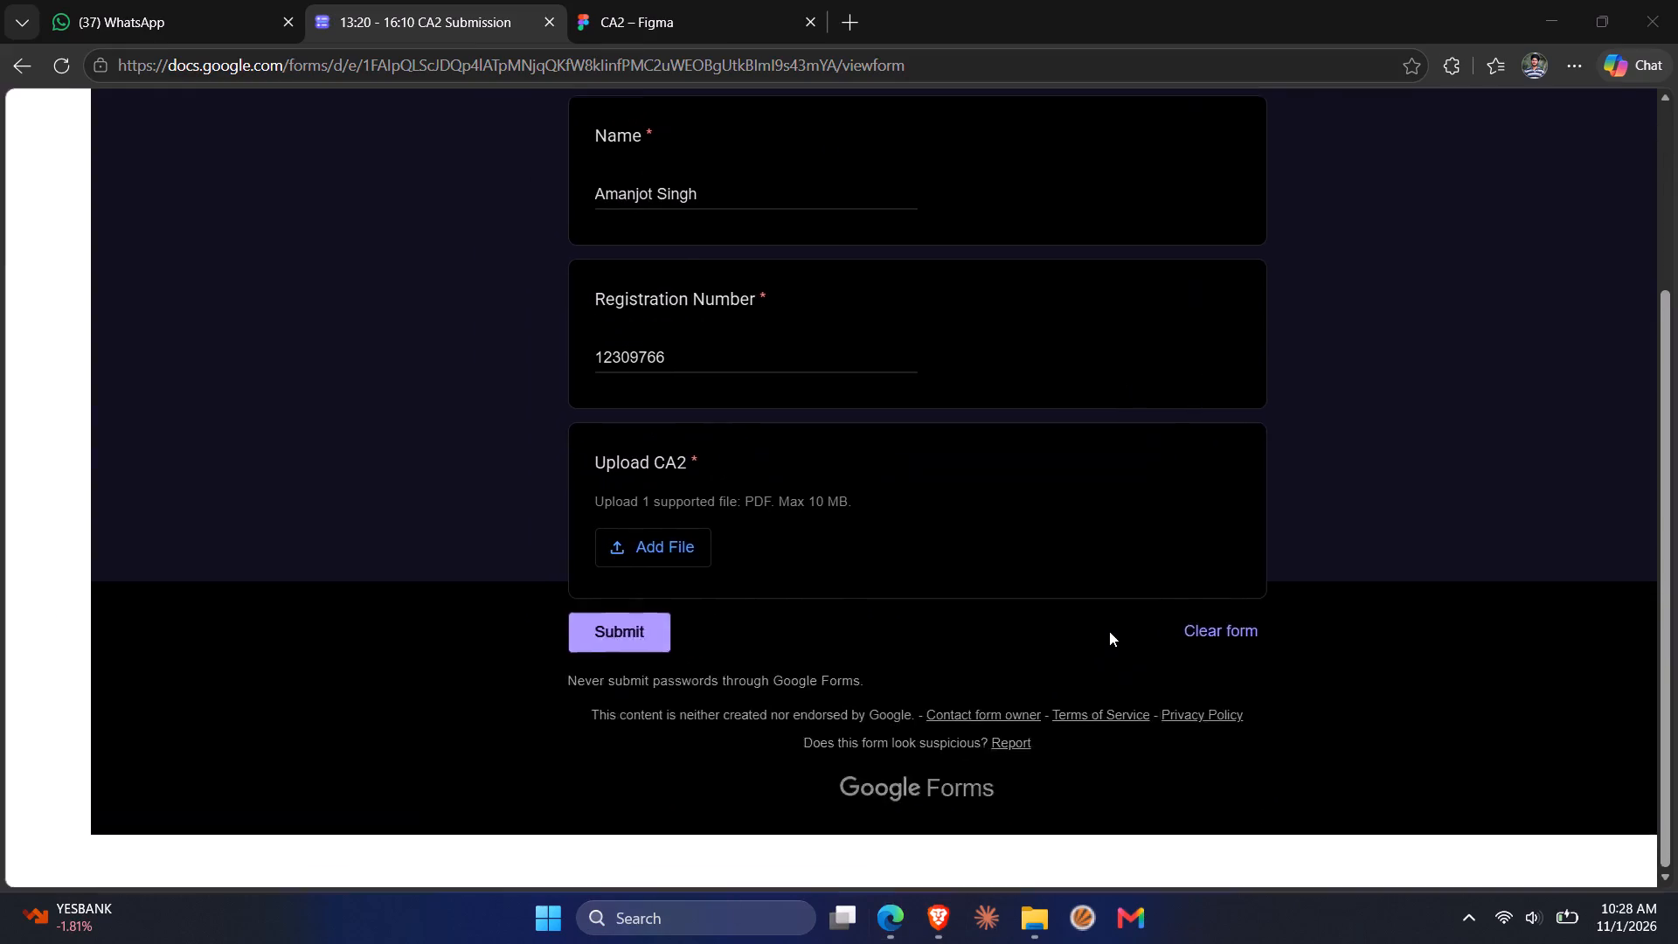
scroll(1109, 631, up, 3)
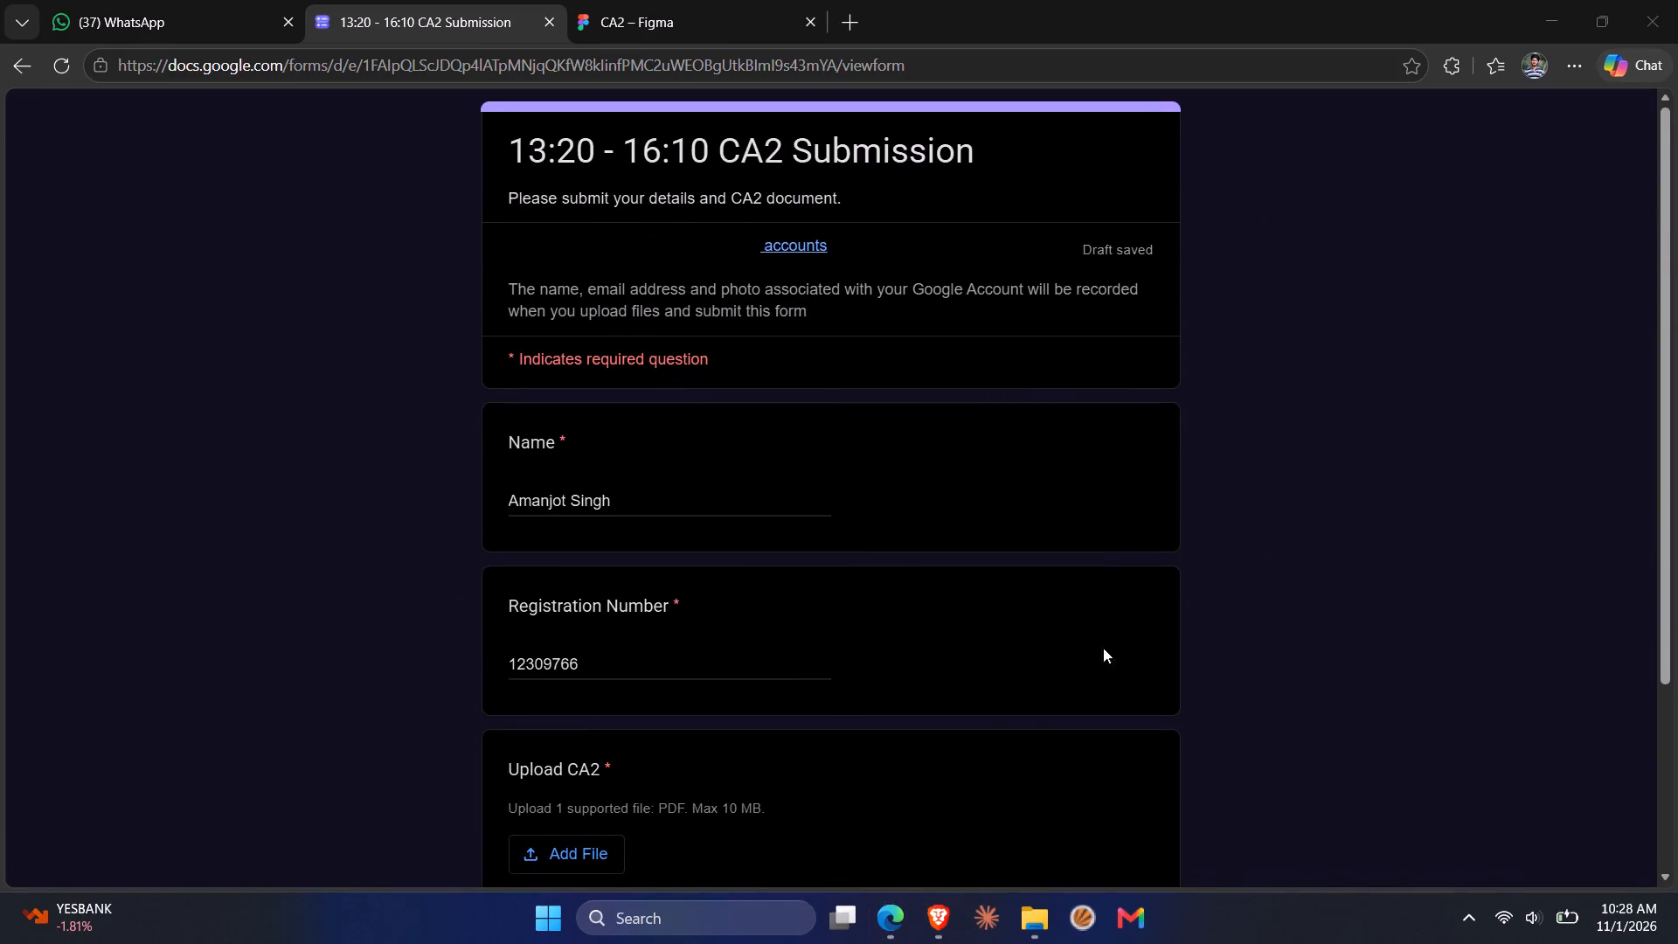
click(1031, 902)
Open PowerToys Settings from the hidden tray apps and start installing the v0.102.3001 update.
click(1456, 922)
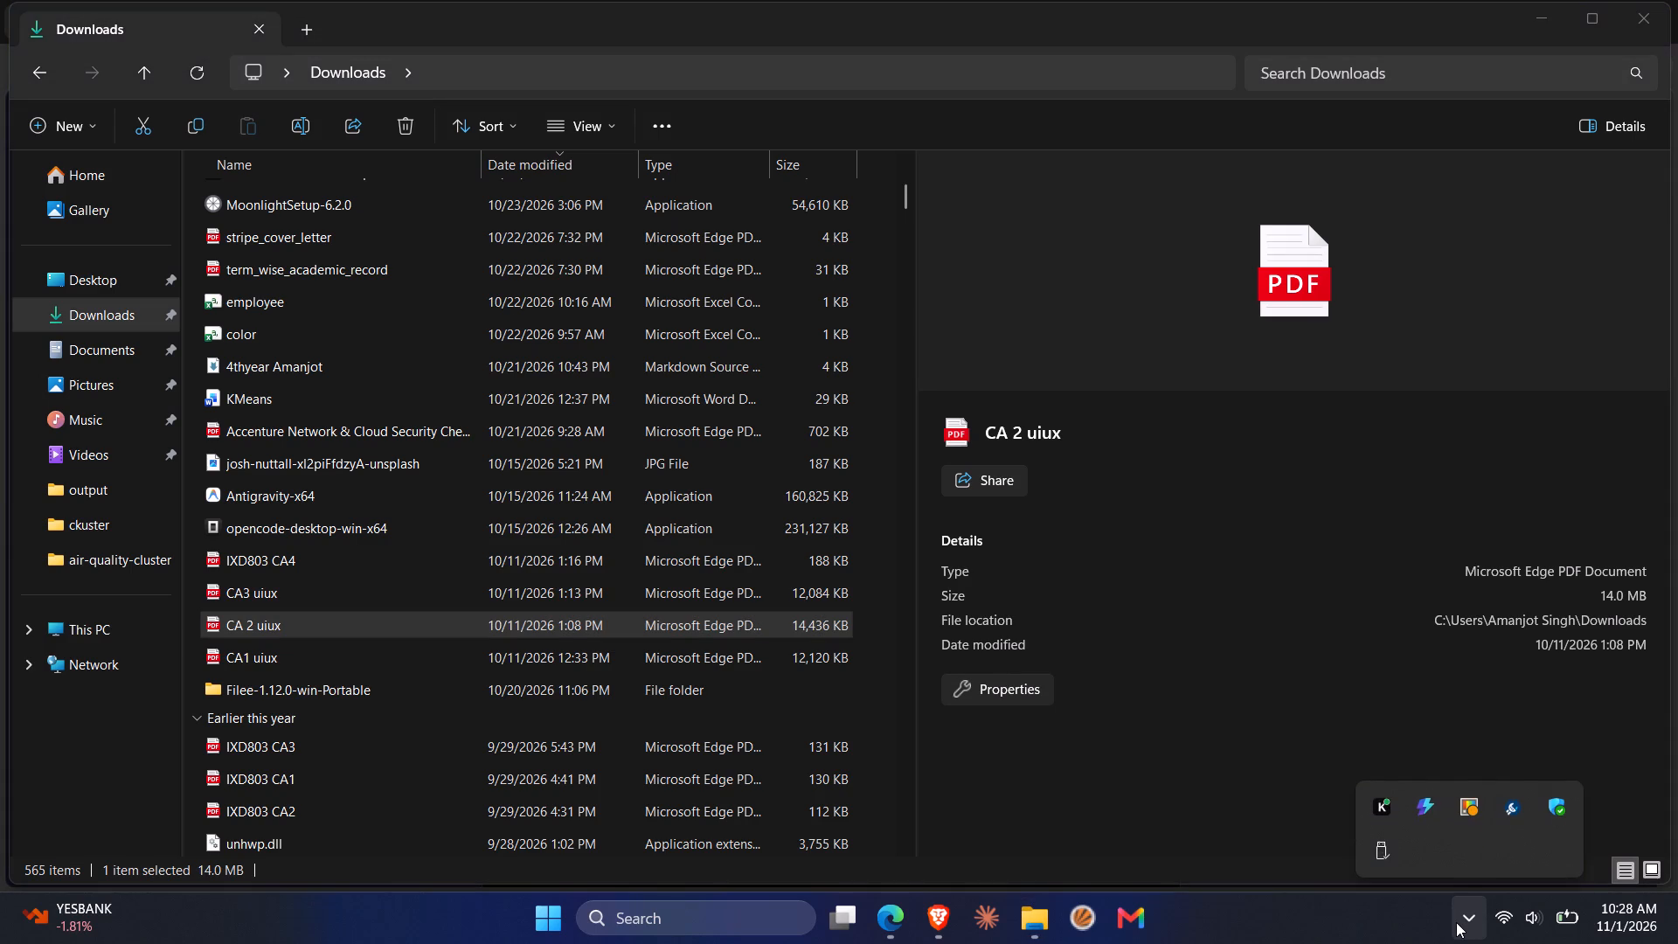
click(1456, 922)
click(1456, 922)
click(1464, 807)
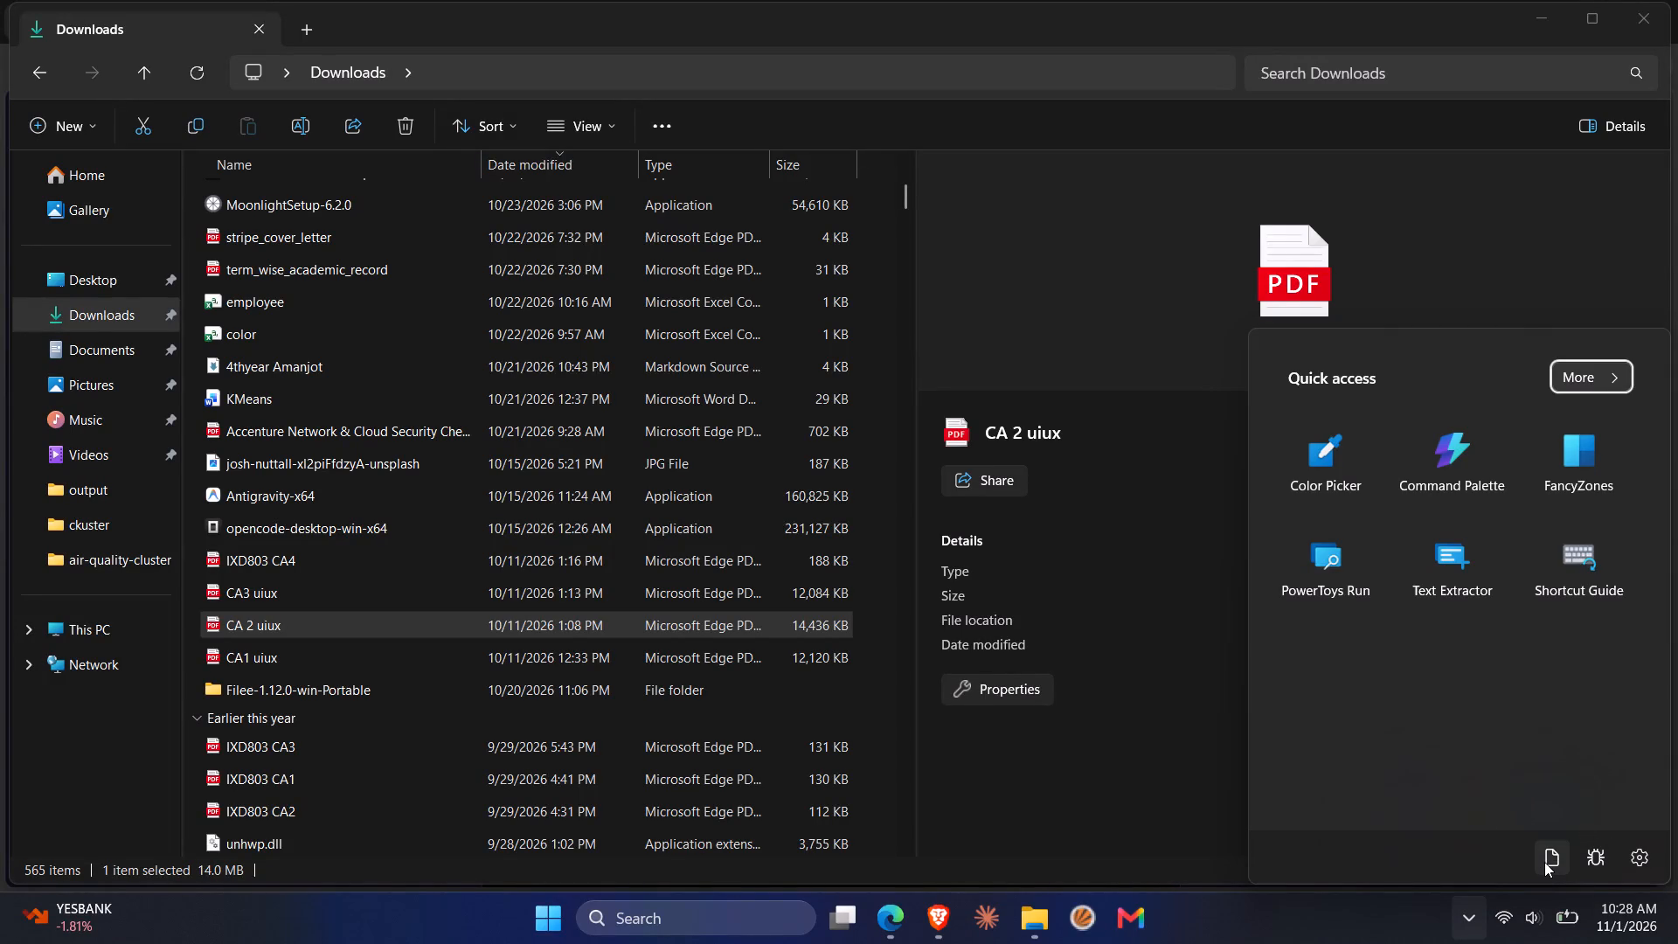
click(1628, 856)
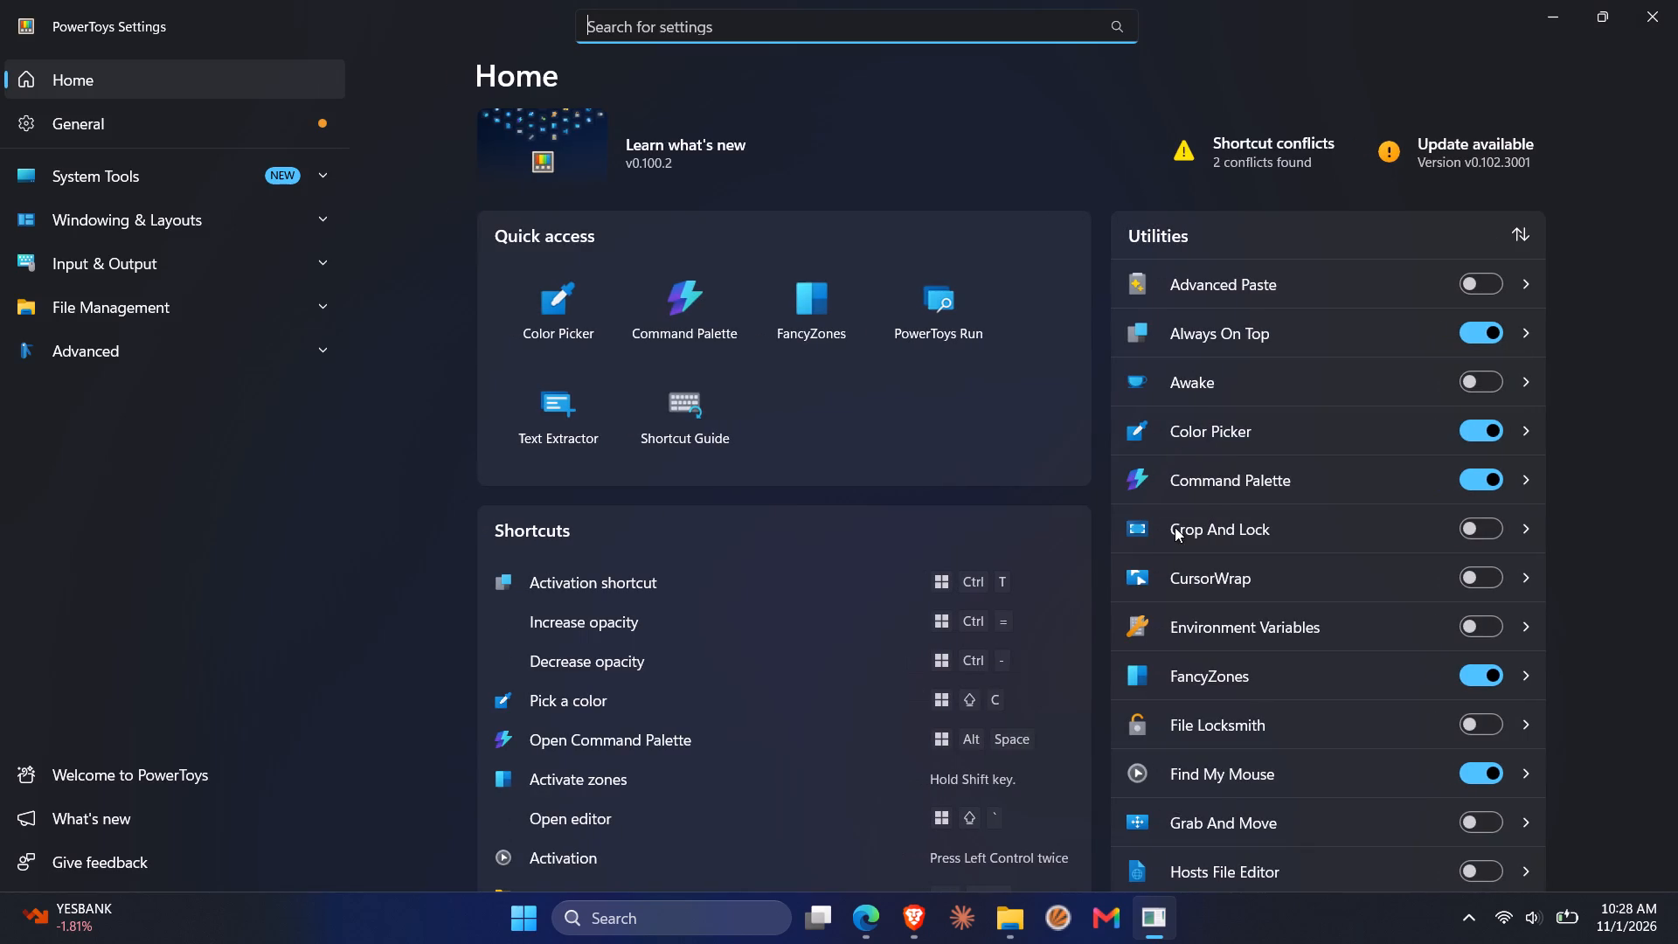
click(1467, 172)
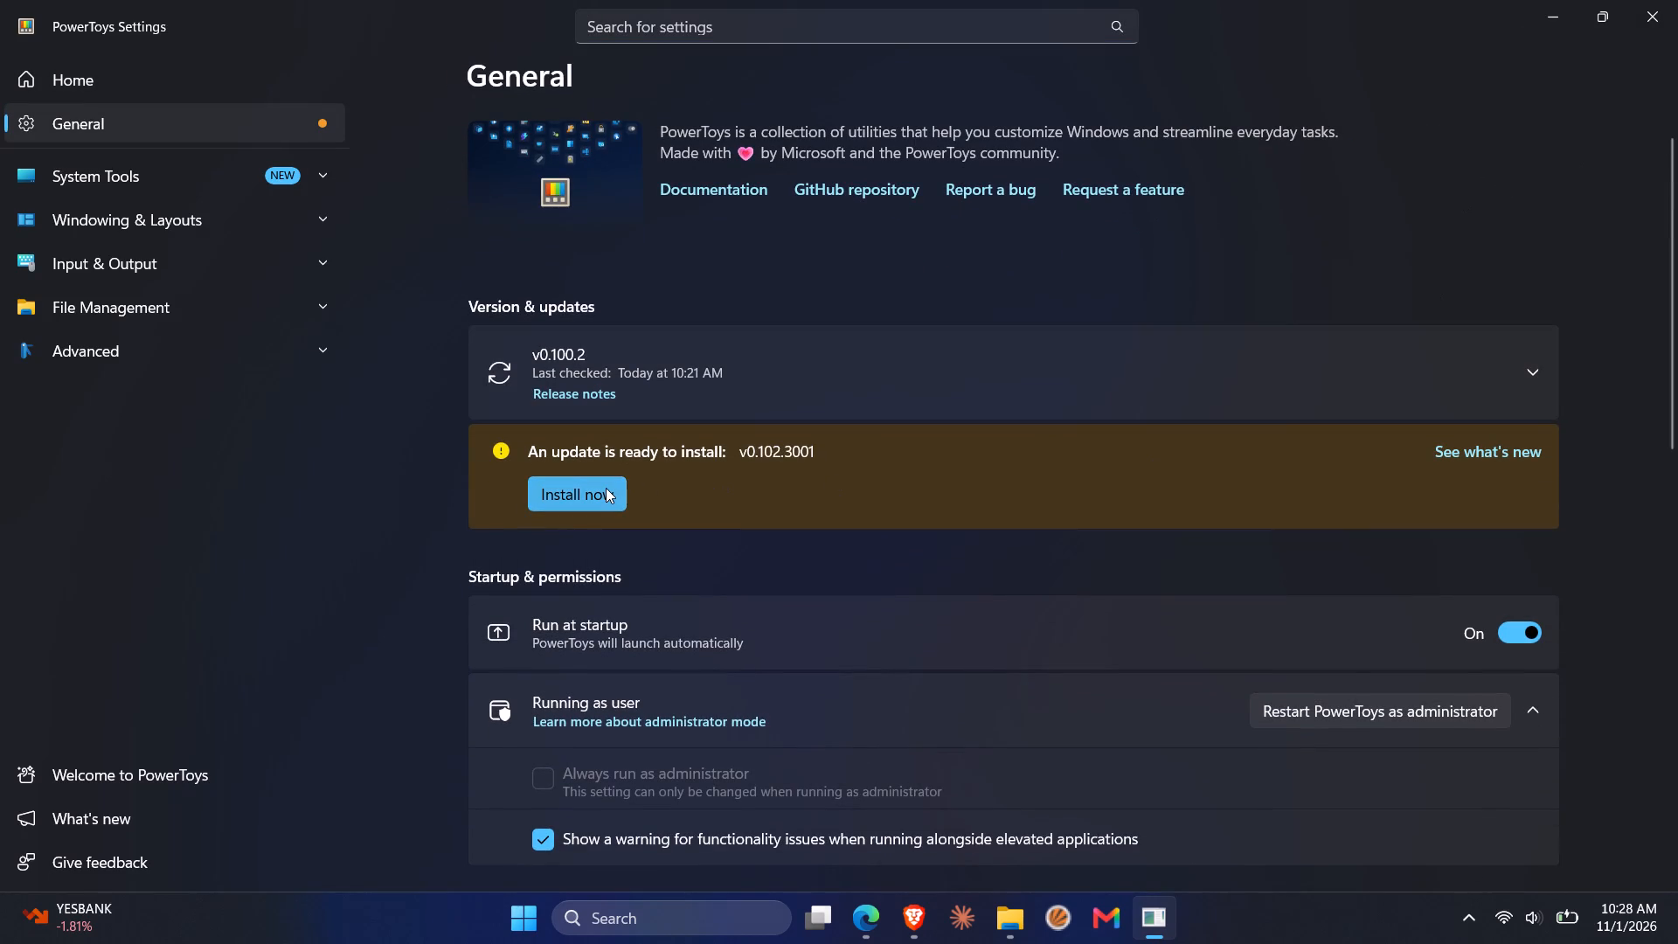
click(606, 488)
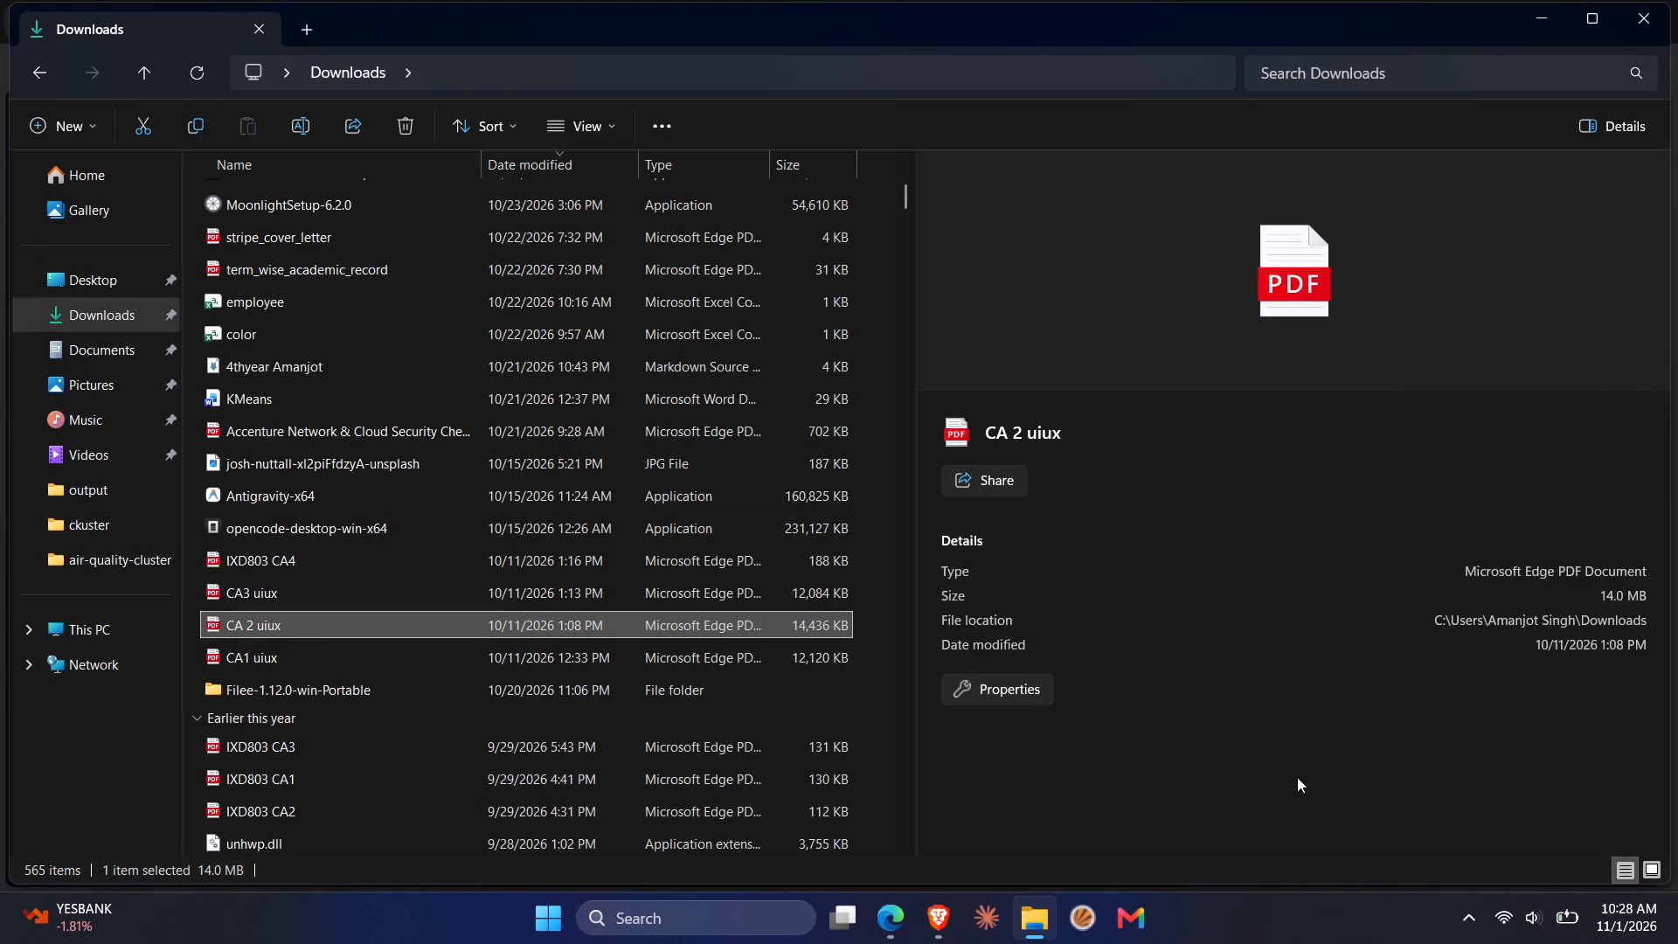
click(1467, 934)
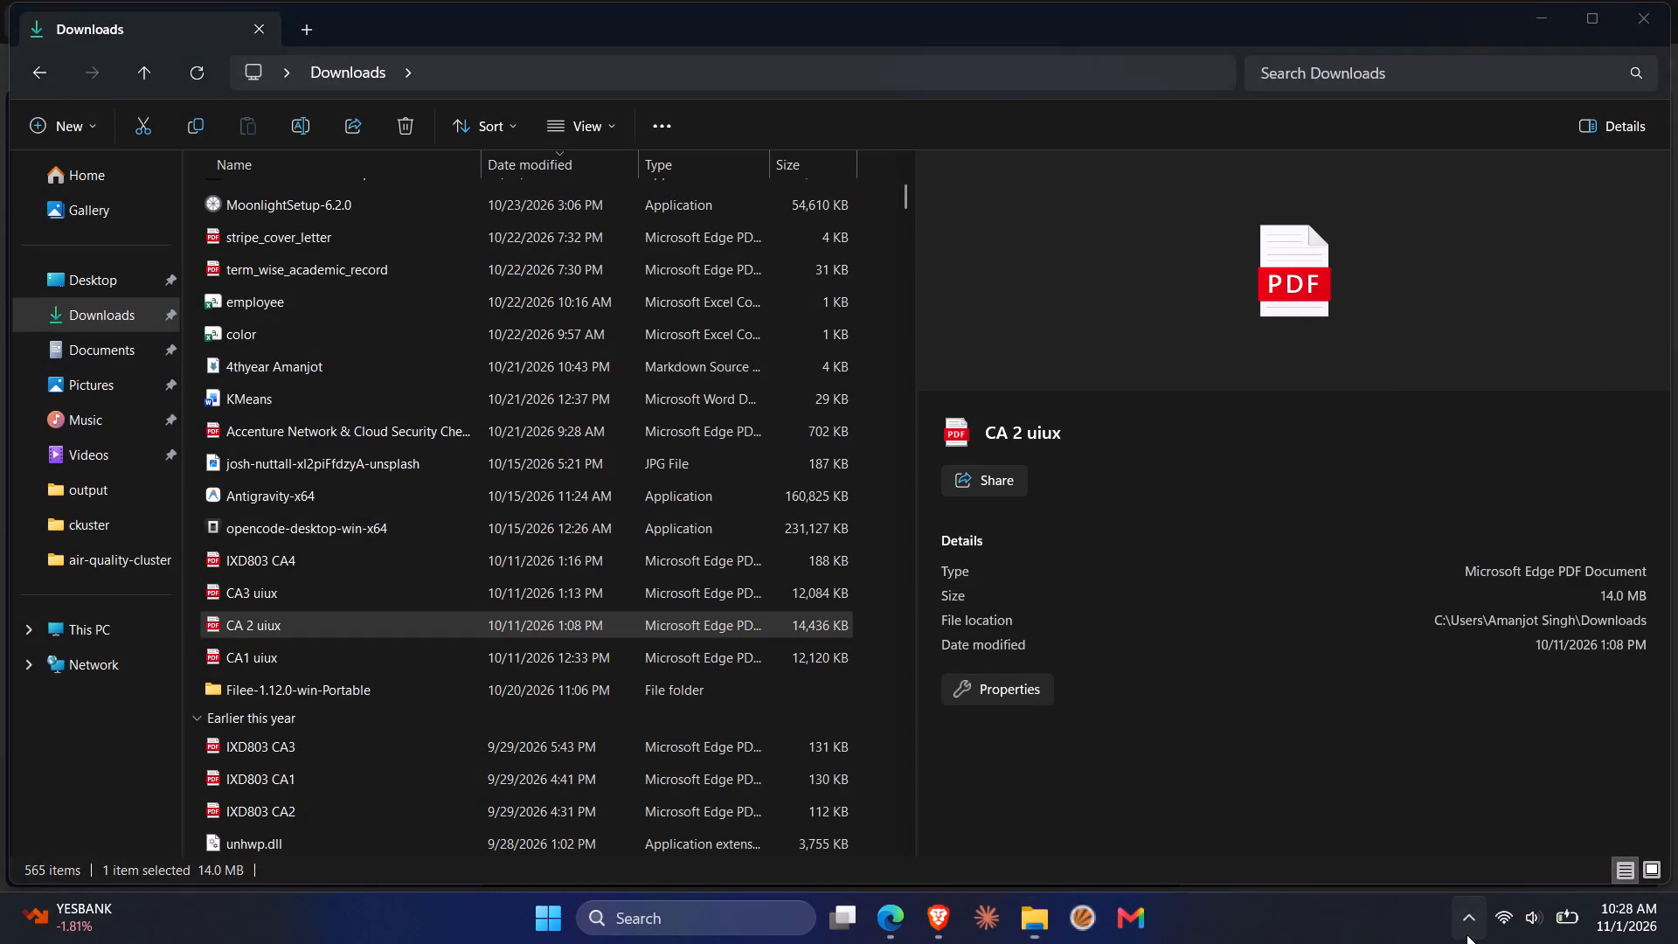
click(1467, 934)
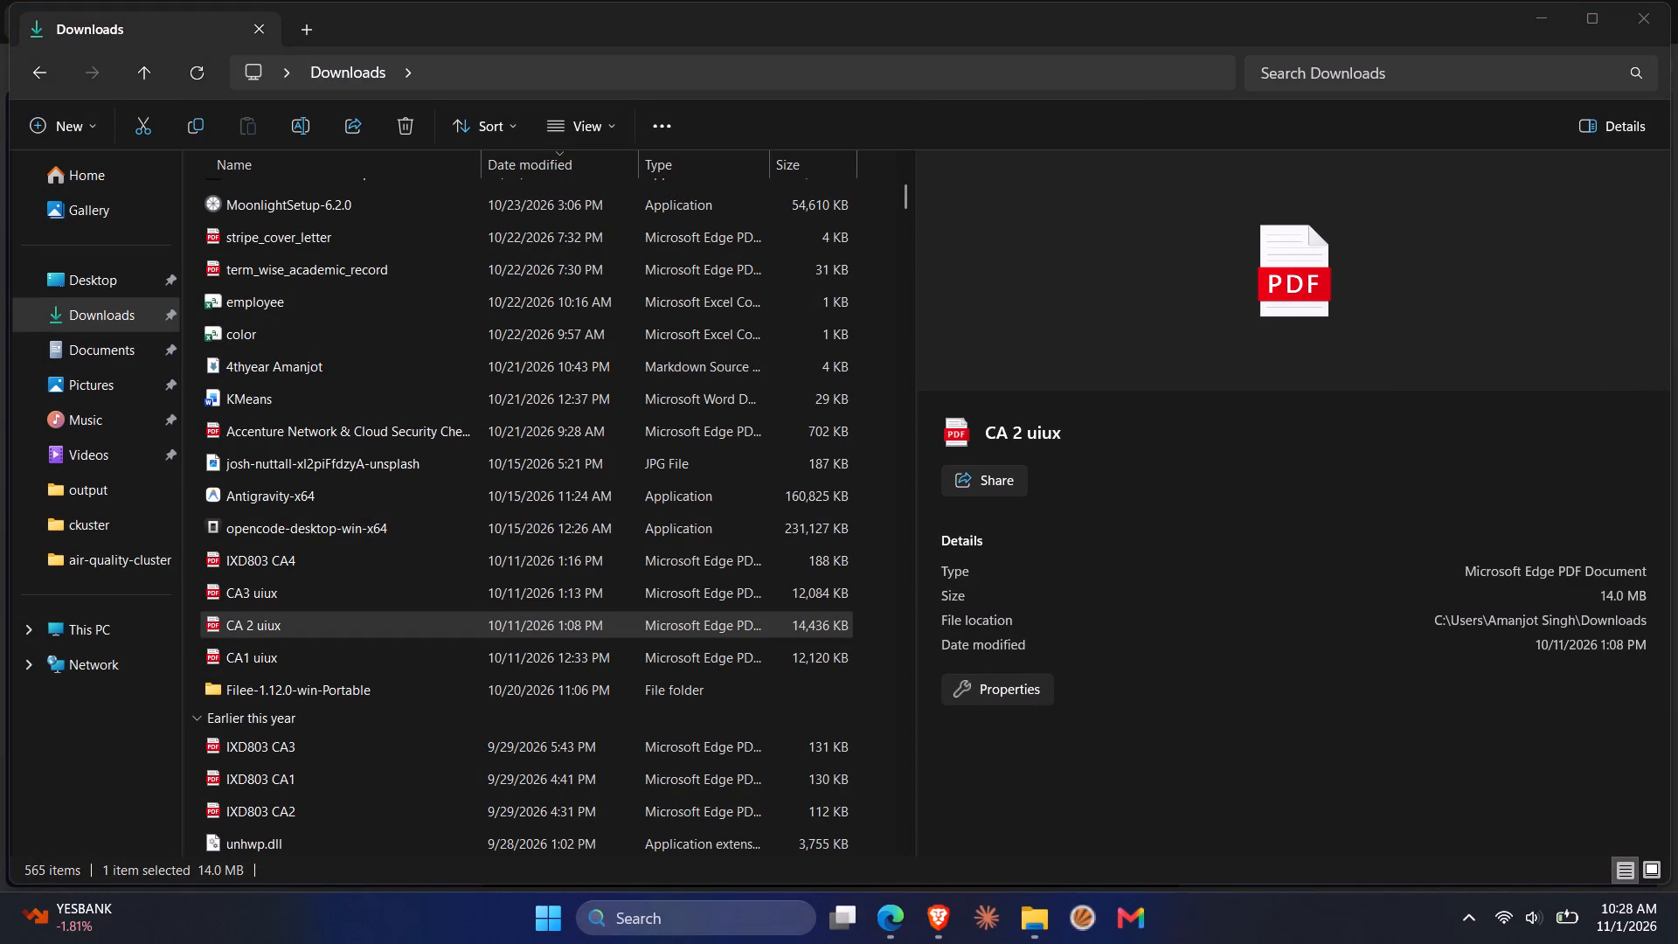
Search Windows for filee and open the Filee.exe app.
click(727, 922)
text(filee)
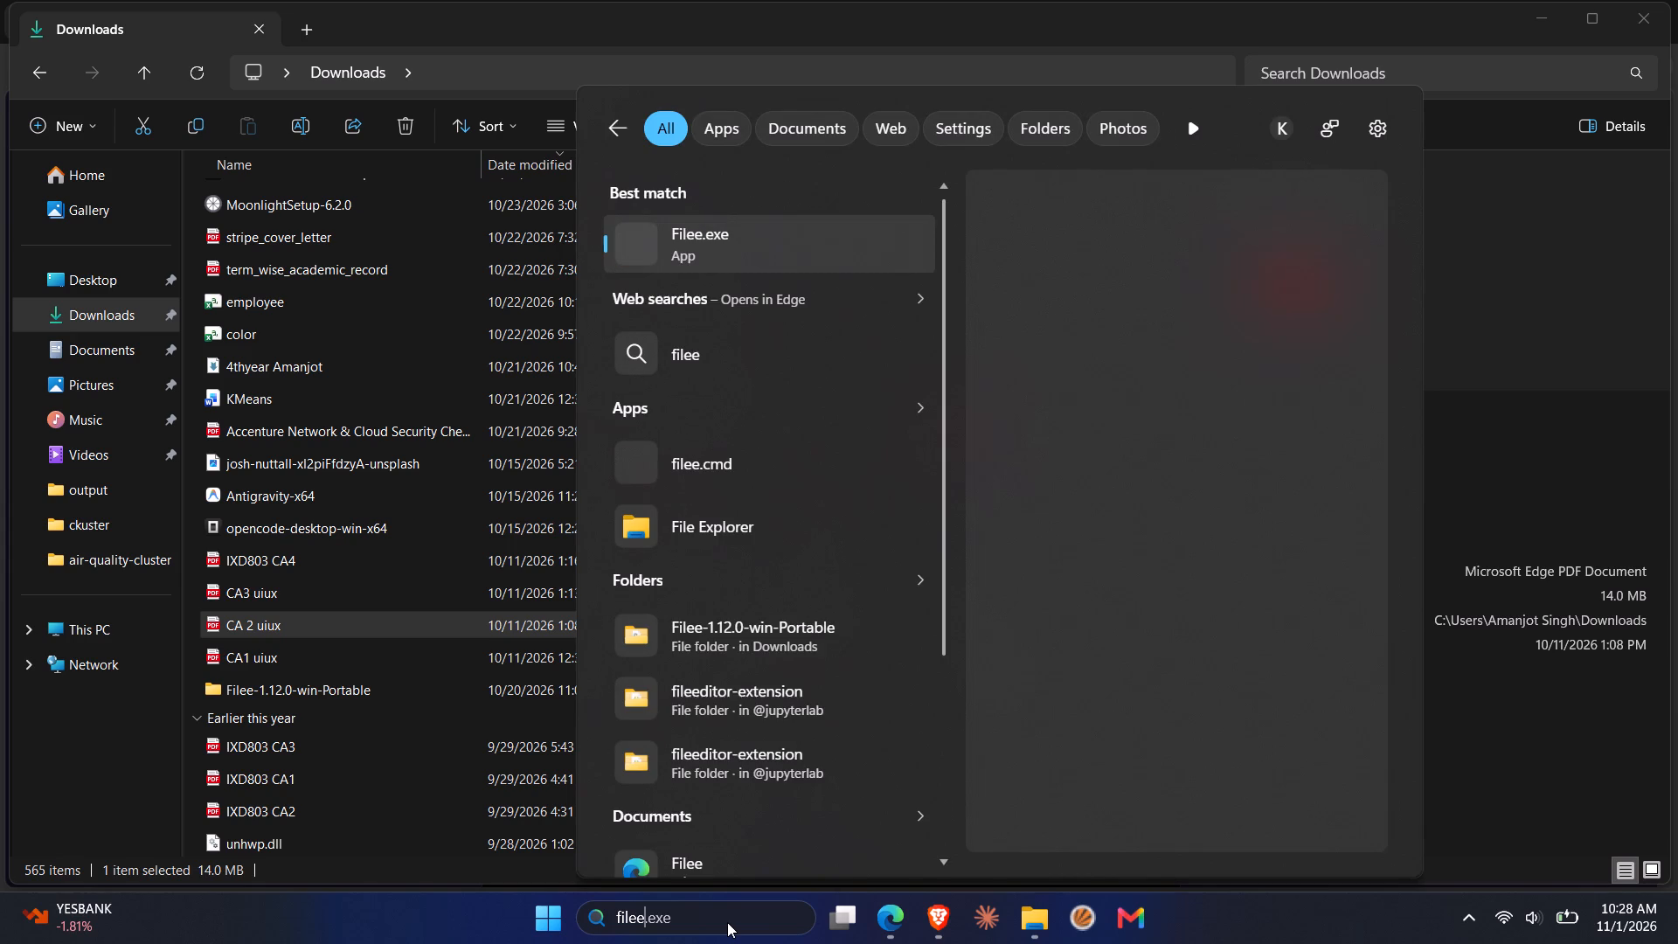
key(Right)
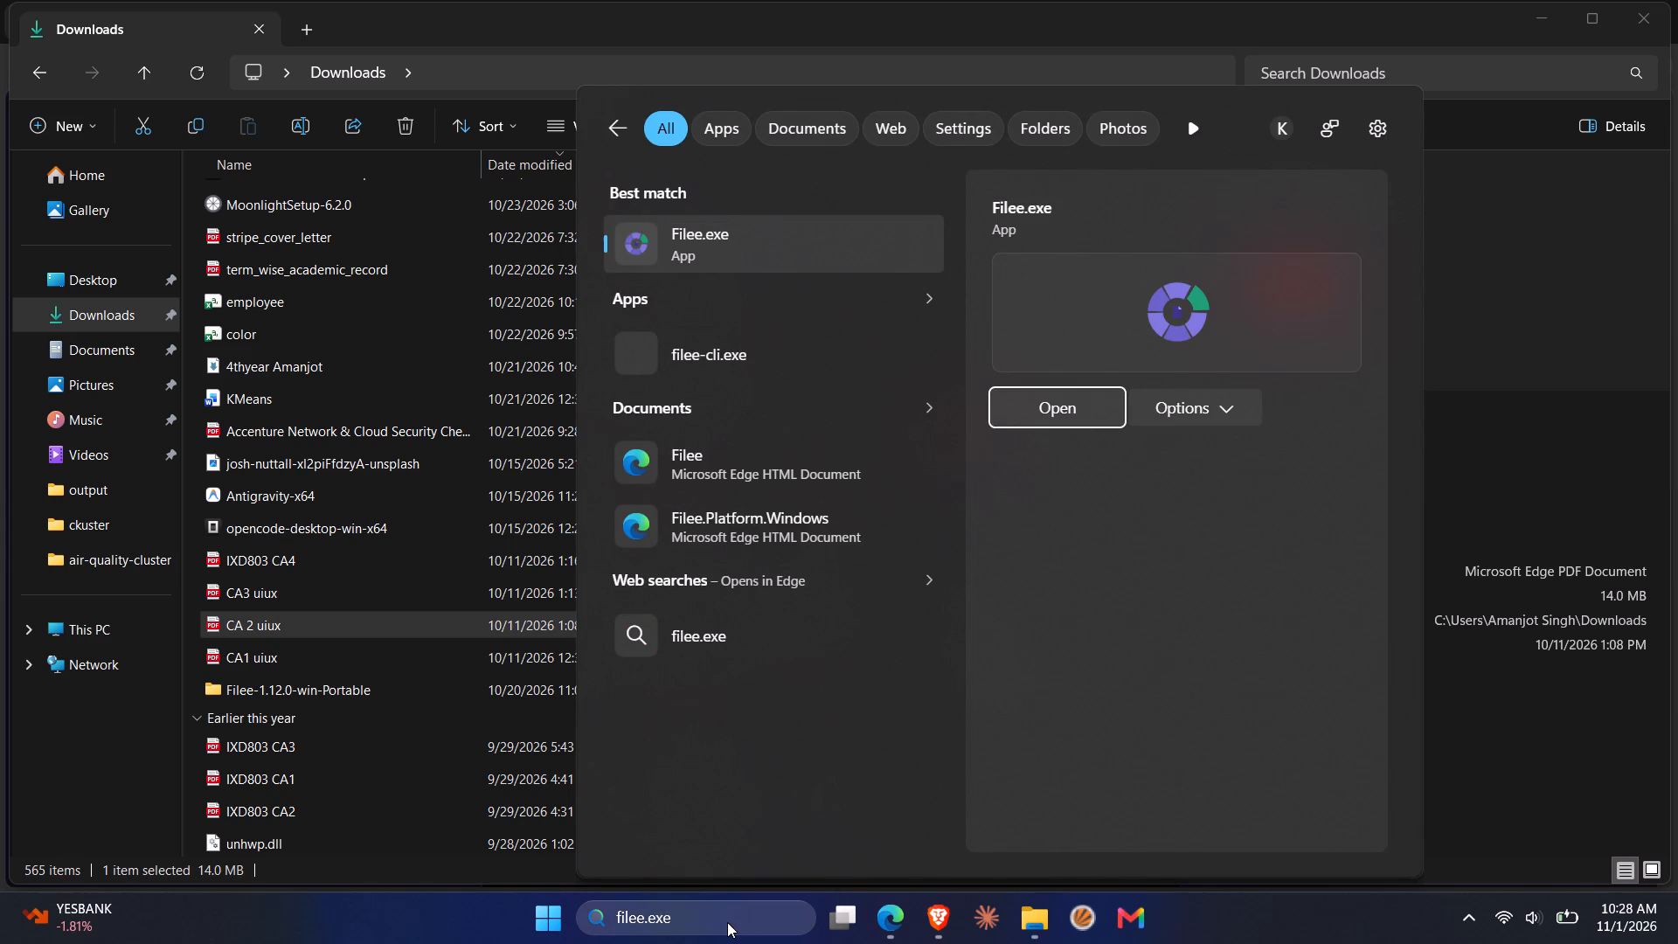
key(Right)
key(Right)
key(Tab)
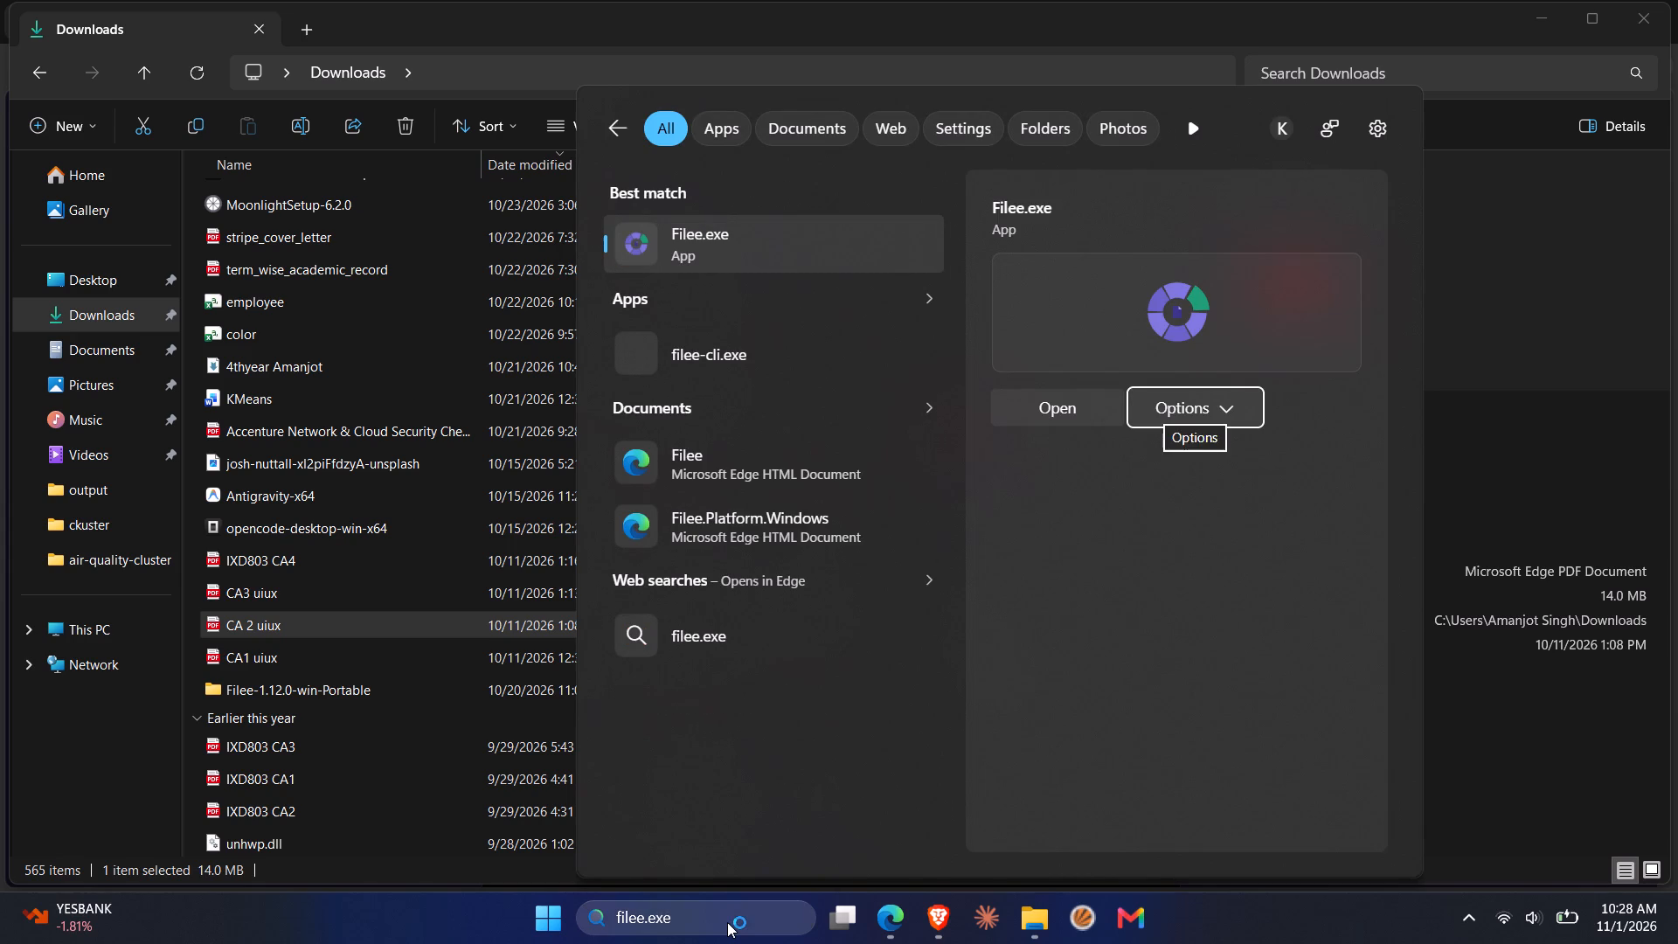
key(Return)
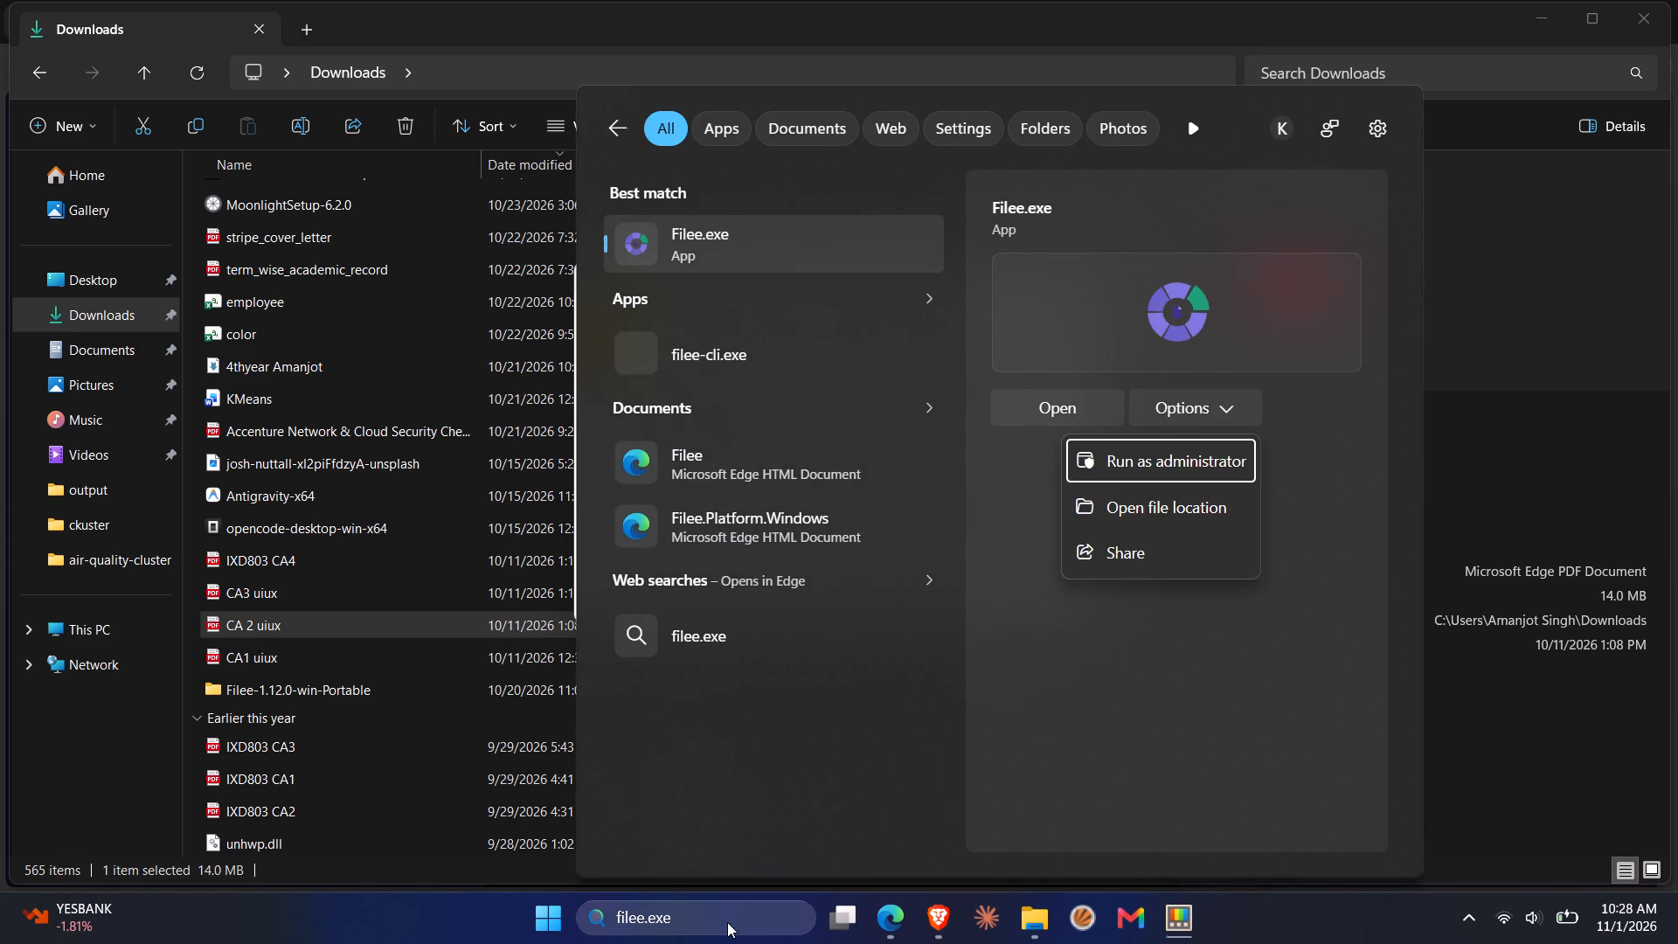
click(1030, 504)
click(1042, 408)
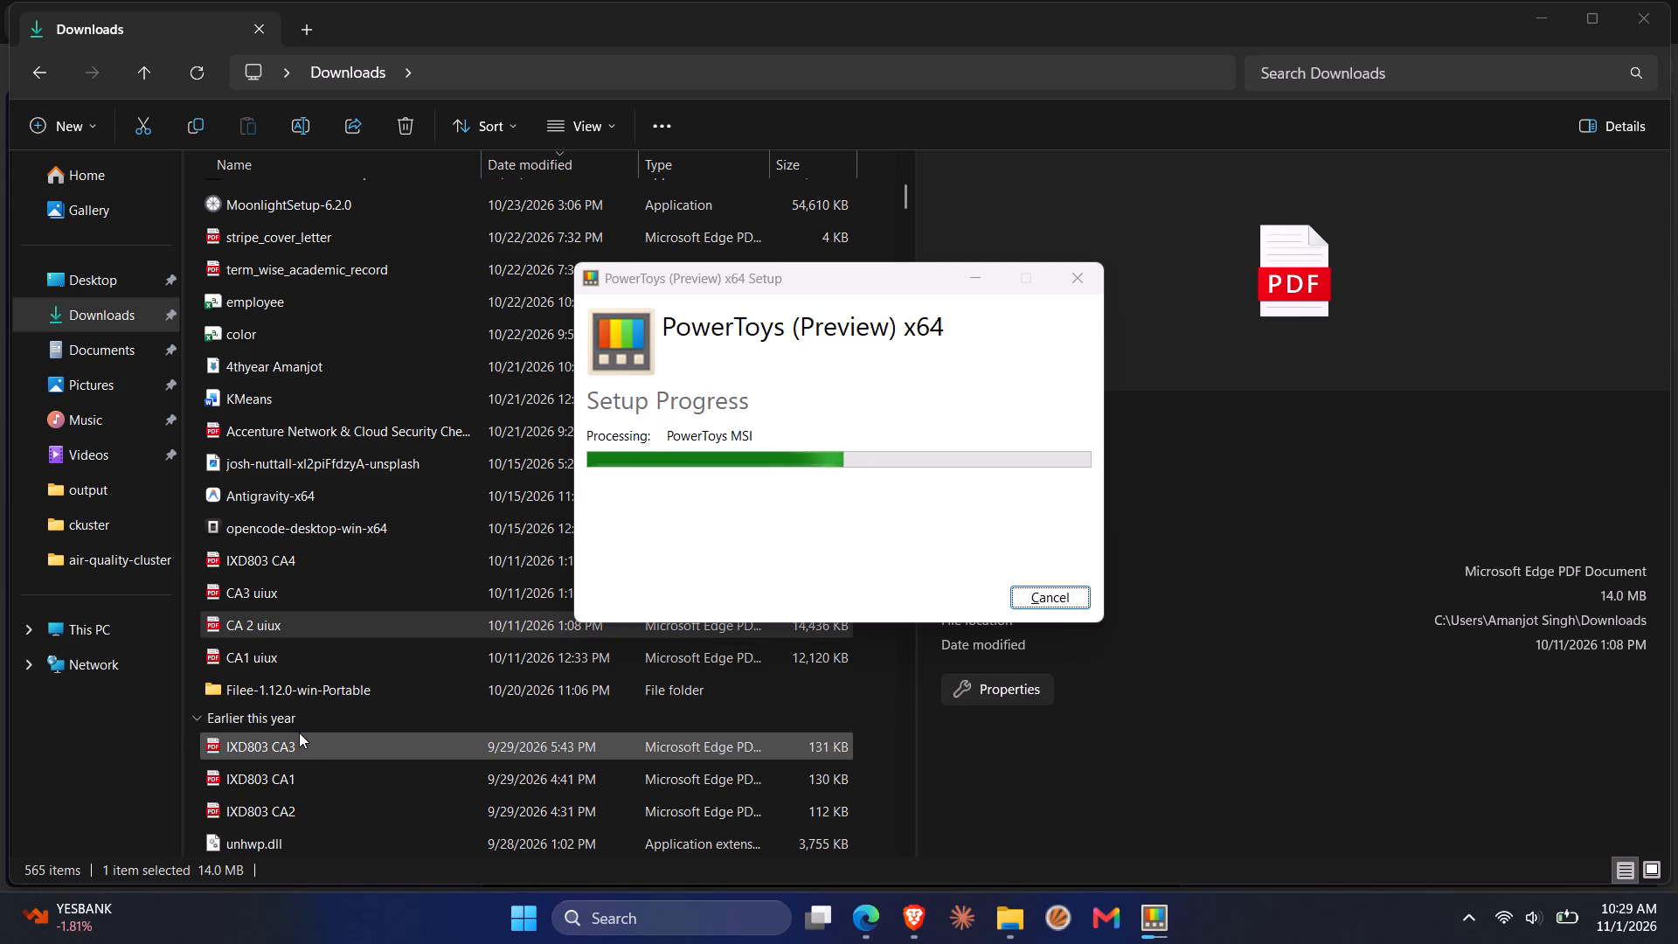
Move the PowerToys setup window away from the Downloads file names and reveal the hidden tray apps.
scroll(299, 732, up, 1)
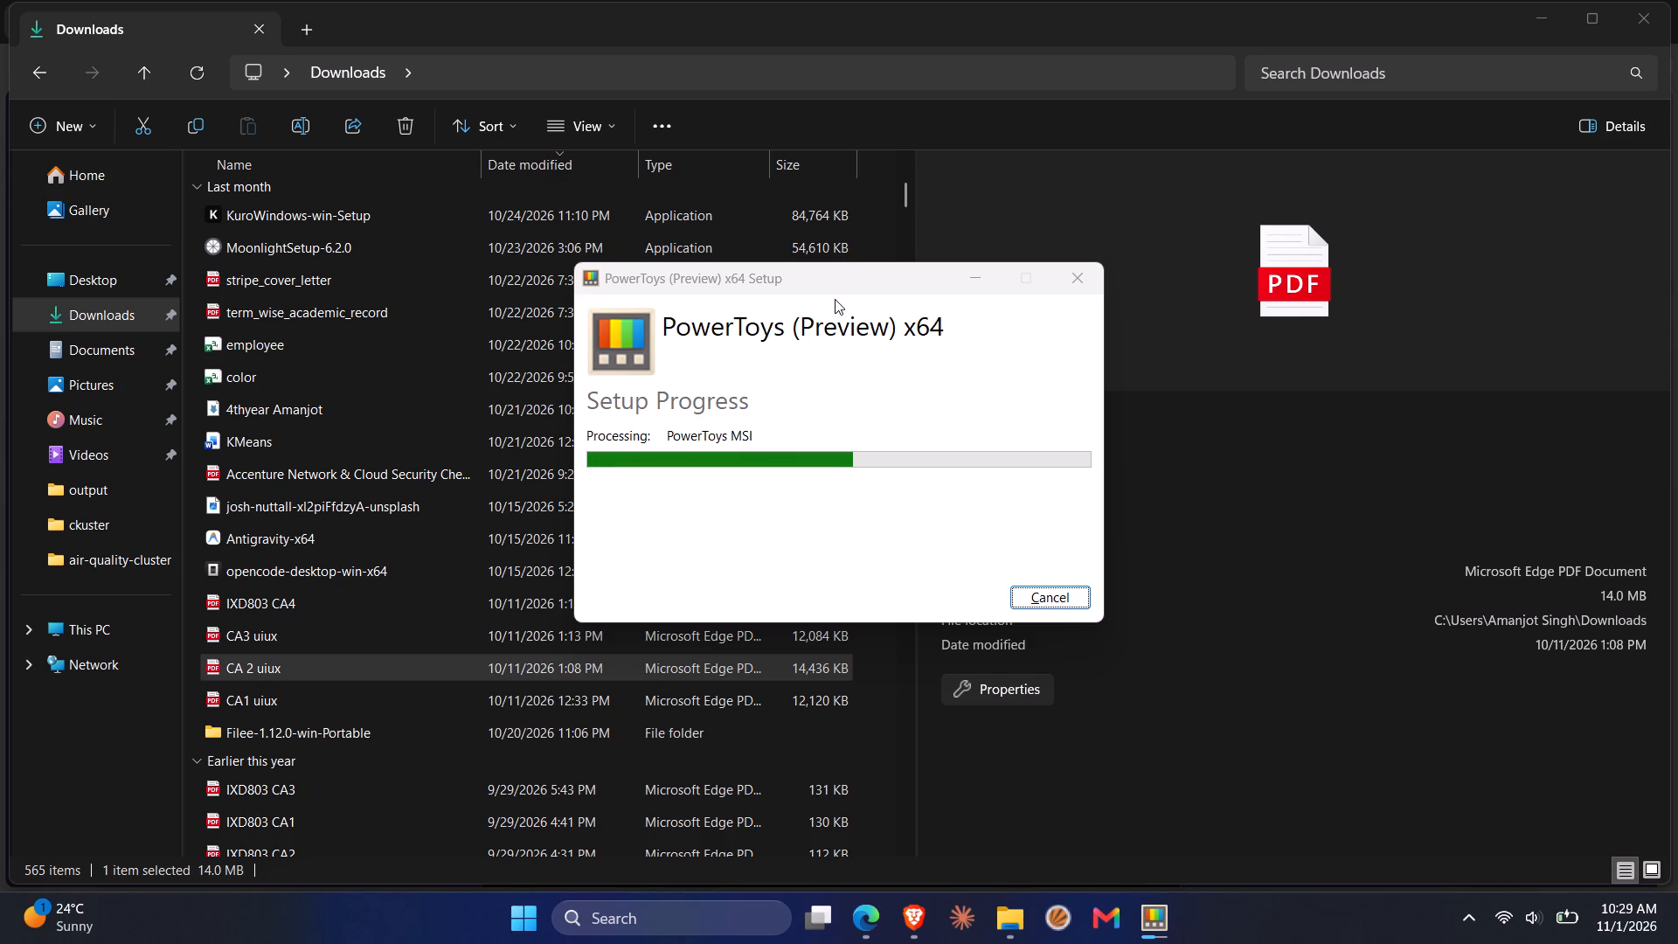
drag(844, 284, 1052, 378)
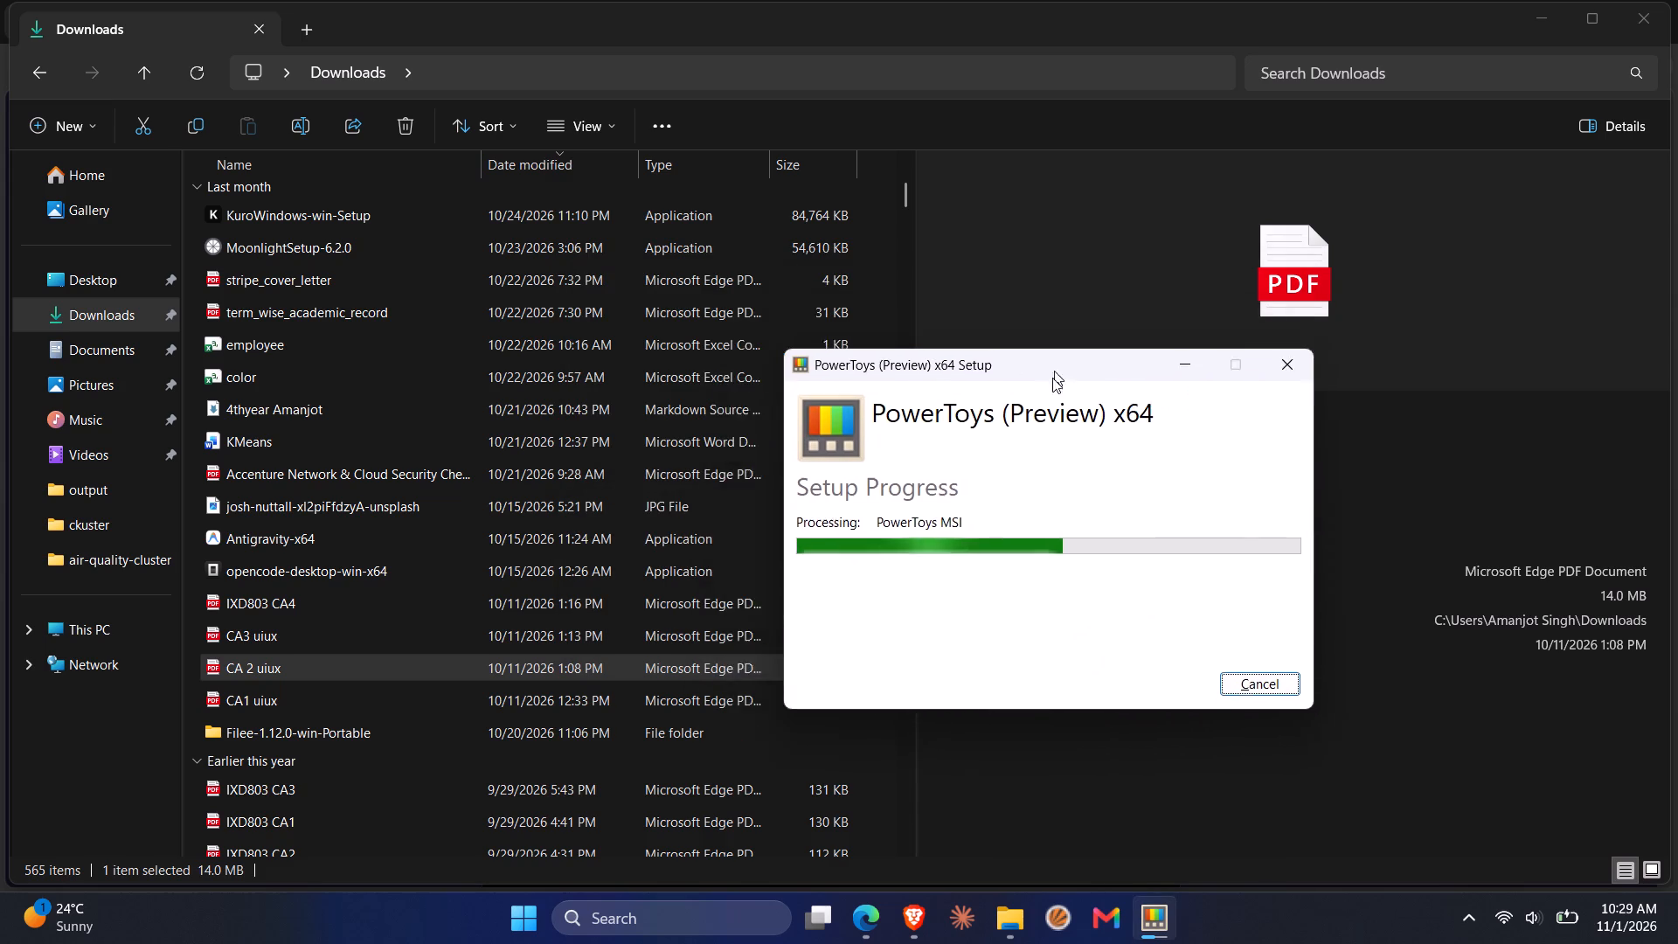
drag(1052, 378, 987, 284)
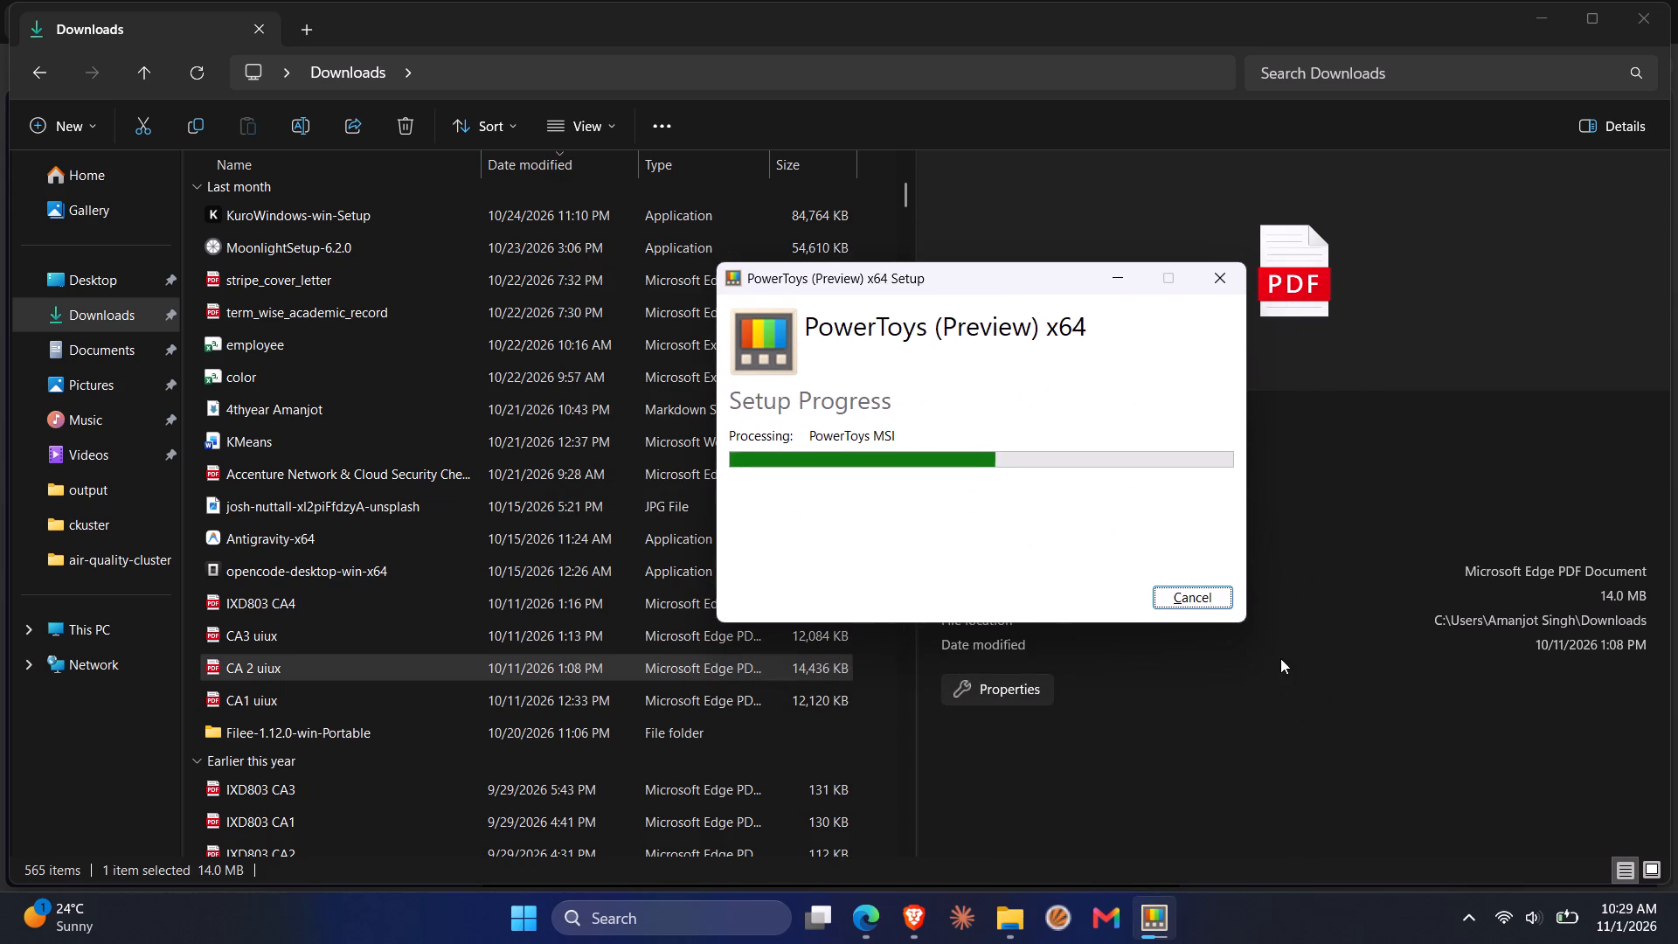
click(1475, 920)
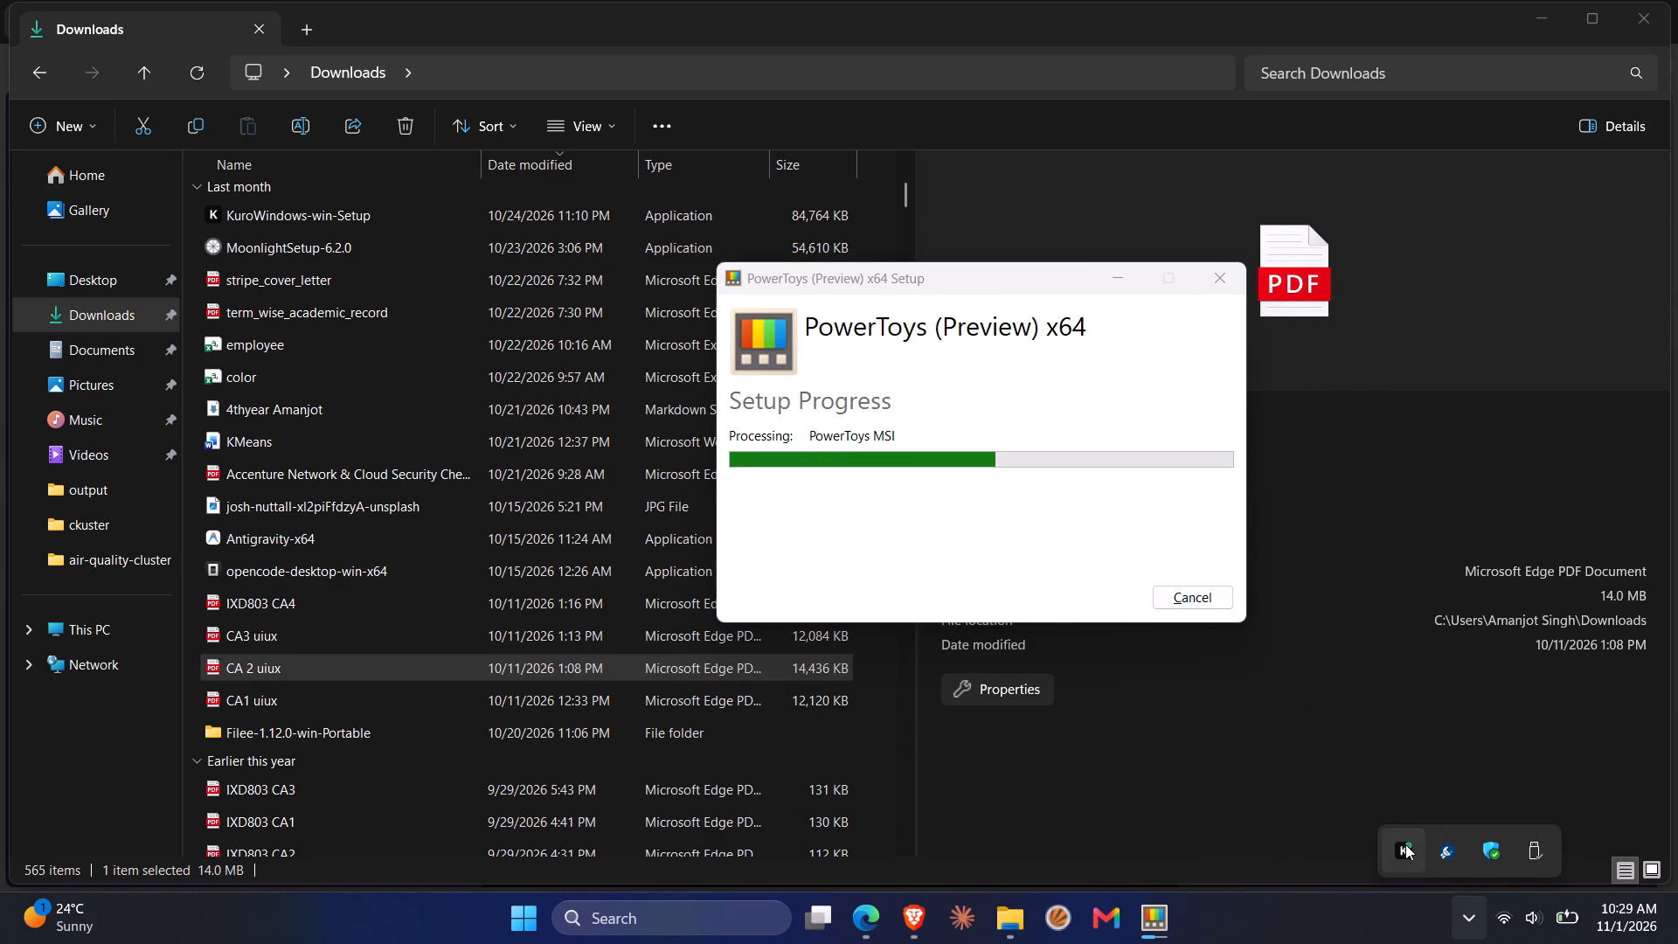
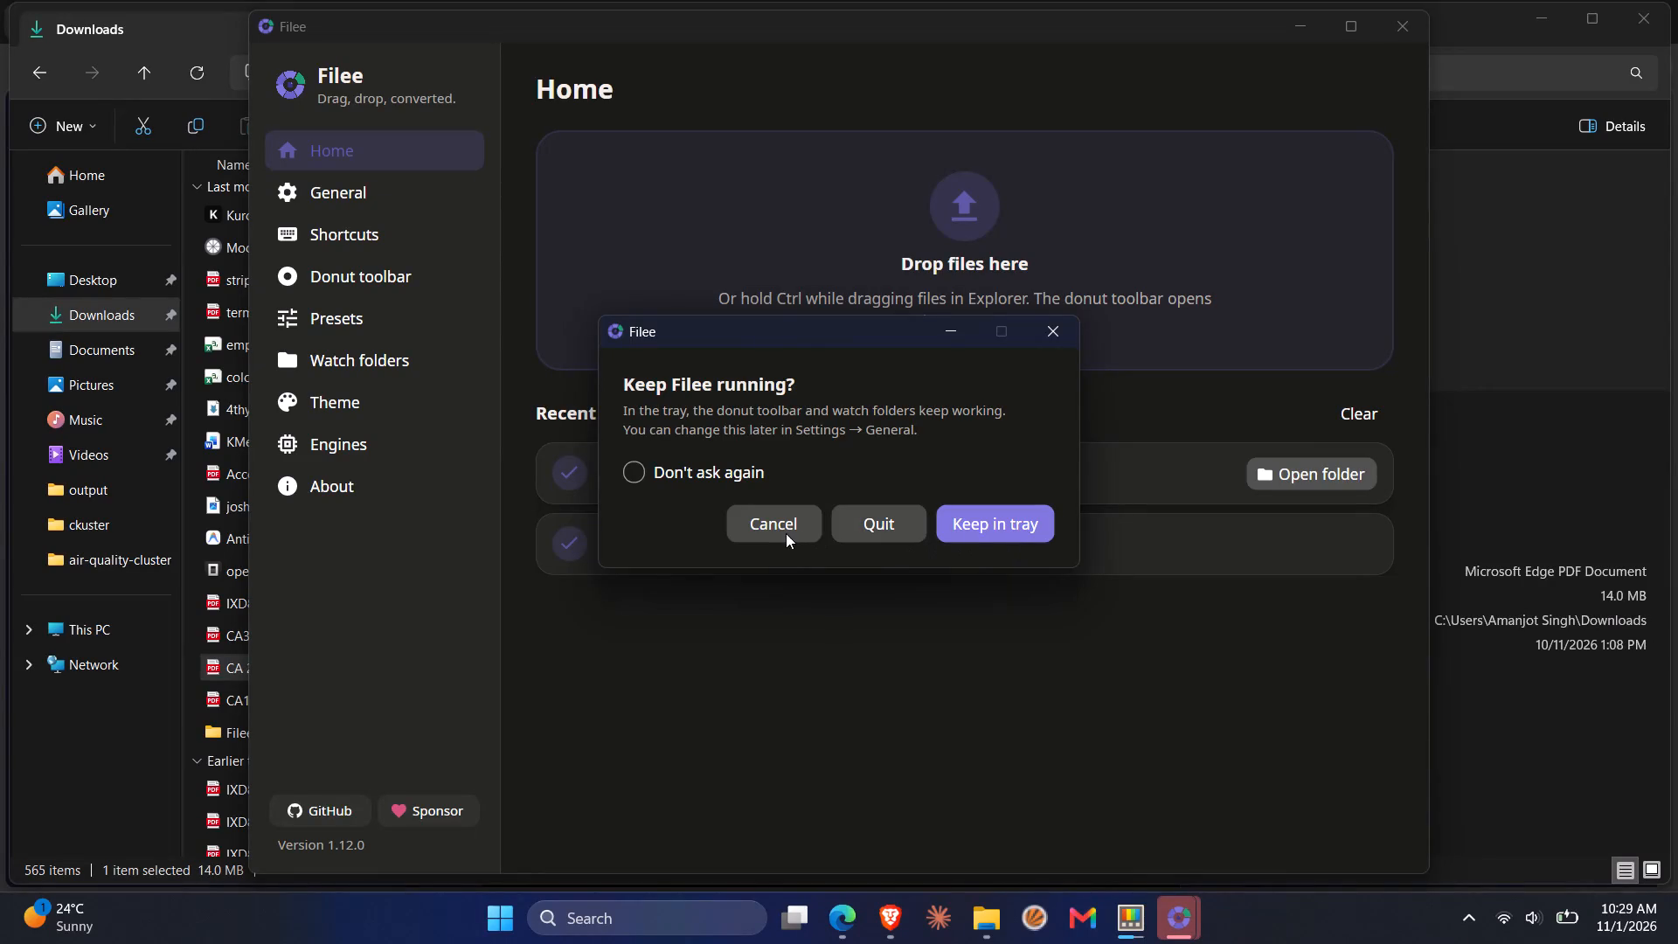
Keep Filee running in the tray and dismiss its remaining warning message.
click(974, 519)
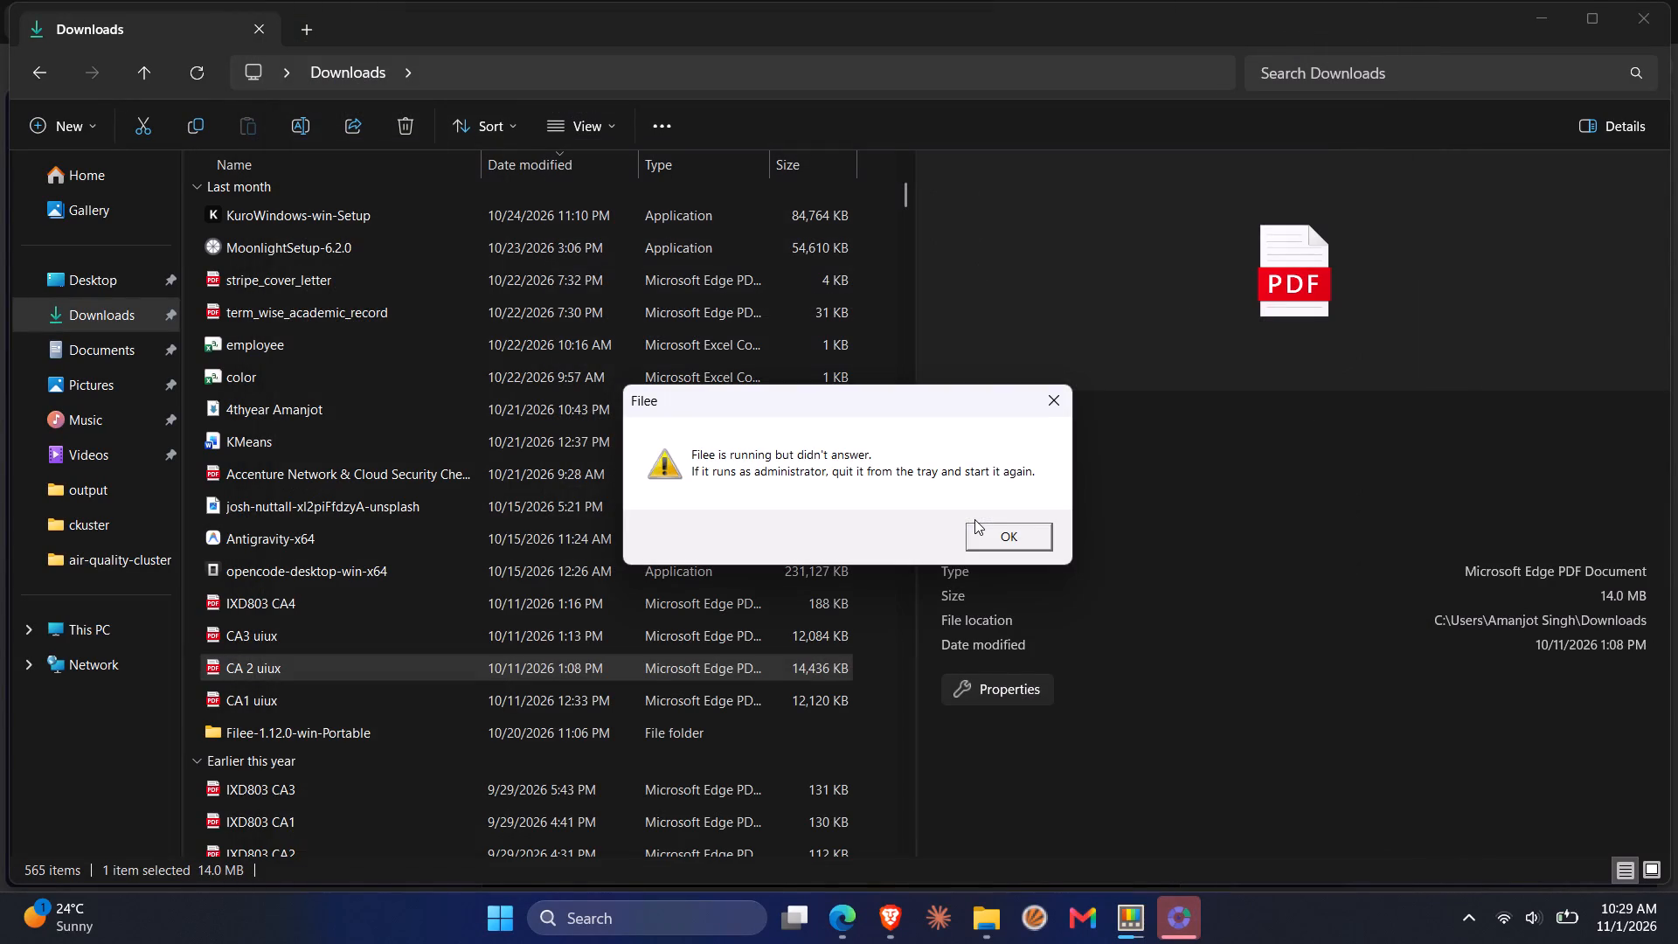
click(1023, 533)
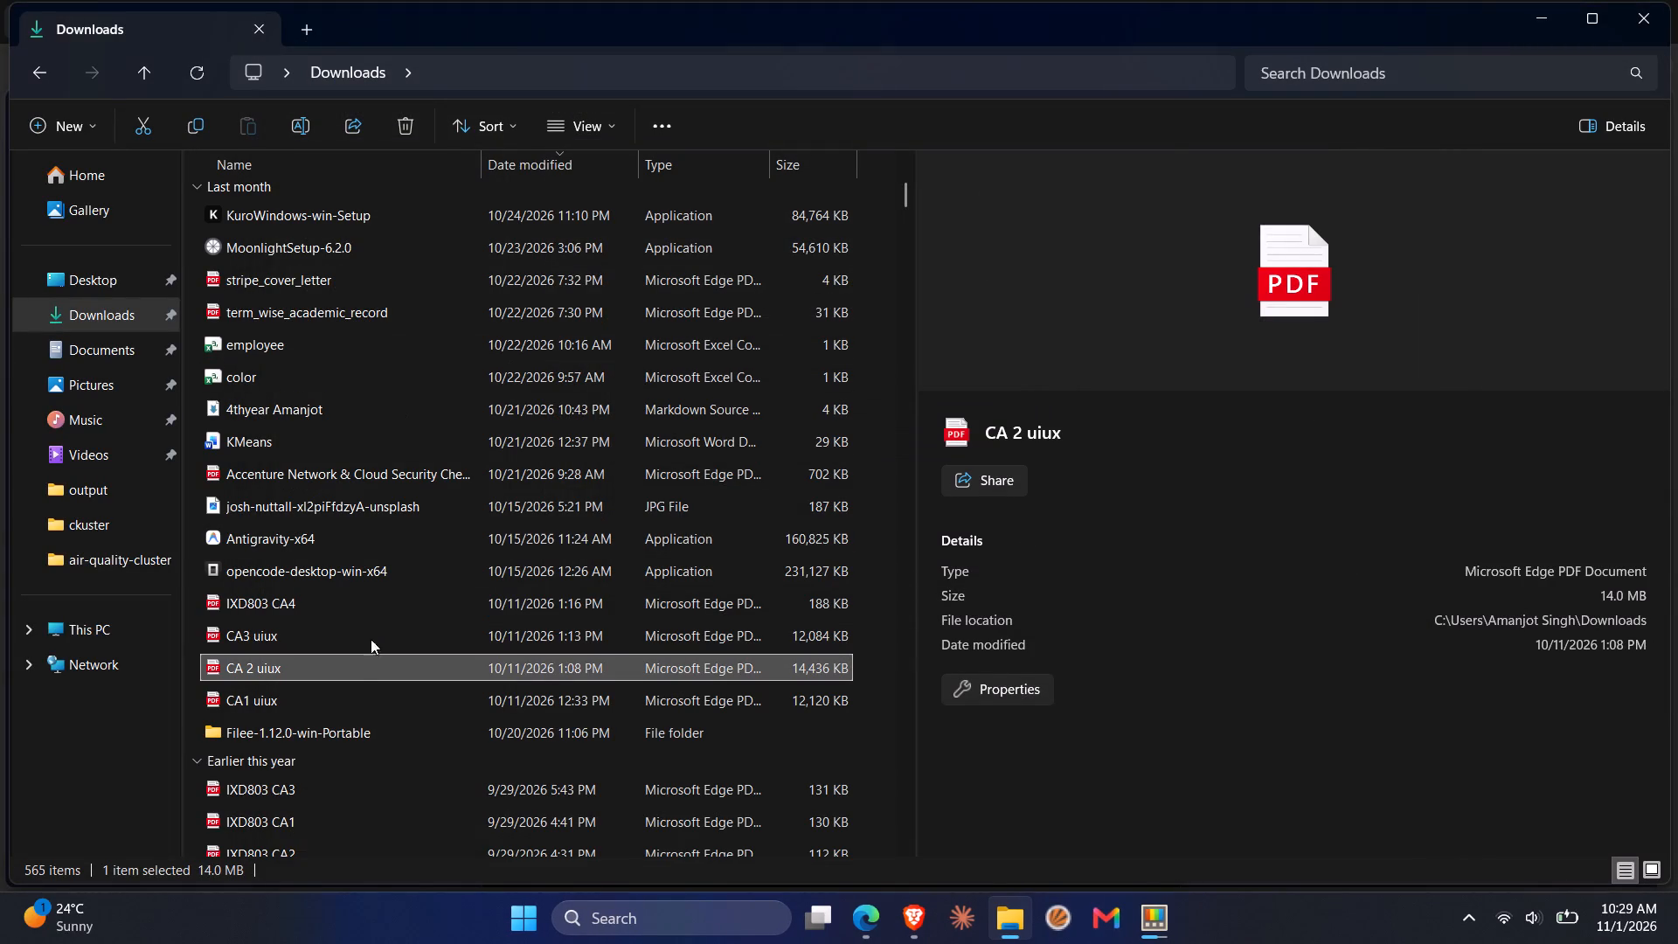
Convert the CA 2 uiux PDF in Downloads to DOCX with Filee's donut toolbar.
click(350, 663)
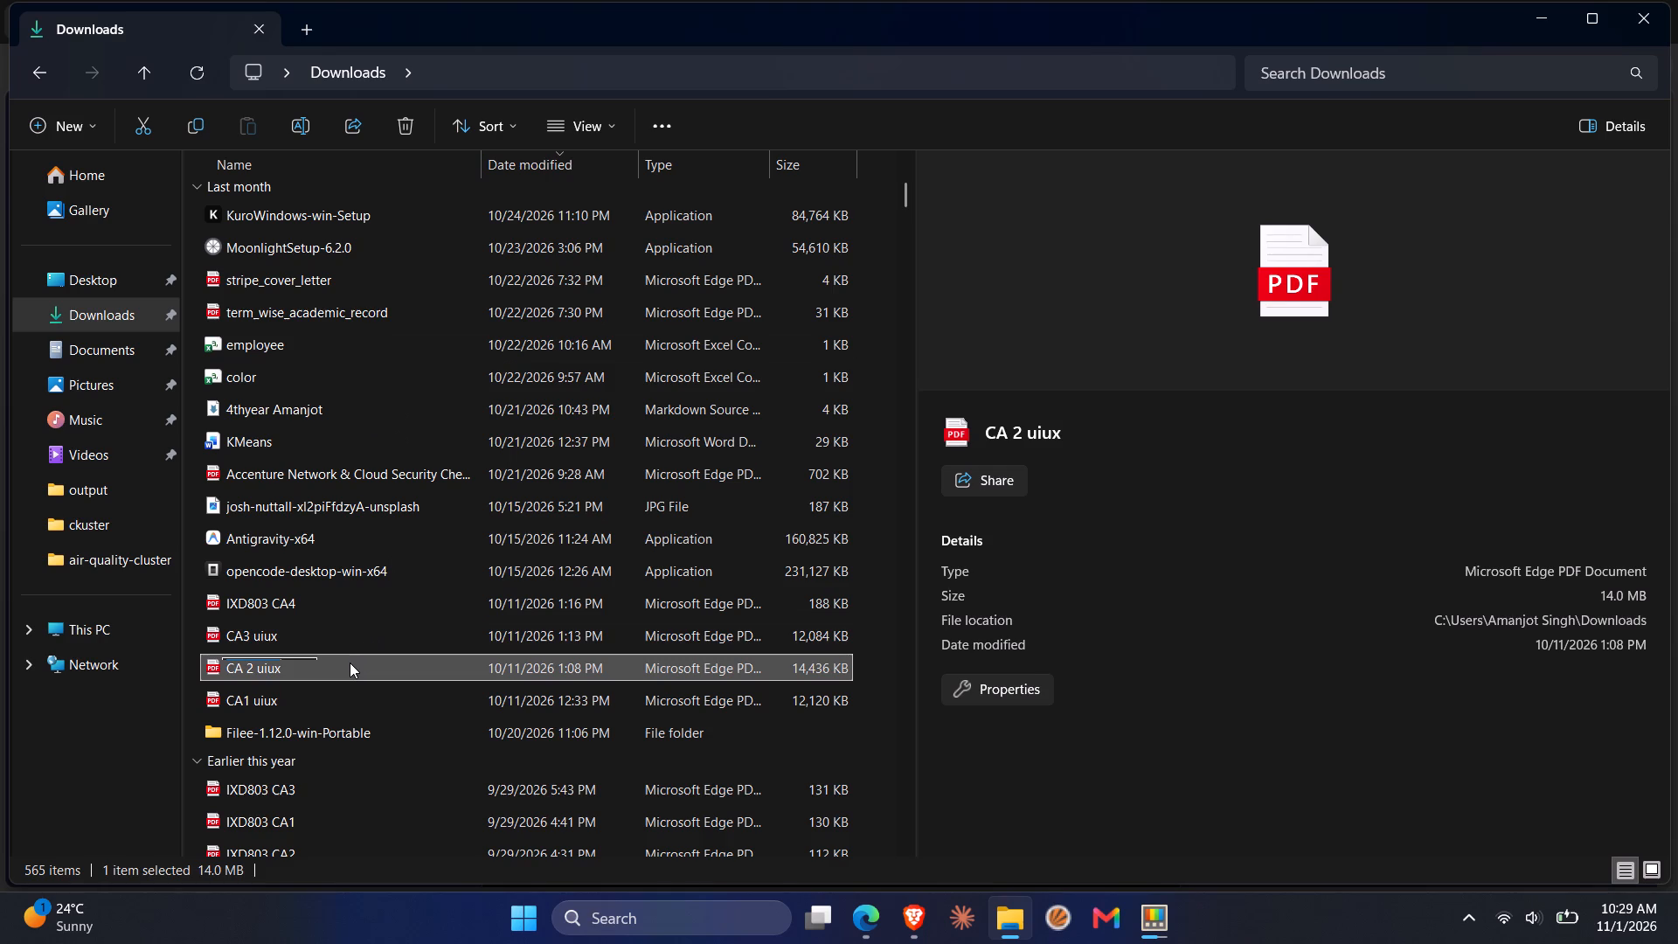
click(350, 663)
ctrl+drag(350, 663, 357, 654)
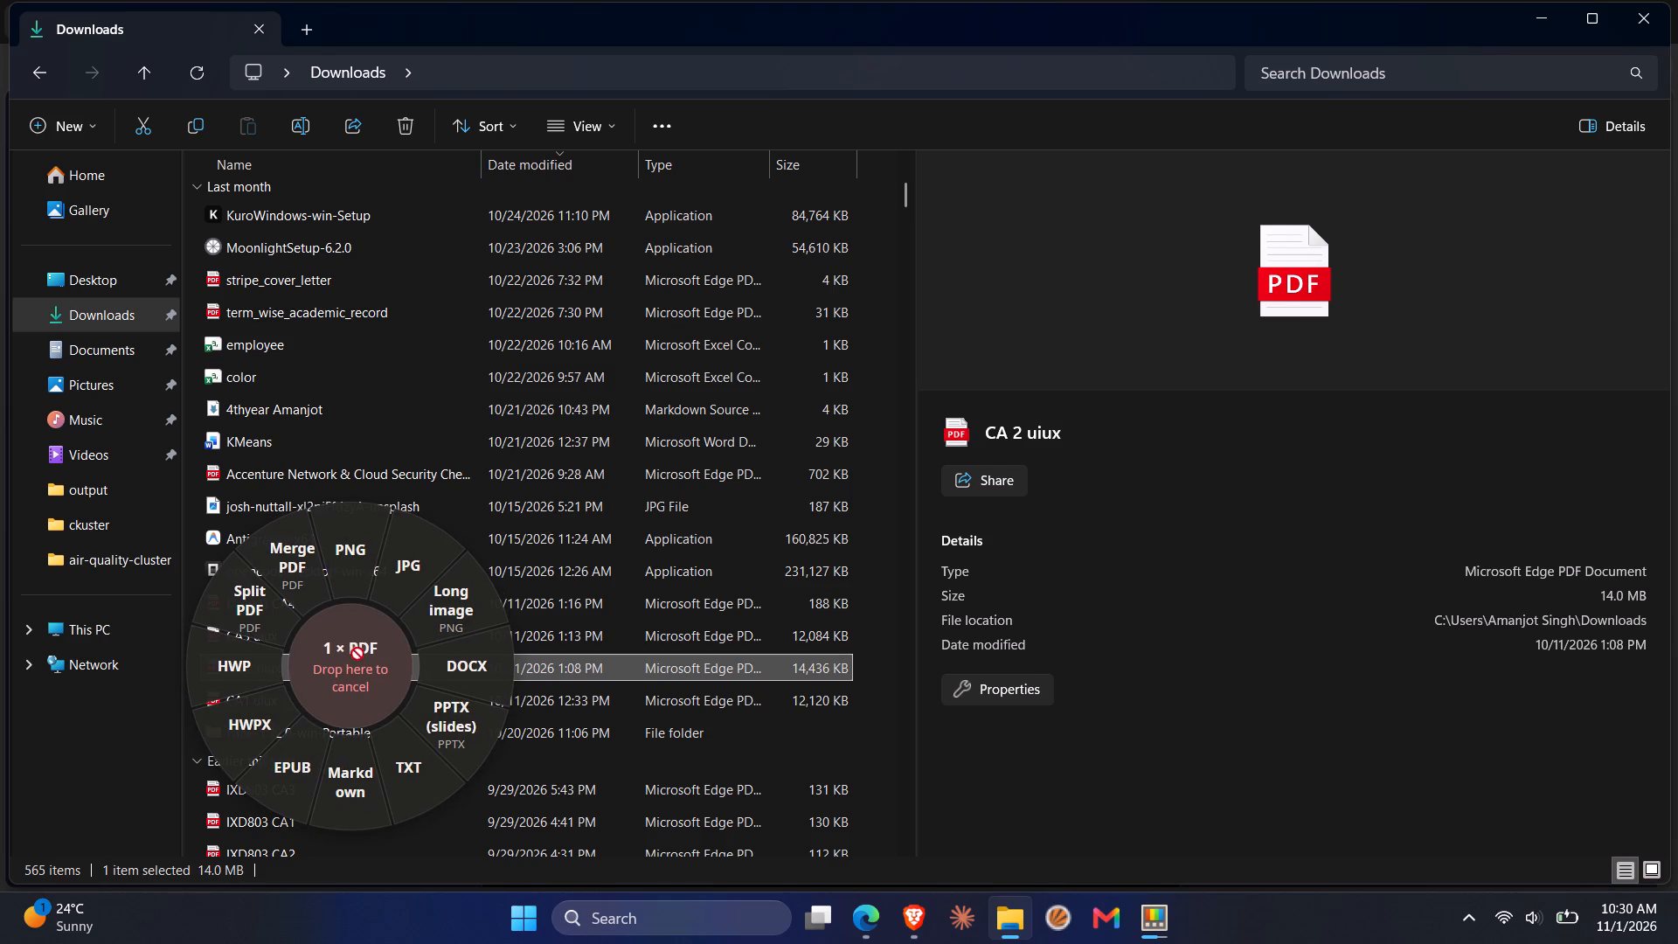
ctrl+drag(357, 654, 450, 725)
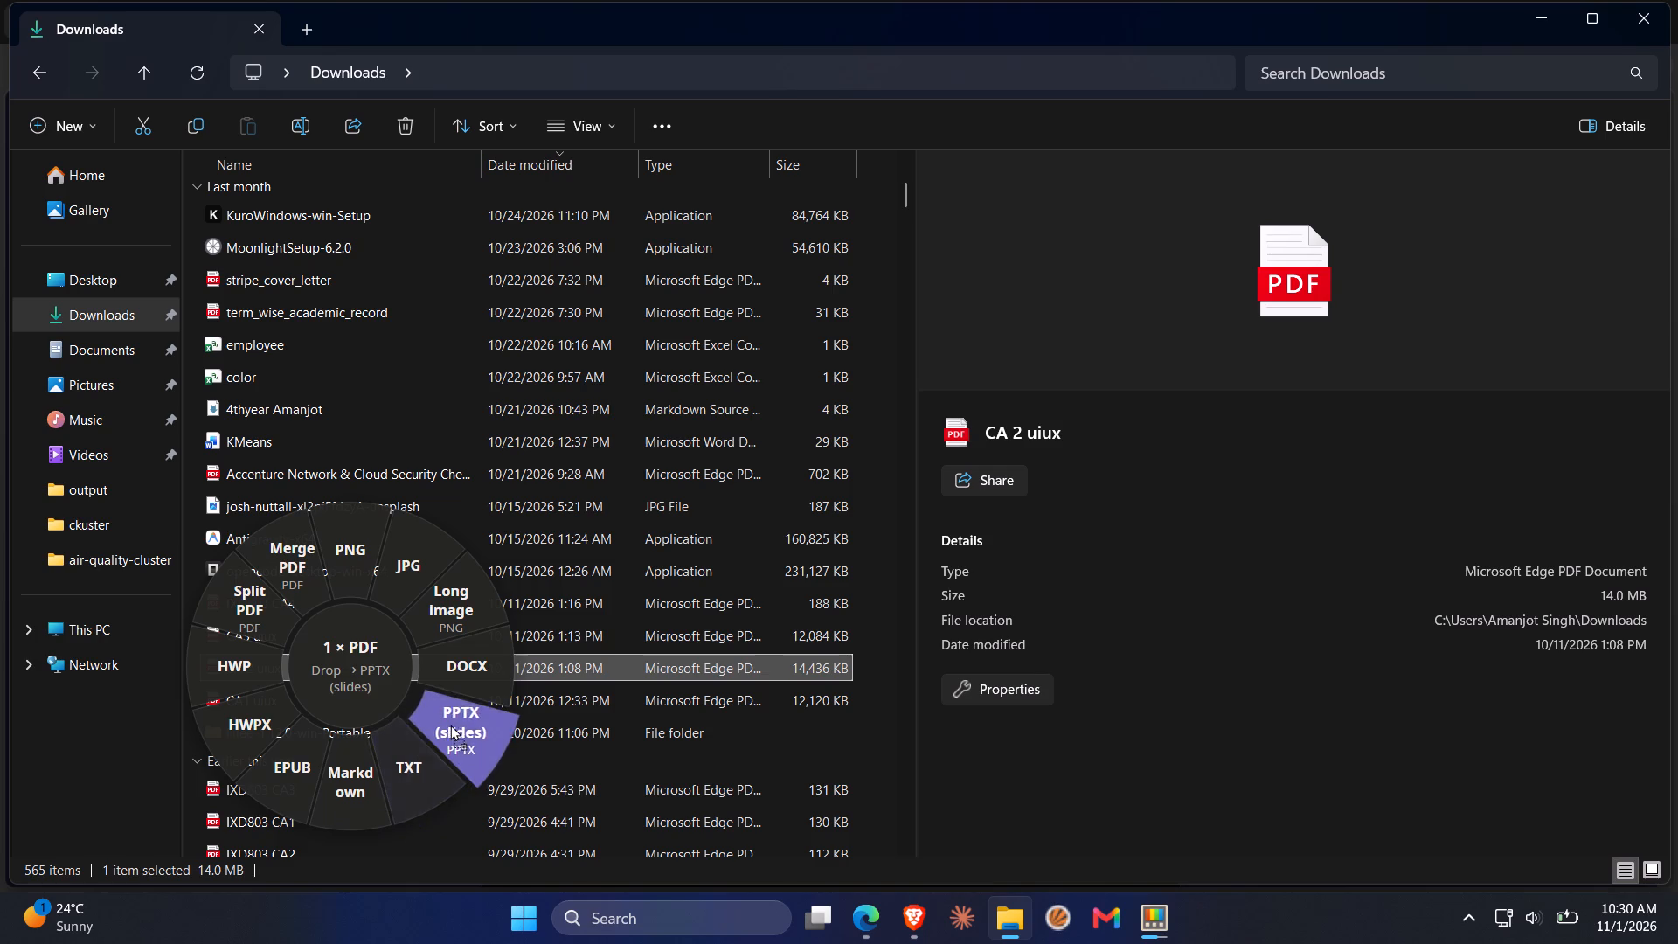
ctrl+drag(450, 725, 473, 658)
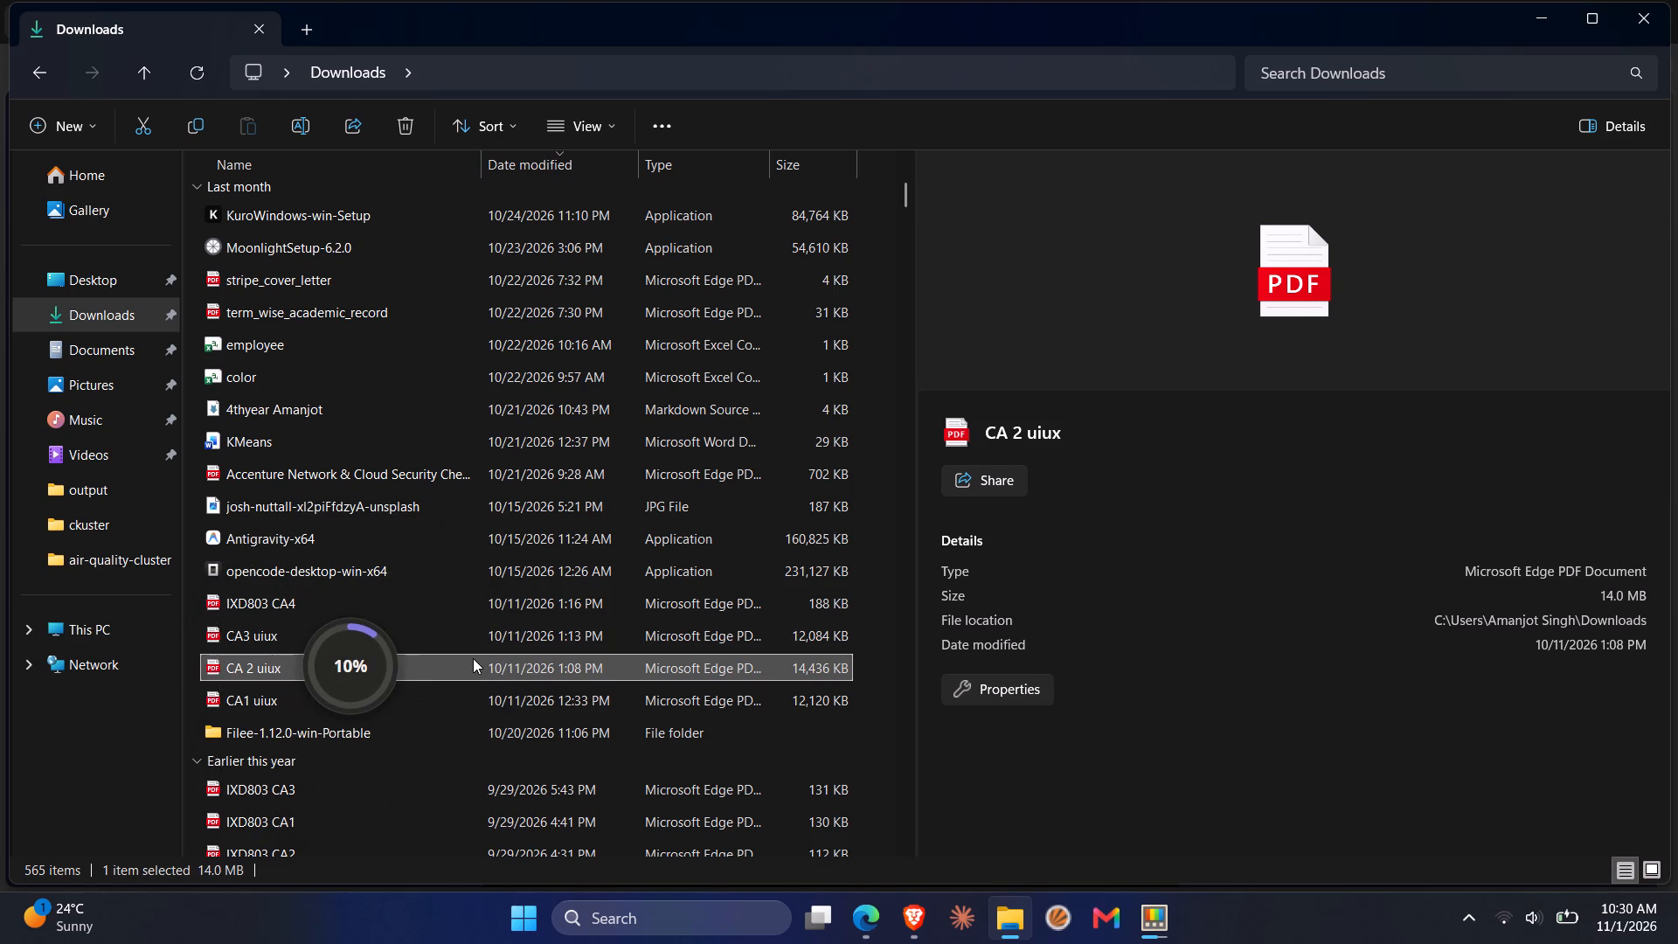
drag(333, 665, 1211, 477)
drag(367, 664, 376, 687)
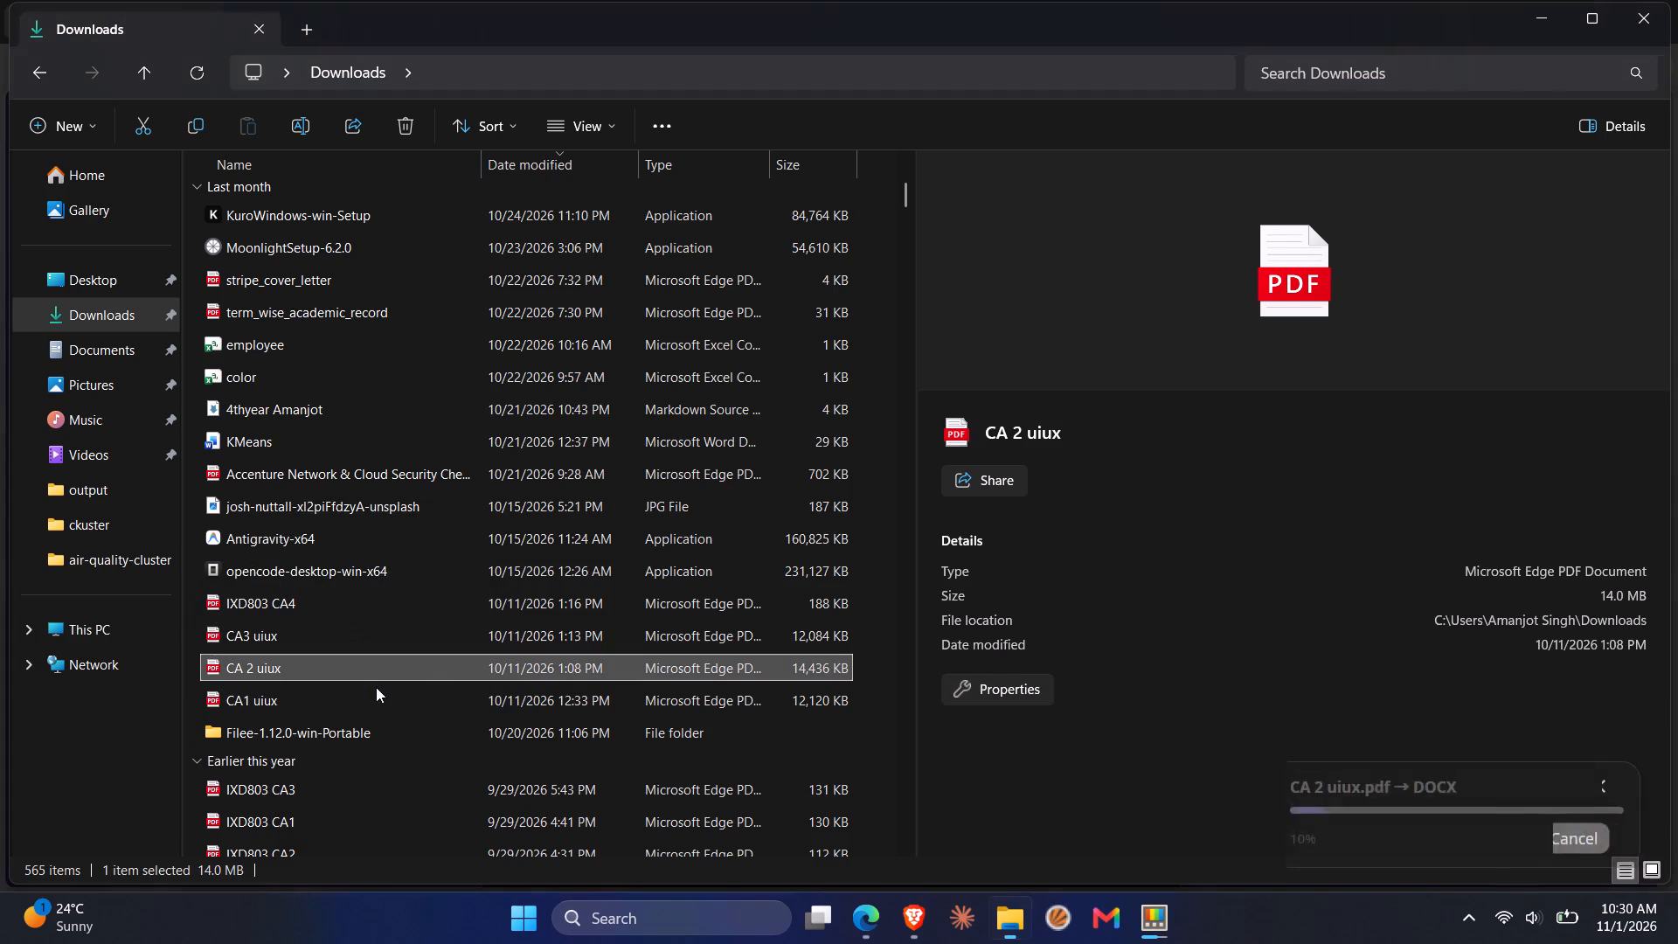
drag(376, 687, 817, 599)
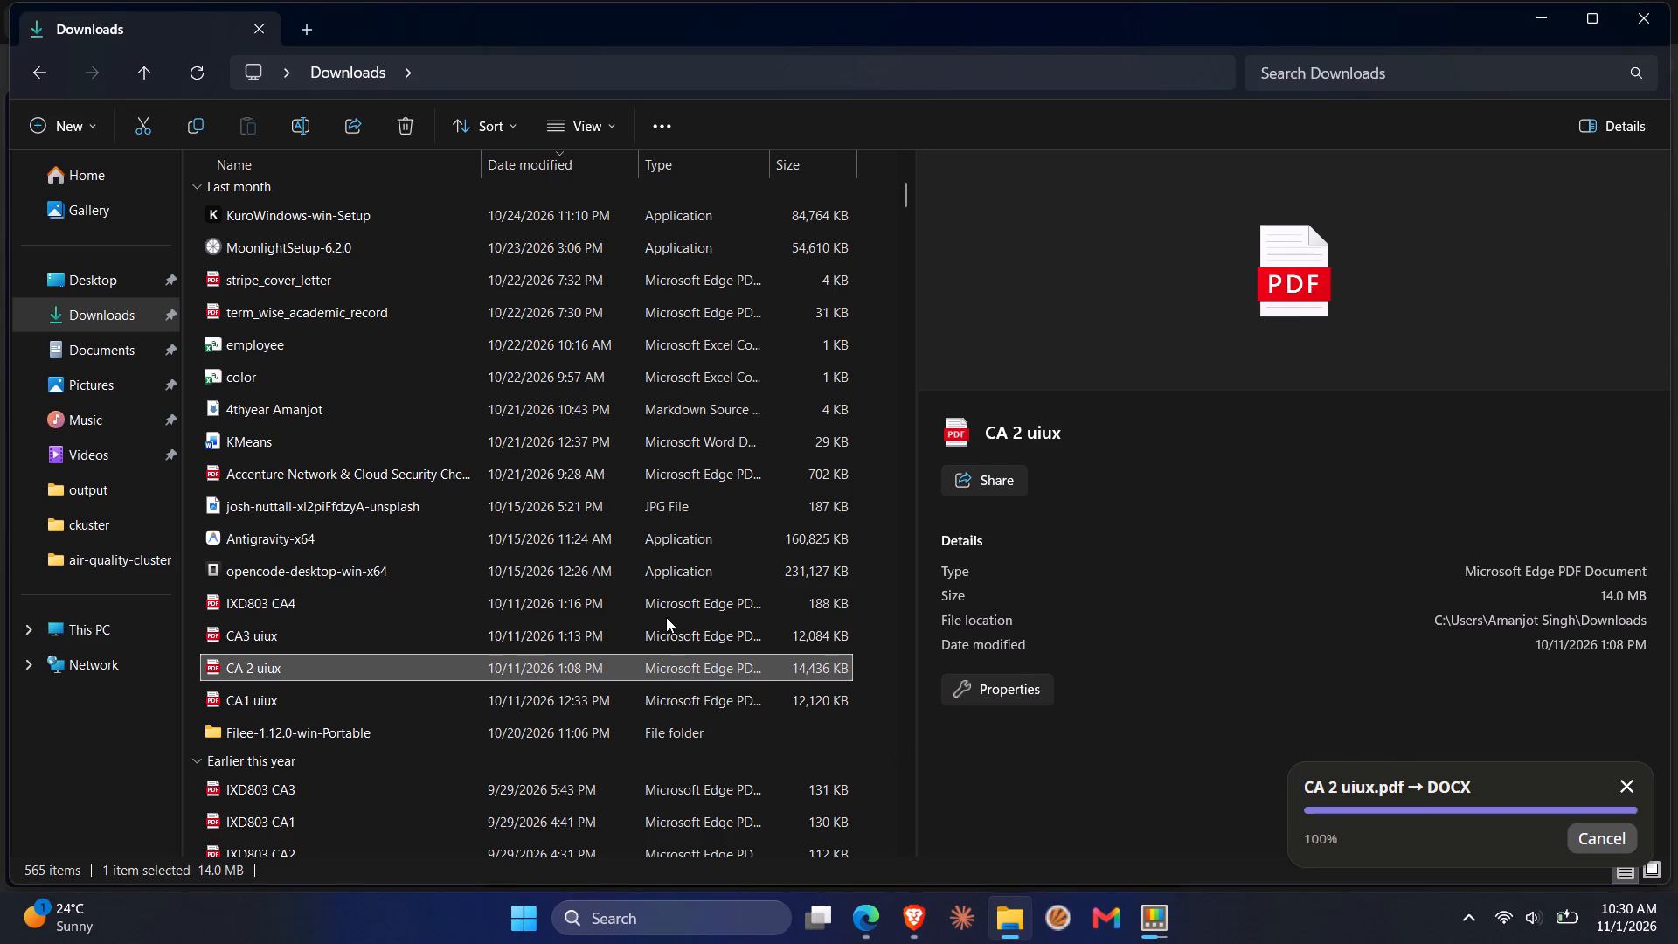
Open the newly converted CA 2 uiux Word document from Downloads and maximize its window.
scroll(666, 617, up, 4)
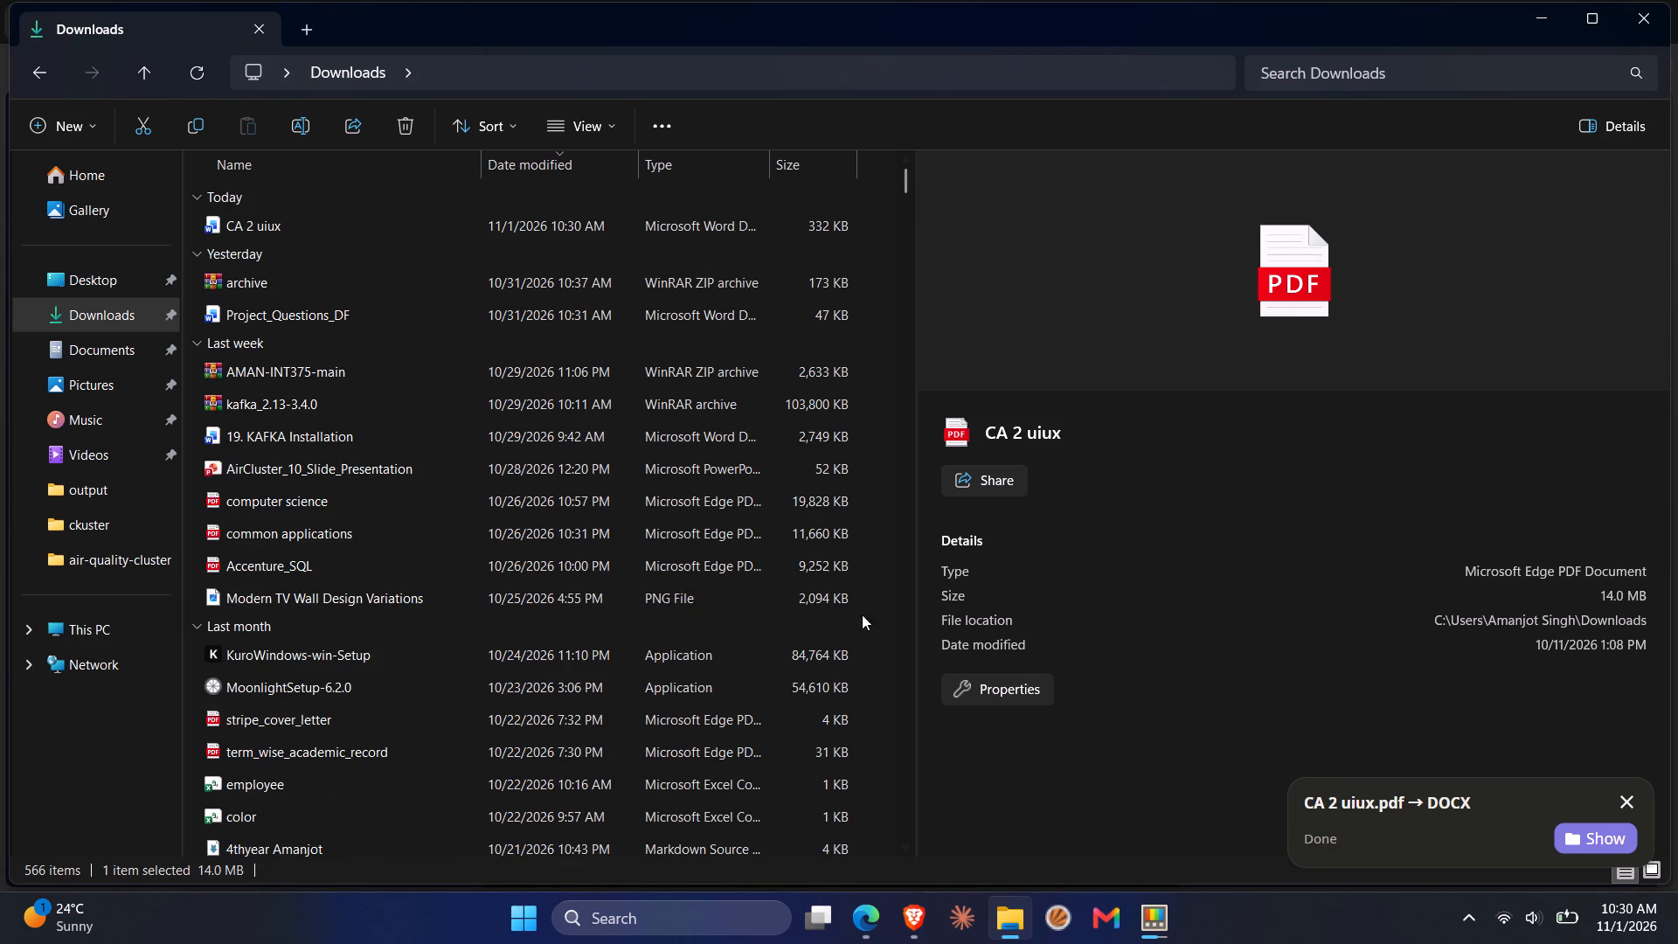
scroll(750, 538, up, 5)
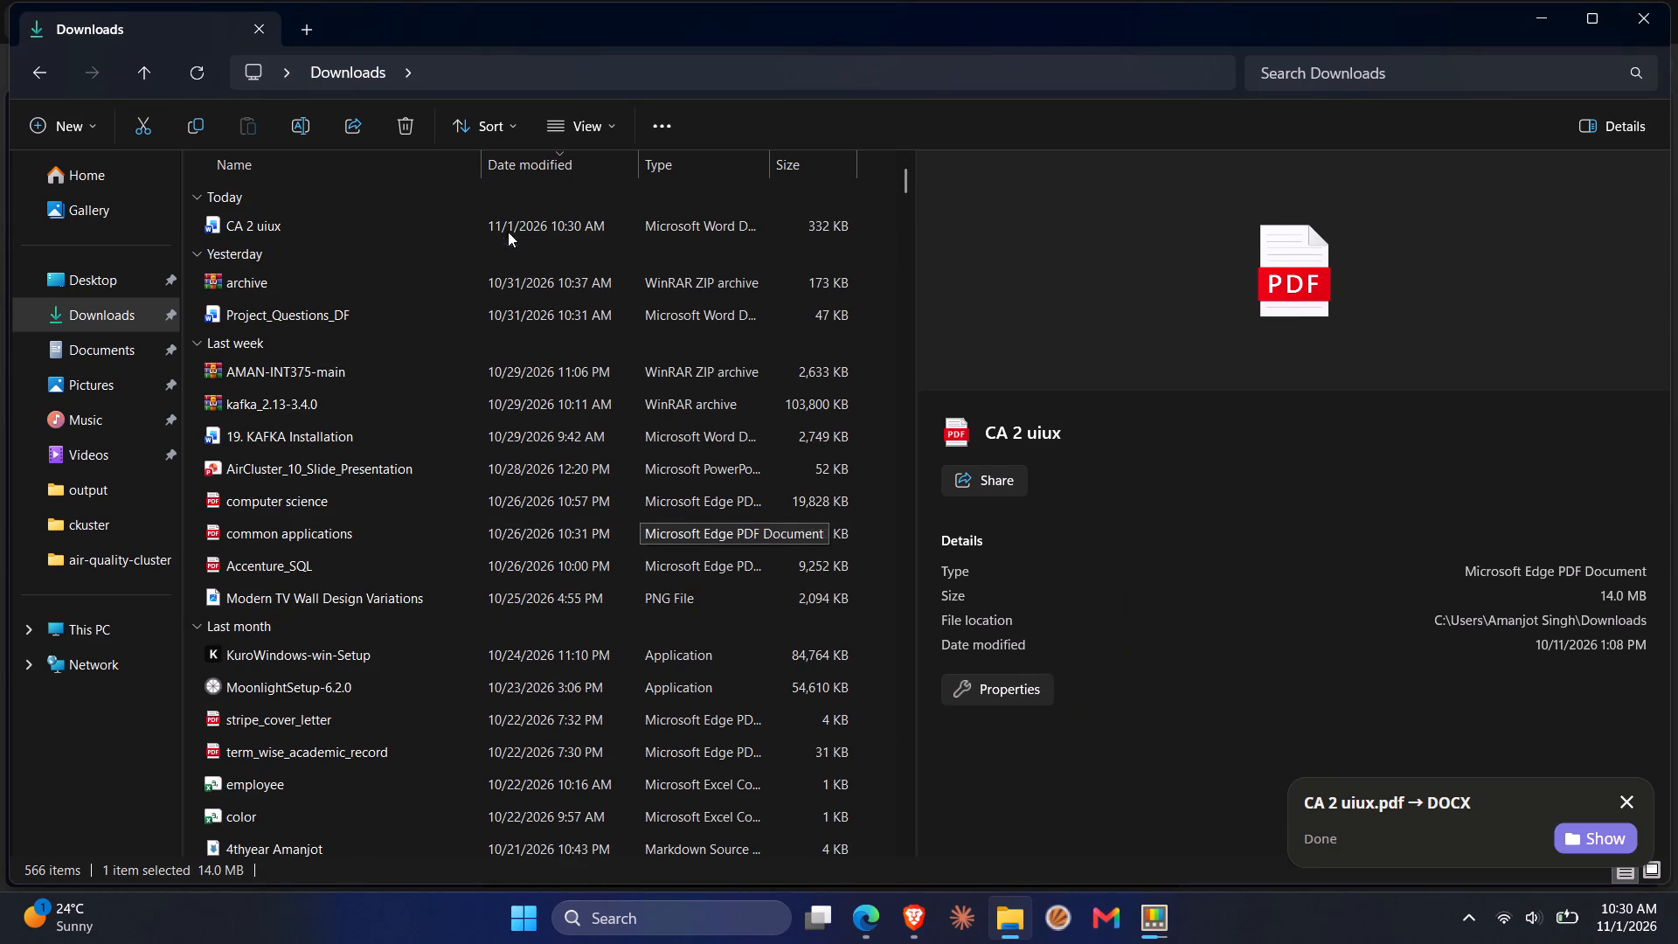
double_click(508, 223)
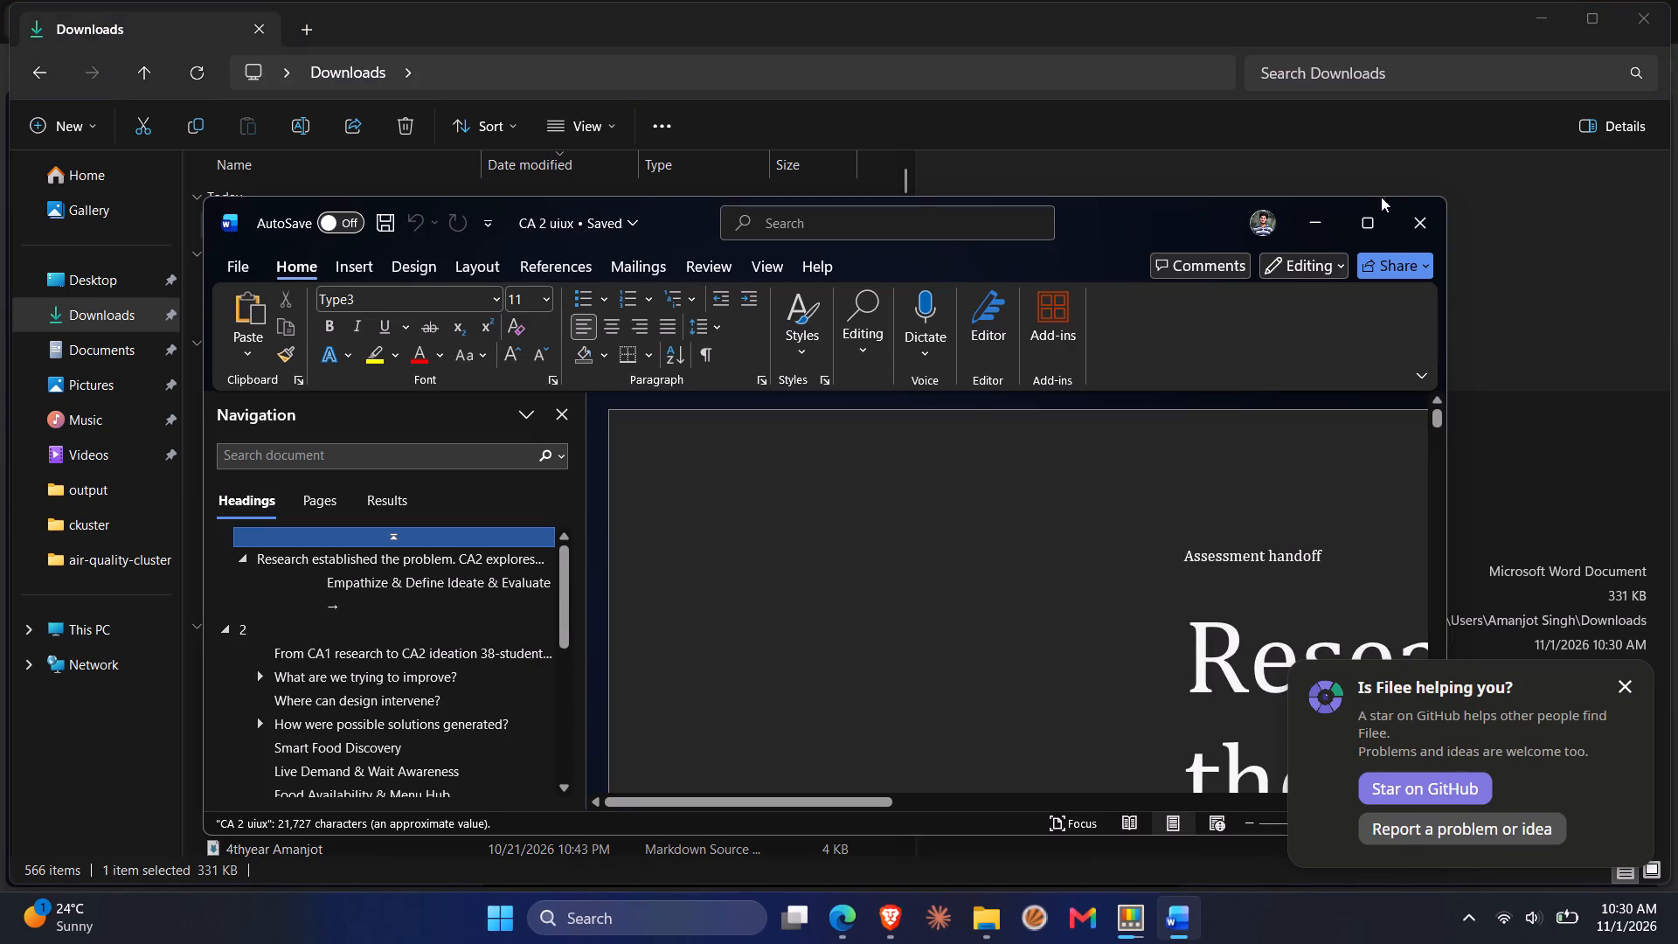
click(1356, 214)
Insert blank lines after the final text on the document's last page.
ctrl+scroll(1116, 464, down, 4)
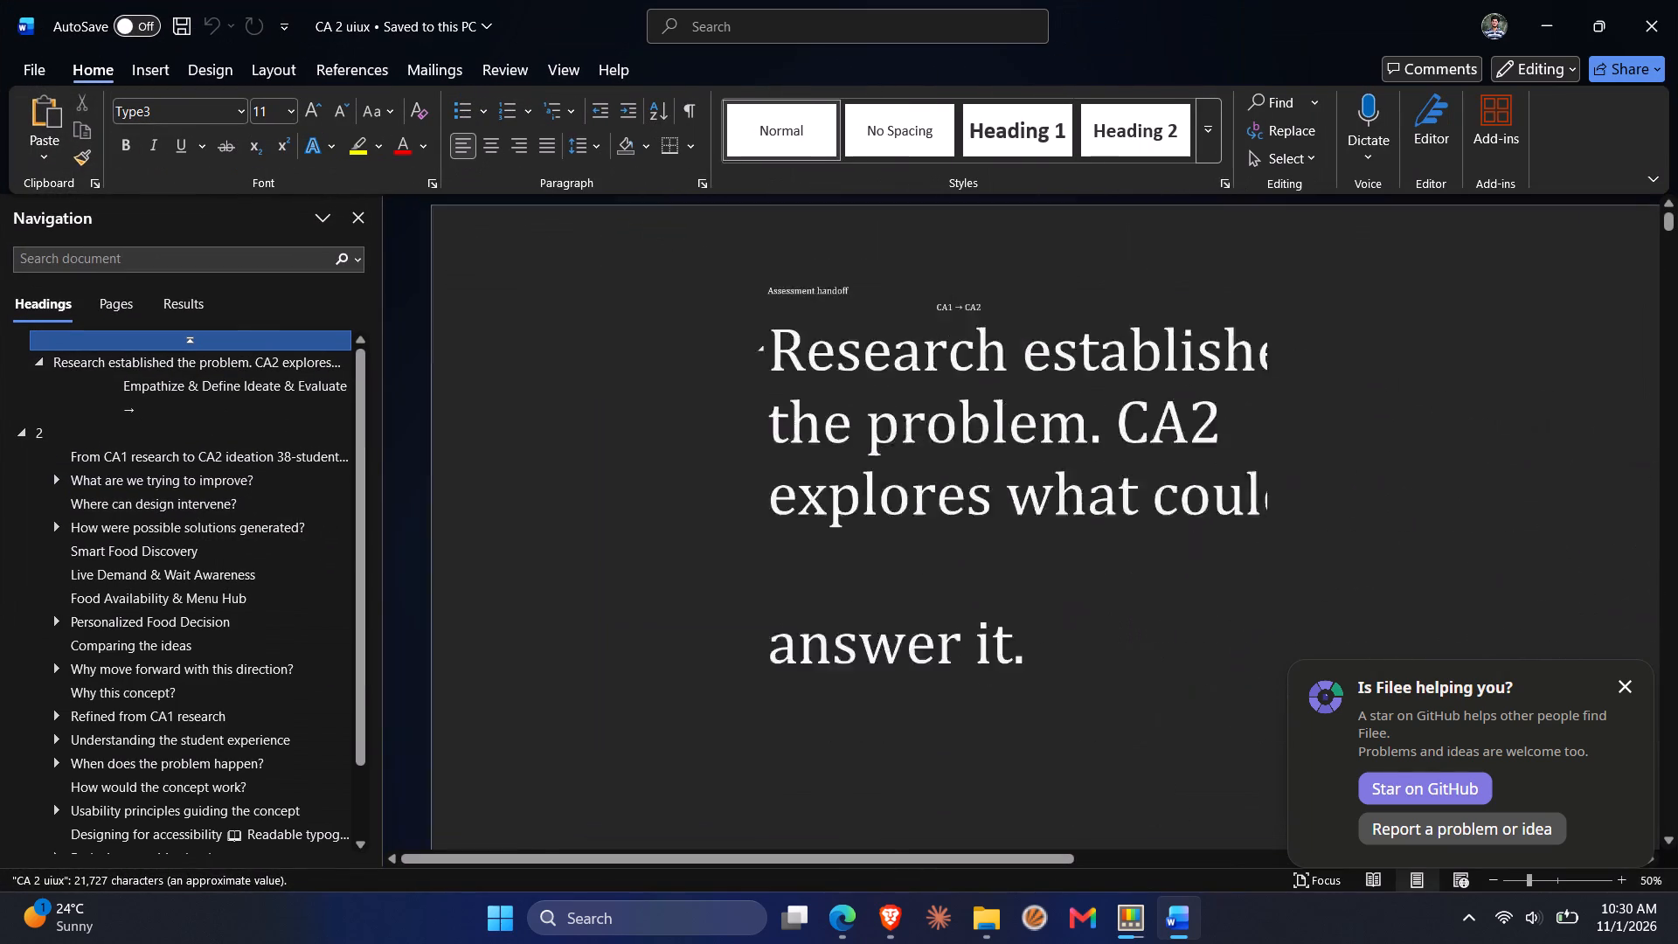
ctrl+scroll(1116, 464, down, 3)
scroll(1116, 464, down, 5)
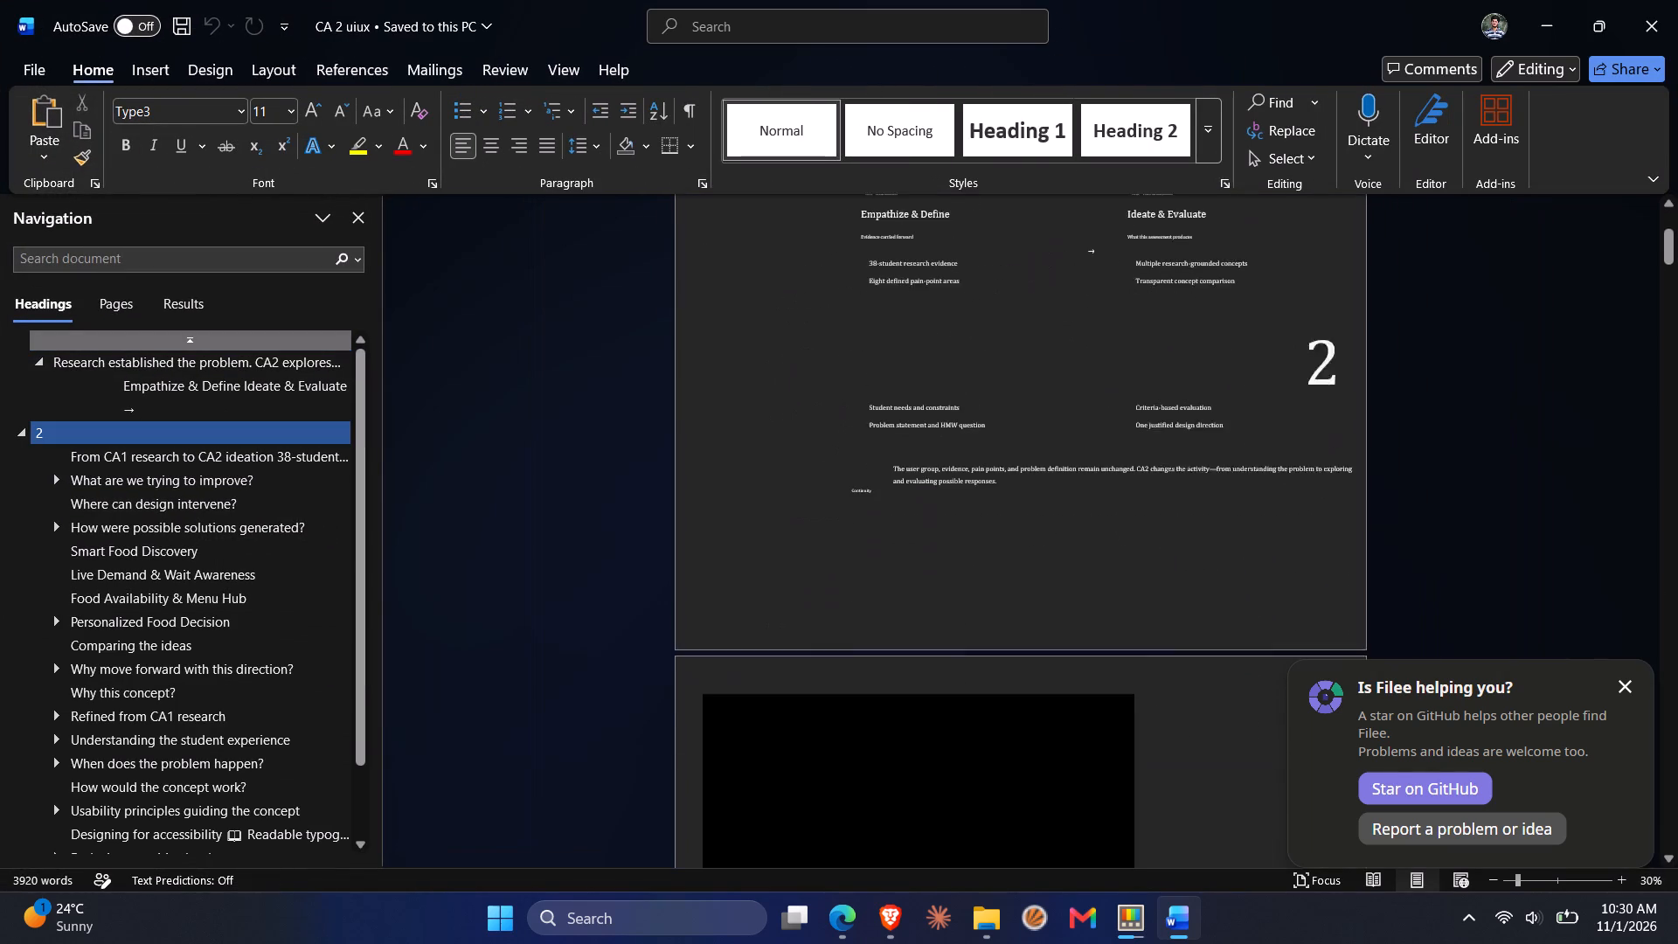
scroll(1116, 464, down, 19)
scroll(1116, 464, down, 20)
scroll(1116, 464, down, 20)
scroll(1116, 464, down, 20)
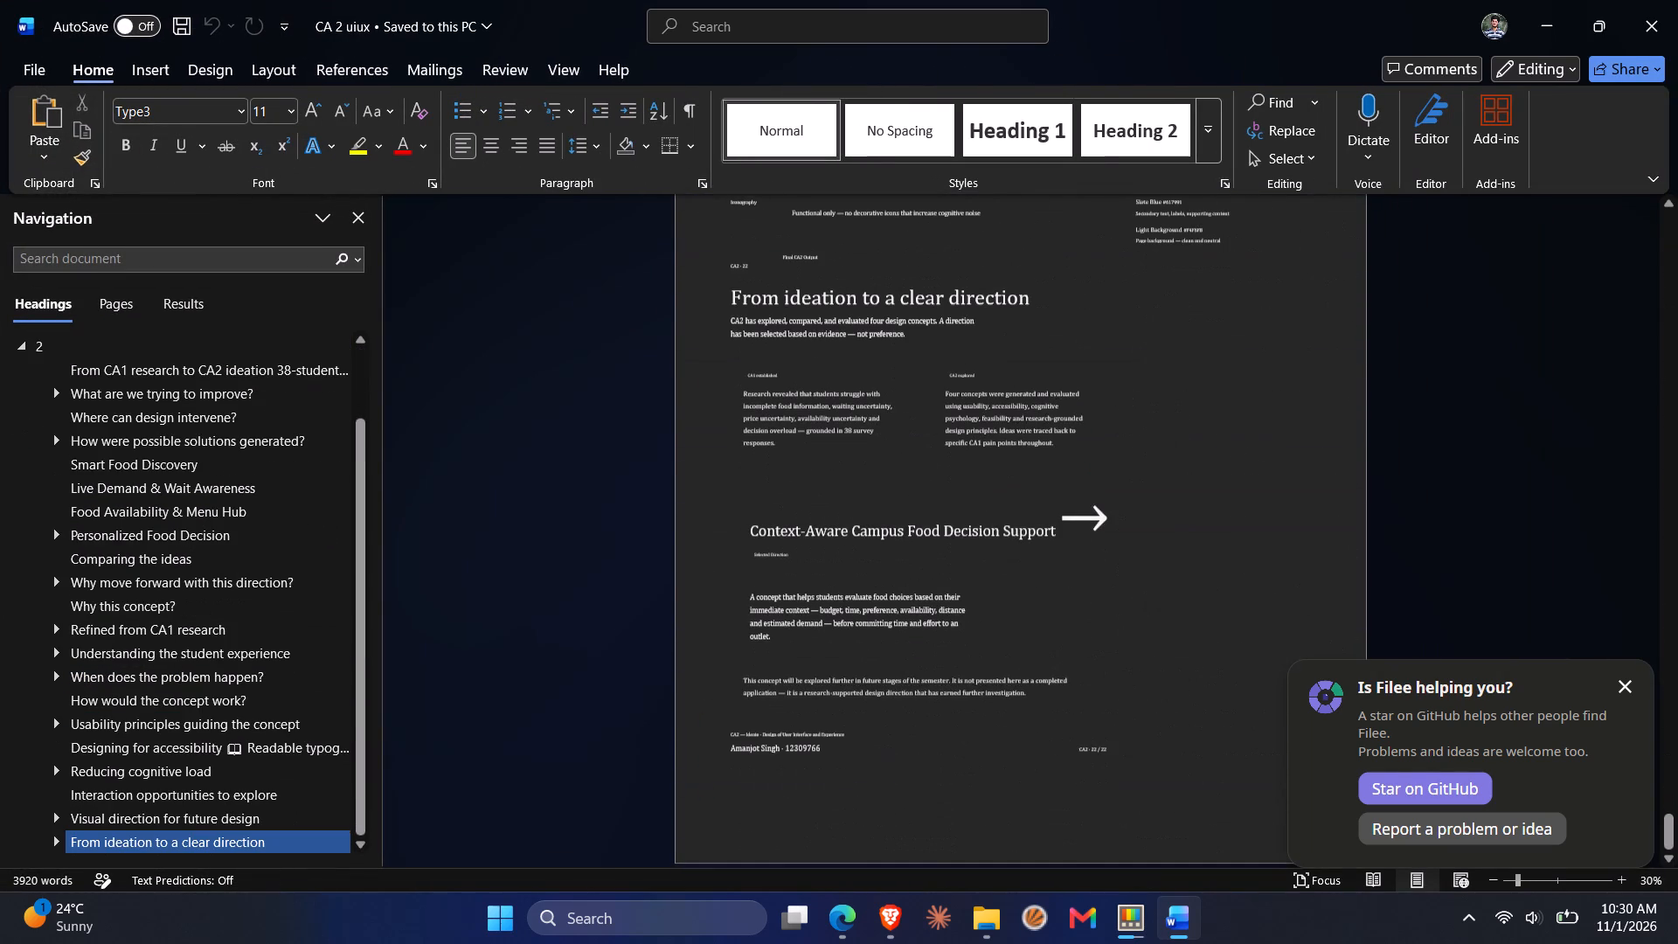
scroll(1116, 464, down, 17)
click(1134, 751)
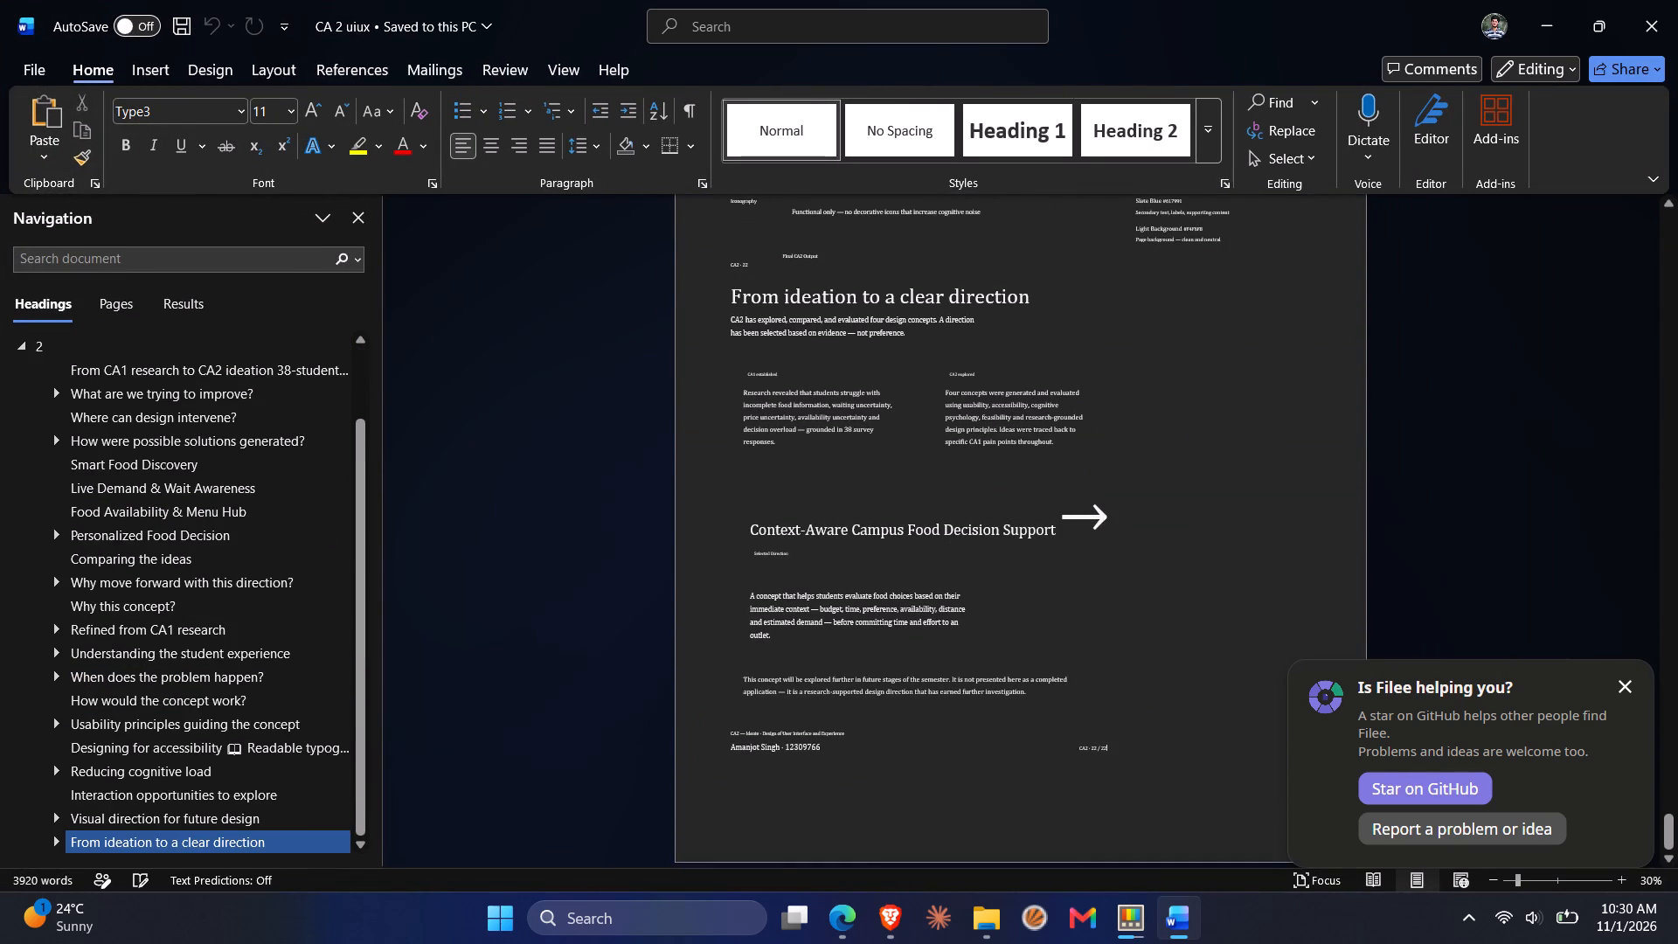
key(Return)
key(Return)
key(Return)
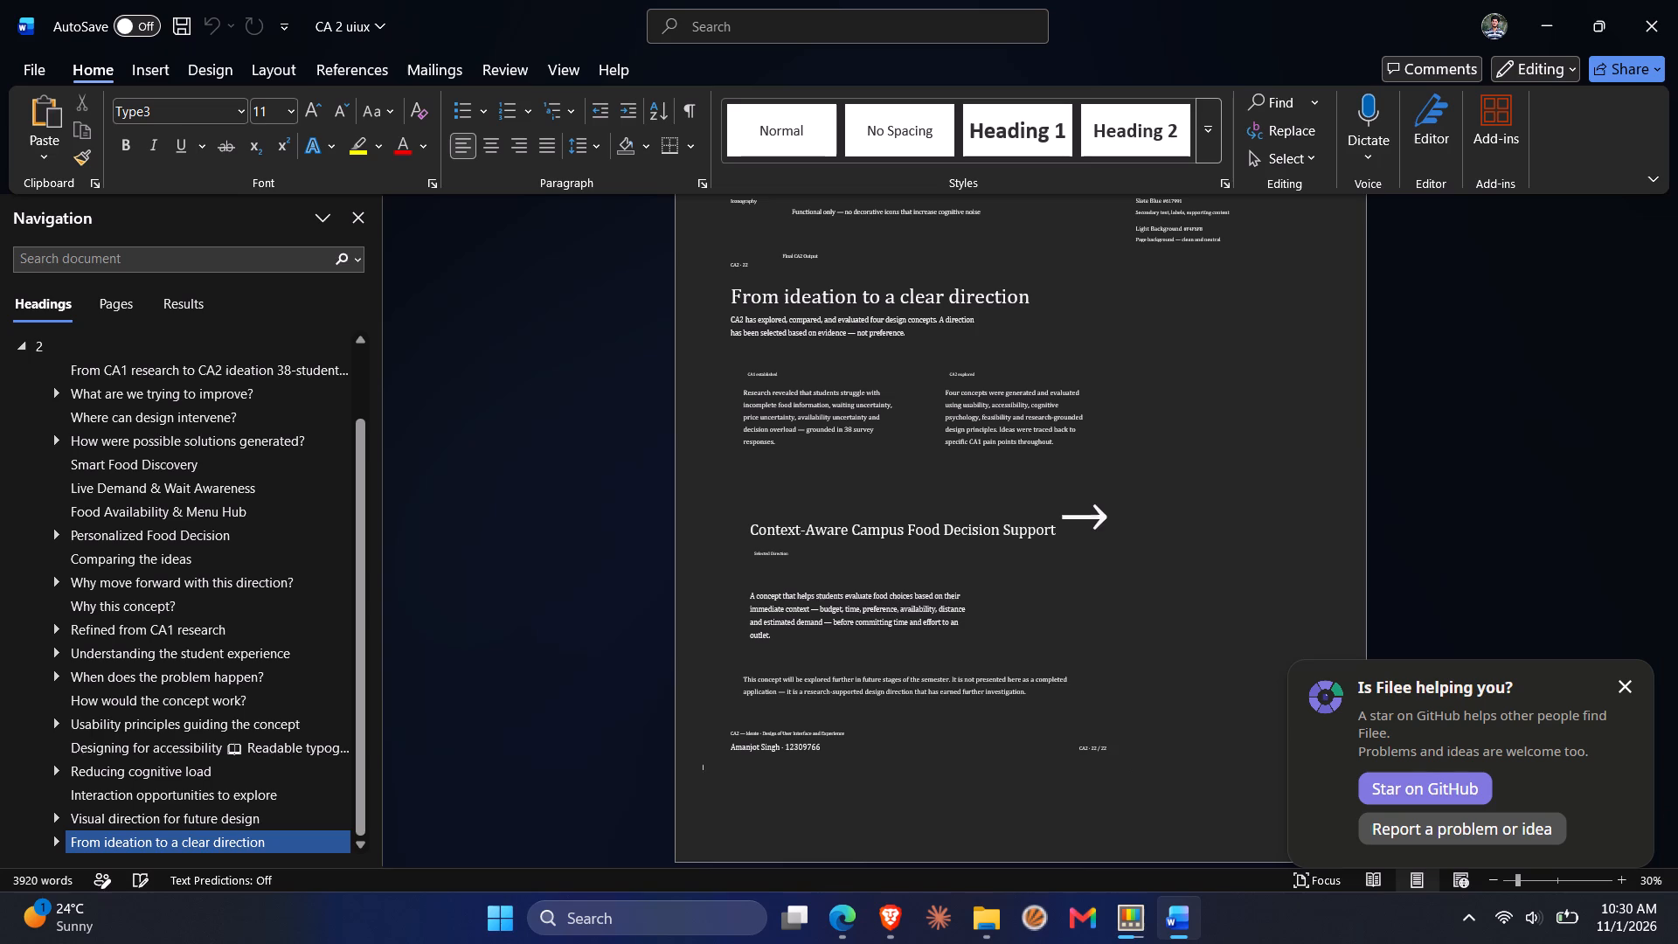
key(Return)
key(Return)
key(Return)
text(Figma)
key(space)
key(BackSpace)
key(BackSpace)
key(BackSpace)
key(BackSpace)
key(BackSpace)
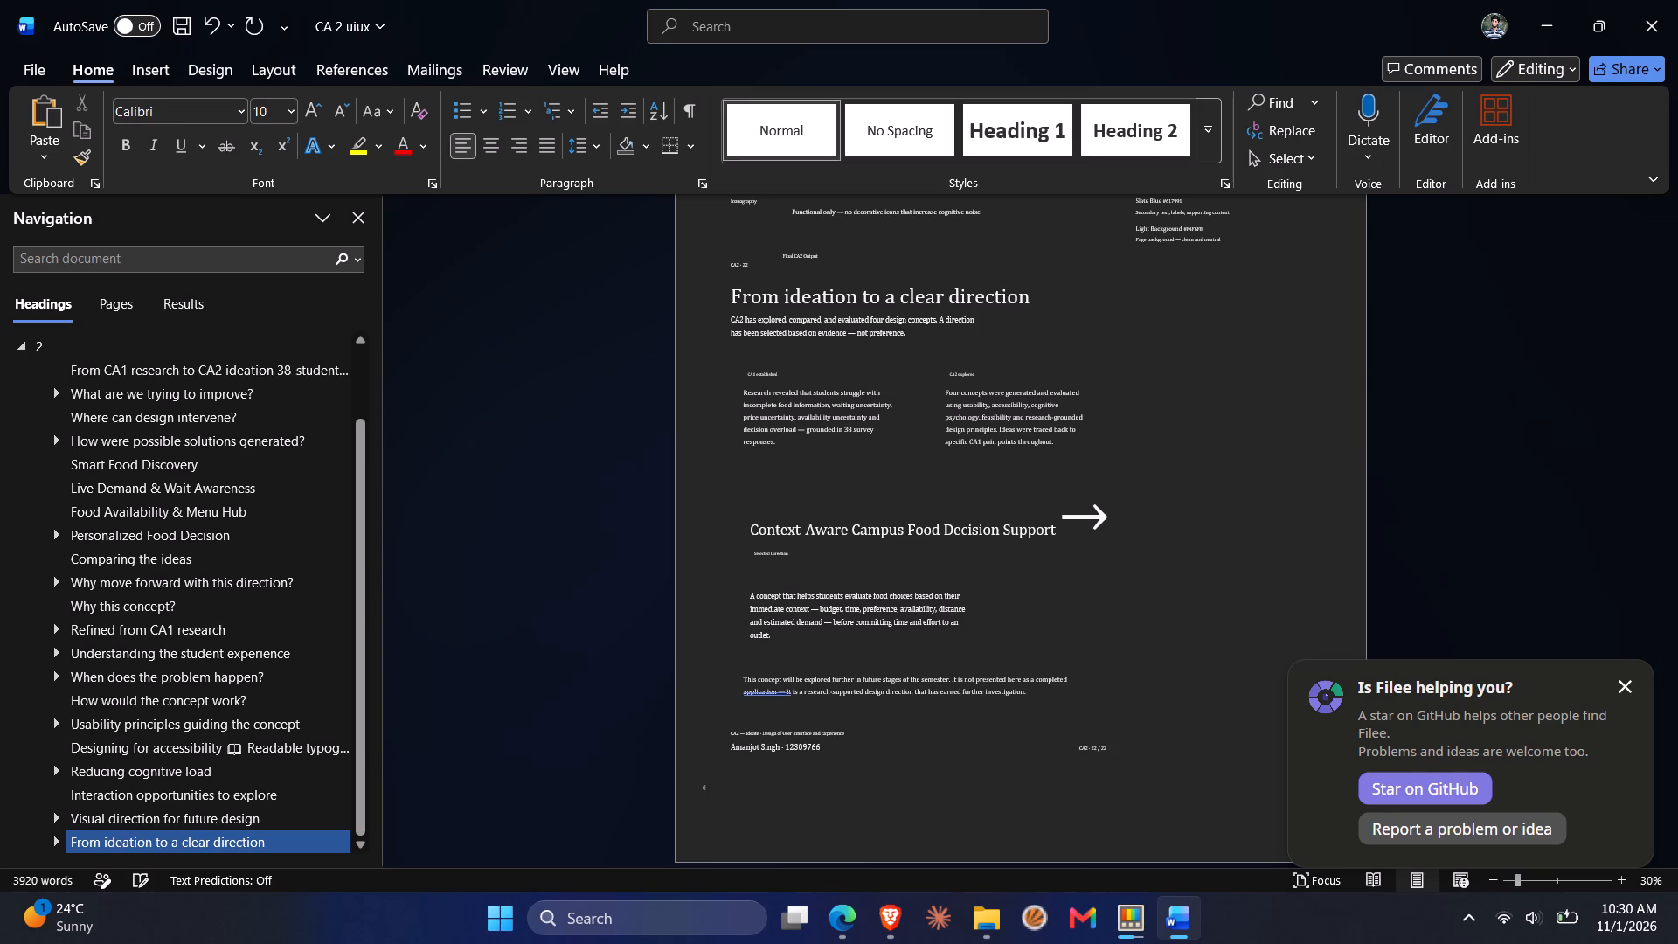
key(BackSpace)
Add more blank lines until the insertion point reaches a new page at the document's end.
key(Return)
key(Return)
key(Return)
key(Return)
key(Return)
key(Return)
key(Return)
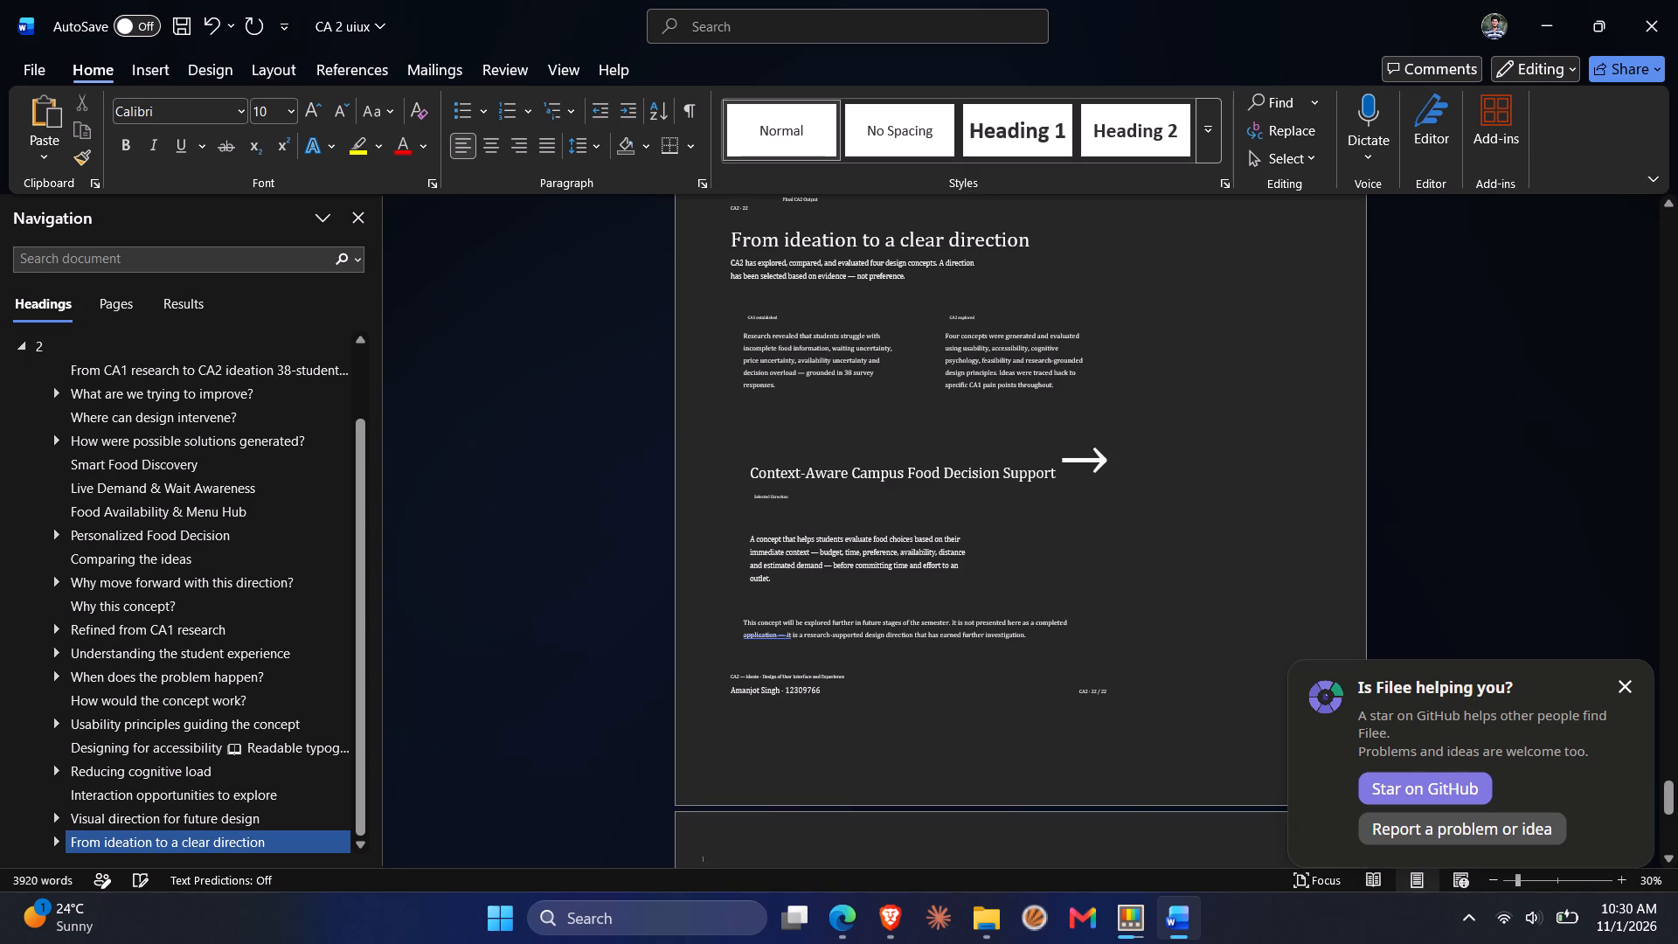
Add the line "Figma Link ->" in font size 26 on the new page, followed by the copied CA2 Figma design link.
click(294, 112)
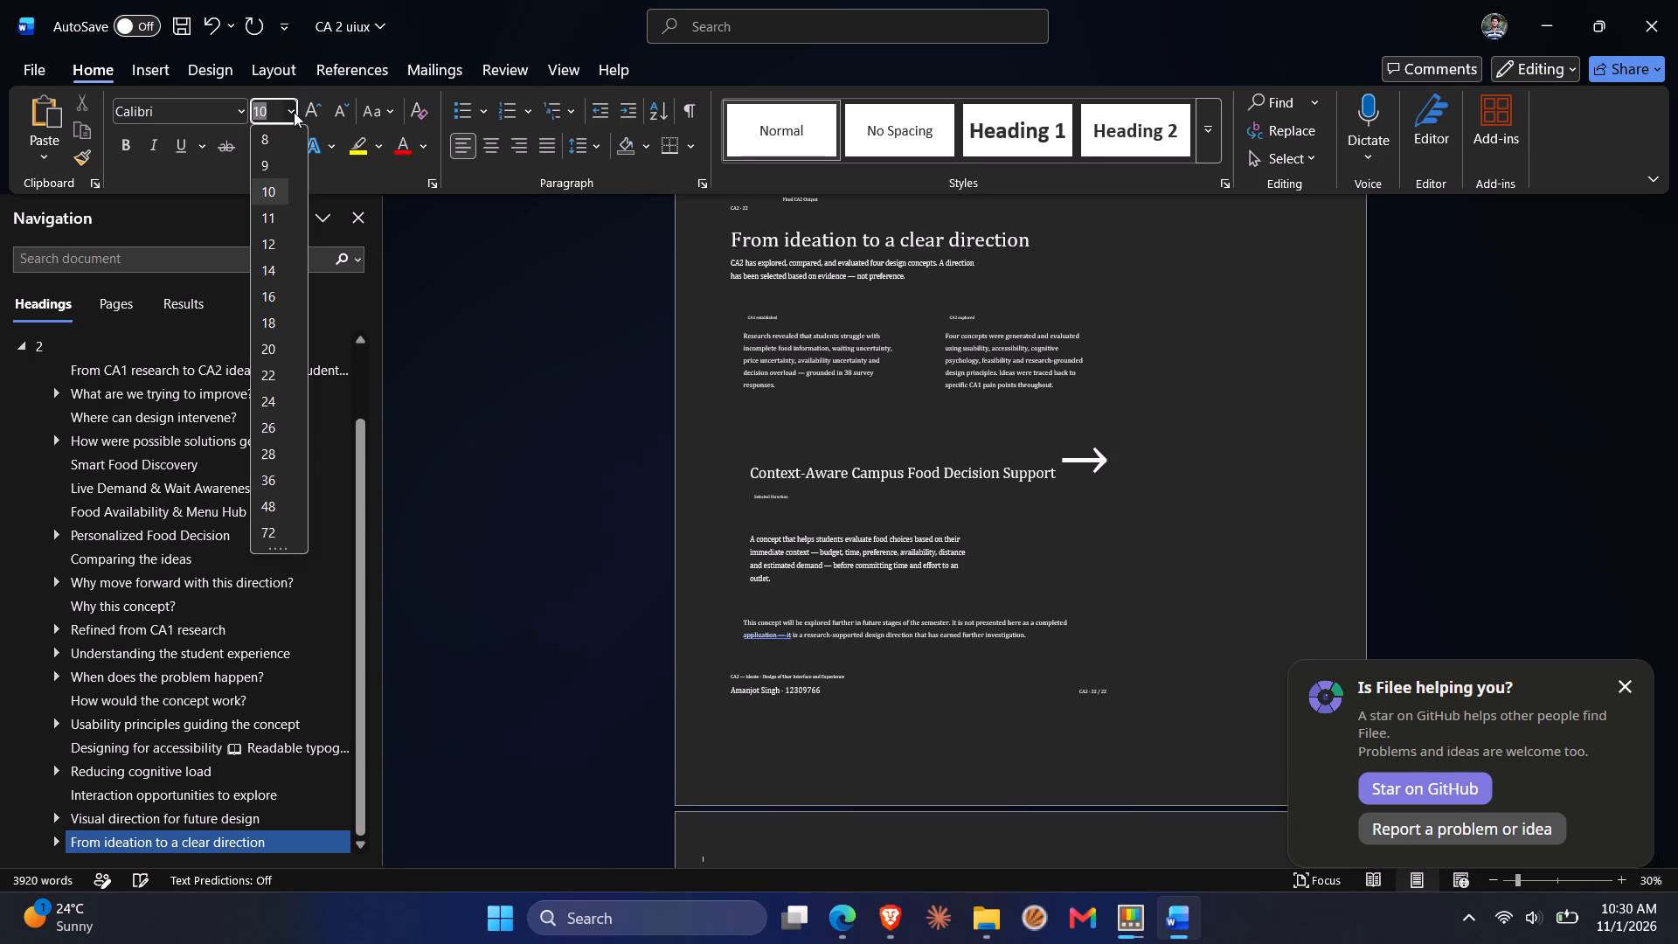
click(277, 435)
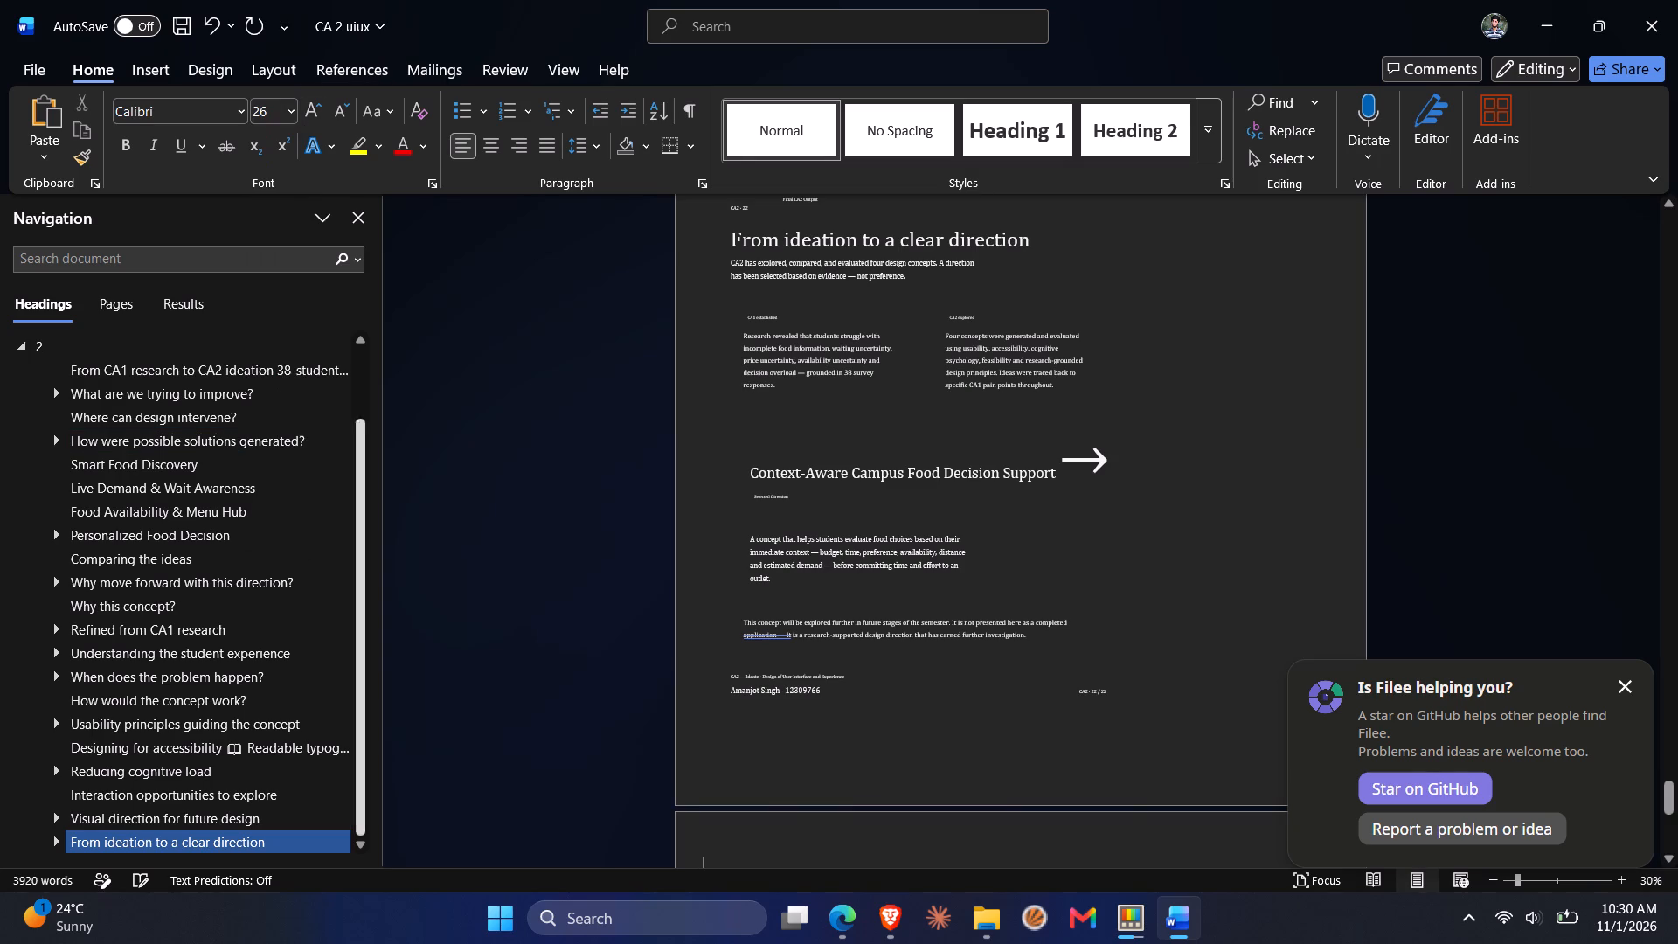
scroll(823, 576, down, 3)
text(Figma Link ->)
key(space)
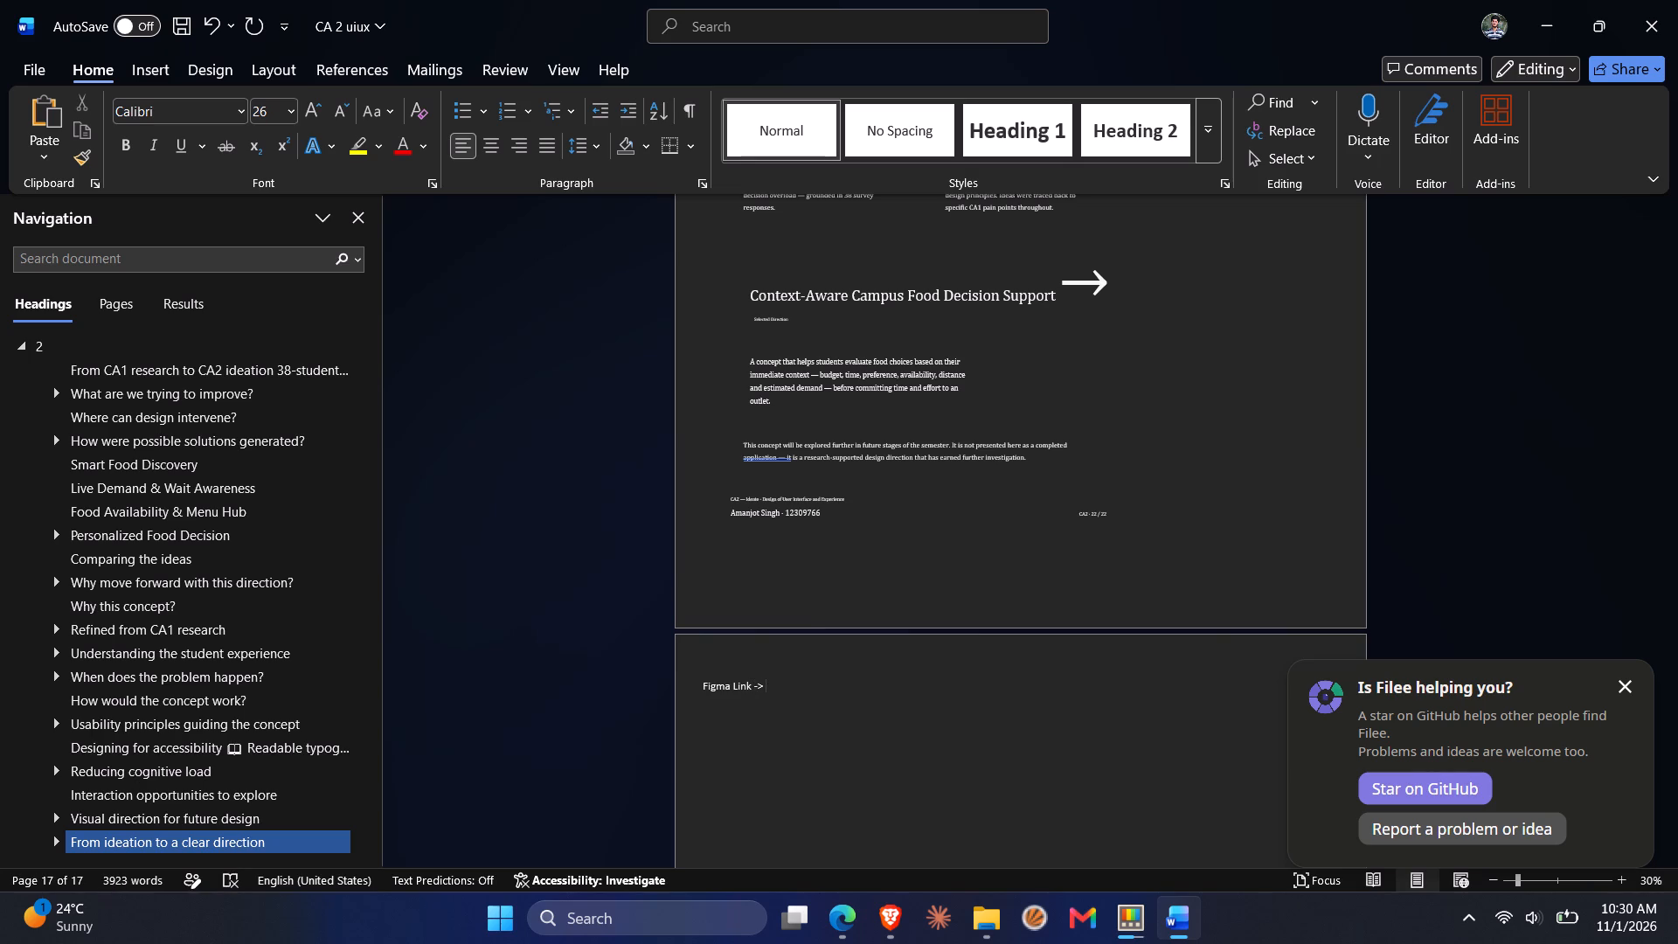
key(ctrl+v)
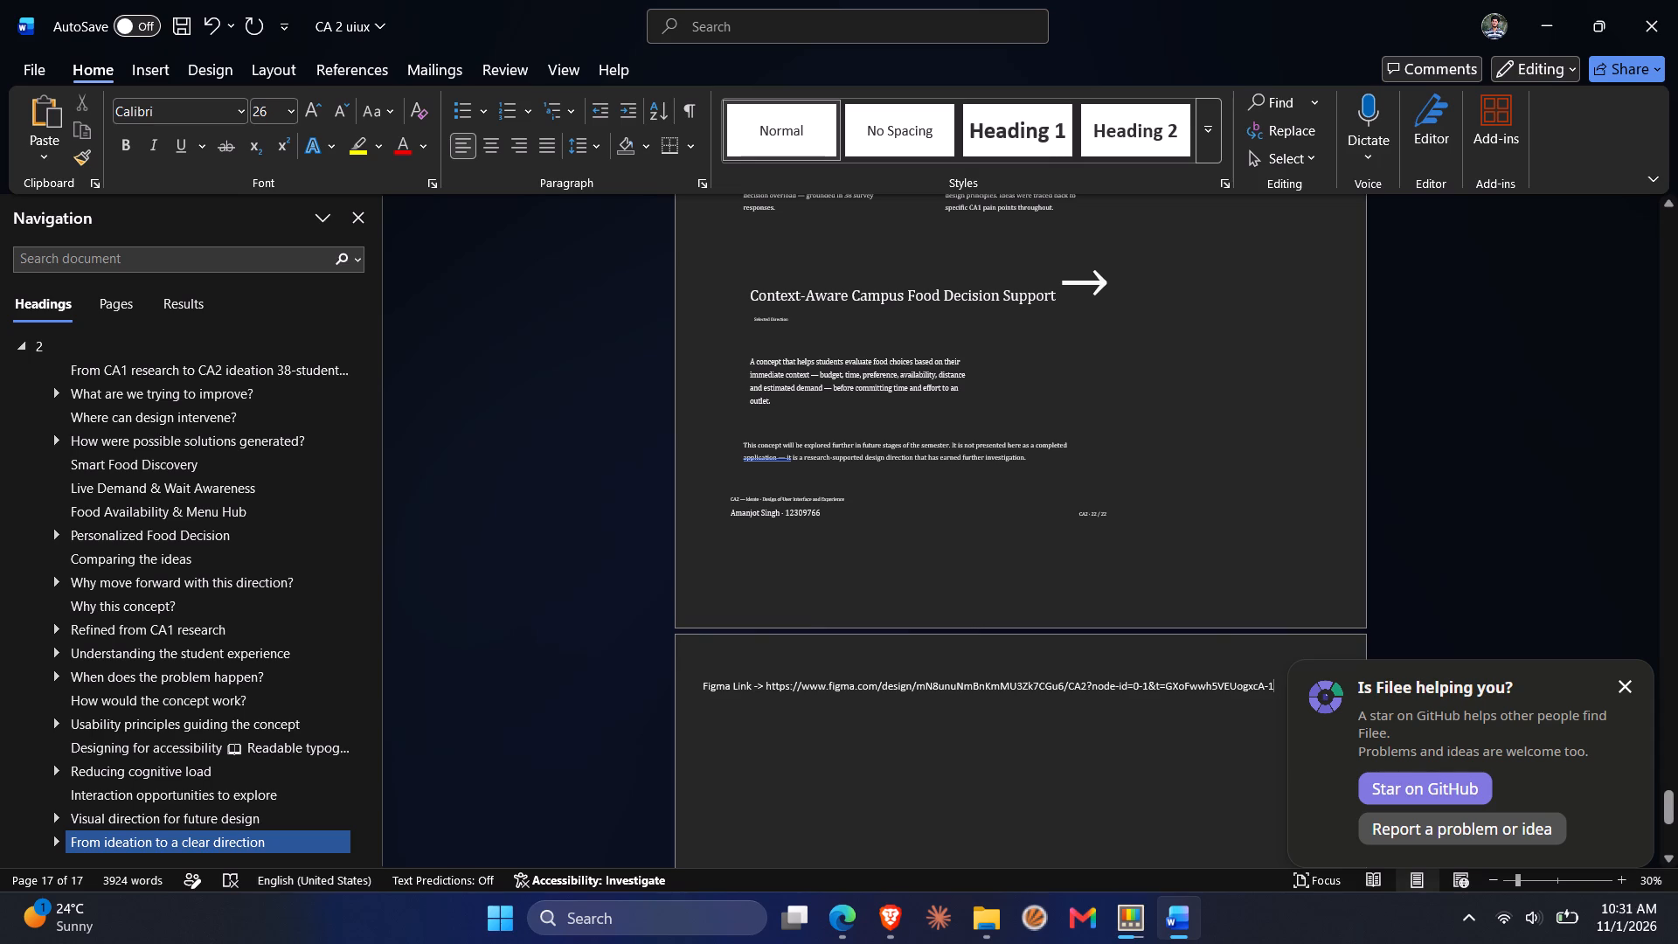
Select the whole Figma Link line on the last page.
key(shift+Left)
key(shift+Left)
key(shift+Left)
key(shift+Left)
key(shift+Left)
key(shift+Left)
key(shift+Left)
key(shift+Left)
key(shift+Left)
key(shift+Left)
key(shift+Left)
key(shift+Left)
key(shift+Left)
key(shift+Left)
key(shift+Left)
key(shift+Left)
key(shift+Left)
key(shift+Left)
key(shift+Left)
key(shift+Left)
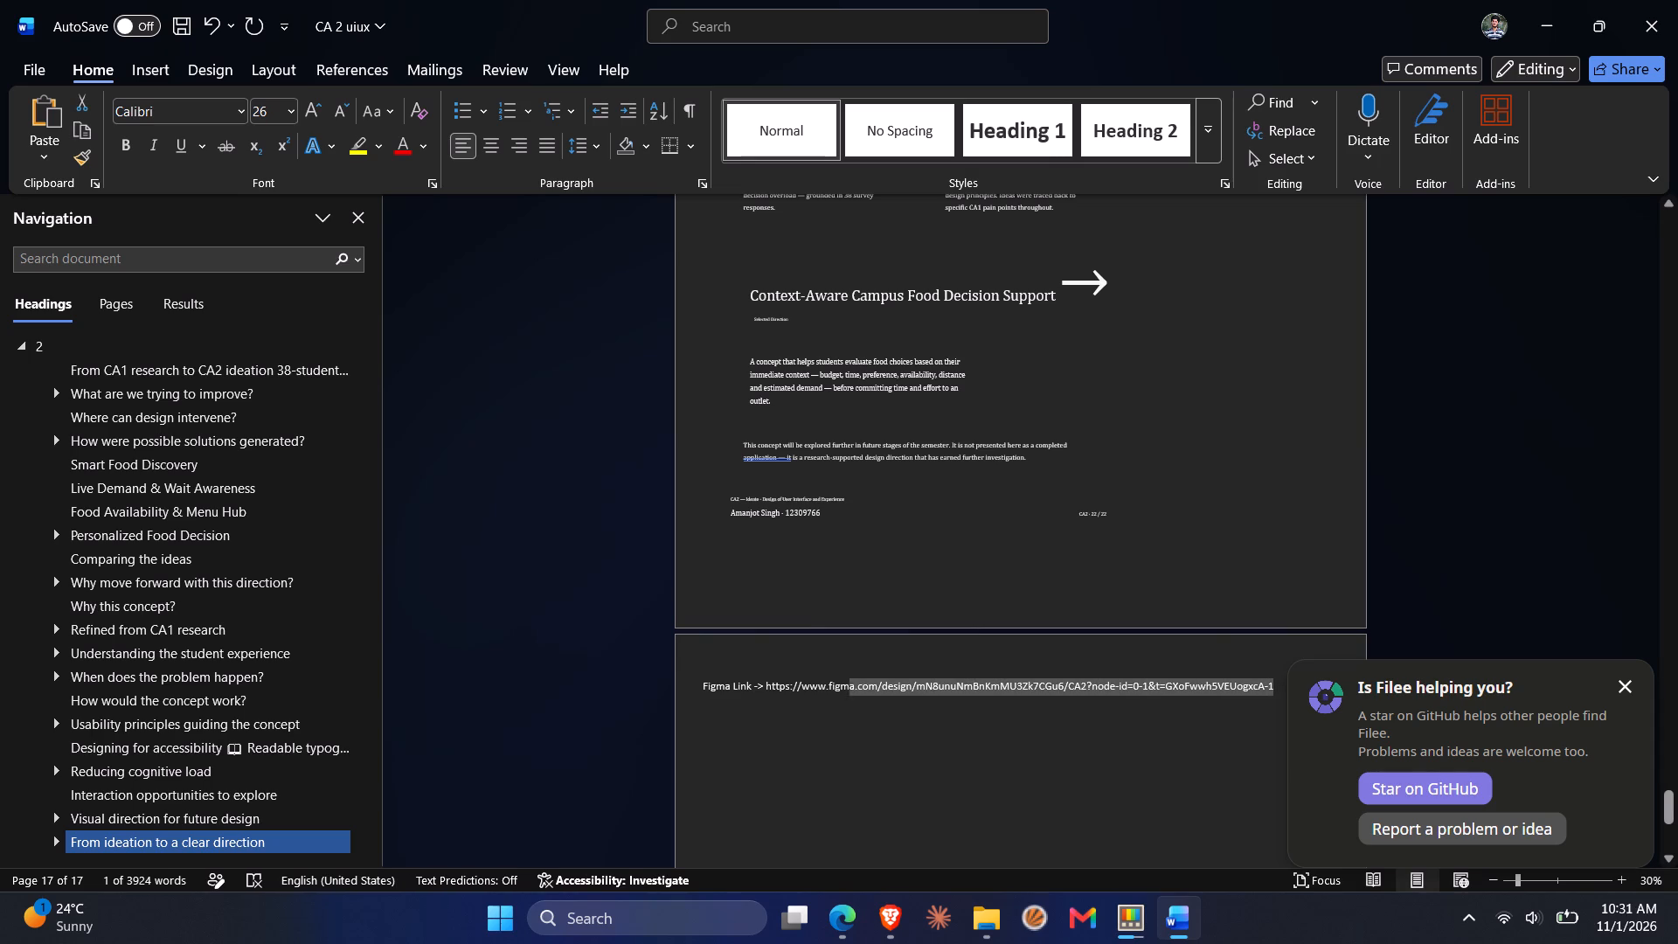
key(shift+Left)
key(shift+Left)
key(shift+Left)
key(shift+Left)
key(shift+Left)
key(shift+Left)
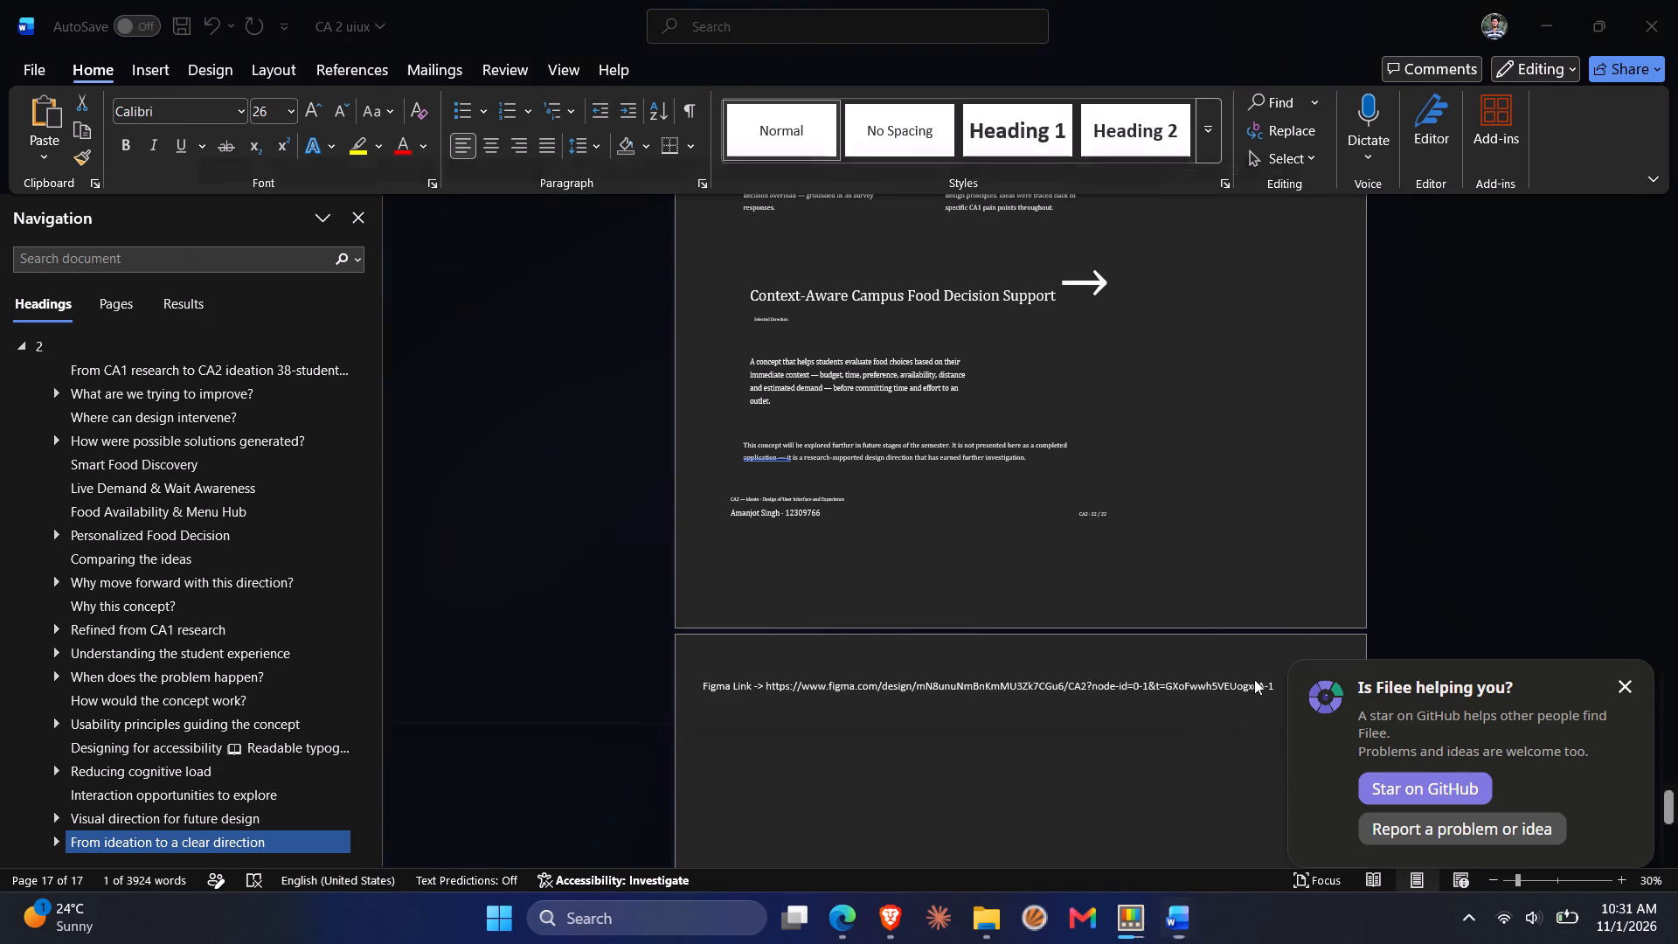
key(shift+Left)
key(shift+Left)
key(shift+Left)
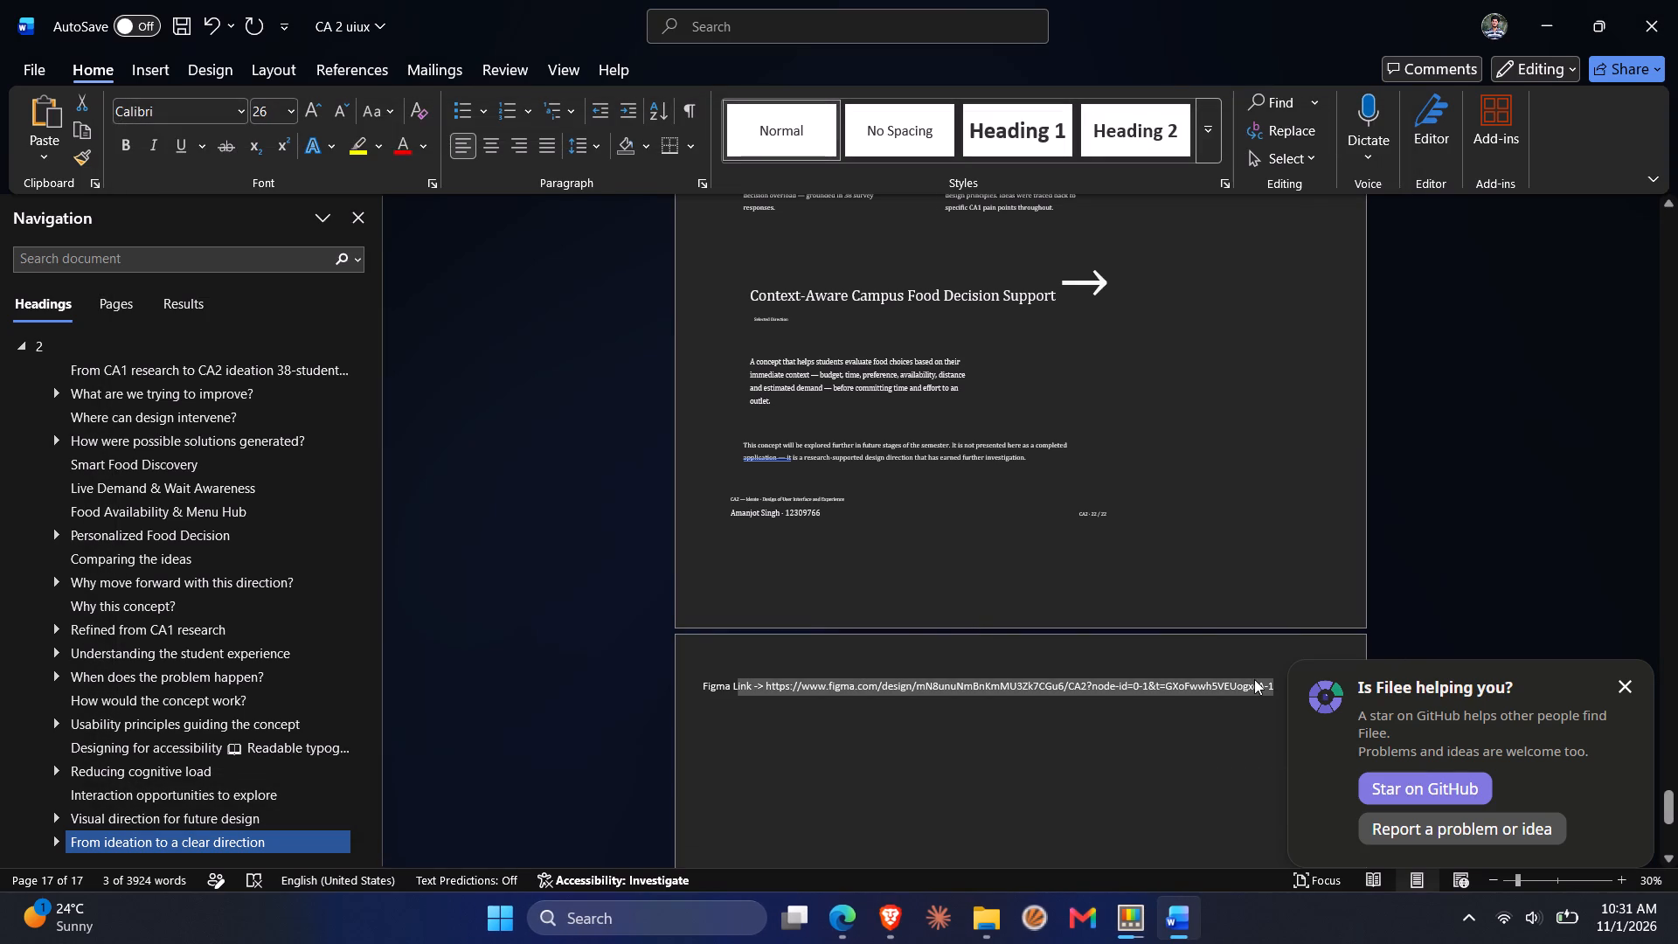
key(shift+Left)
key(shift+Left)
key(shift+Left)
key(shift+Left)
key(shift+Left)
key(shift+Left)
shift+scroll(1254, 679, down, 1)
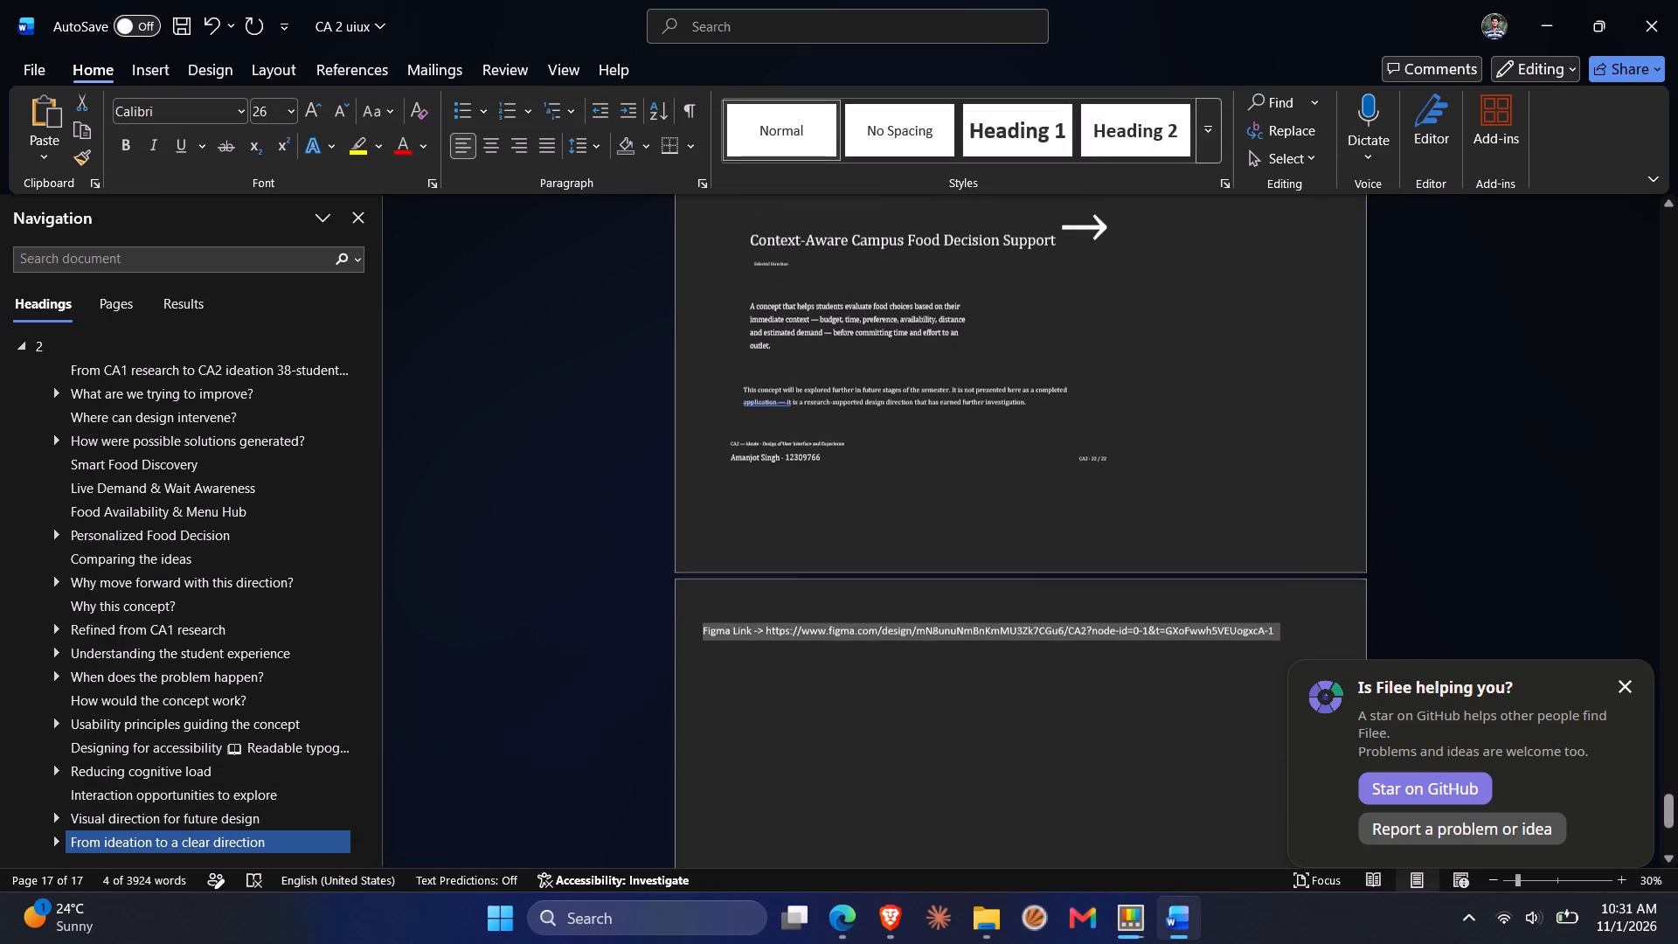
shift+scroll(1254, 679, down, 1)
scroll(1153, 661, up, 3)
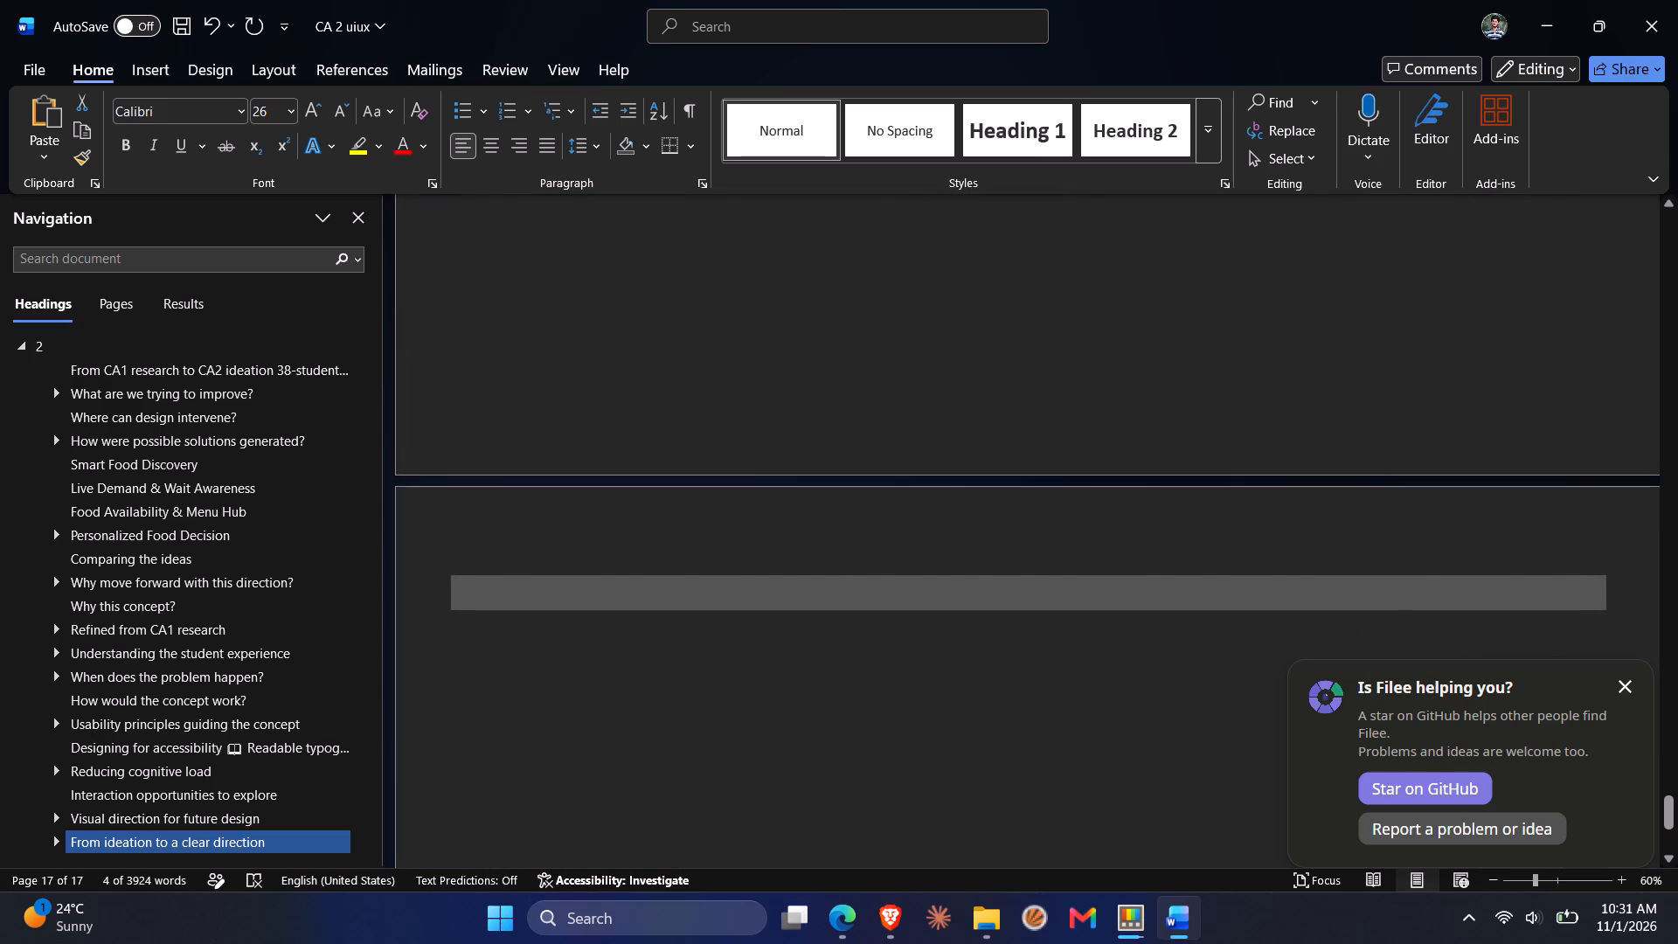
Dismiss Filee's GitHub star and feedback prompt.
click(1628, 687)
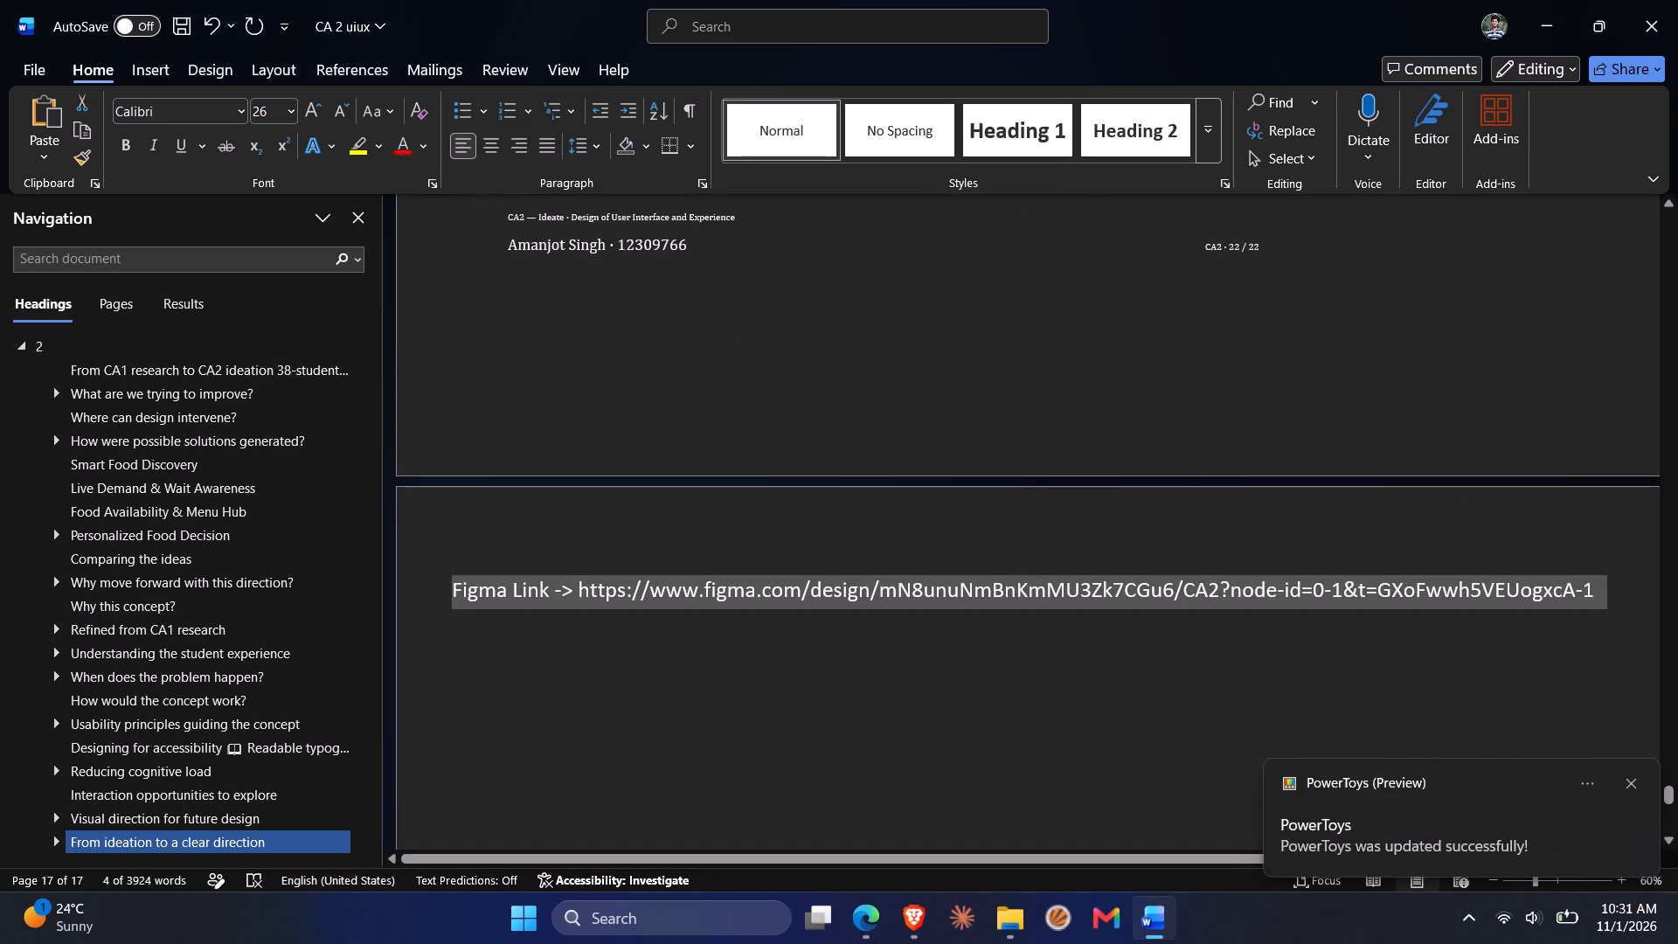
scroll(1301, 643, down, 1)
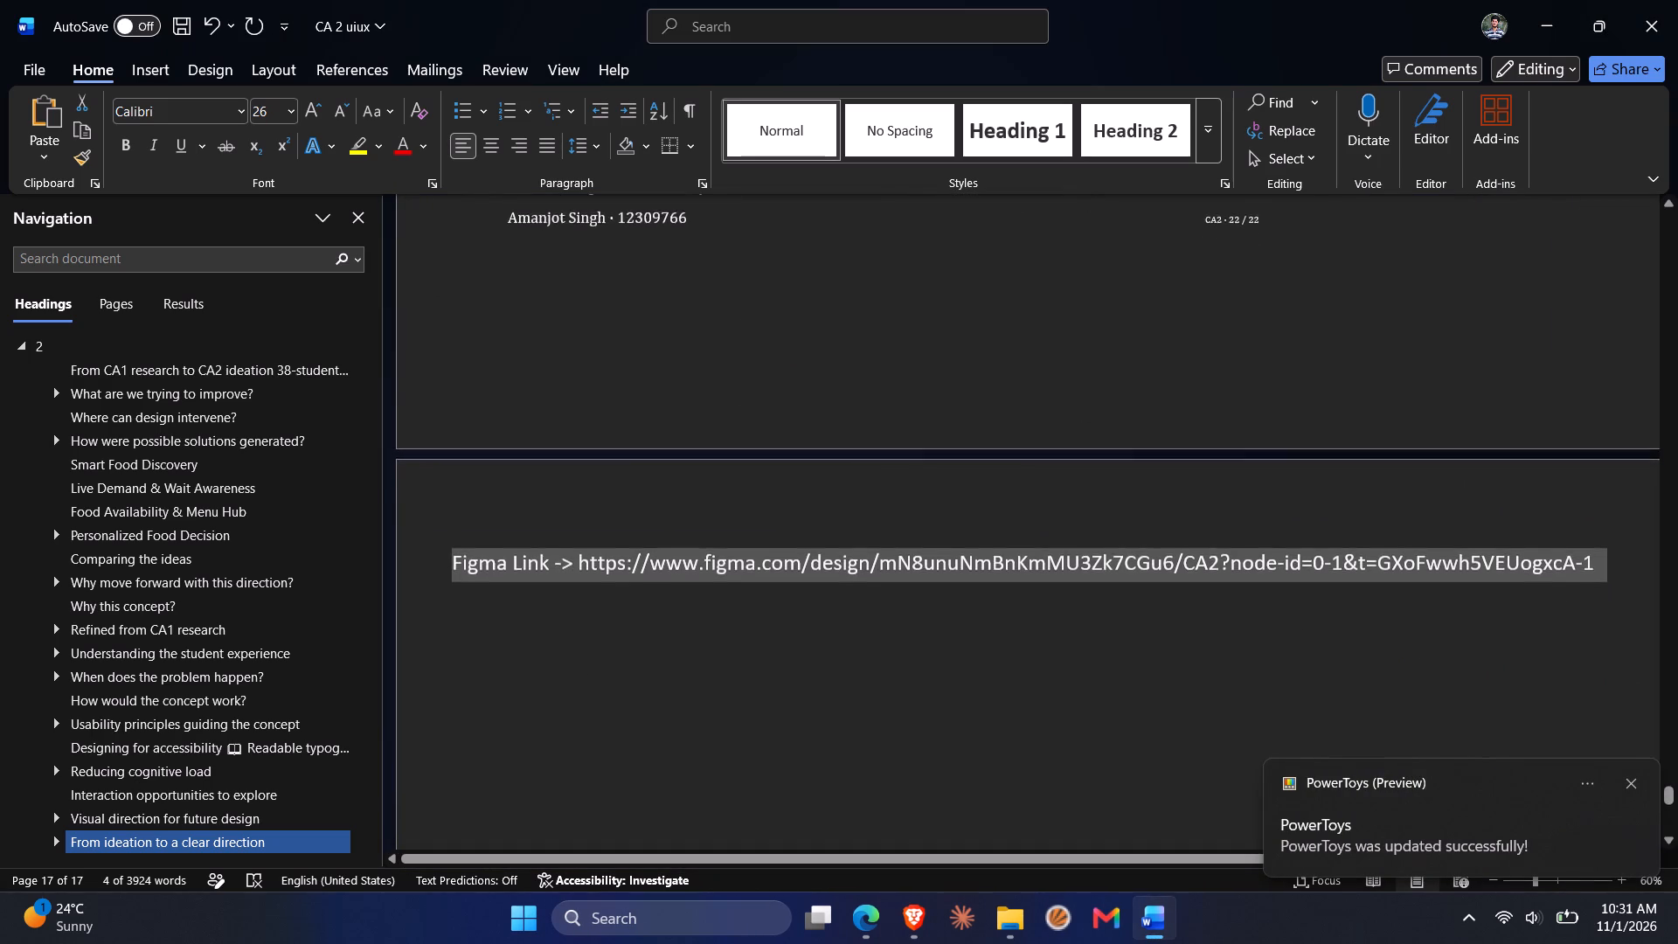
scroll(1301, 643, down, 1)
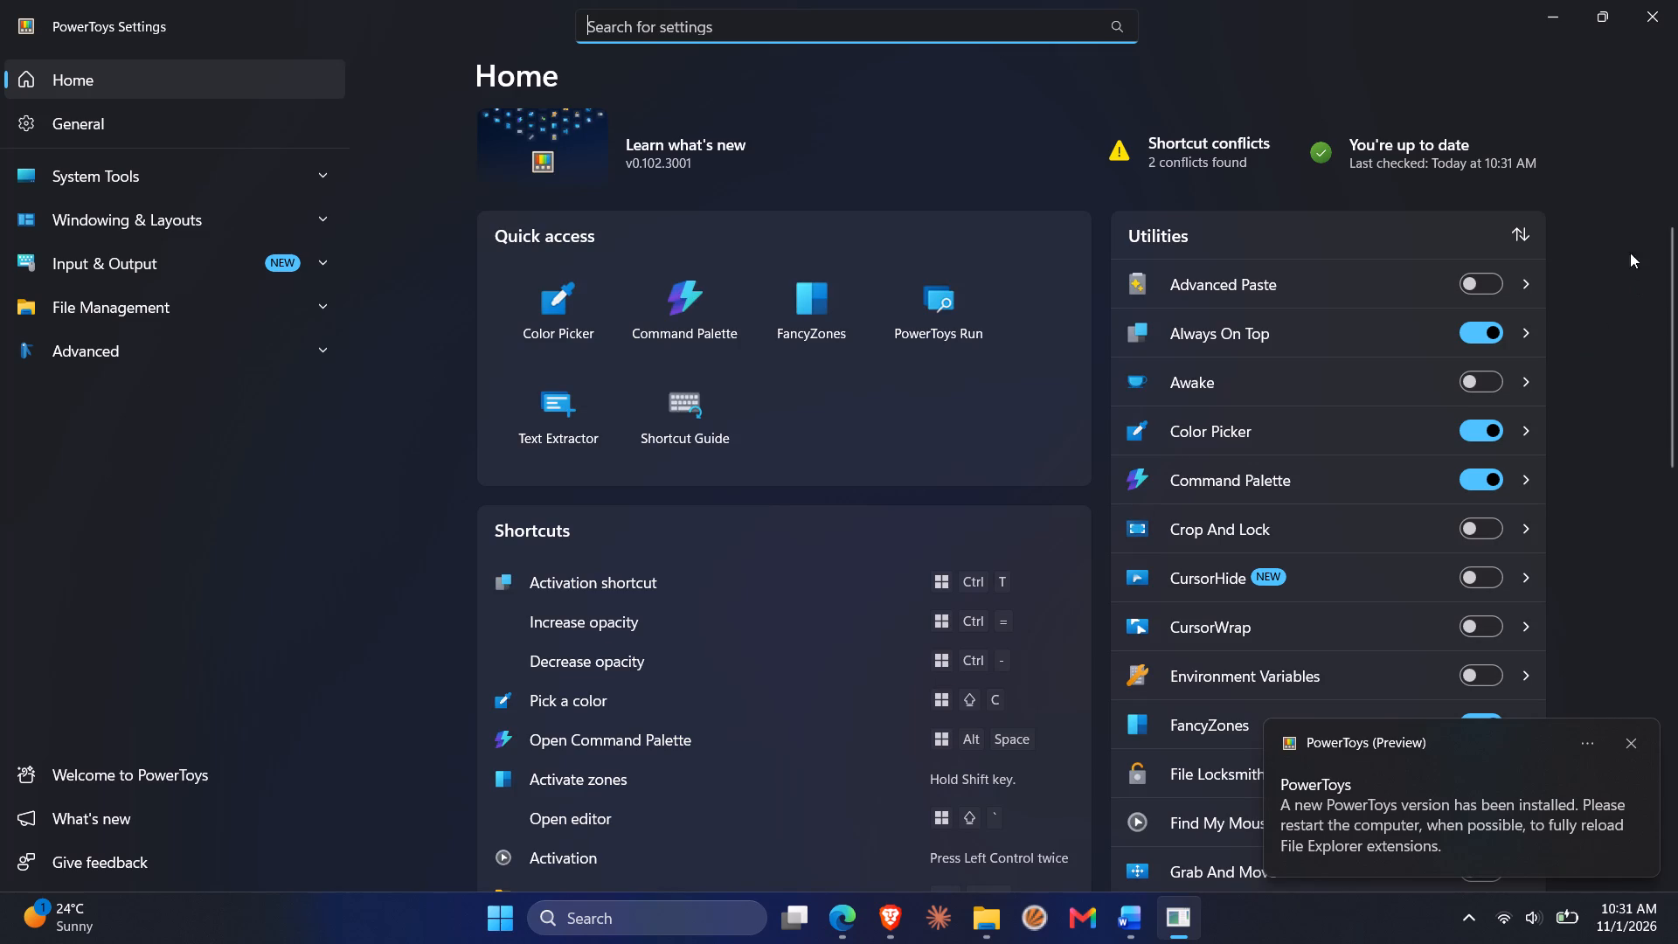
Review the shortcut conflicts in PowerToys Settings, closing both windows to return to the Word document.
click(1192, 149)
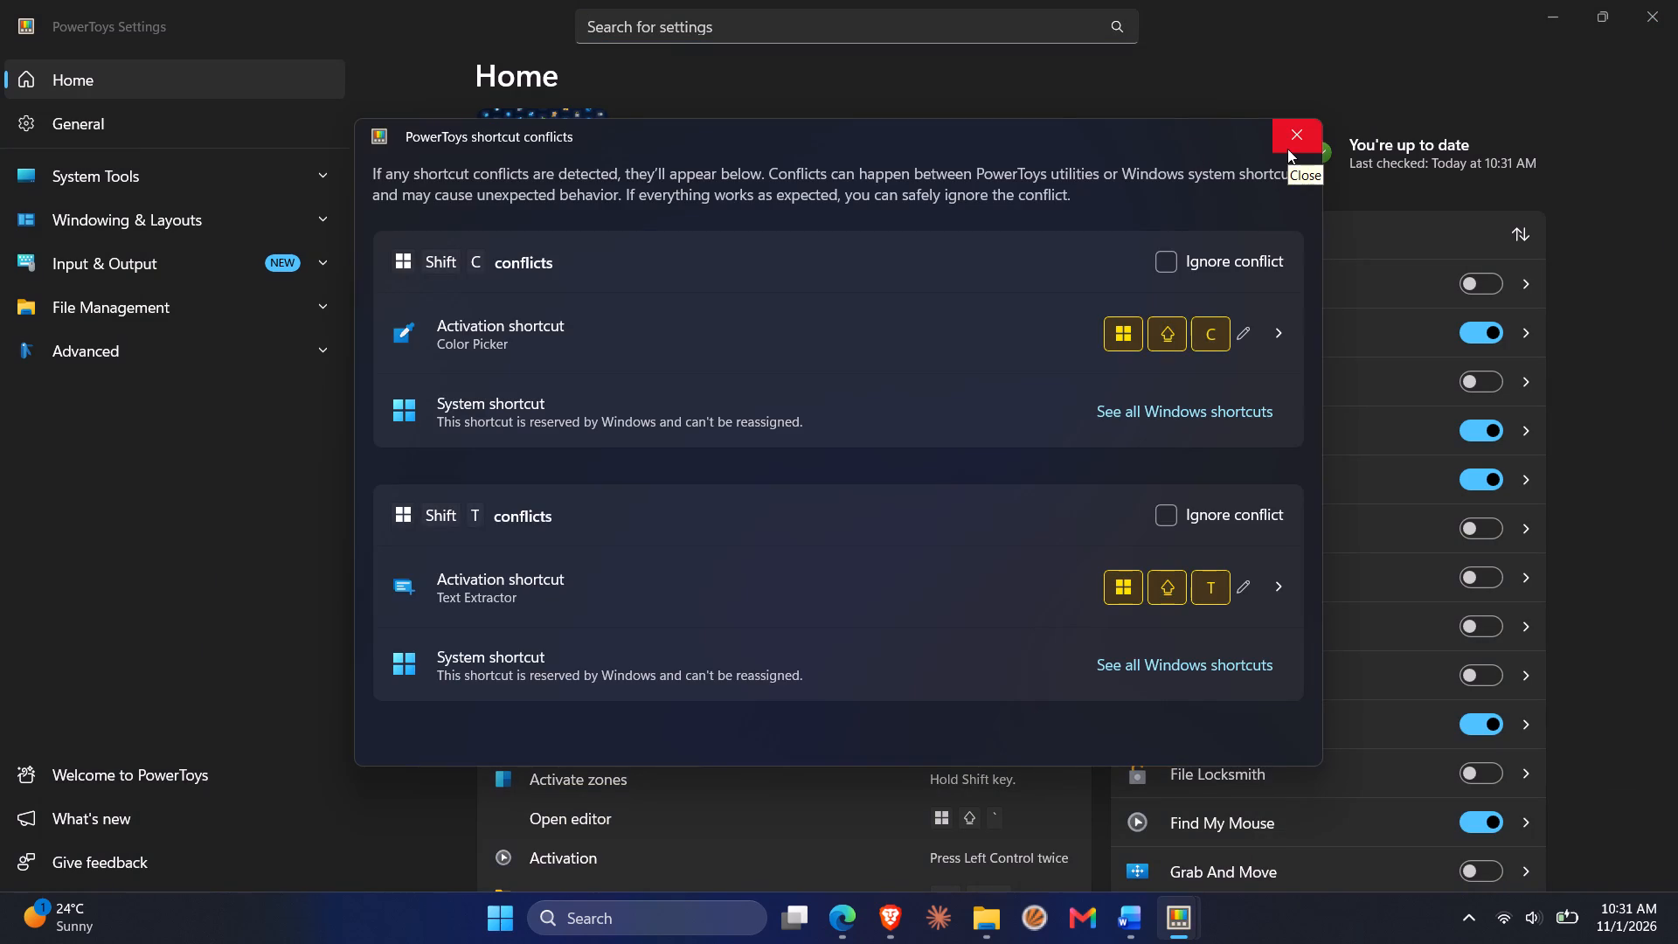
click(1283, 149)
click(1677, 0)
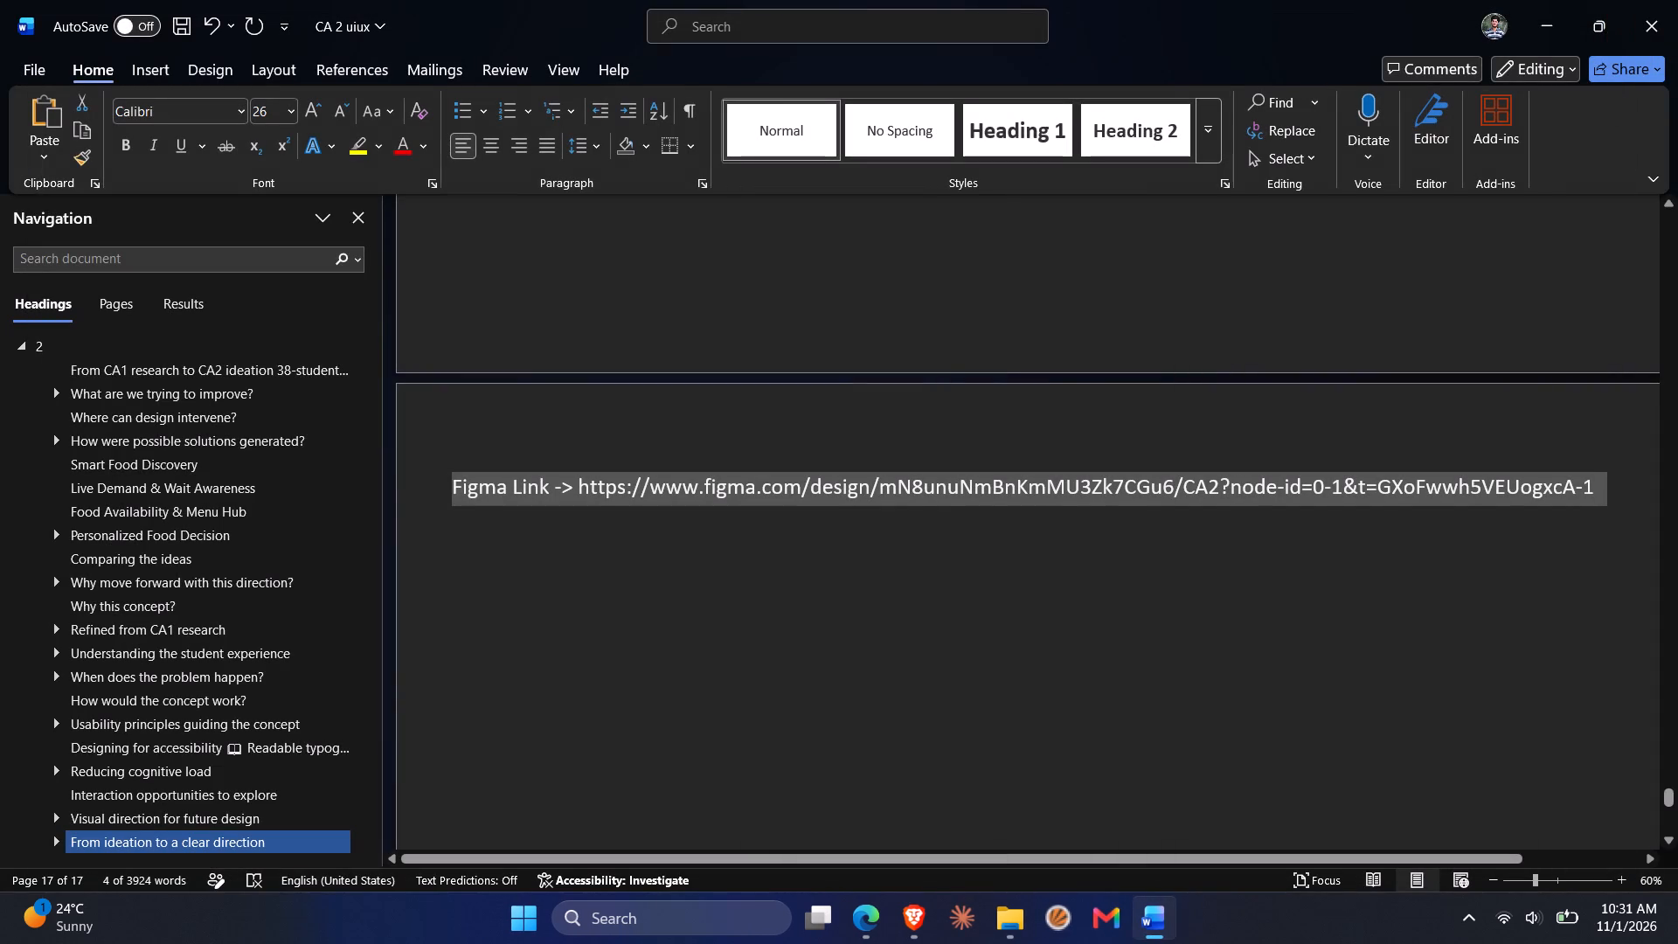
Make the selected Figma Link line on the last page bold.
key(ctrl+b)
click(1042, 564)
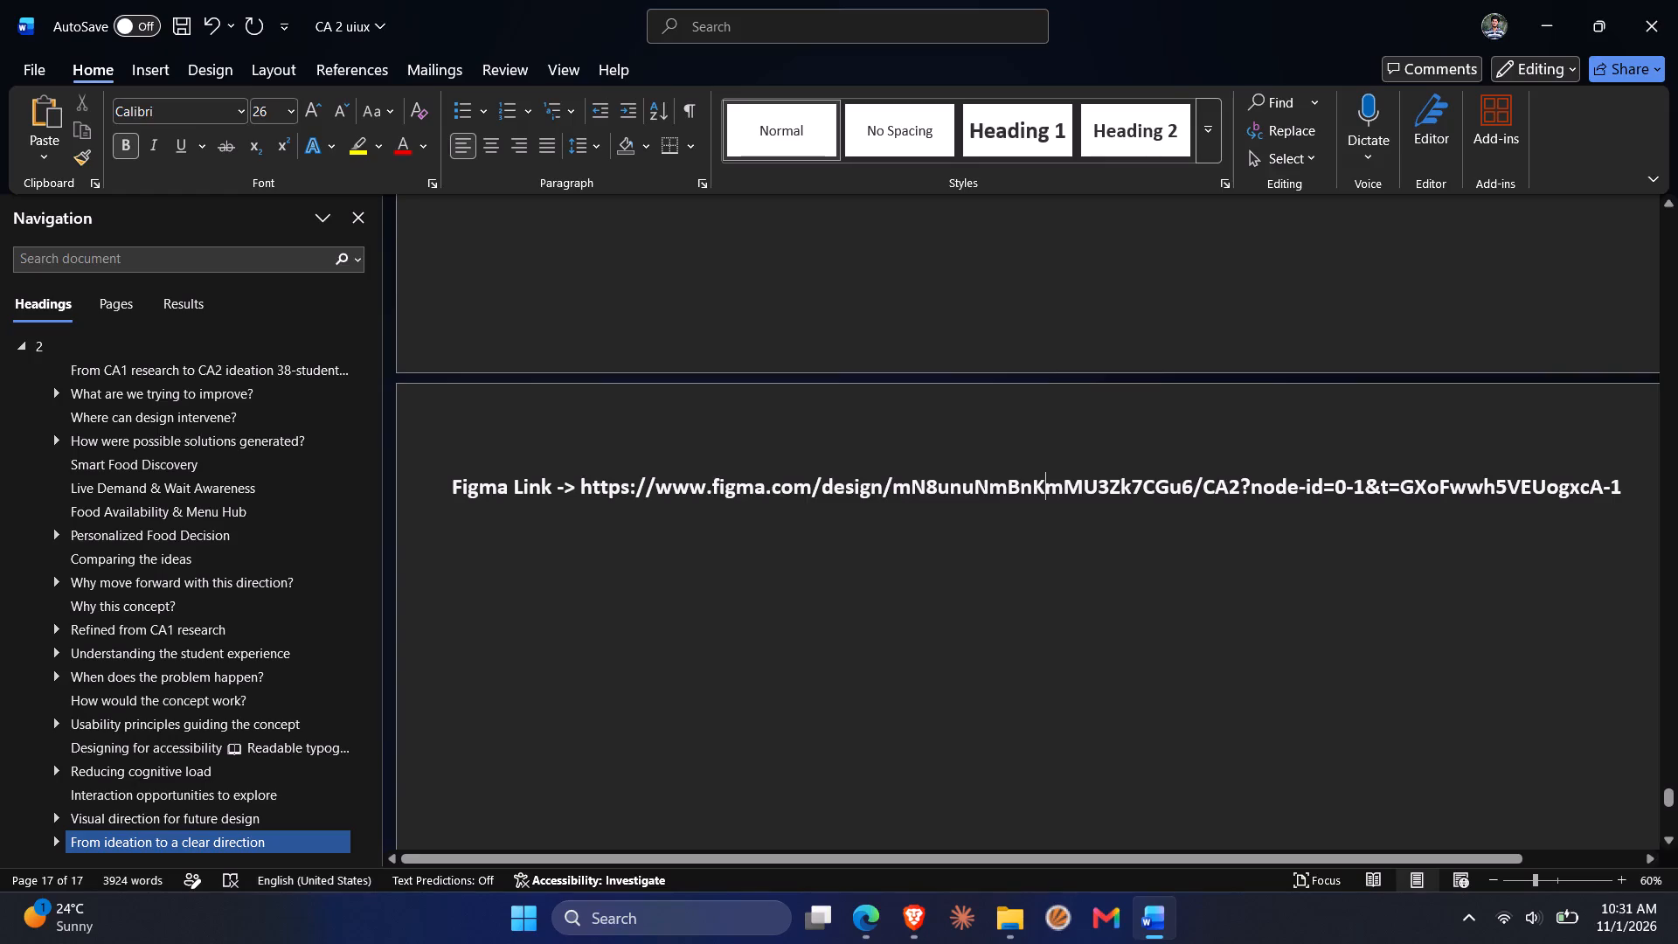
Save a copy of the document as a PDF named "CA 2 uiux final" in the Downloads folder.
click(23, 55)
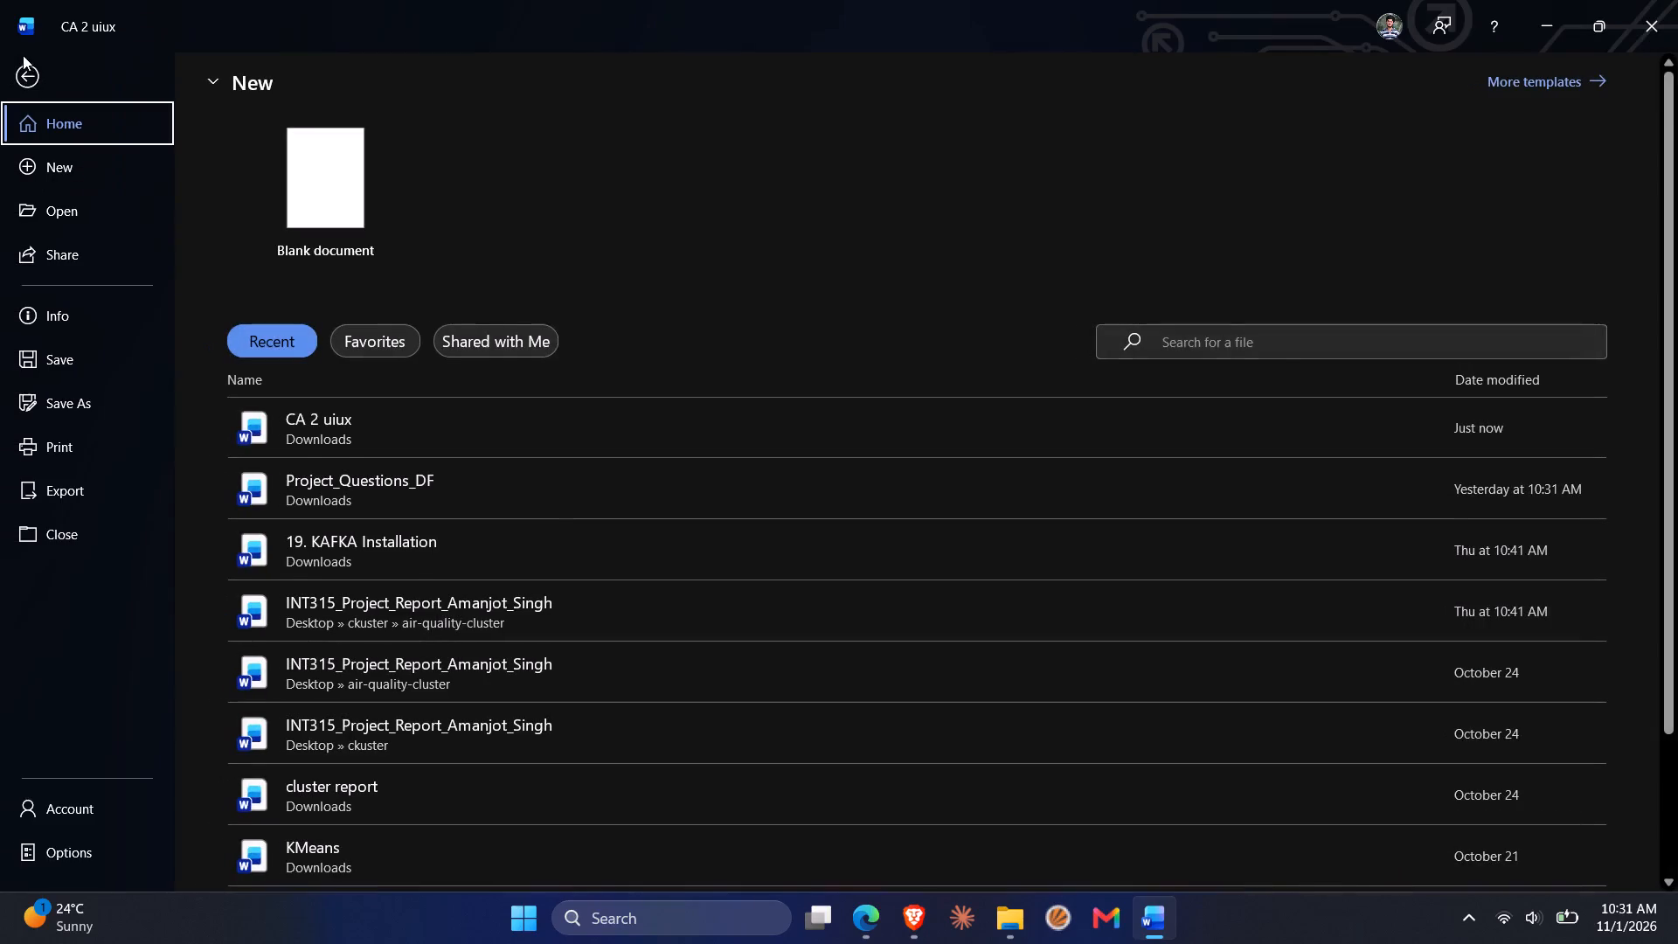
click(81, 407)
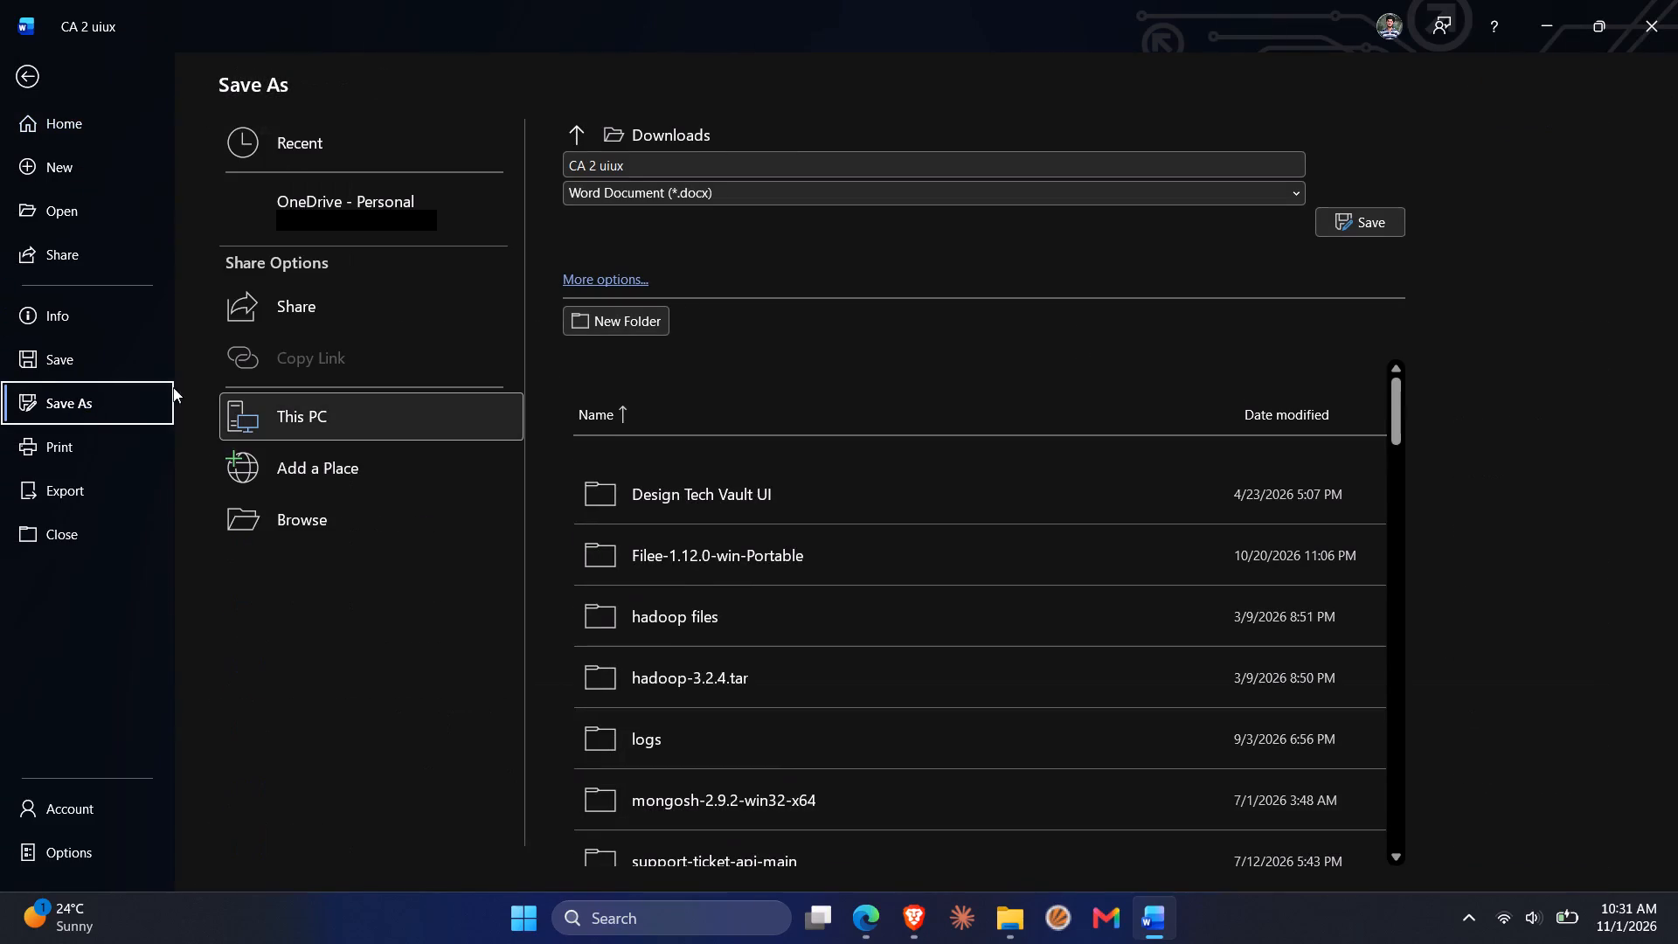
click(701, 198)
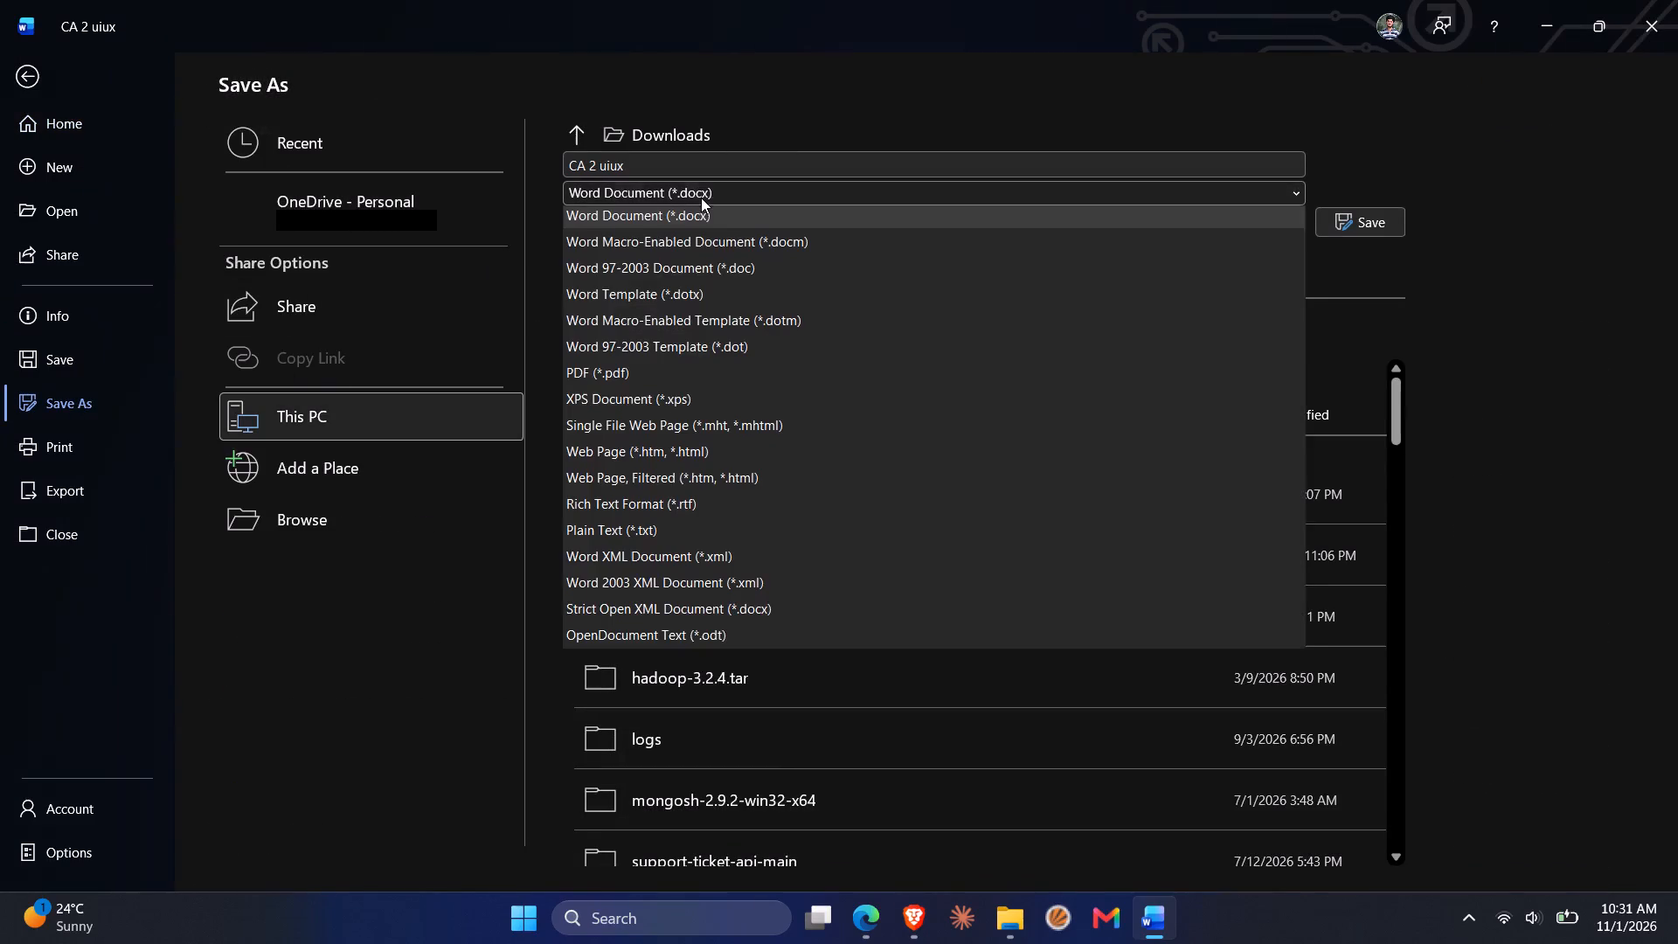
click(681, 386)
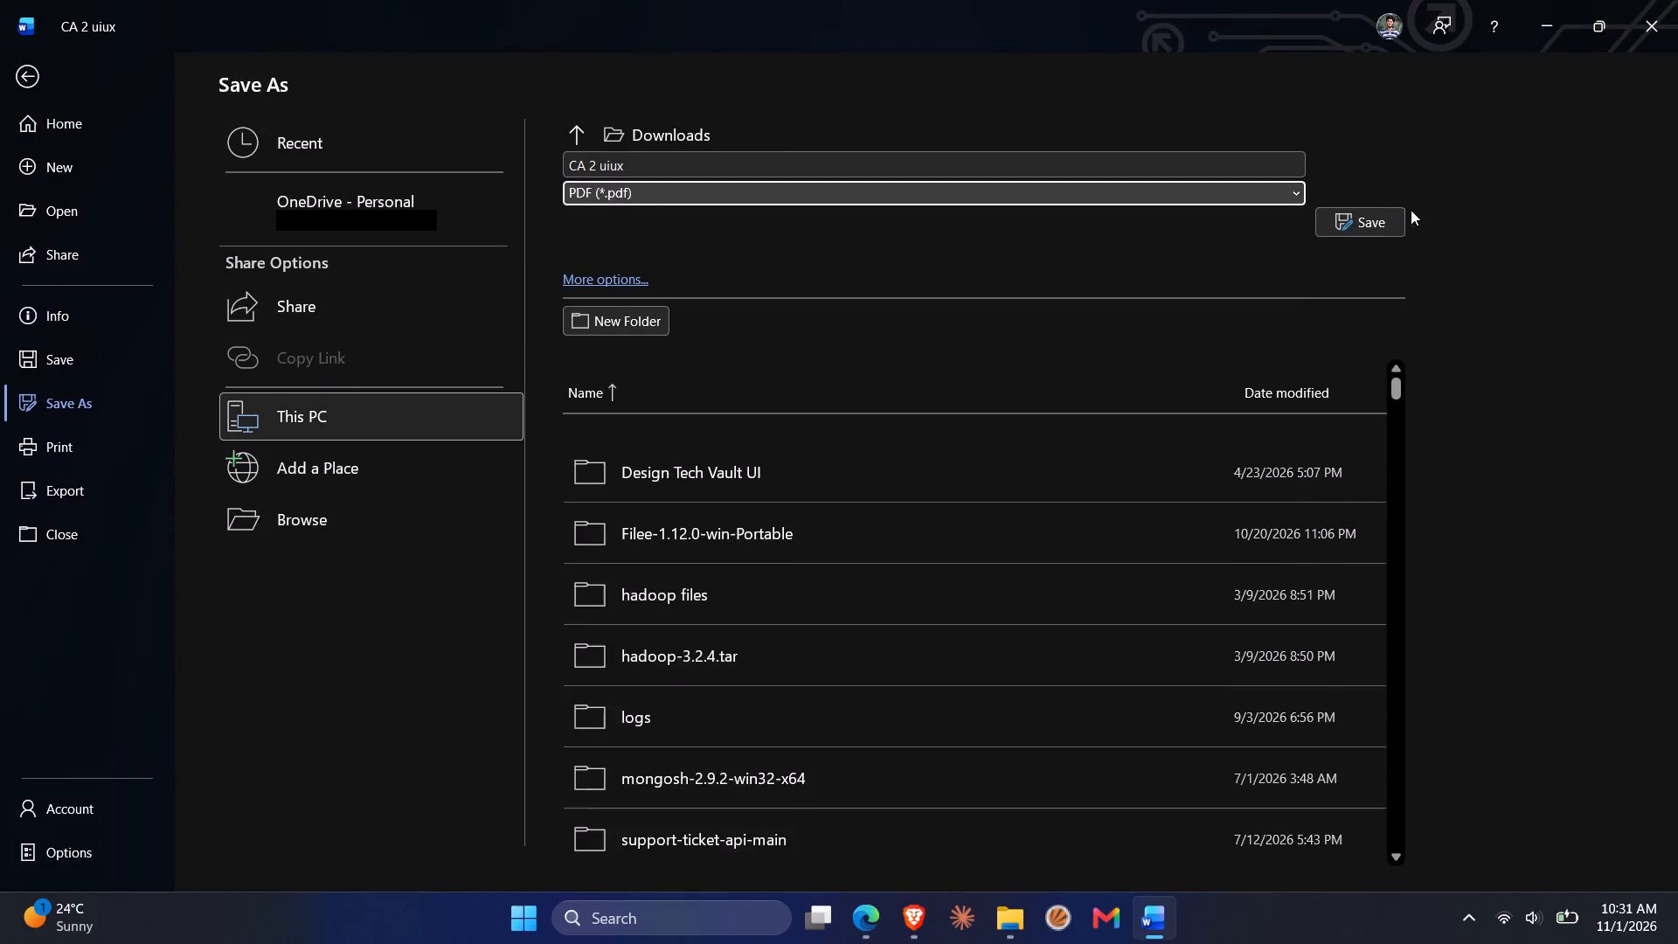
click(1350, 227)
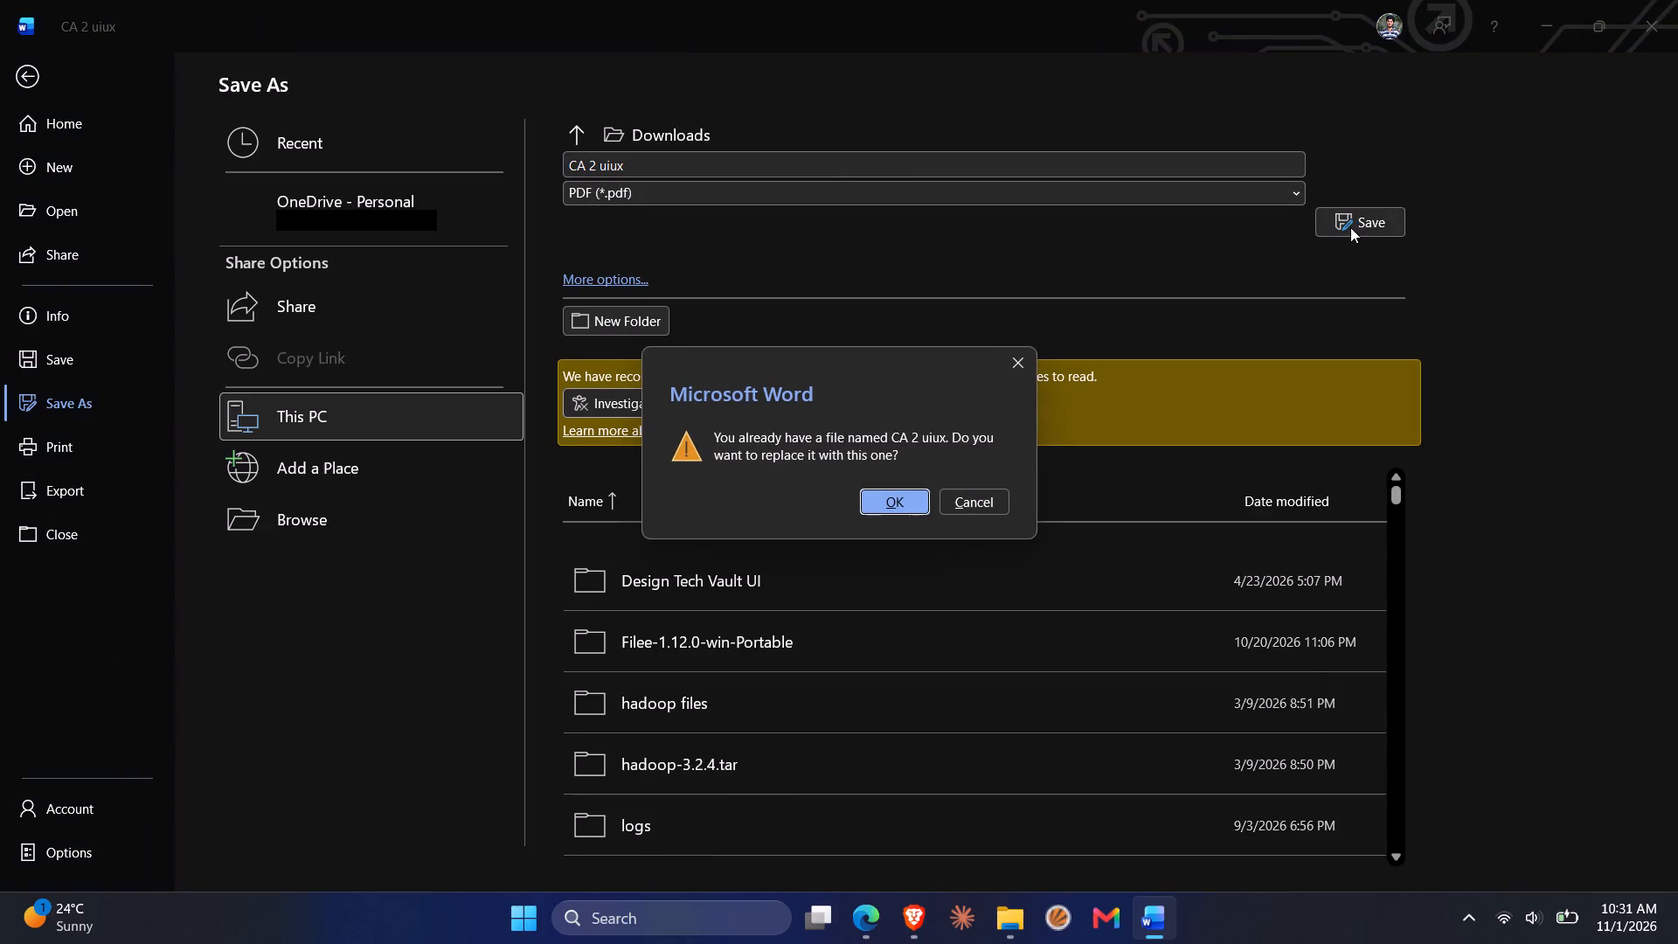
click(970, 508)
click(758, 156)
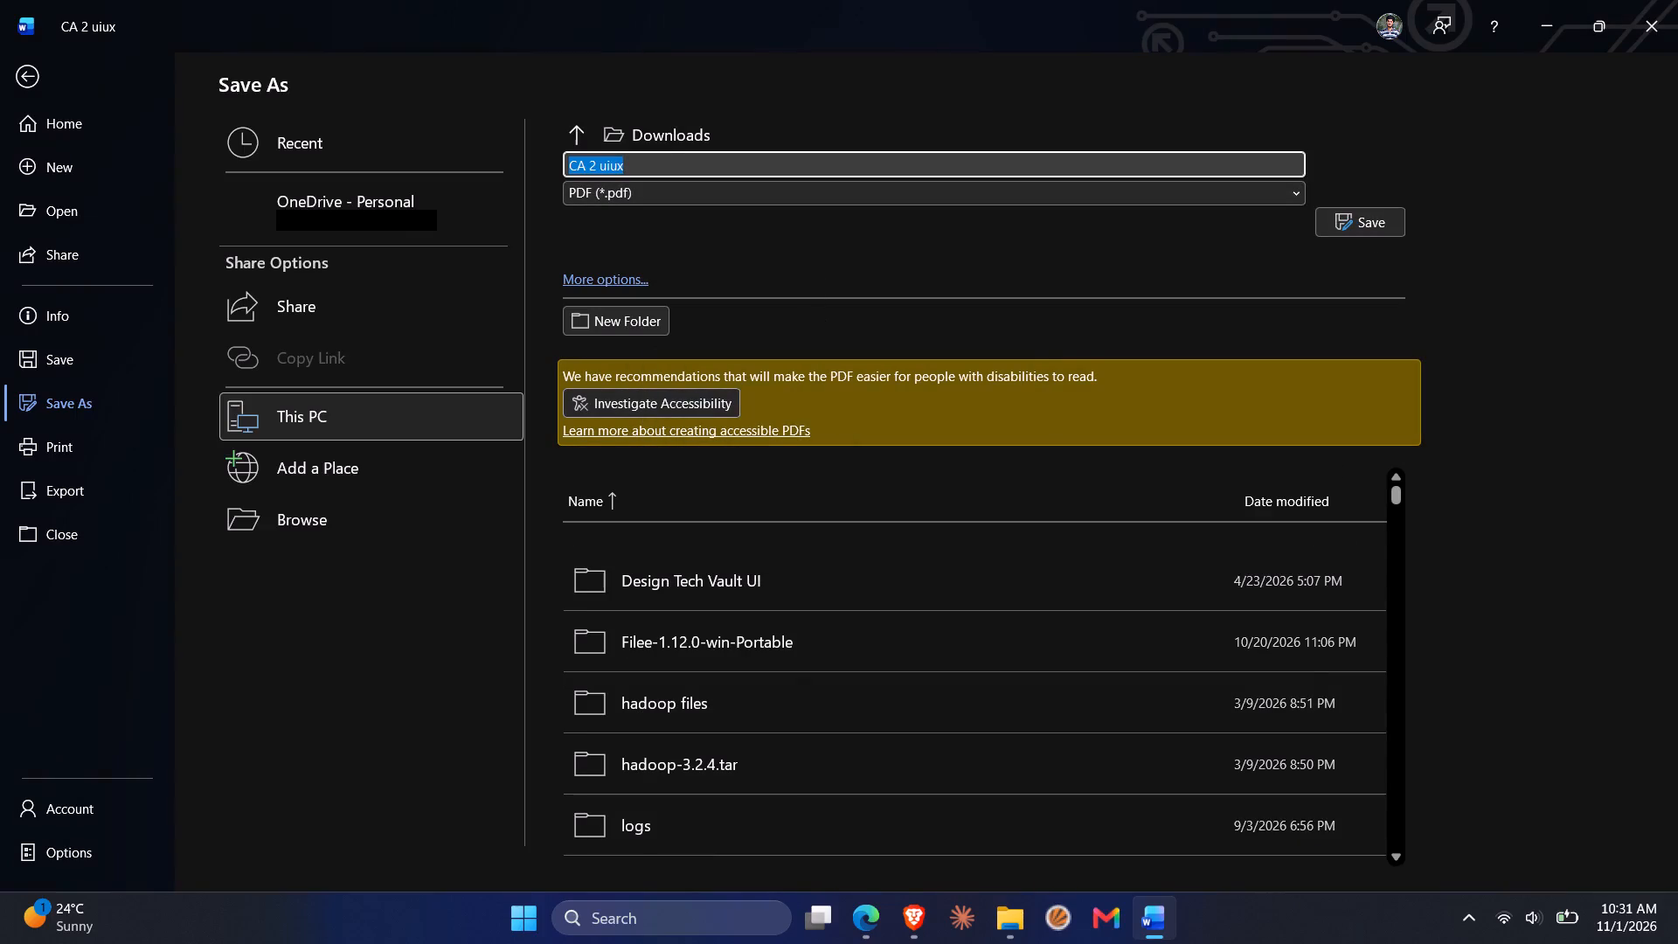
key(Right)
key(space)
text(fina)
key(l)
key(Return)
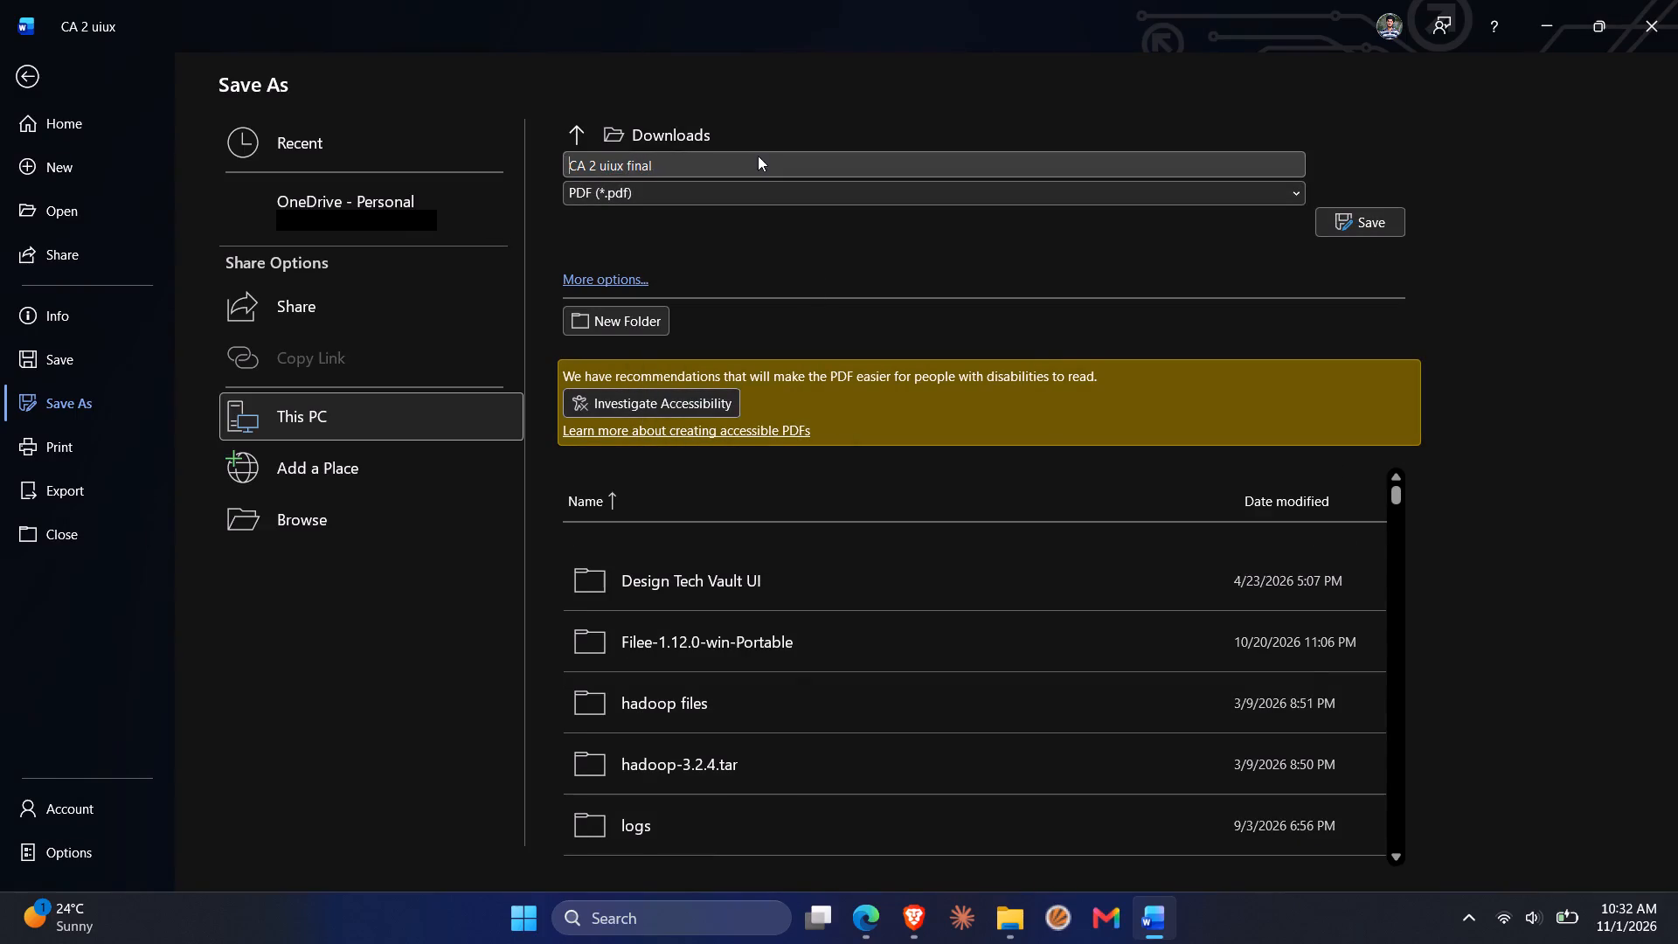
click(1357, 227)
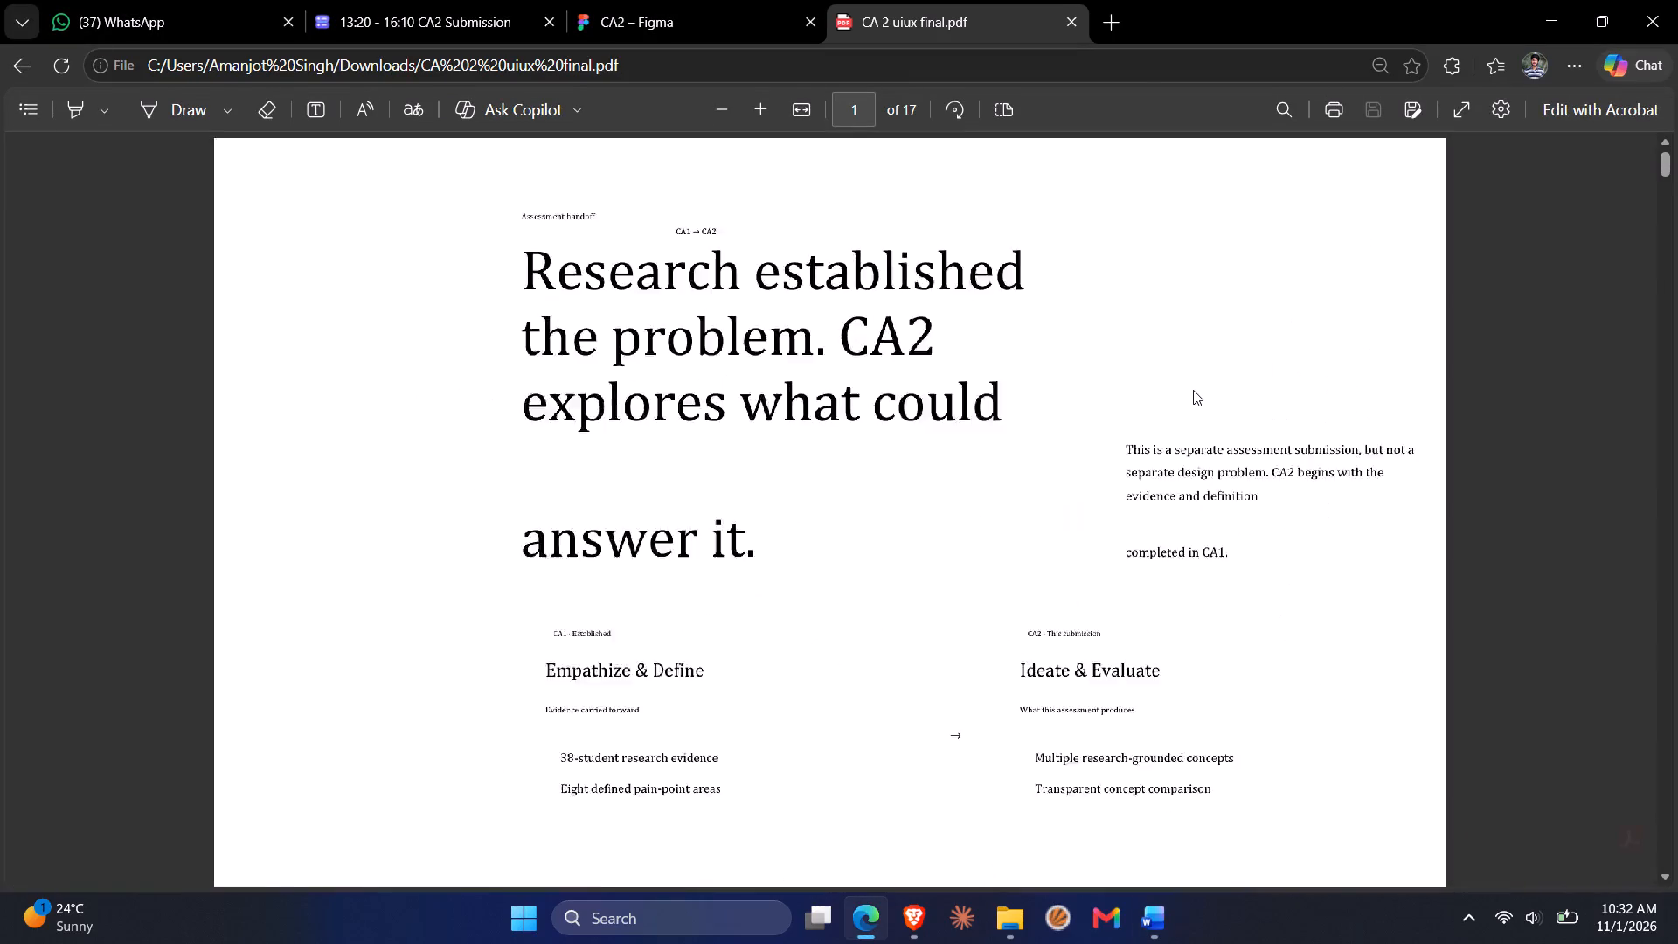
Examine the exported PDF, close it, and review the upload section of the CA2 Submission form.
scroll(1193, 390, down, 6)
scroll(1193, 390, up, 1)
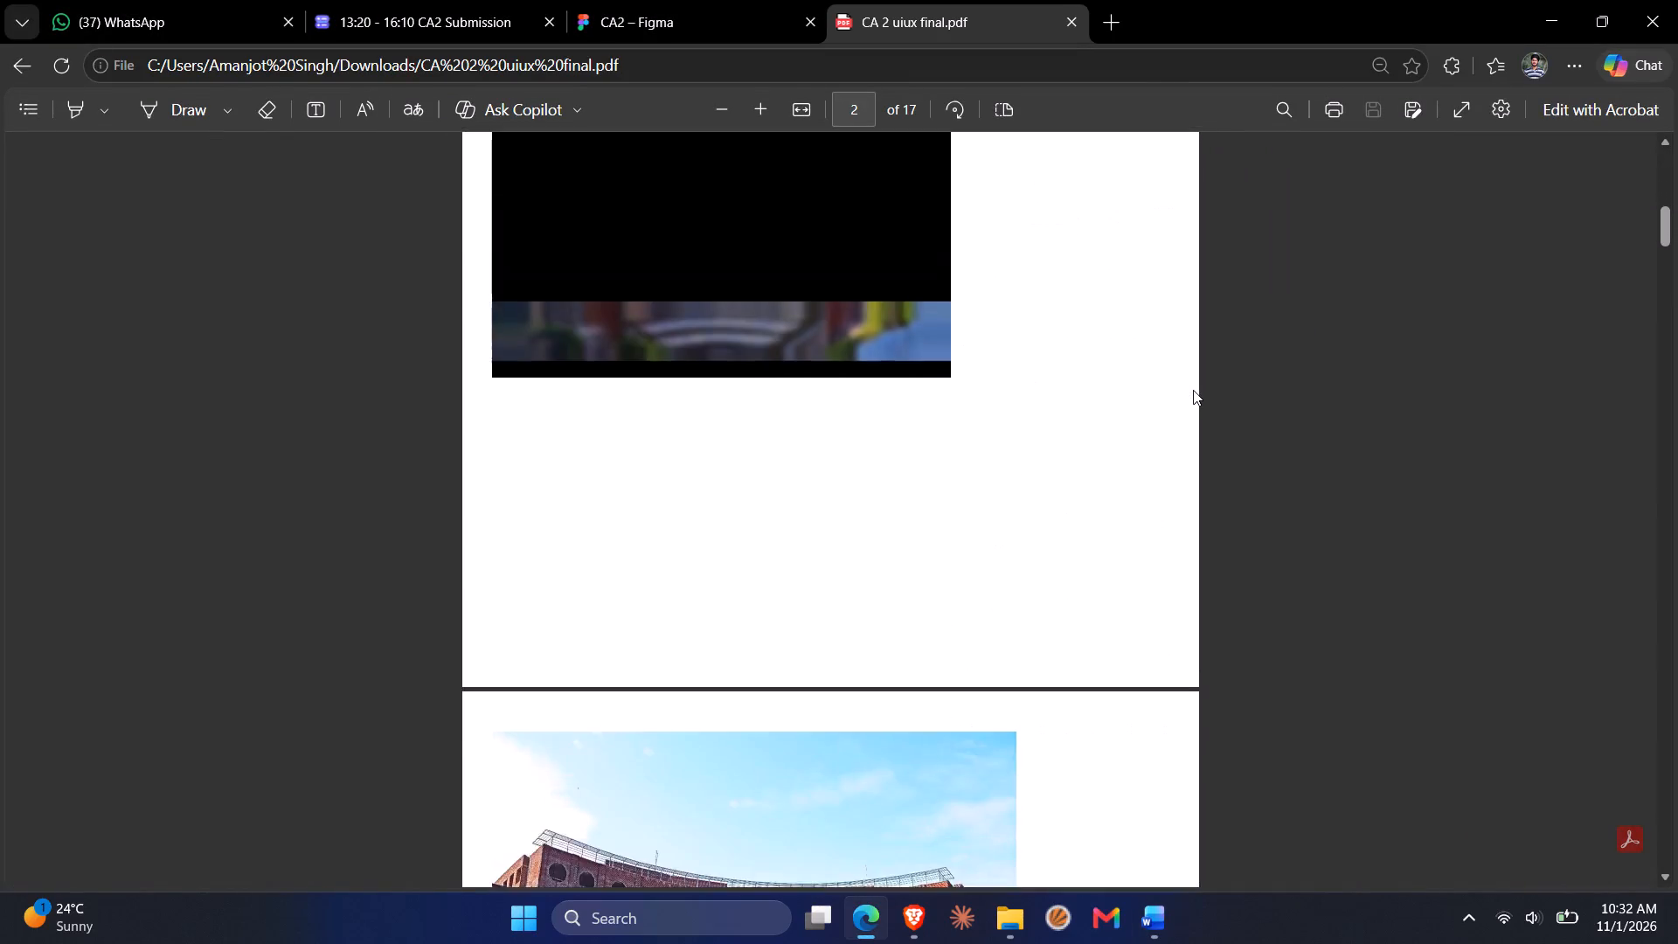
scroll(1193, 390, up, 2)
click(1073, 23)
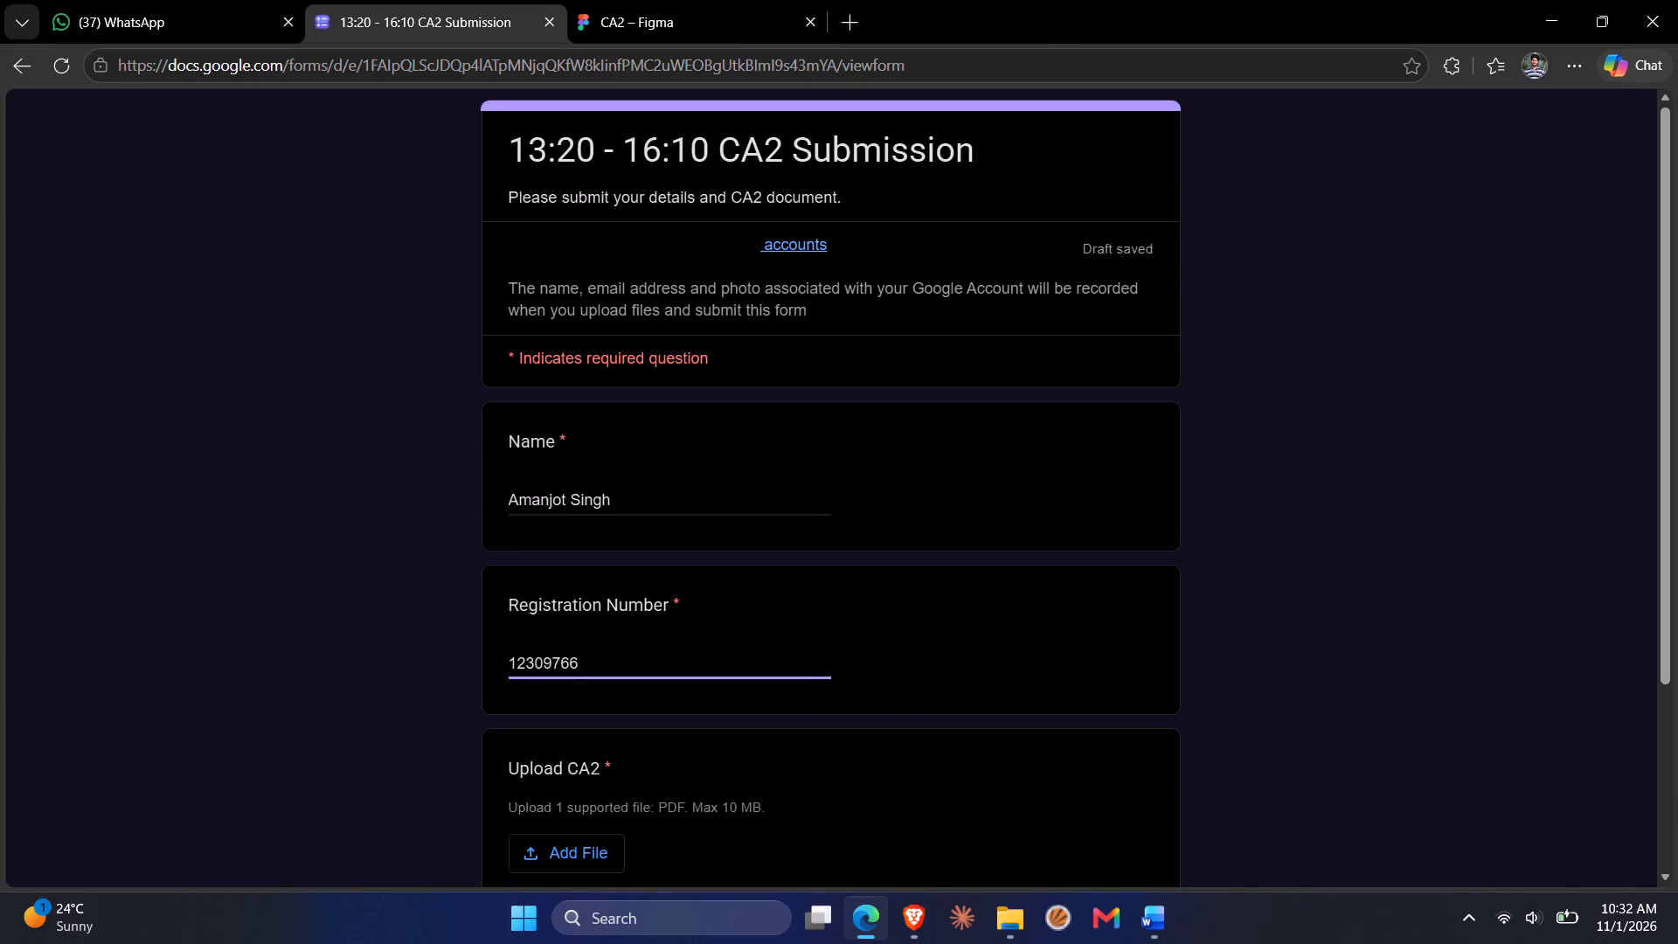
scroll(865, 454, down, 2)
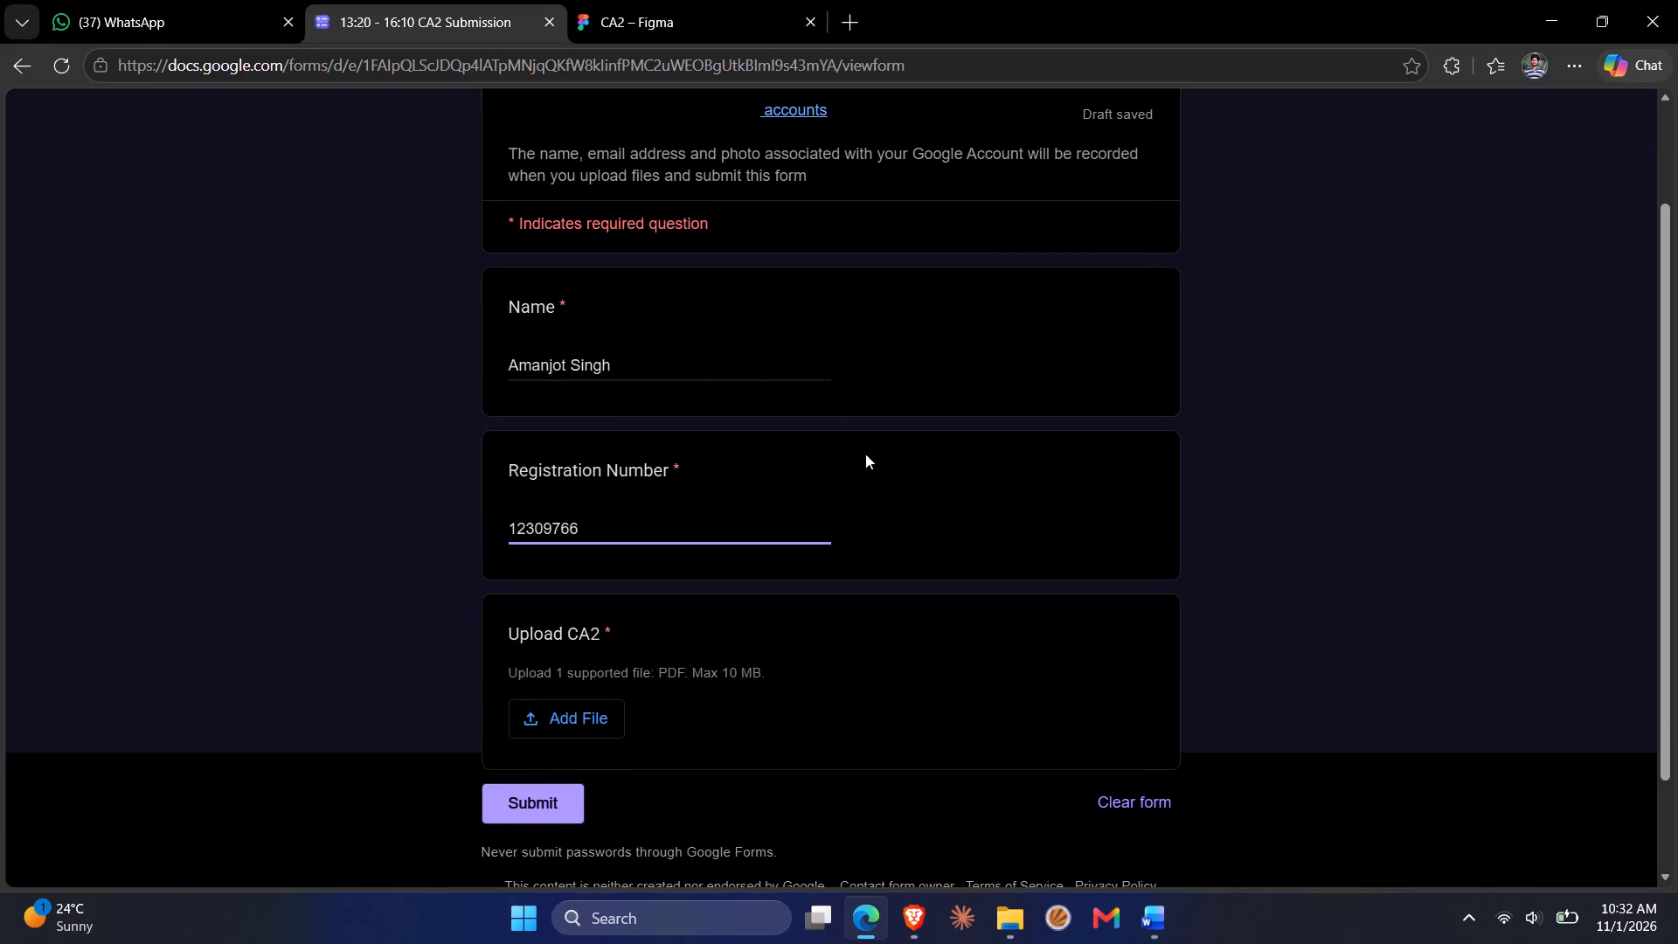
scroll(865, 454, down, 1)
click(671, 0)
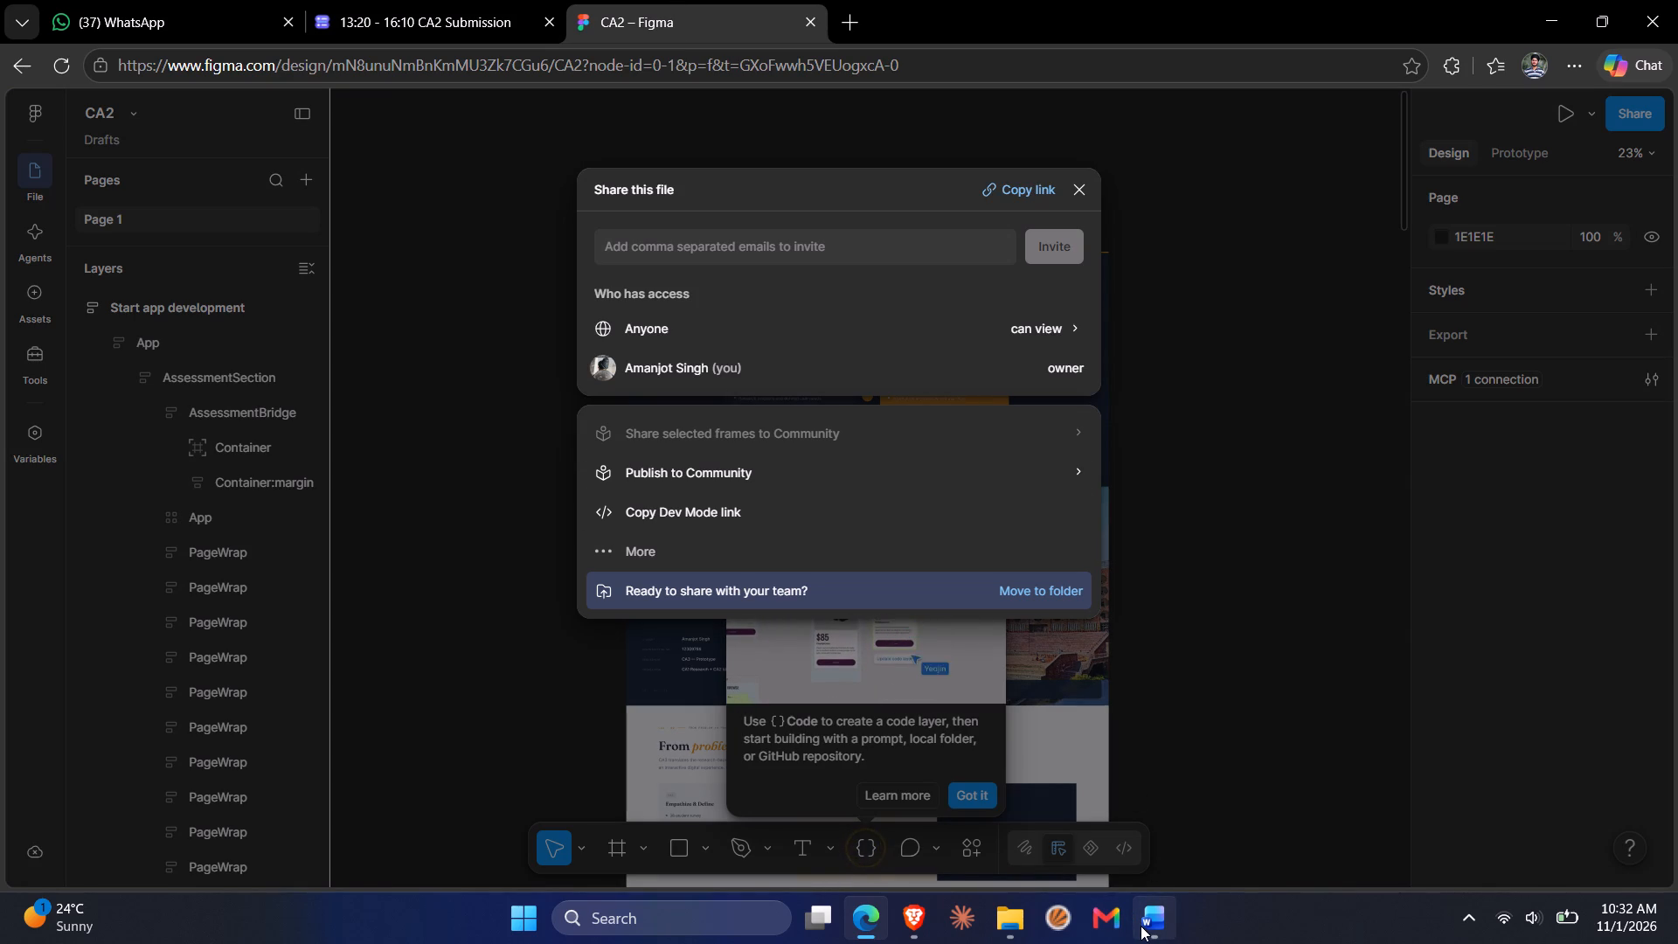
Close the CA 2 uiux document in Word without saving the changes.
click(1120, 826)
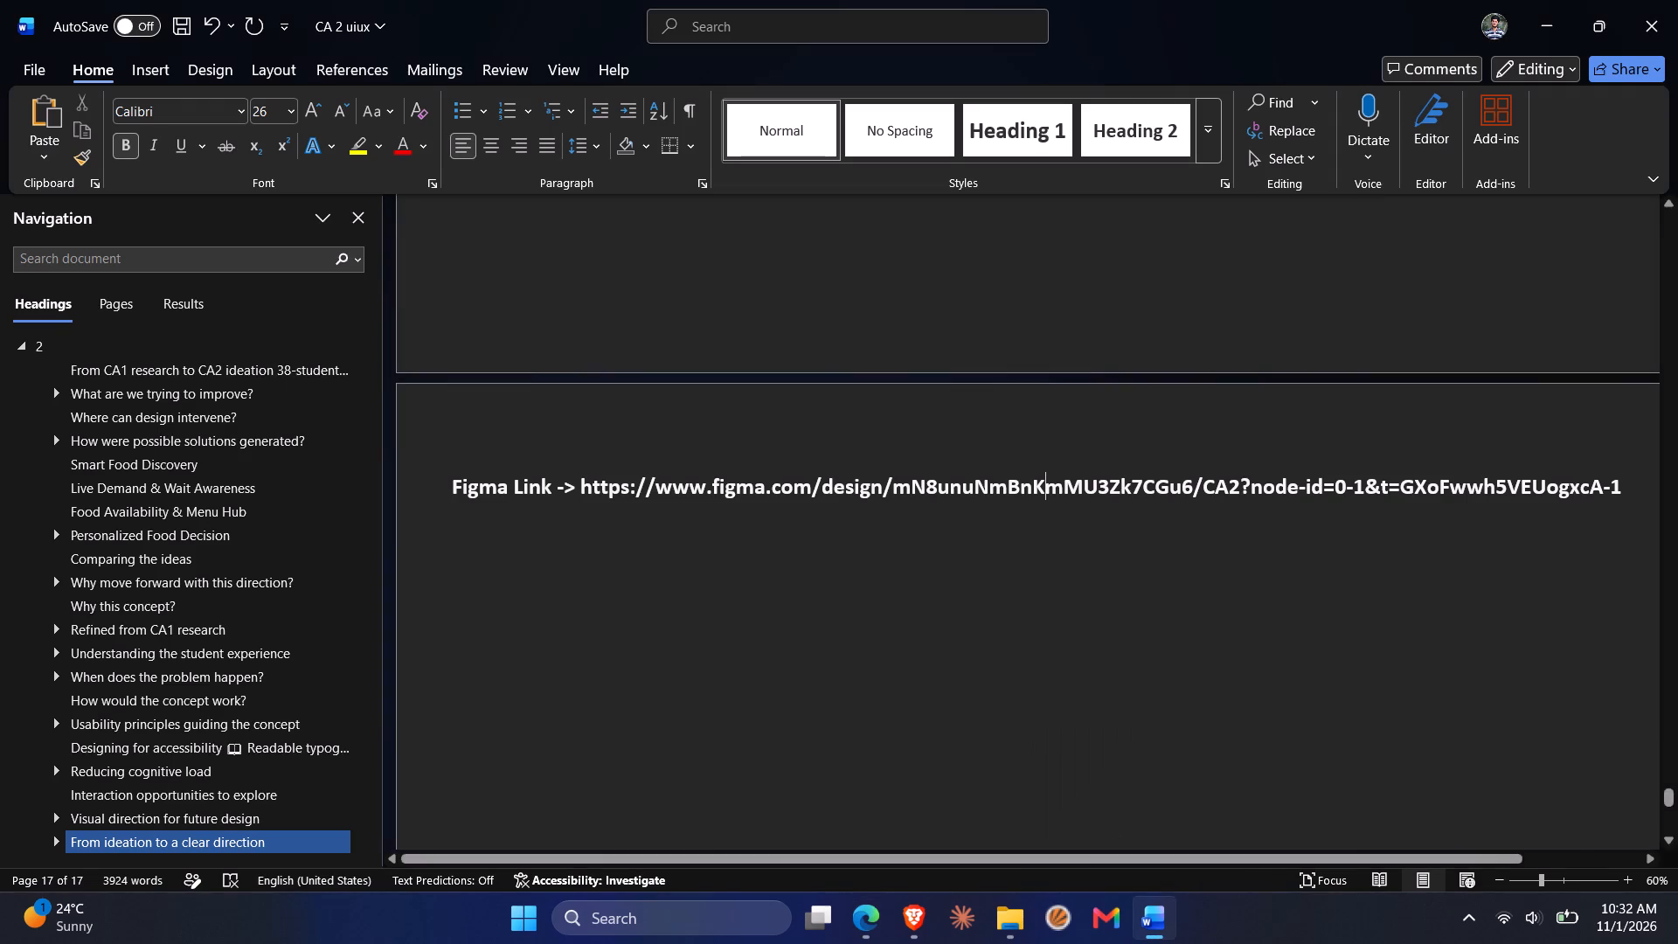
click(1677, 0)
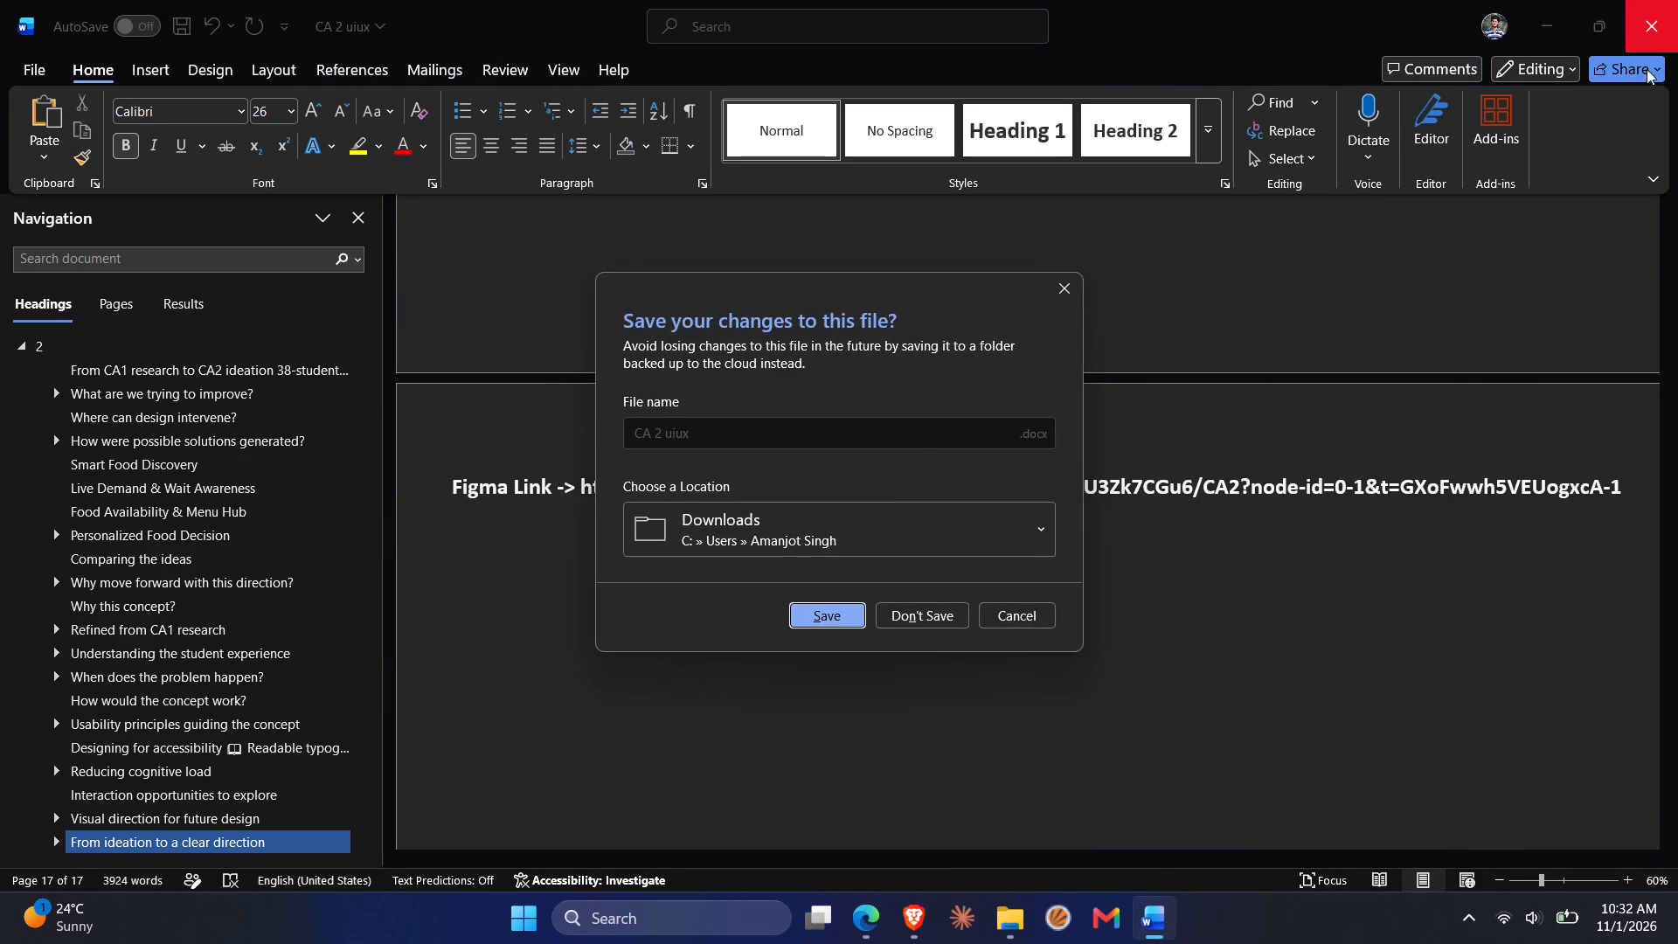
click(958, 621)
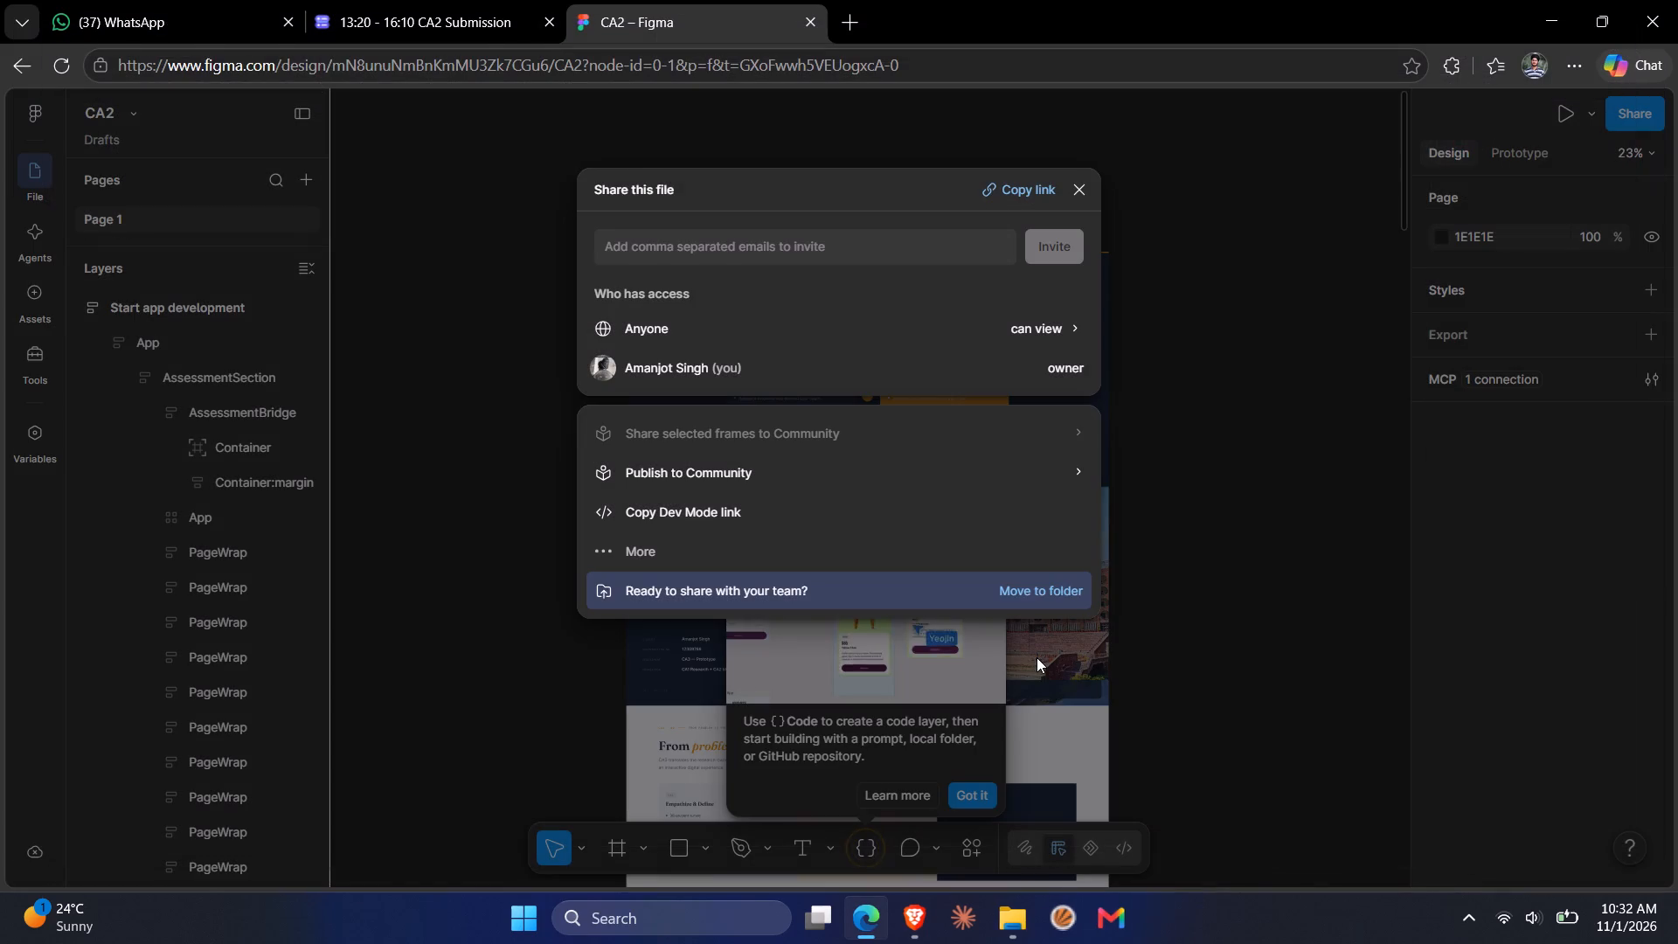
Delete the CA 2 uiux Word document and the CA 2 uiux final PDF from the Downloads folder.
click(1020, 929)
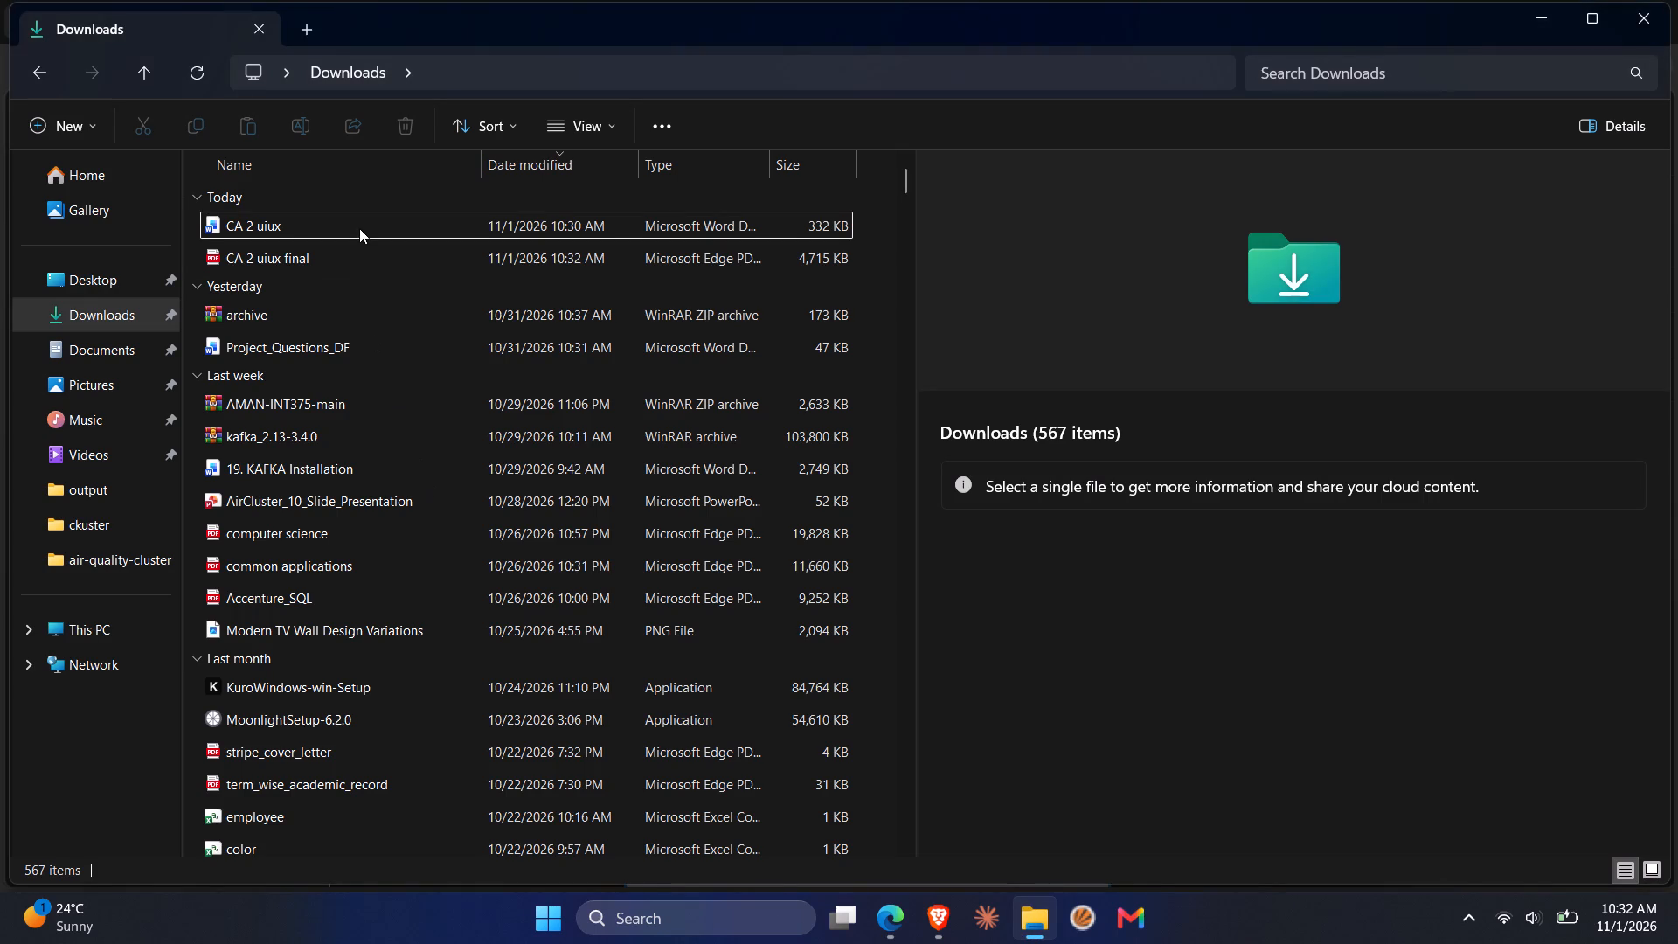
click(359, 228)
click(395, 121)
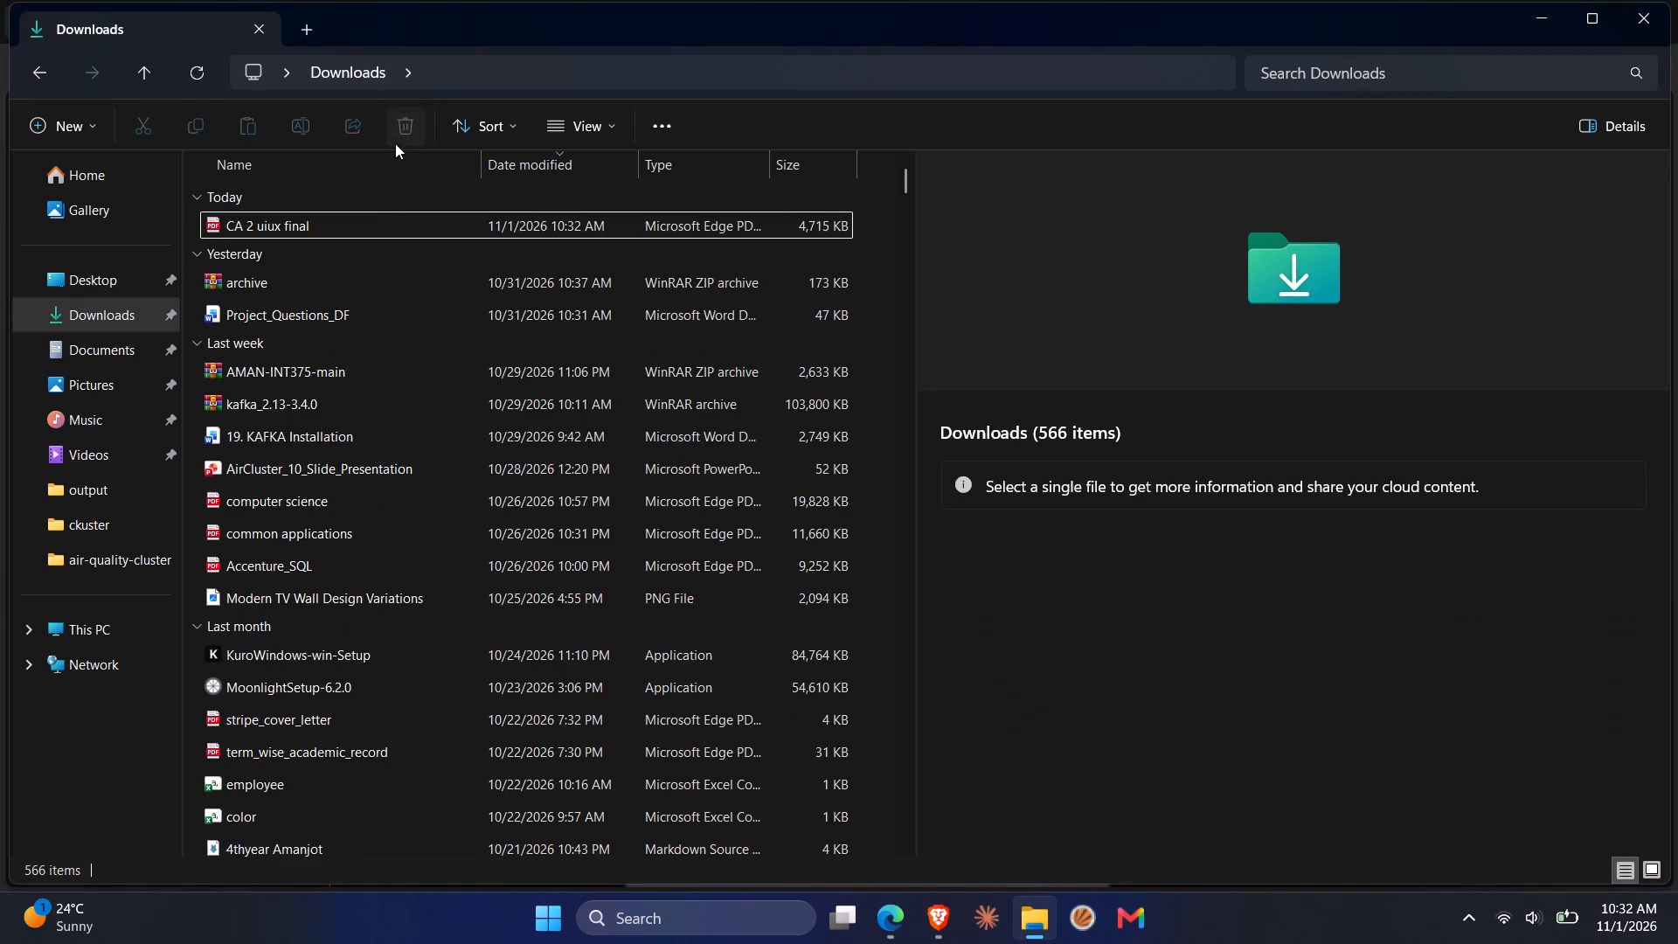
click(371, 225)
click(409, 117)
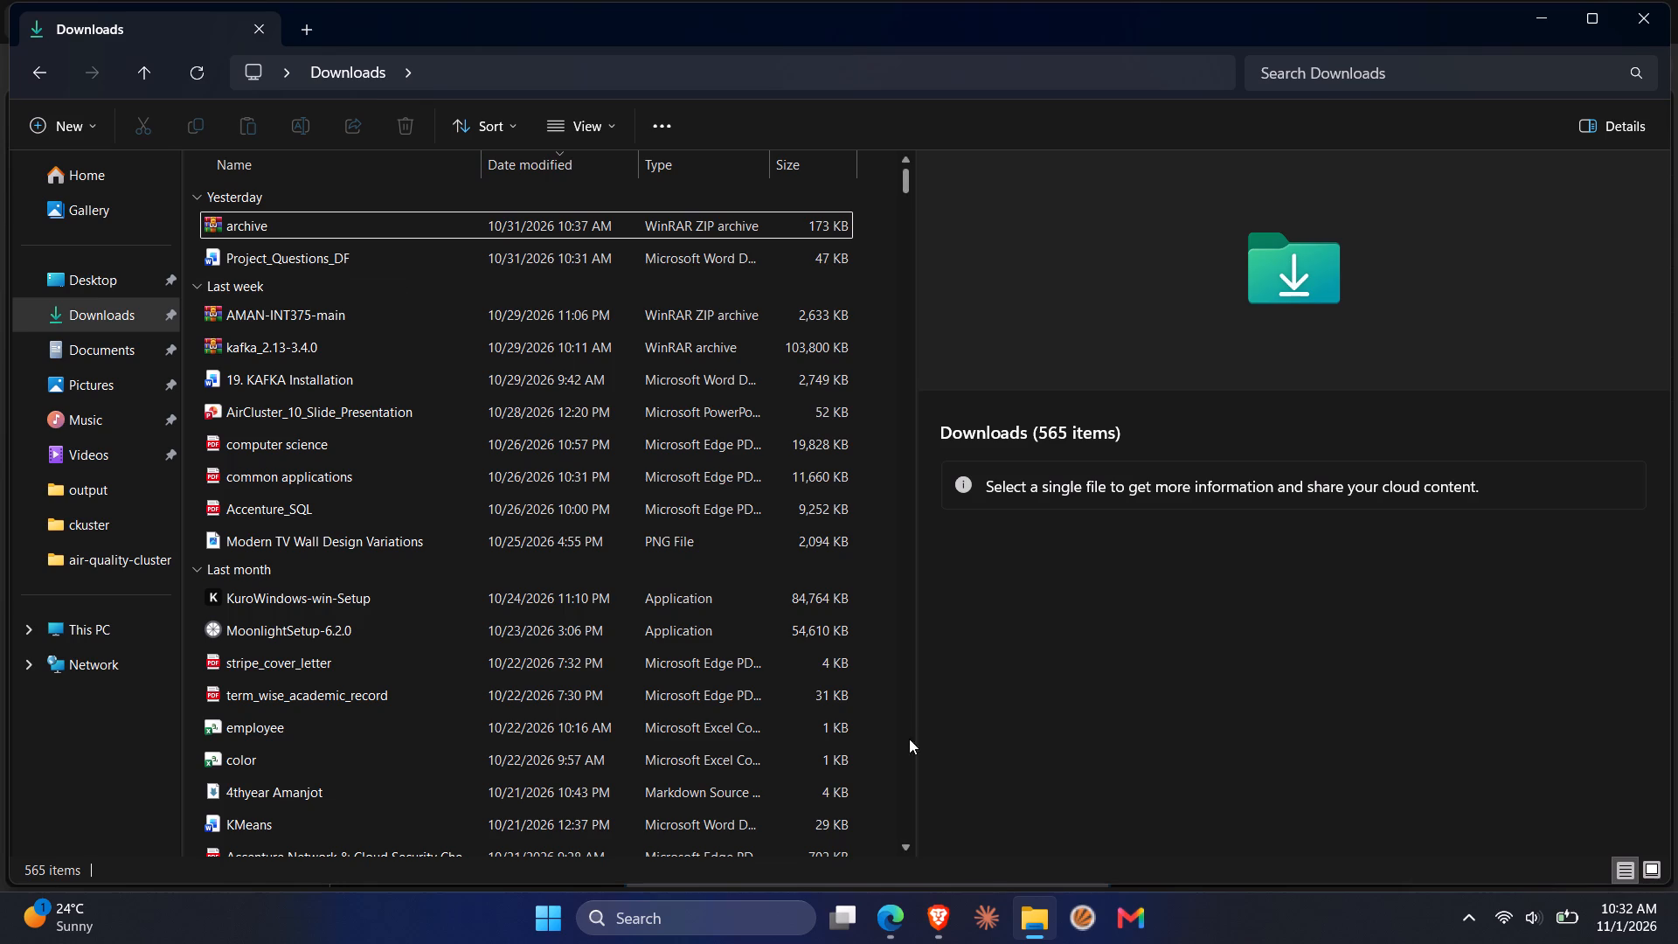
Return to the CA2 Figma file in the browser and dismiss its share dialog and the "Code, now on canvas" tip.
click(884, 927)
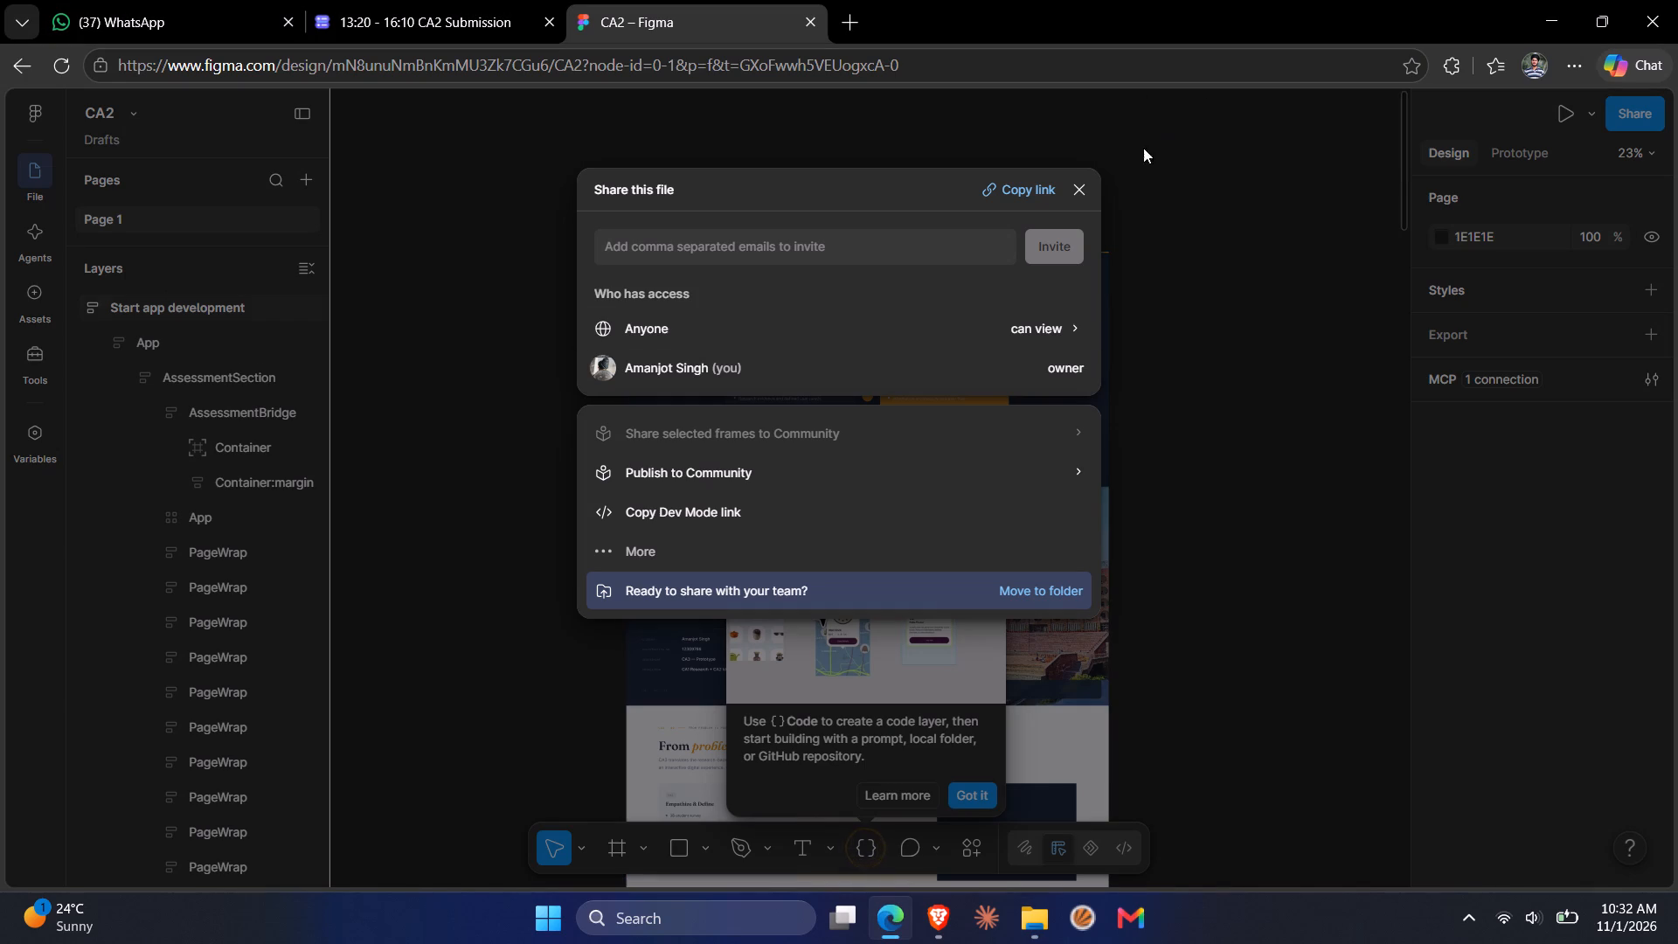
click(1084, 181)
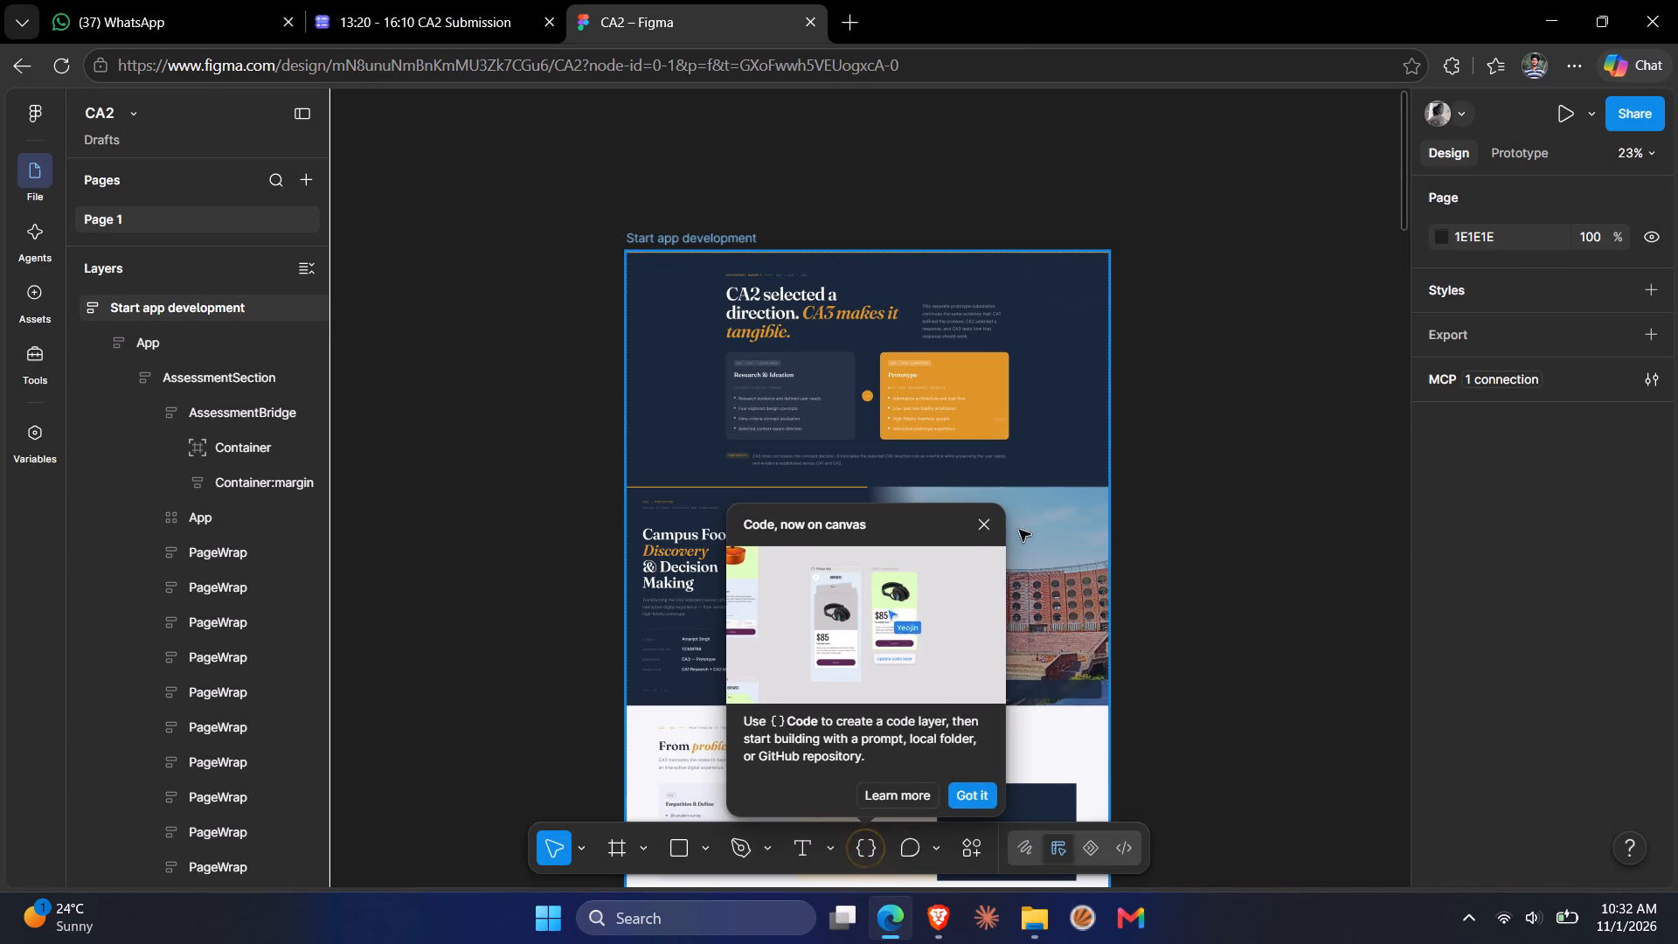
click(981, 524)
Draw a text box about 1592 by 454 on the empty canvas just below the last section of the design.
scroll(1205, 621, down, 3)
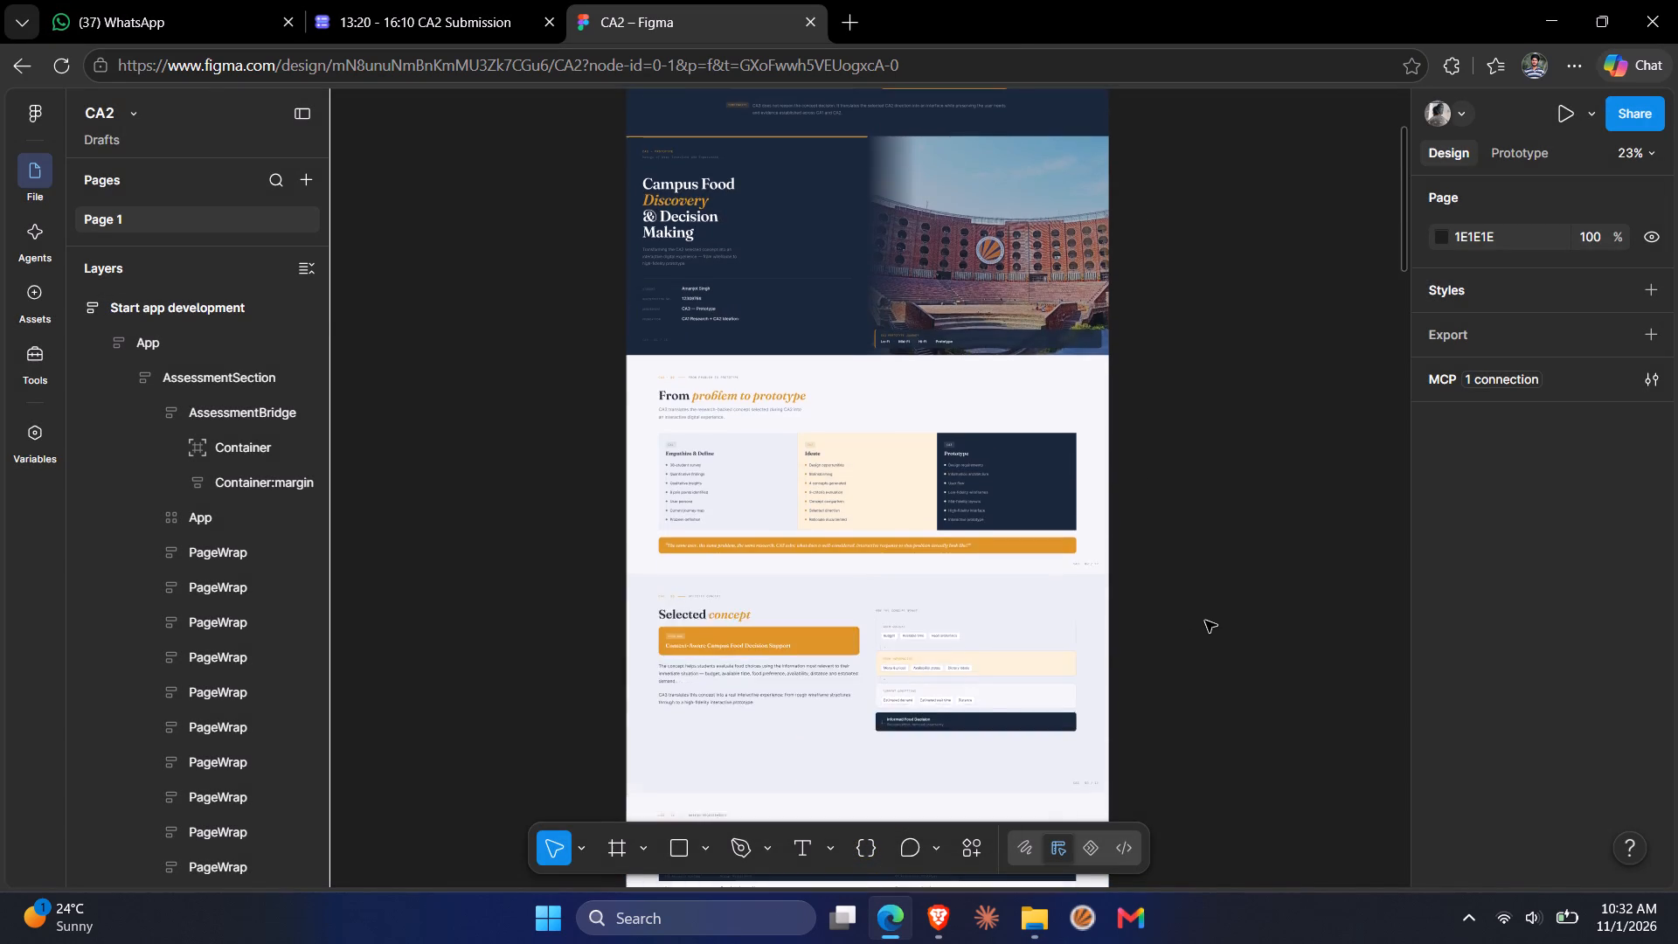
scroll(1205, 621, down, 9)
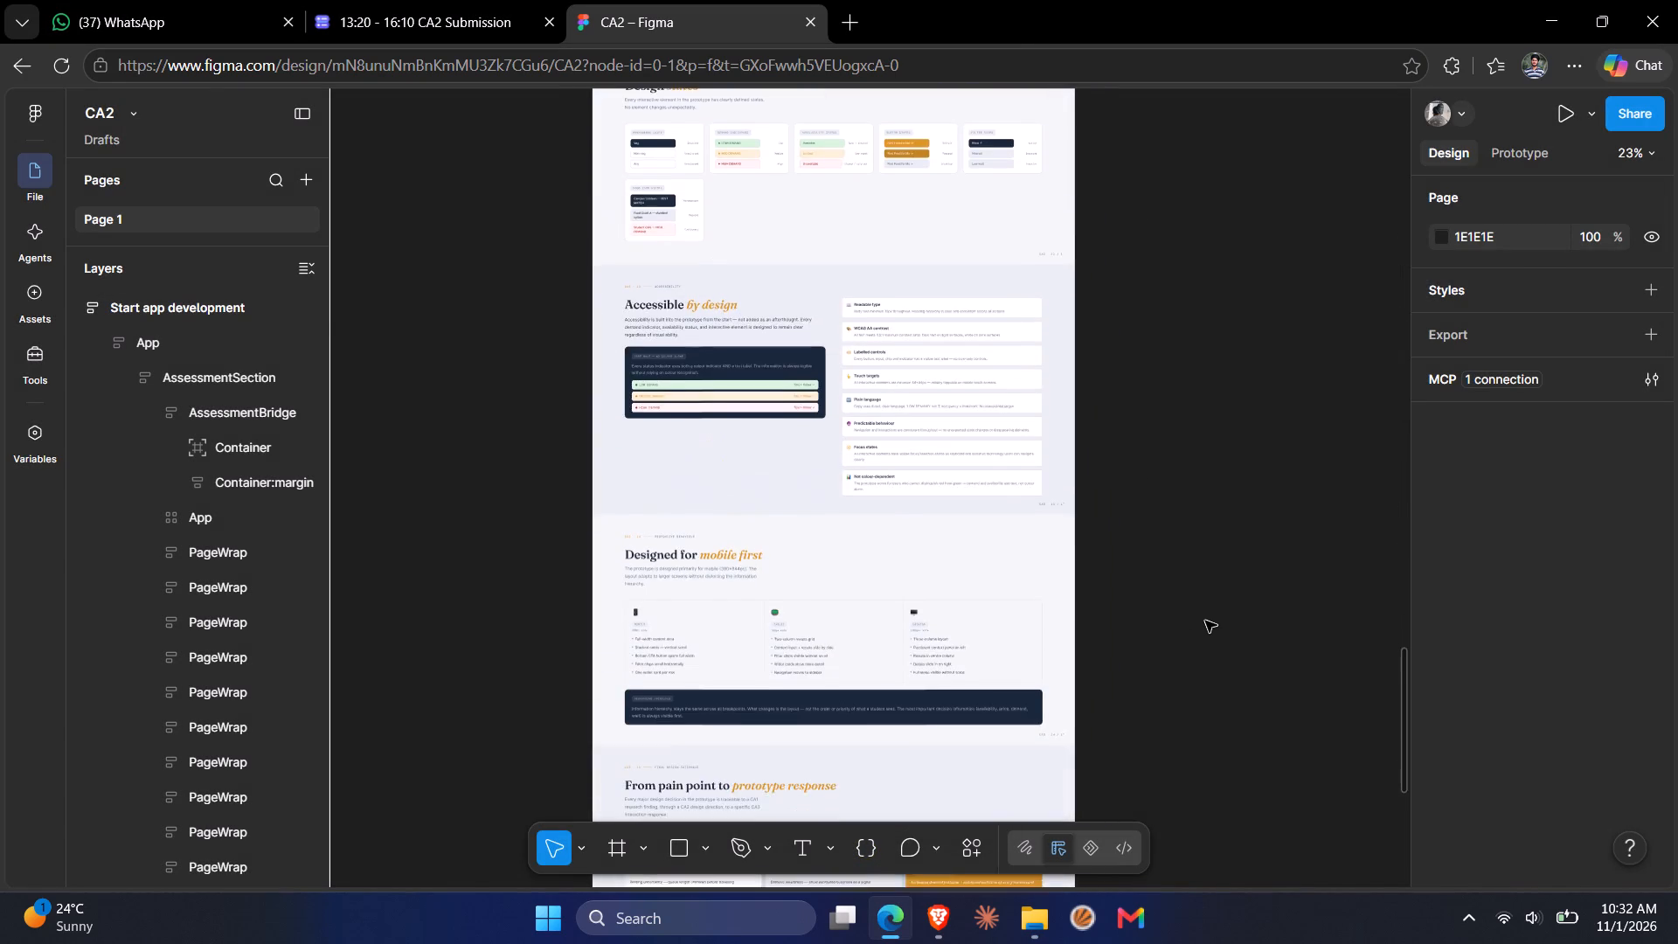
scroll(1205, 621, down, 7)
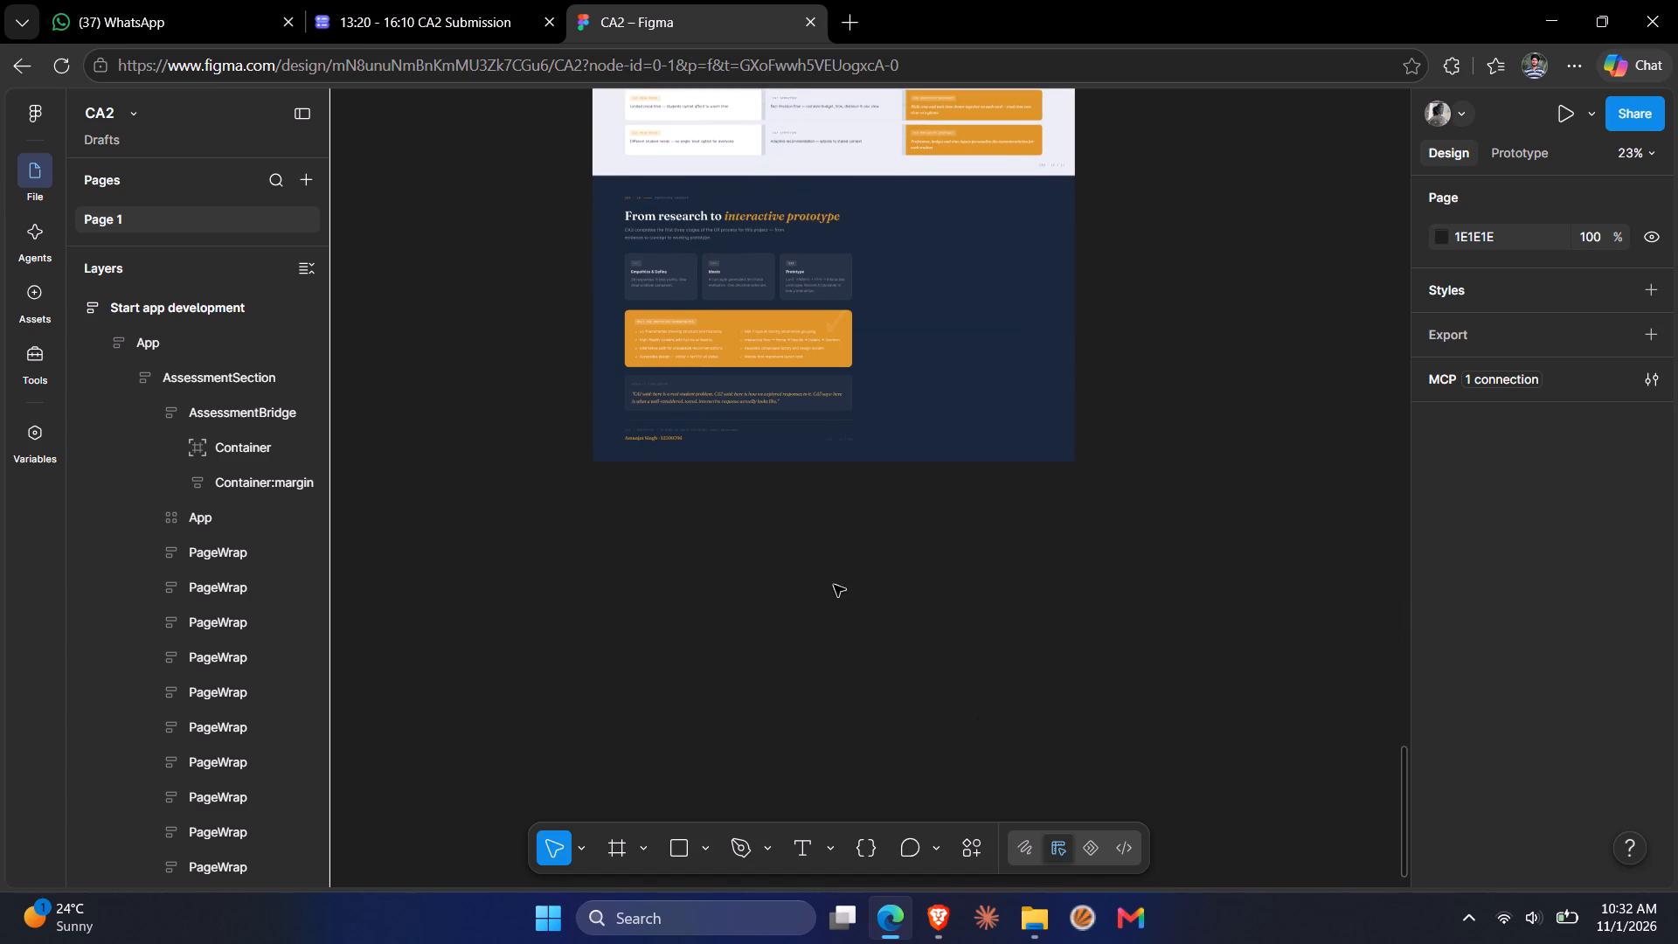
click(809, 563)
click(801, 852)
drag(615, 493, 836, 598)
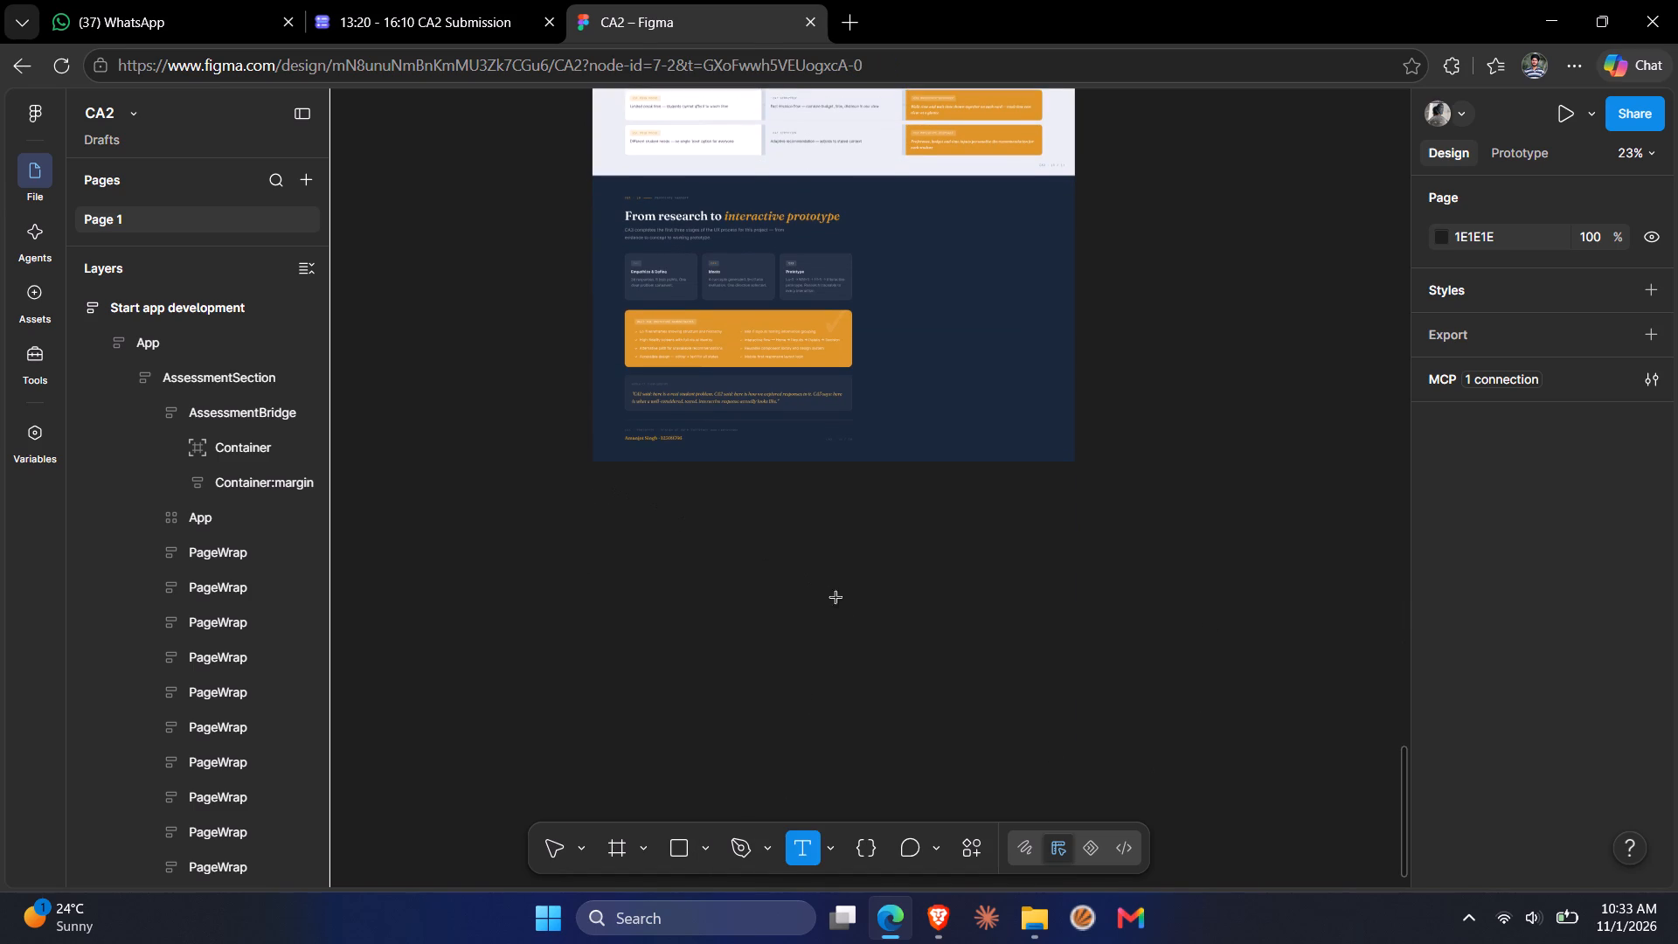
drag(836, 598, 1017, 607)
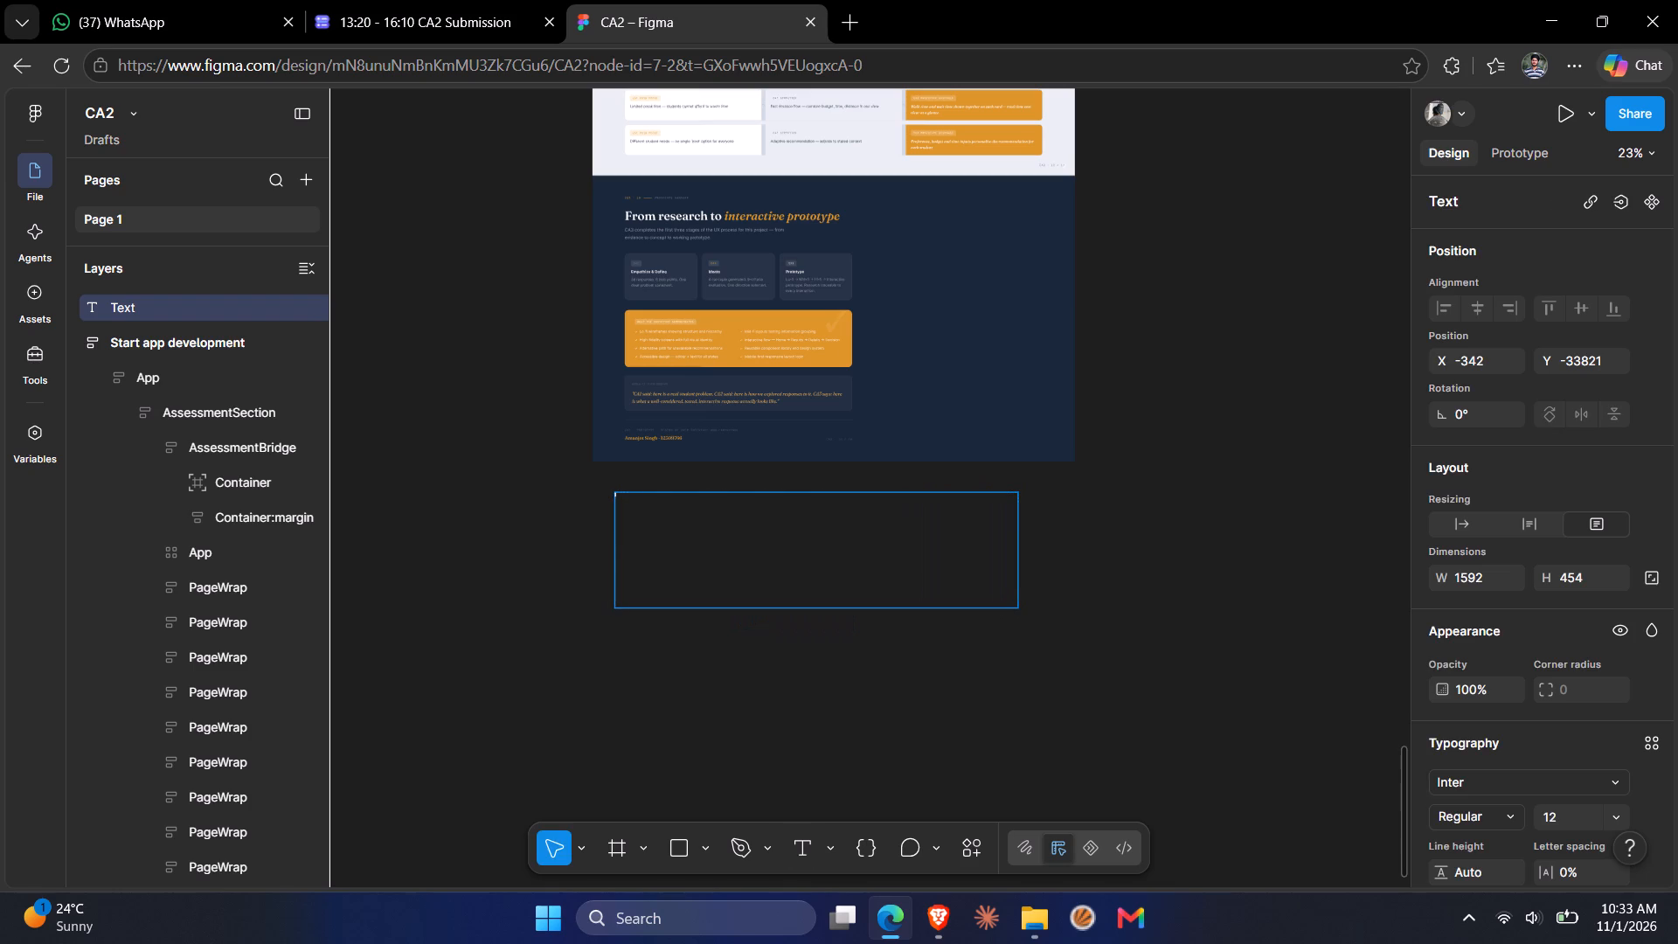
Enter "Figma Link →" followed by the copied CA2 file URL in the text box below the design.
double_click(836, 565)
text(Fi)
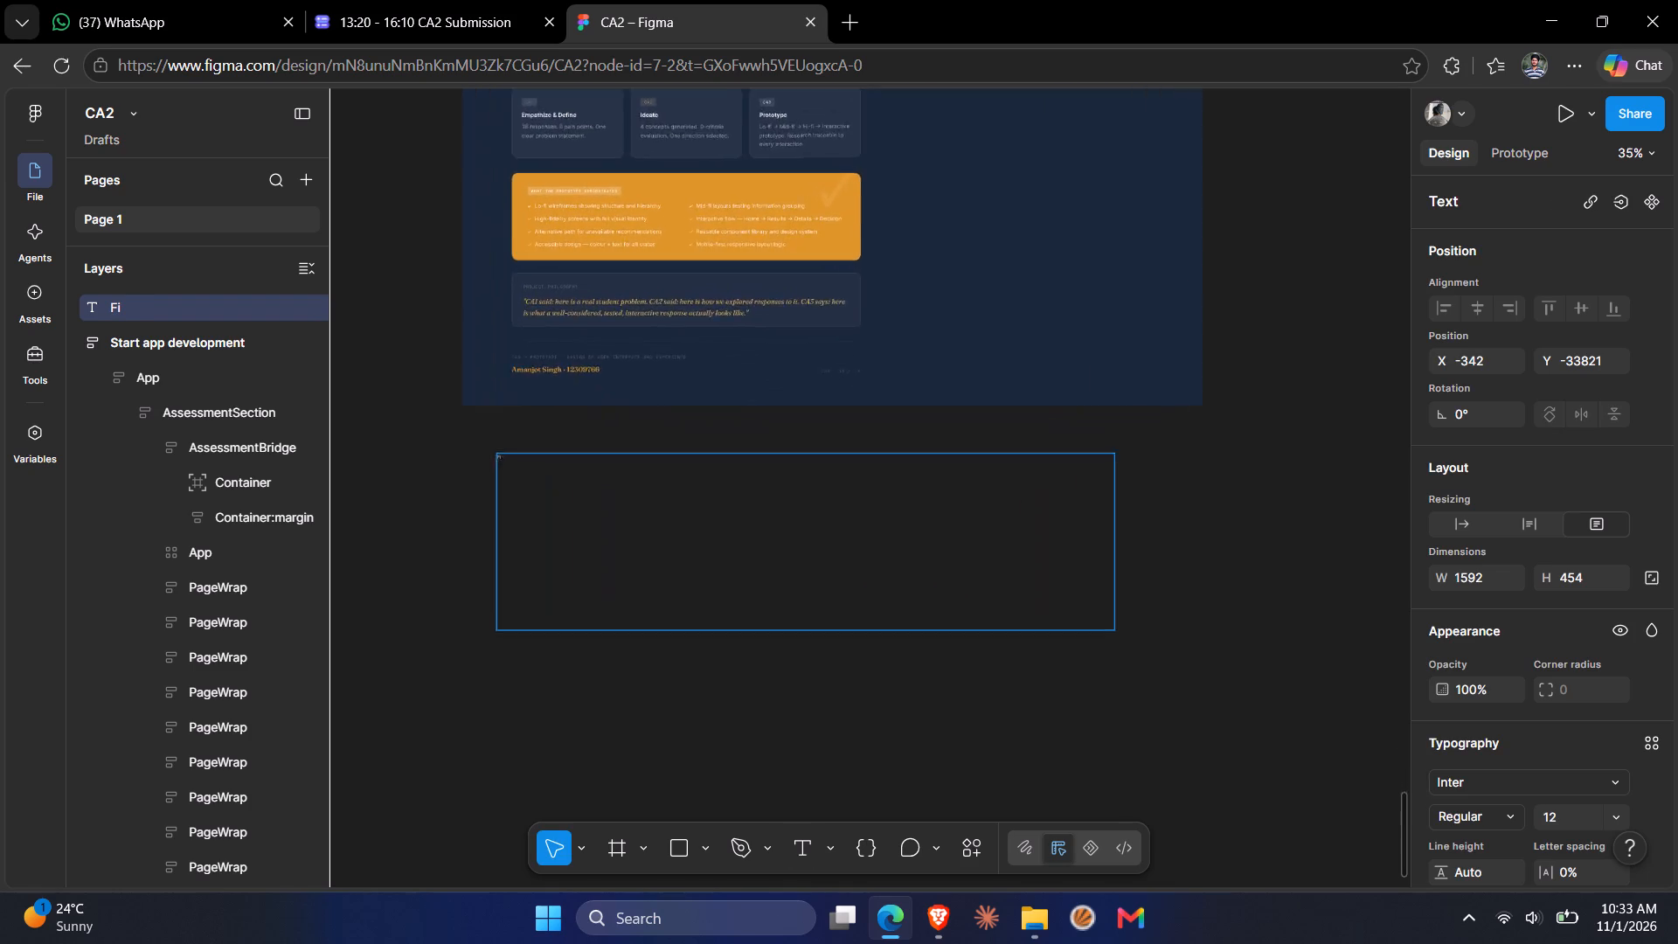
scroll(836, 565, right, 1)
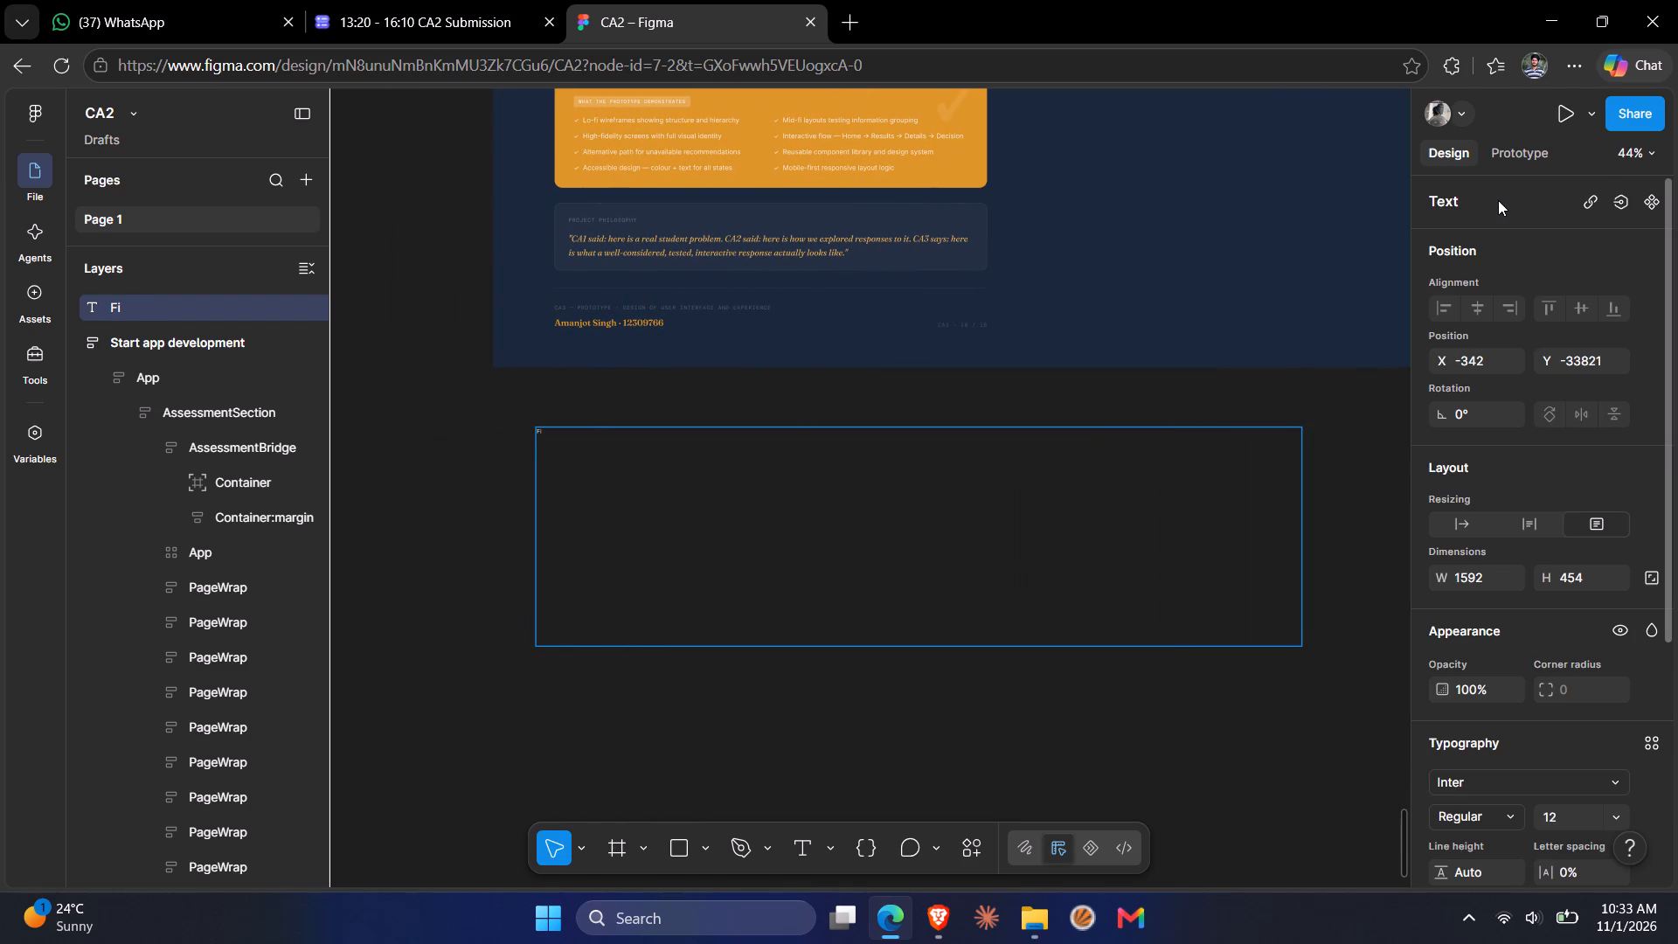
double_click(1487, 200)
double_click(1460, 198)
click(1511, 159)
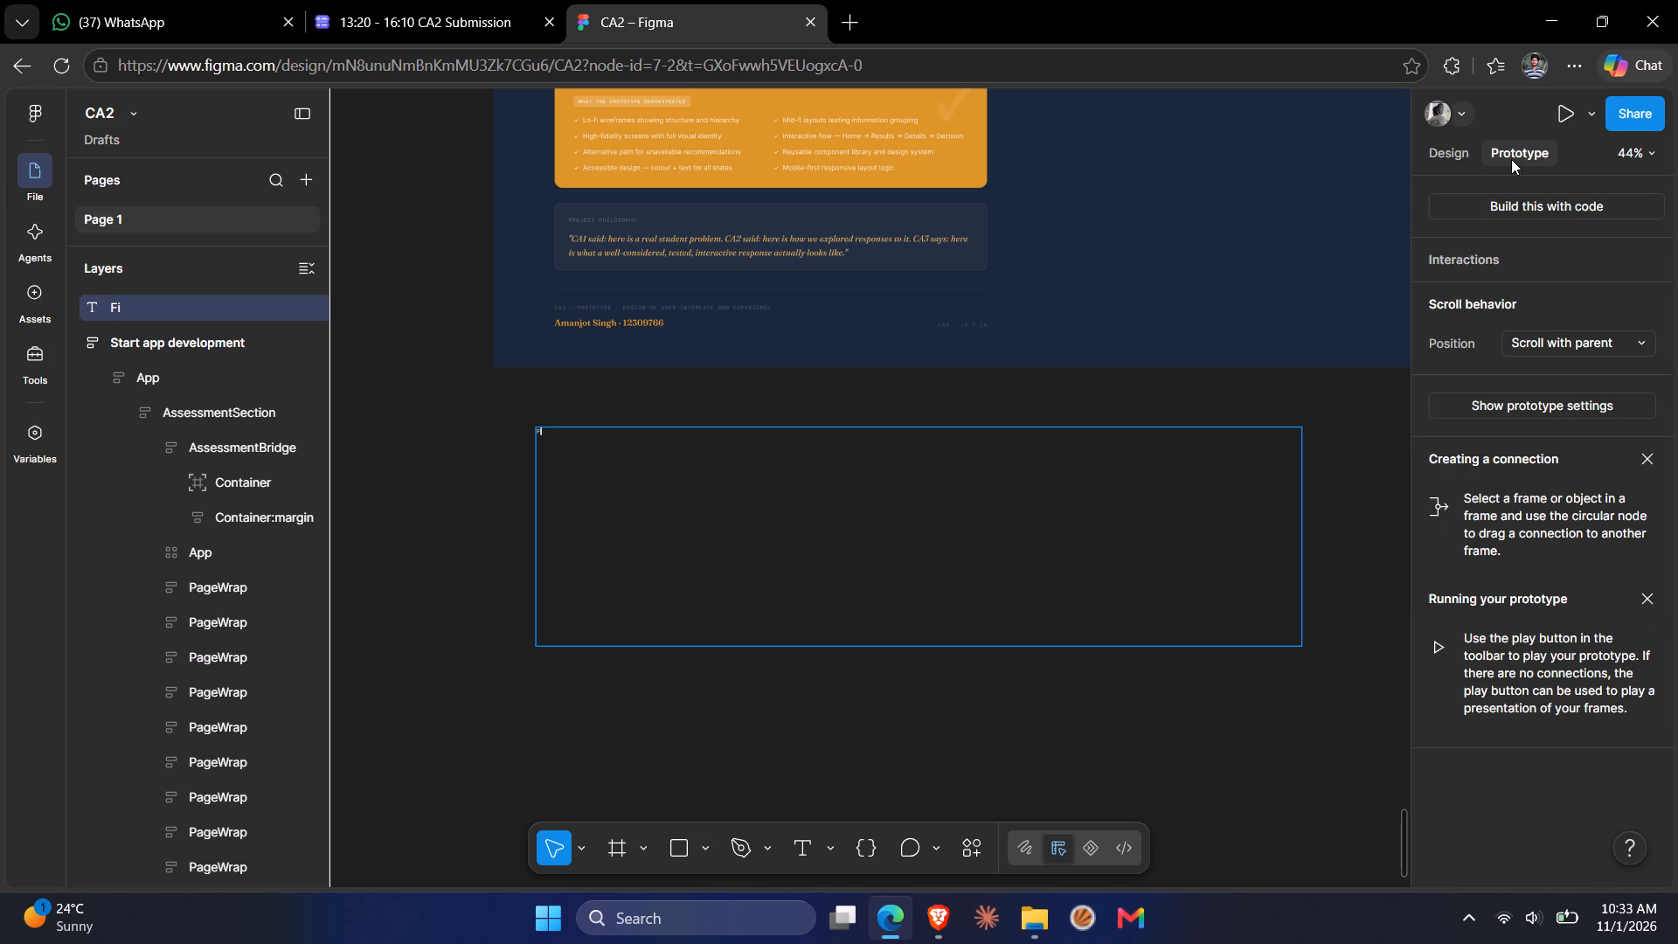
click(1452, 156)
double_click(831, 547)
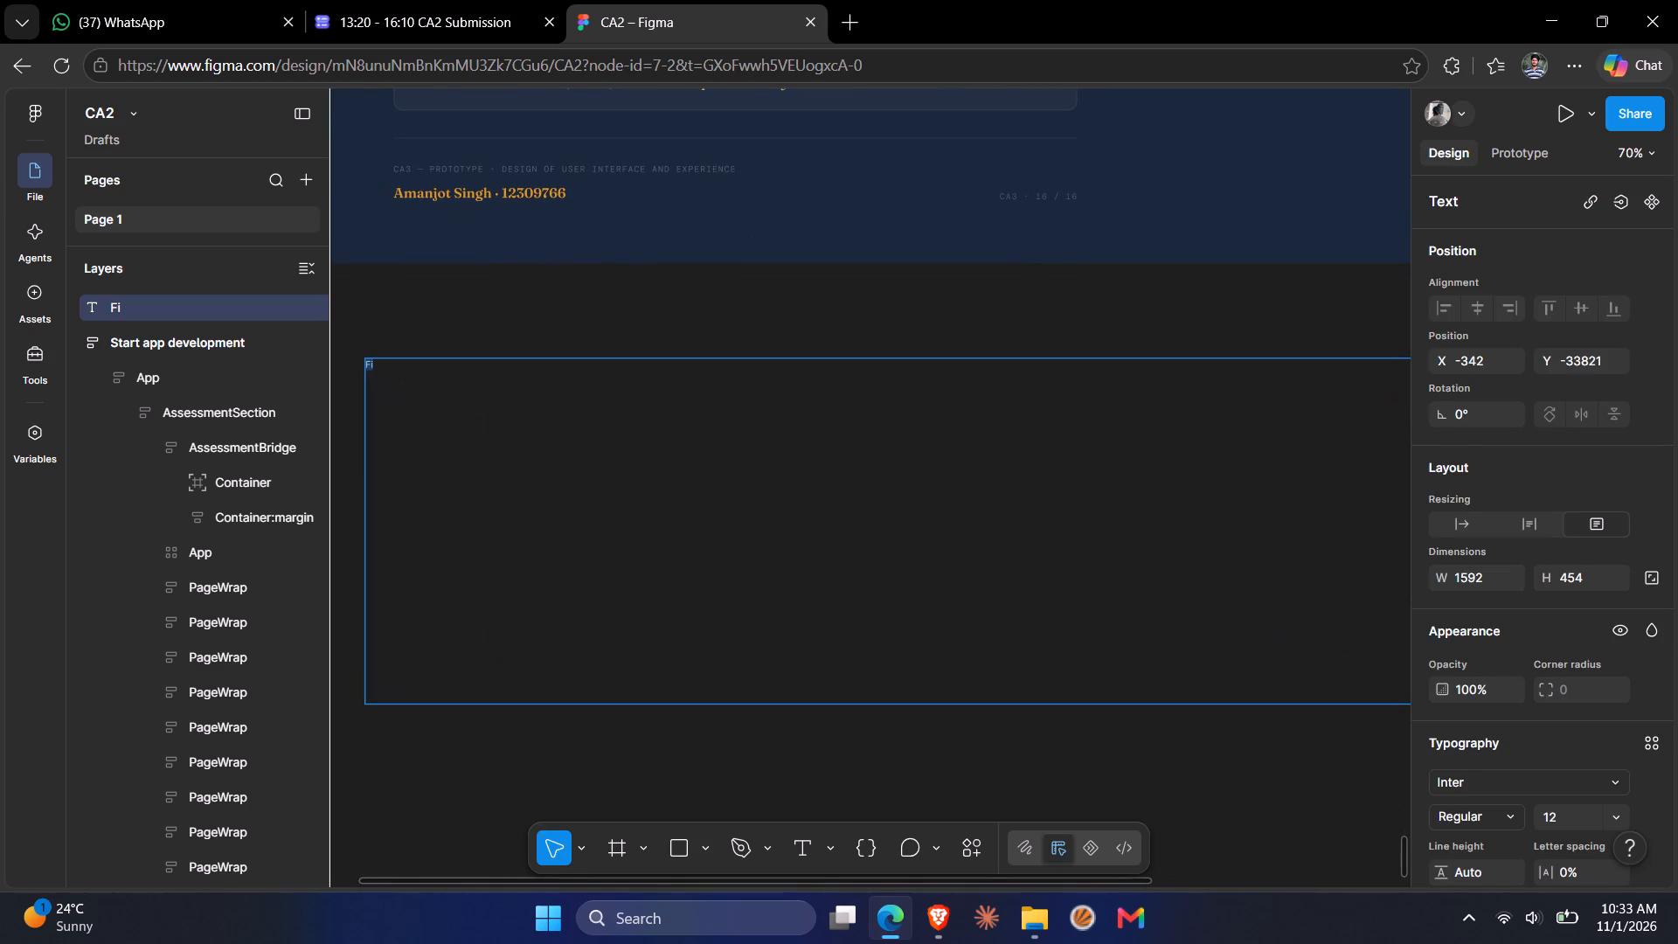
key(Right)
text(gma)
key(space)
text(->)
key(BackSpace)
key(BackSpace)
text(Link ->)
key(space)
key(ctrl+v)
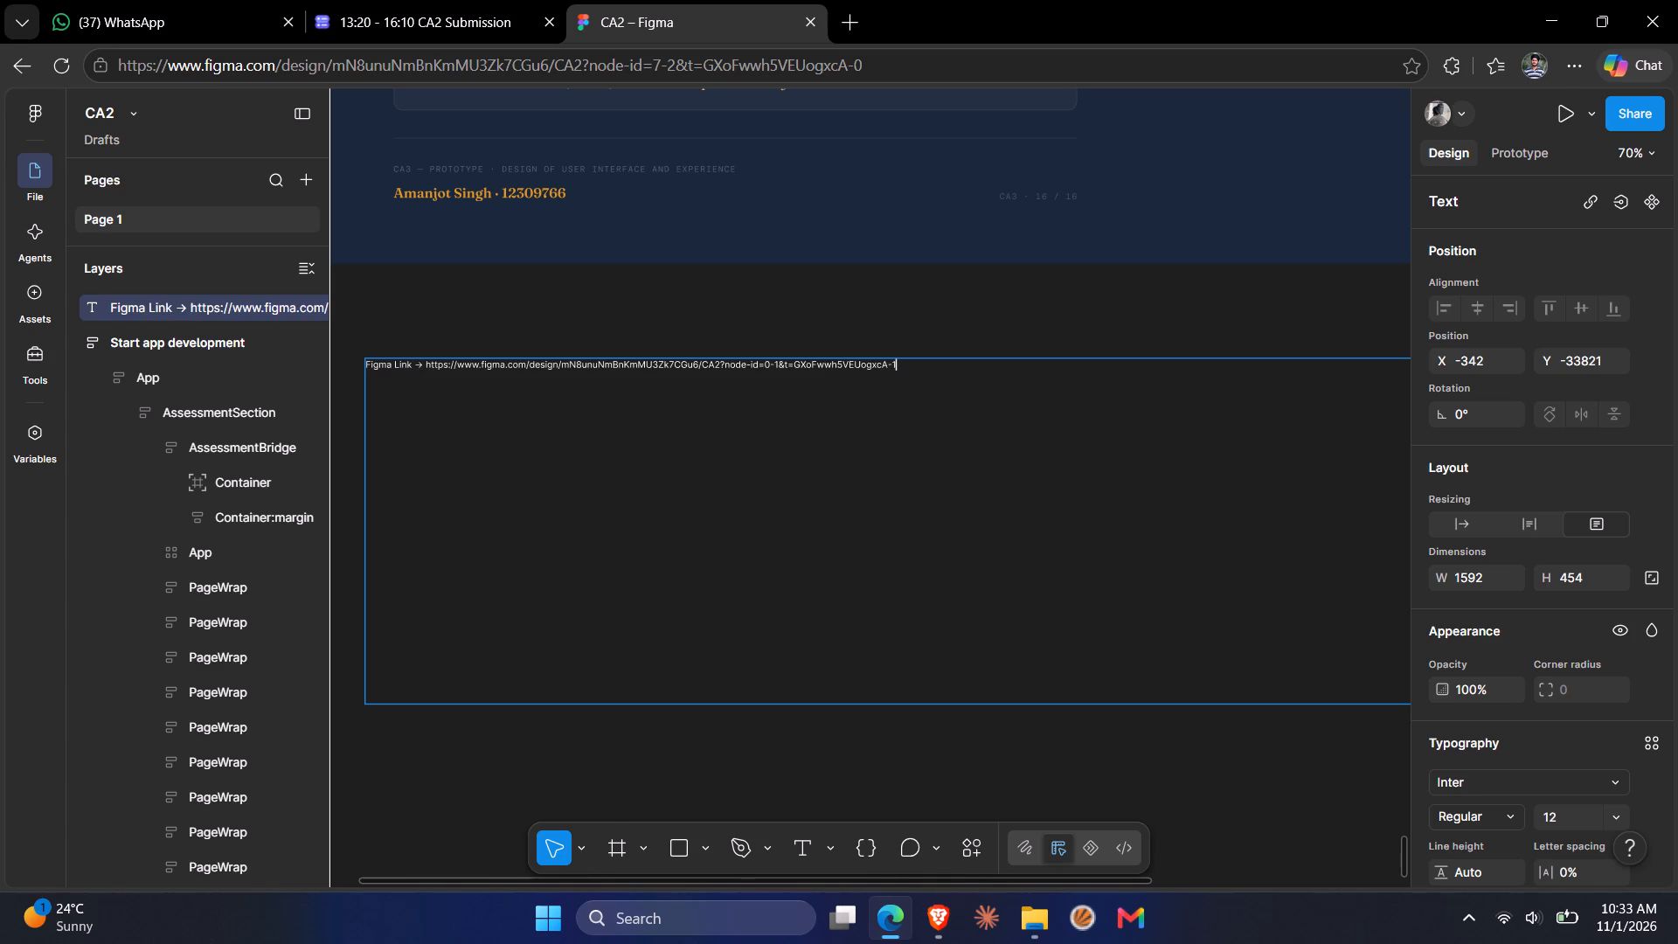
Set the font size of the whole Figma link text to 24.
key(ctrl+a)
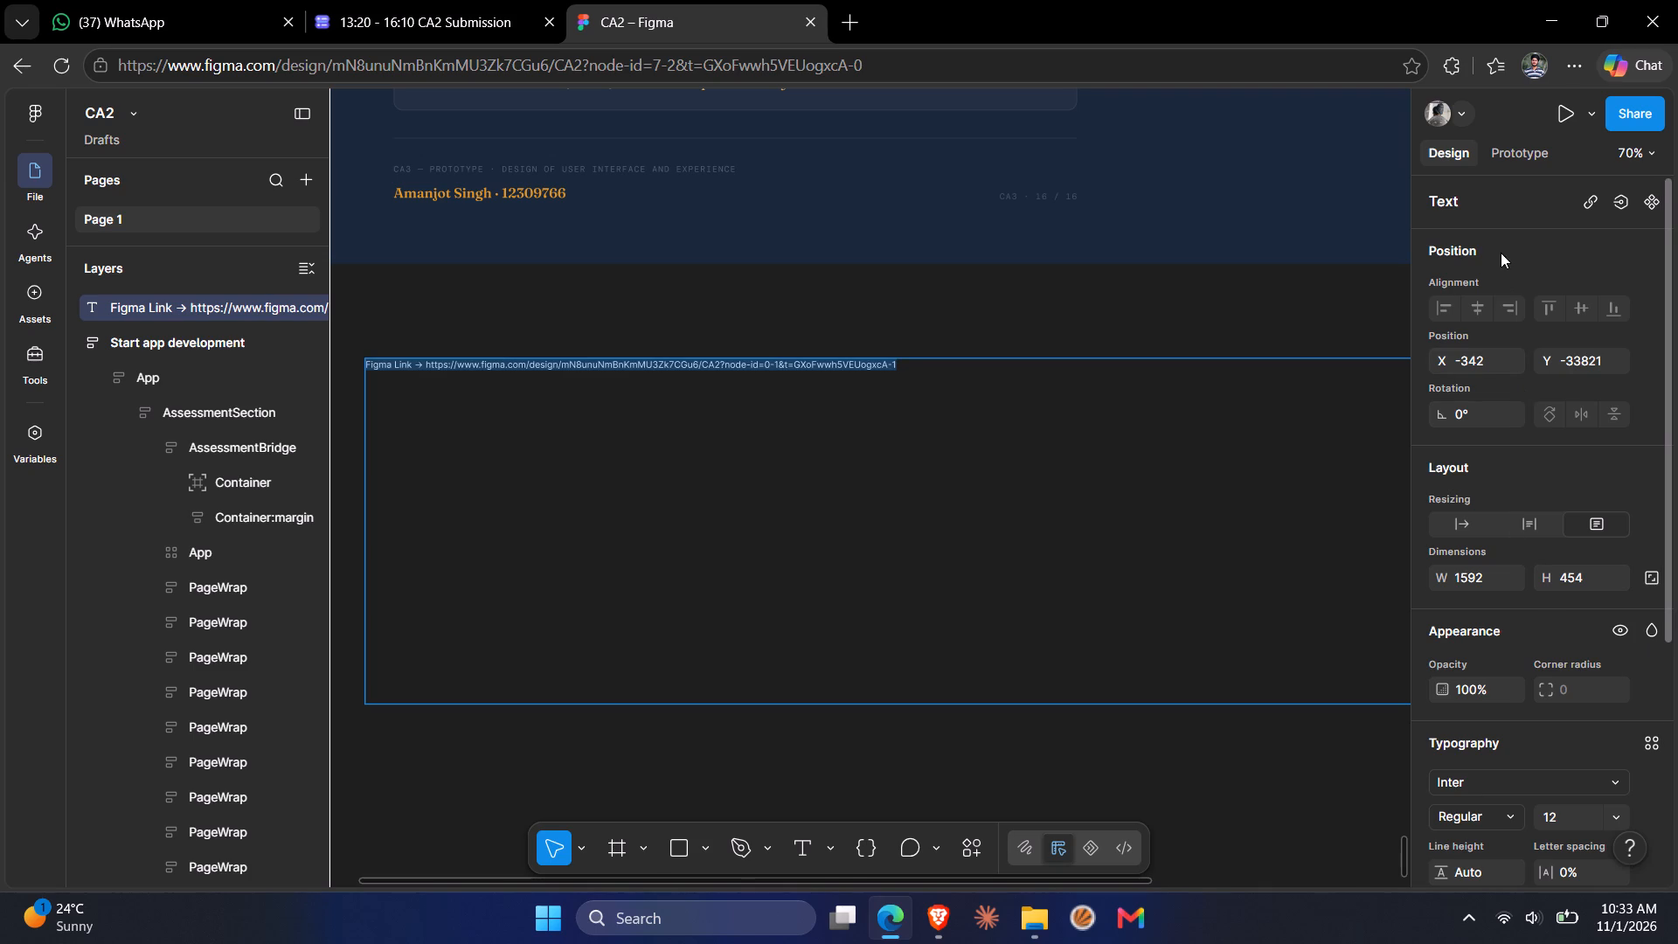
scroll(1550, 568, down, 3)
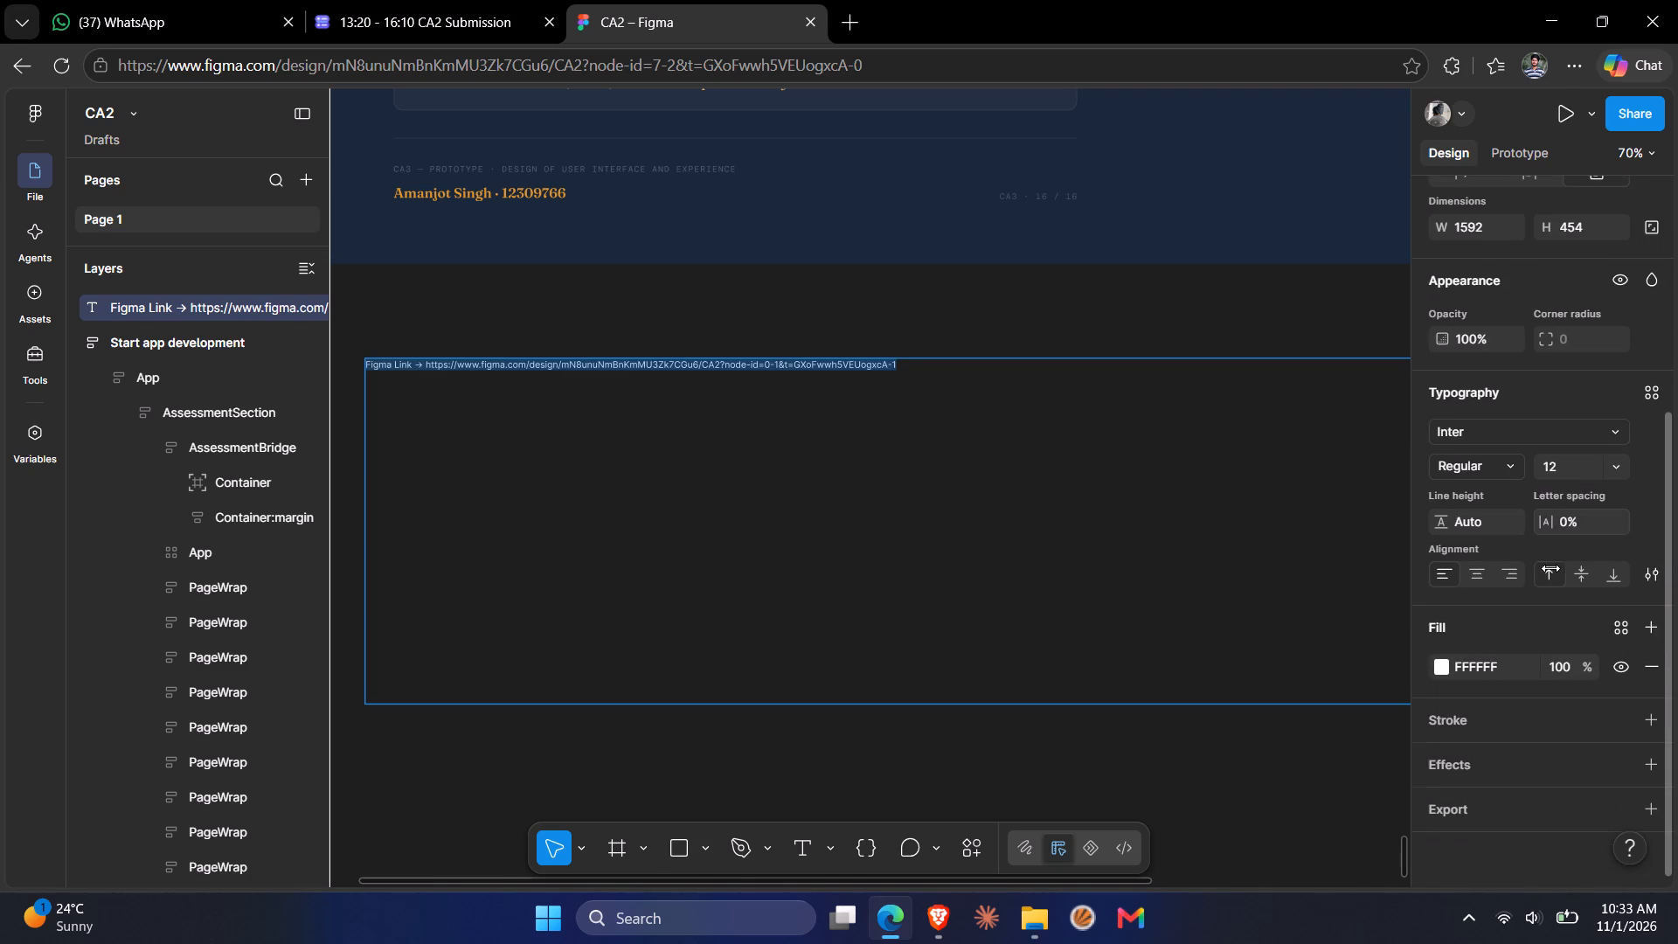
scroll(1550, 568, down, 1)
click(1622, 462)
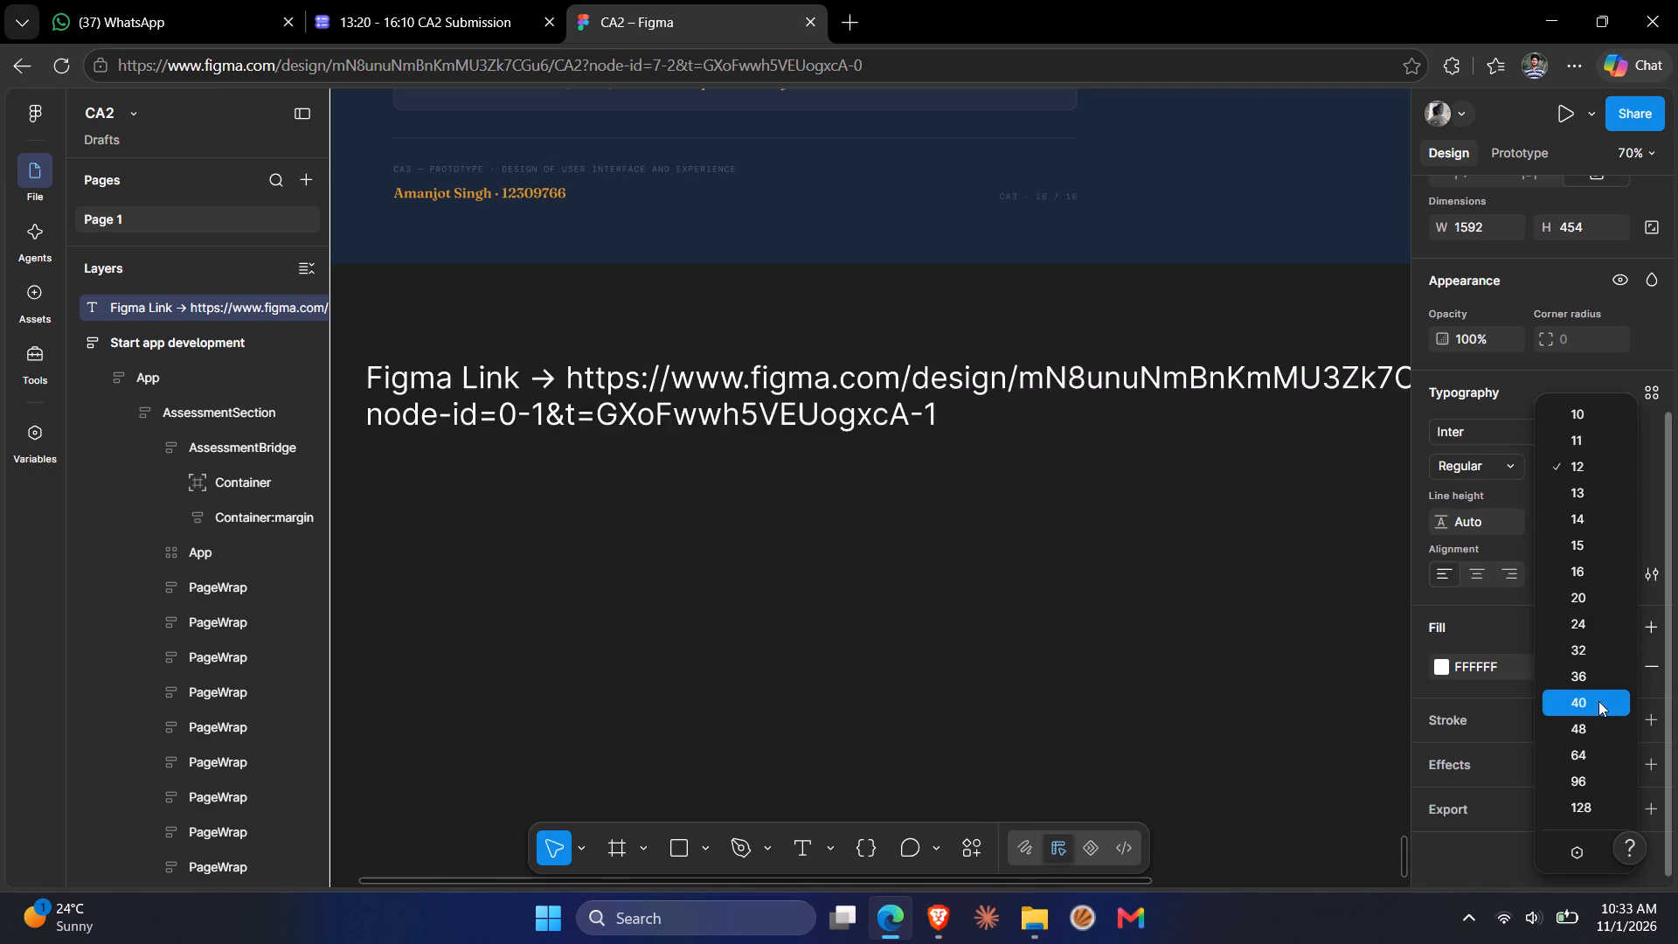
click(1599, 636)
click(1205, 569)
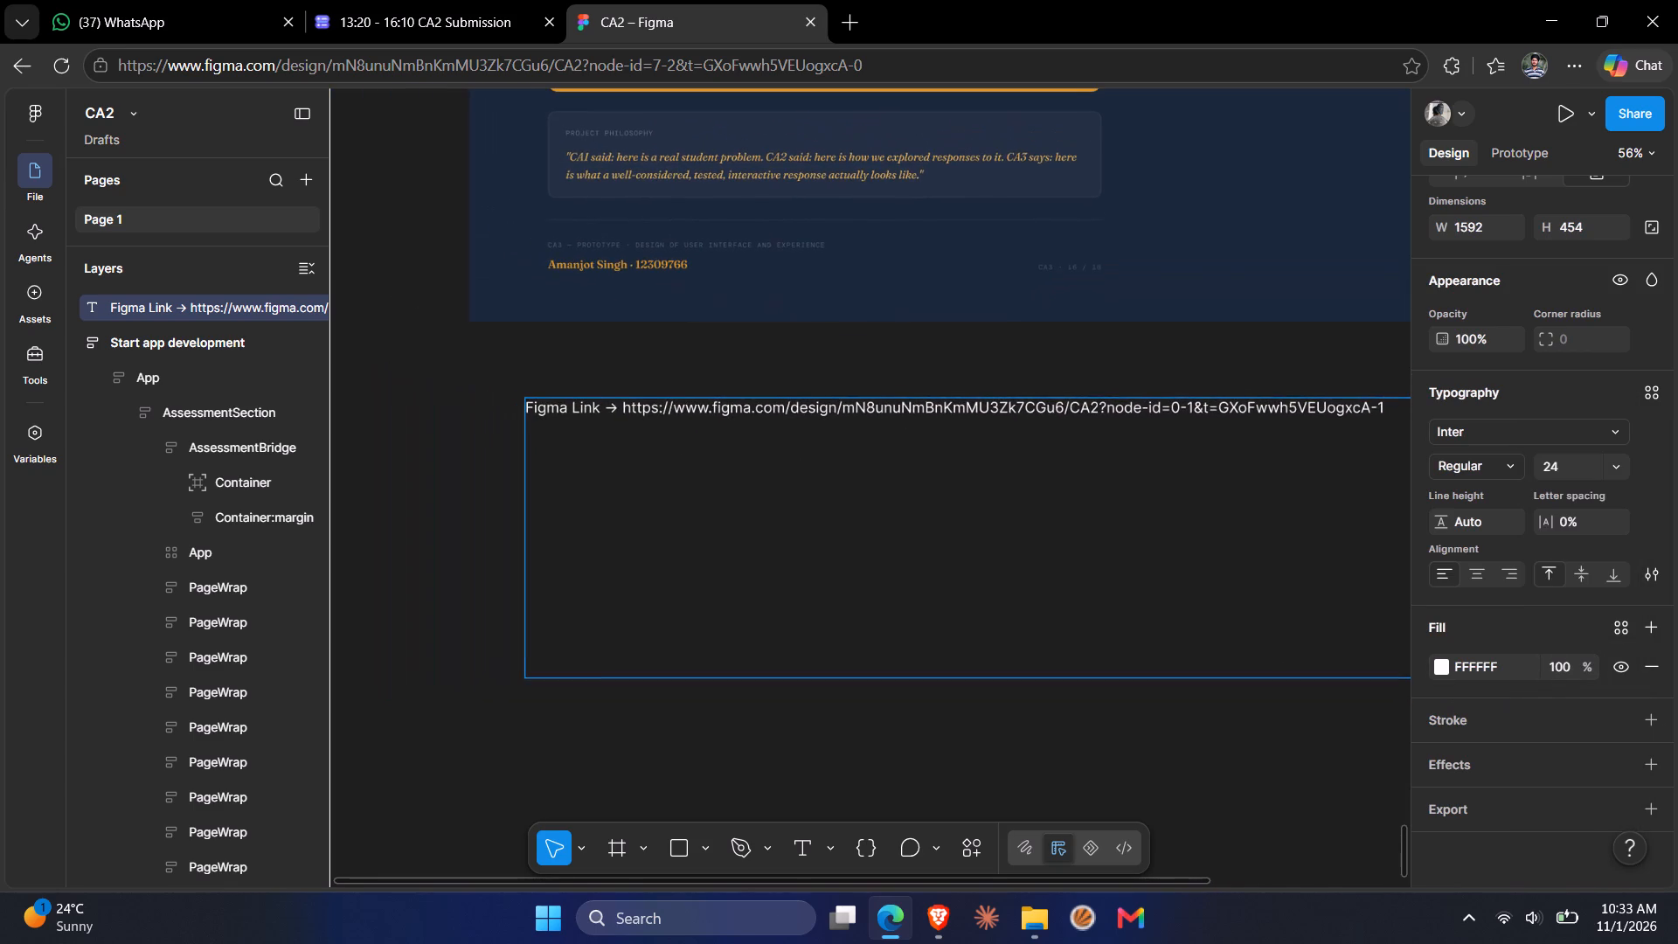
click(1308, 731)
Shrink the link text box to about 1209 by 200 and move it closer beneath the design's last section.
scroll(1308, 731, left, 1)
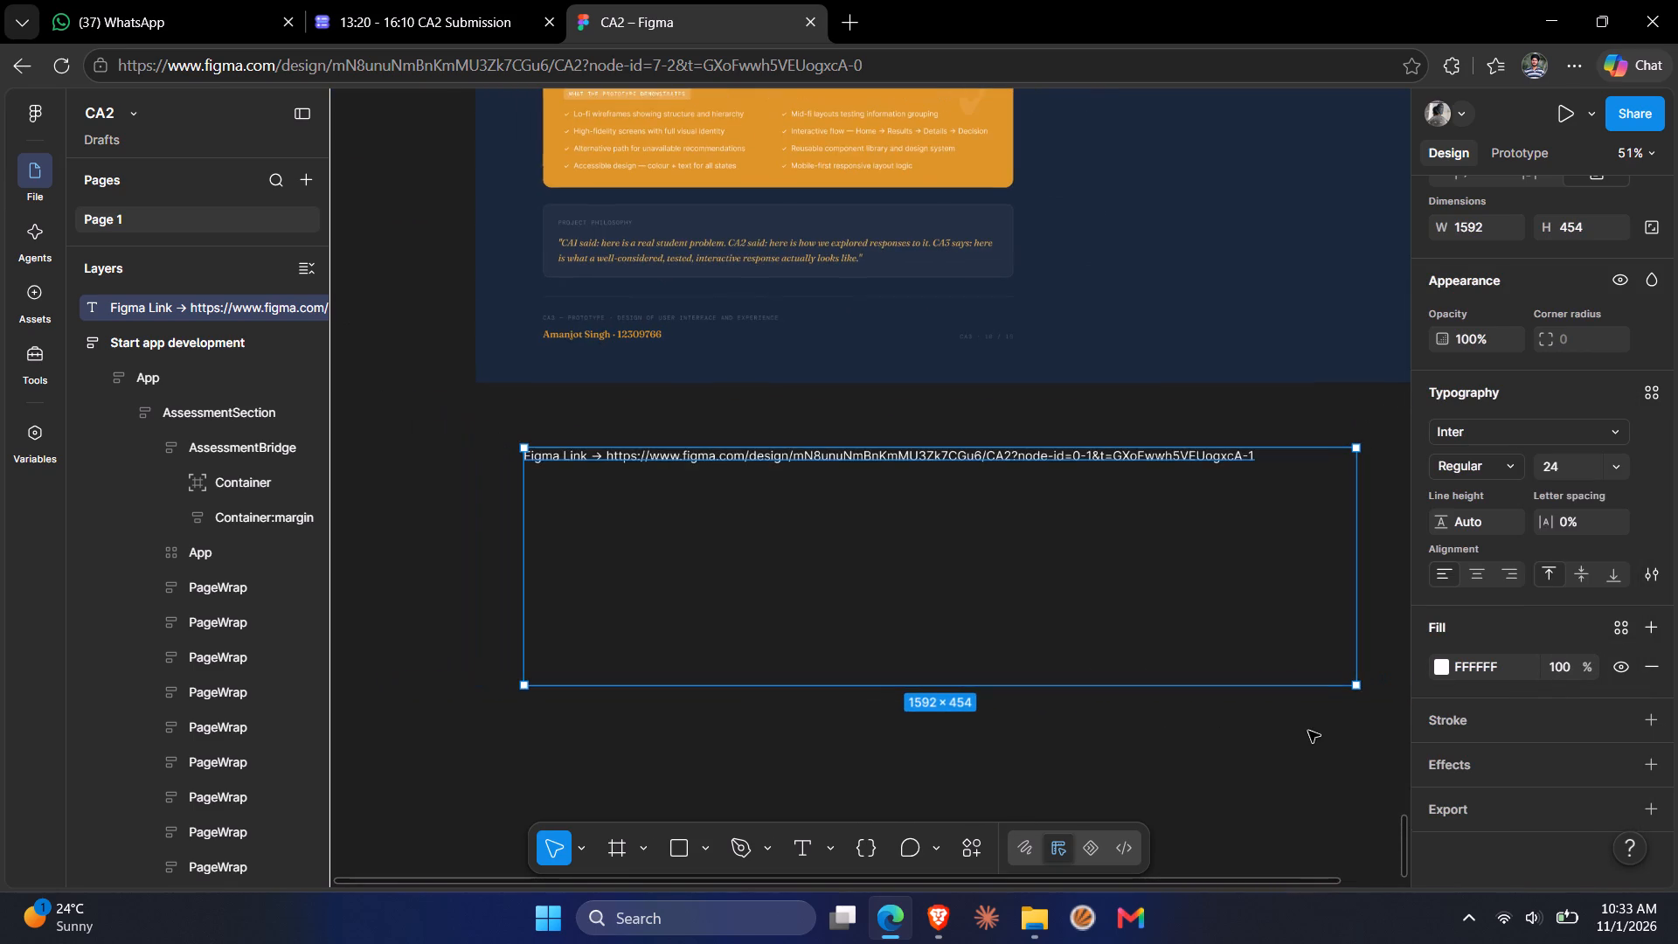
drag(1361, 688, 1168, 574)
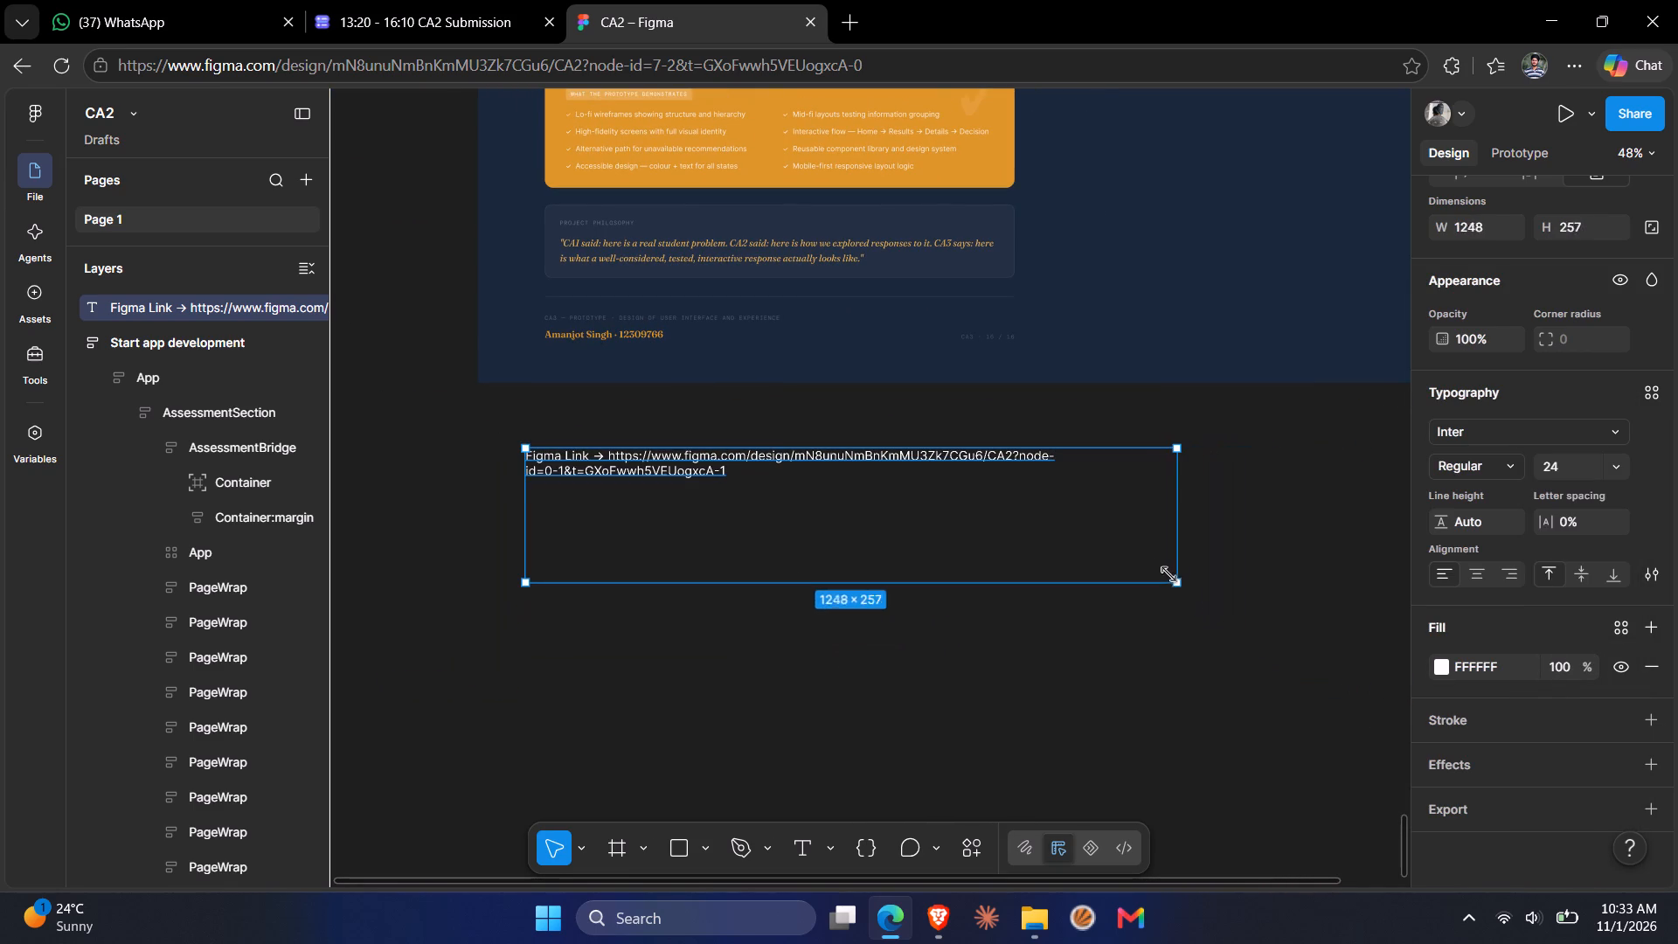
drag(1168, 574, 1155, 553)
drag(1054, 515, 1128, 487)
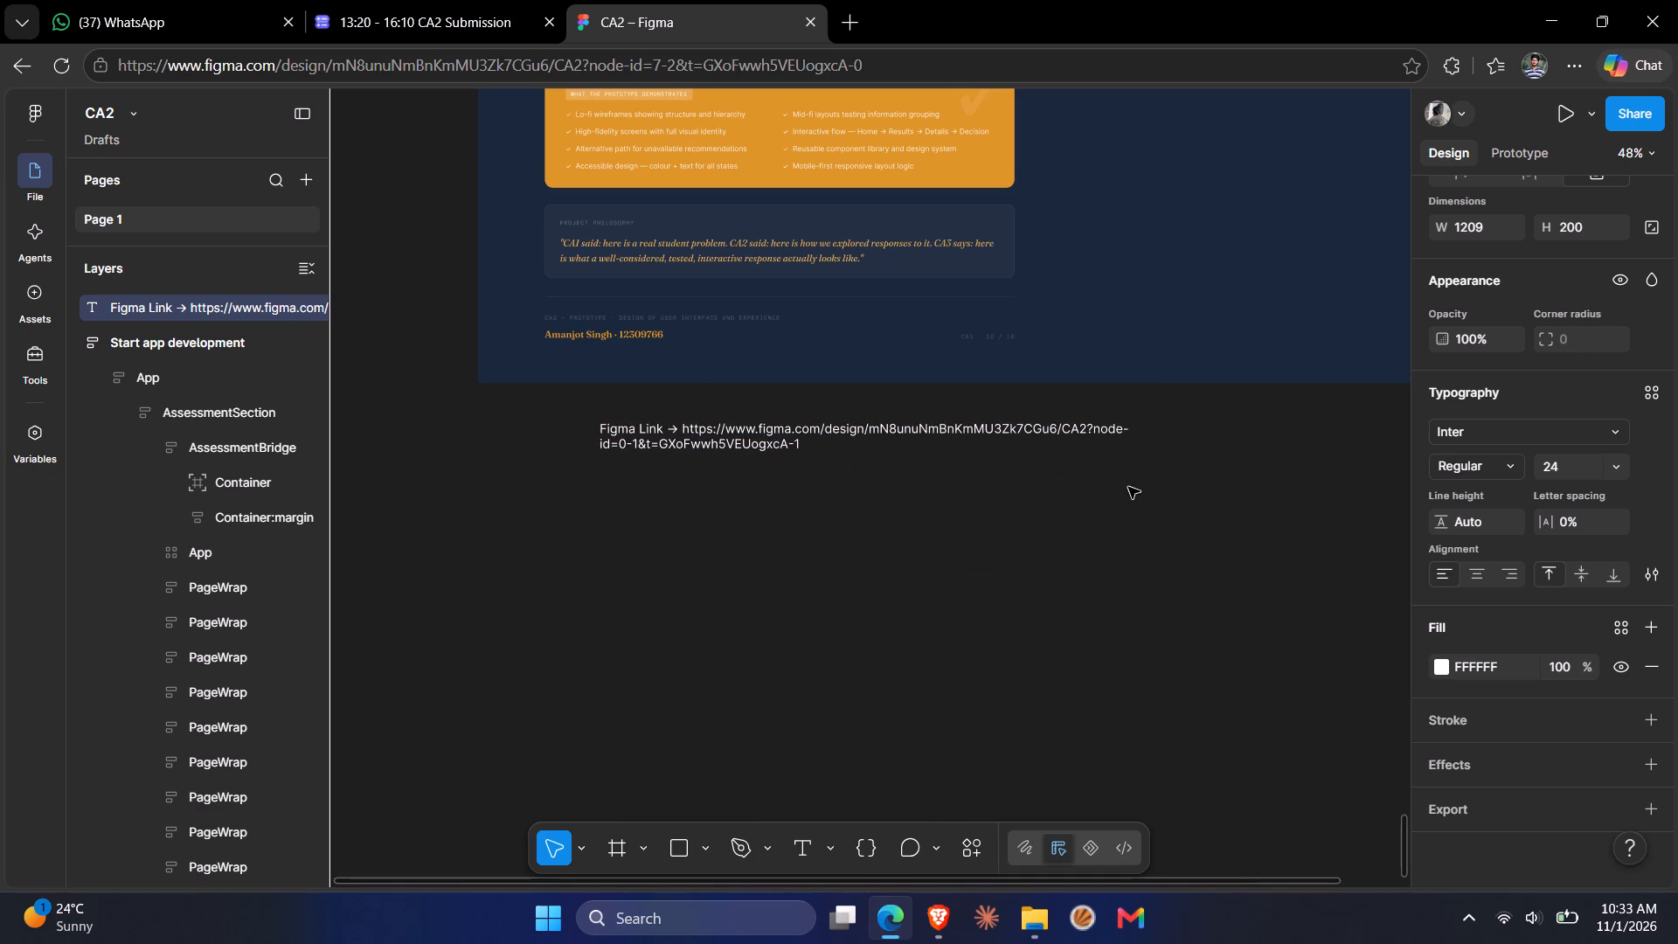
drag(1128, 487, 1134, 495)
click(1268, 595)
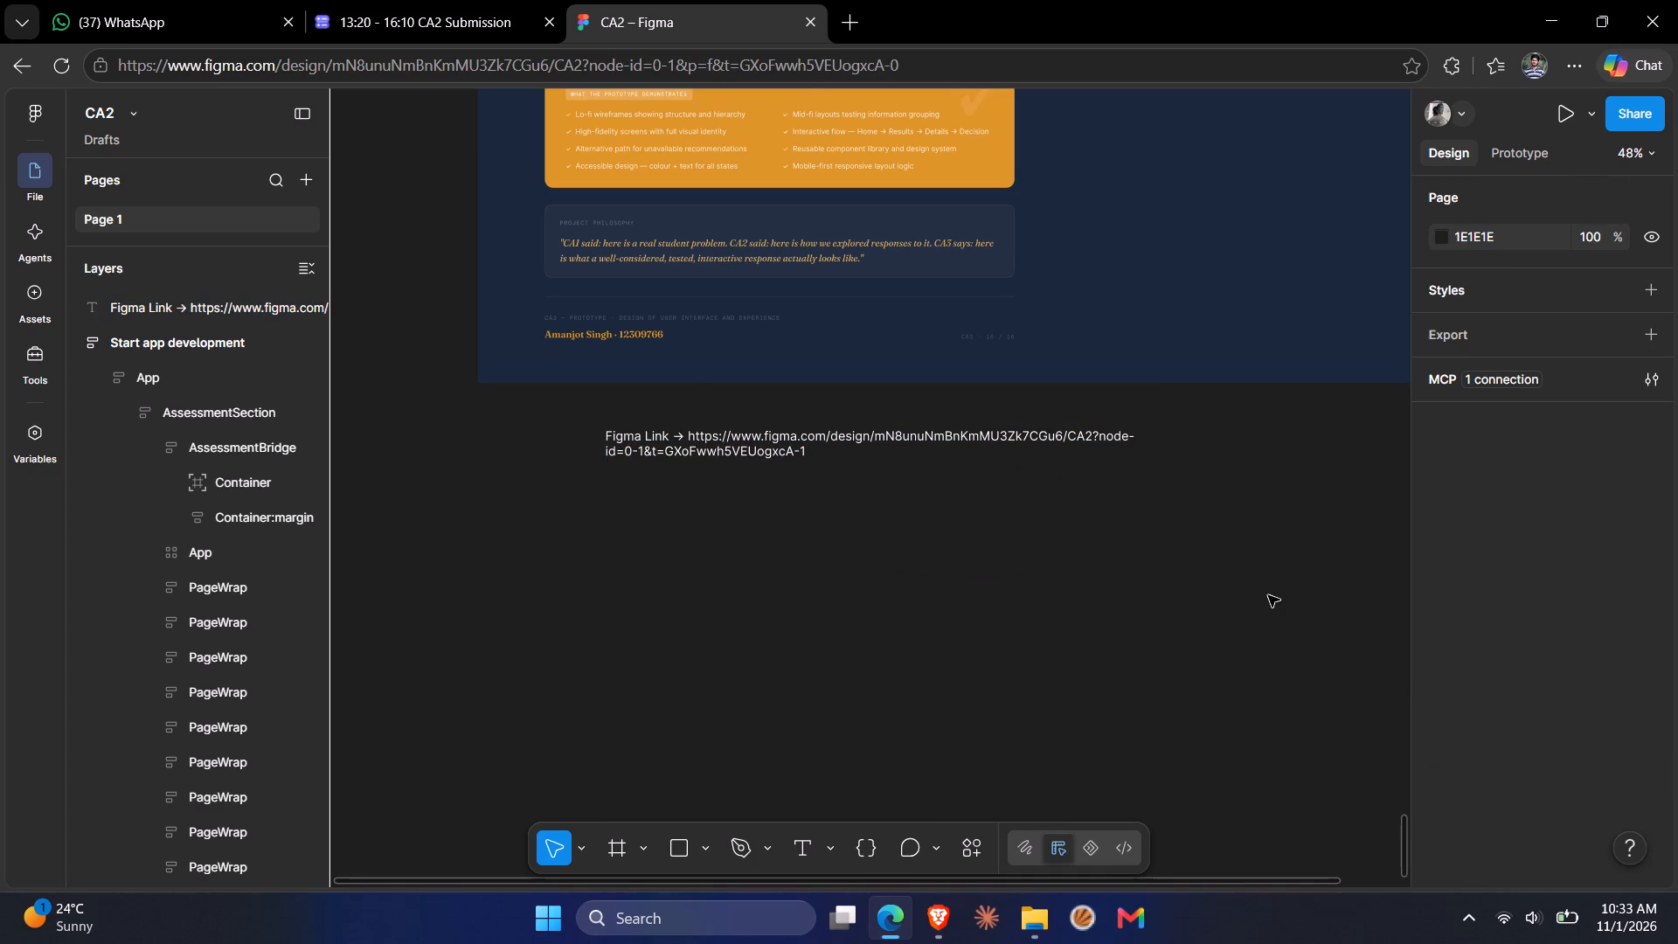
Select everything on the page and export the design frame and the link text as two layers.
key(ctrl+a)
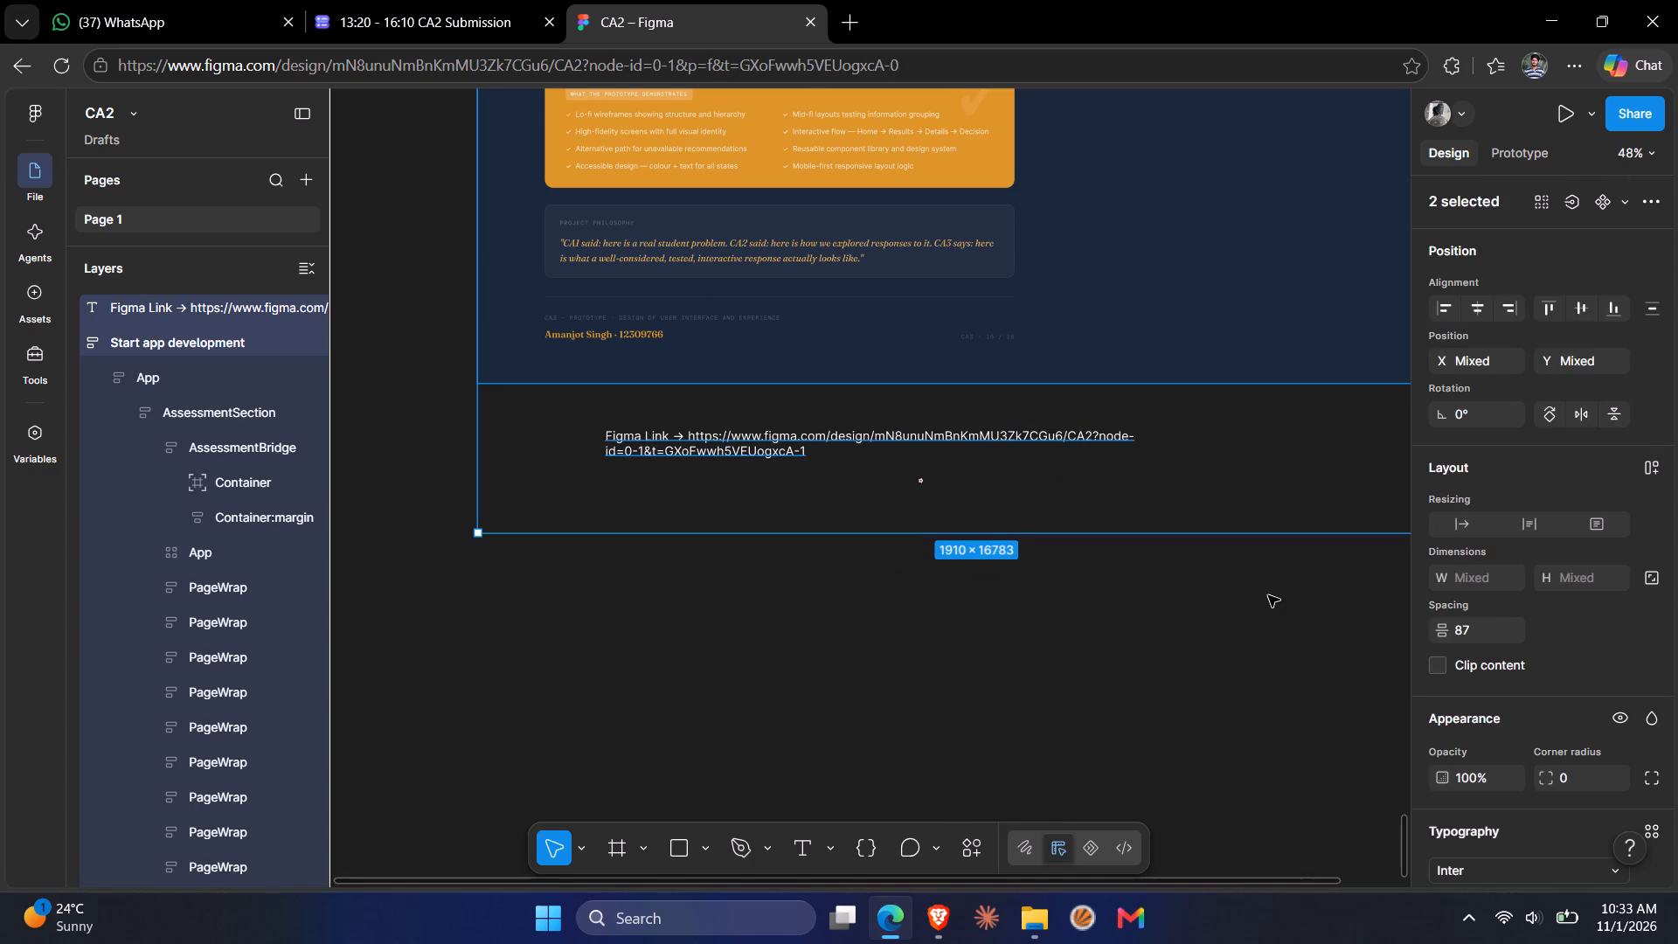
scroll(1487, 665, down, 8)
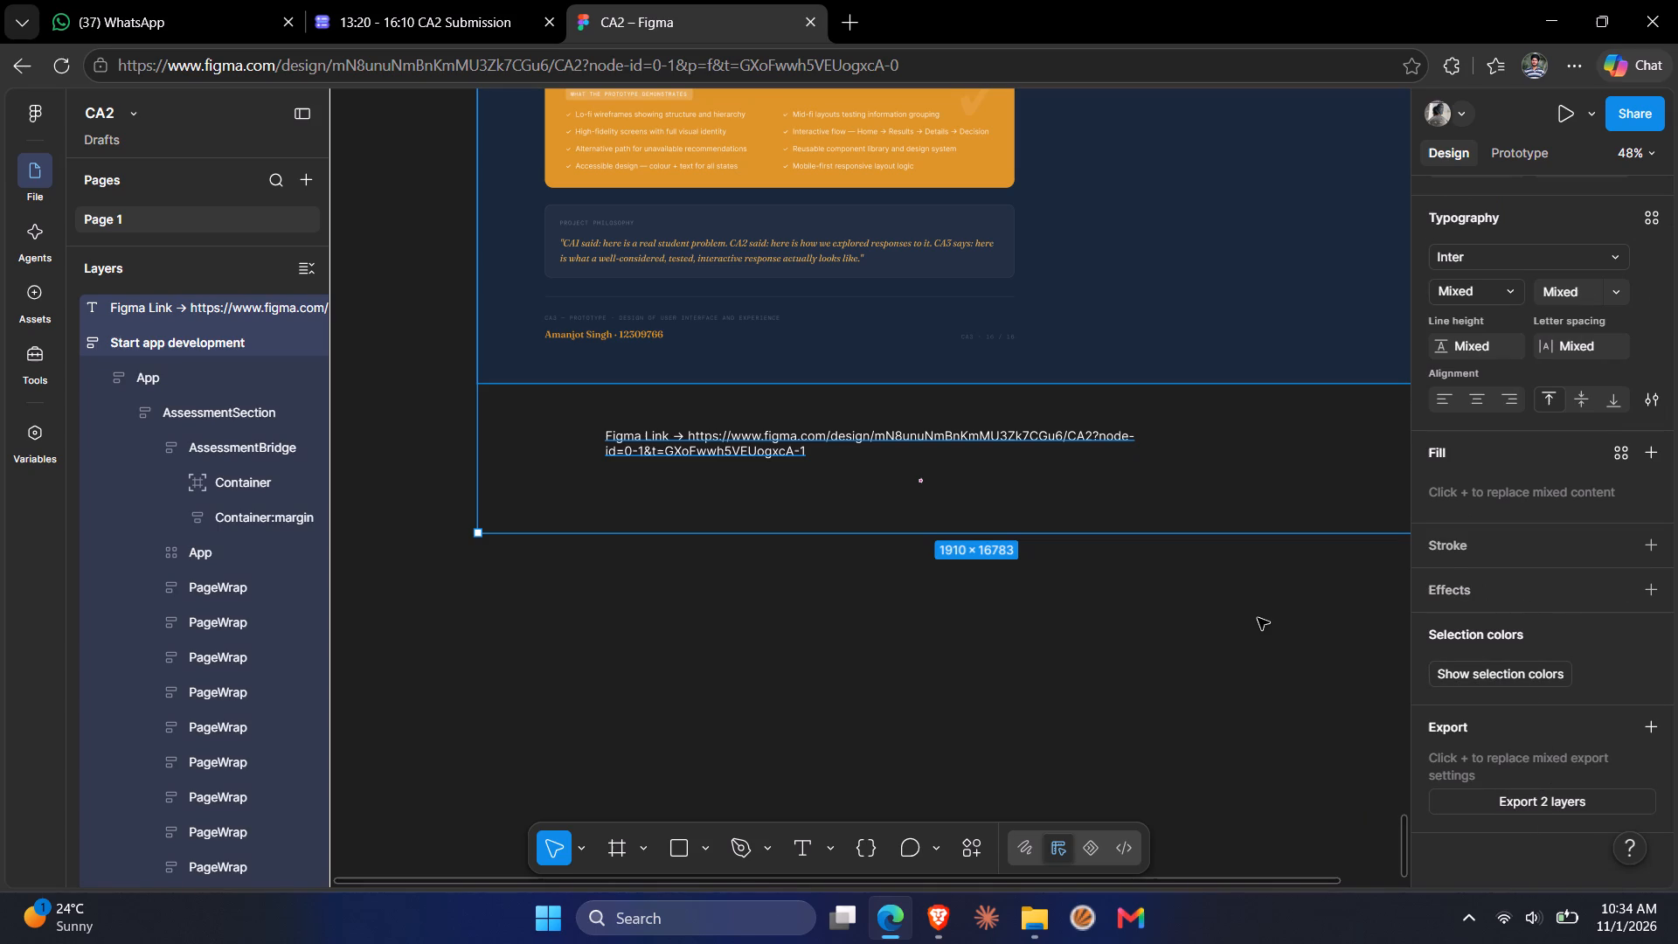
click(1538, 792)
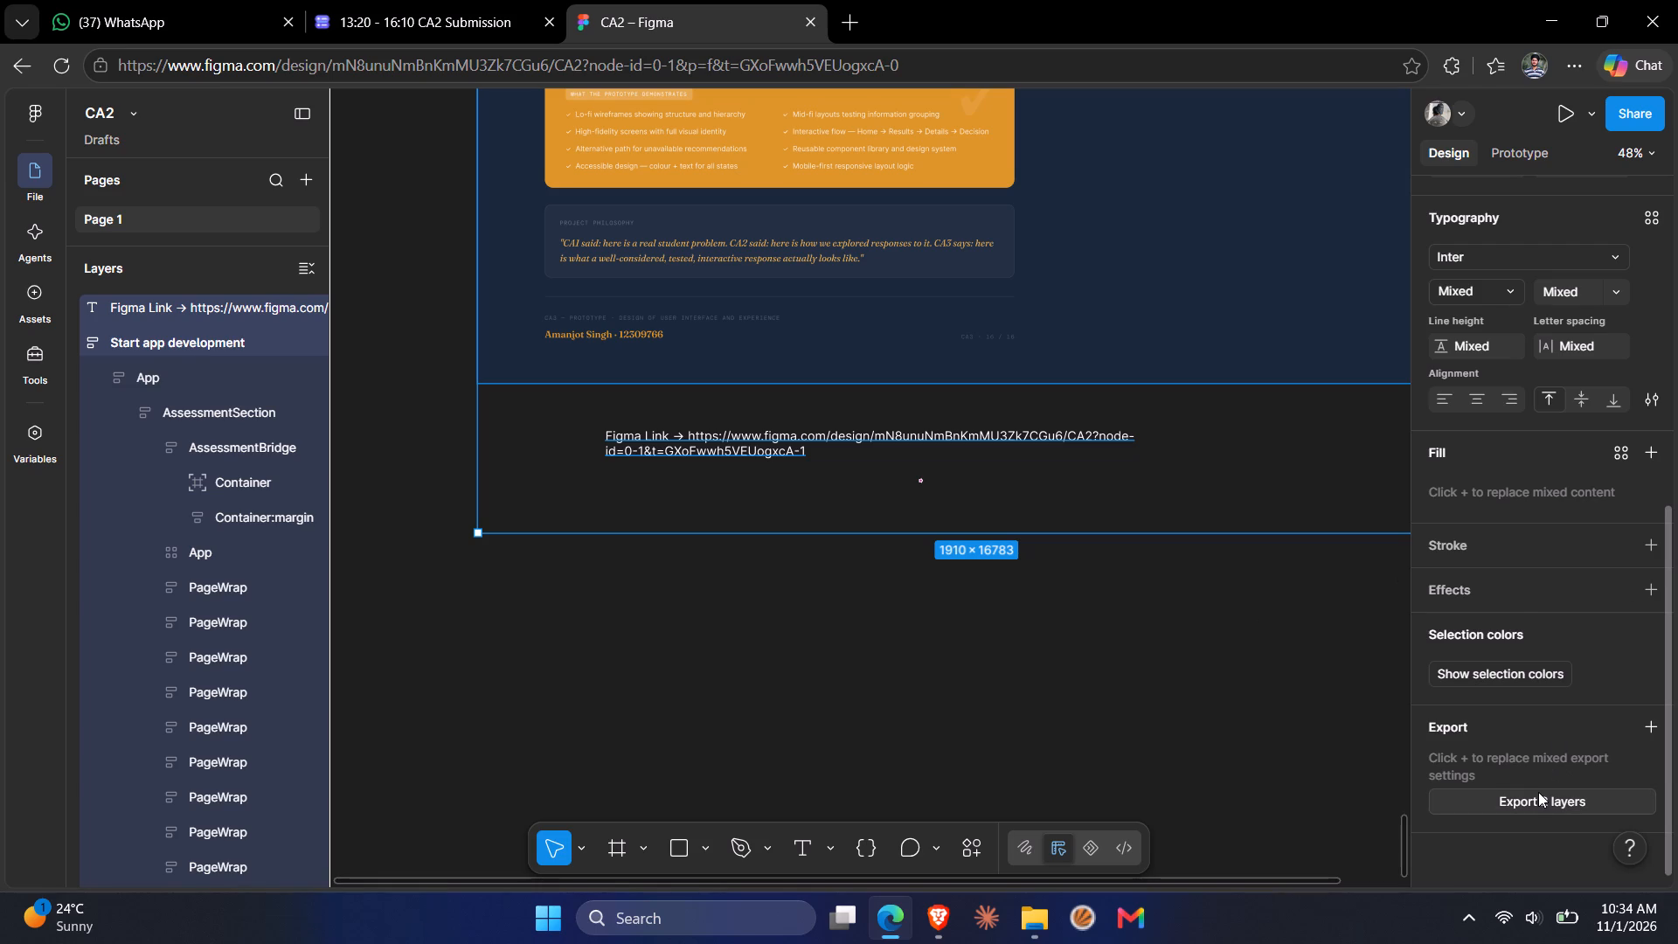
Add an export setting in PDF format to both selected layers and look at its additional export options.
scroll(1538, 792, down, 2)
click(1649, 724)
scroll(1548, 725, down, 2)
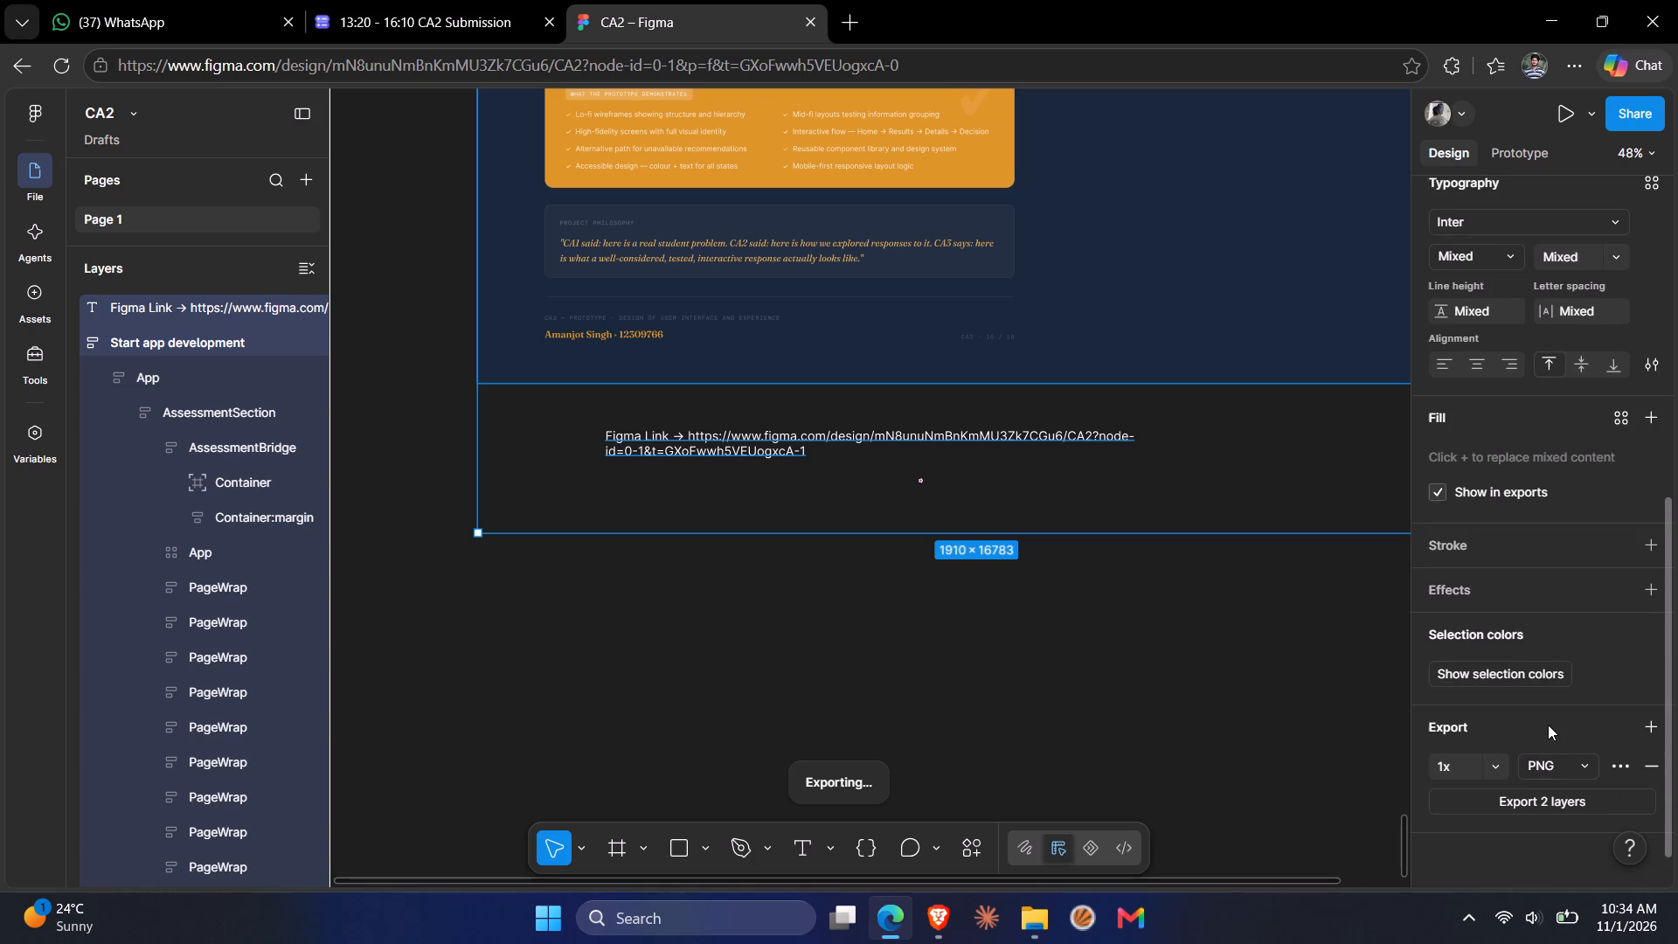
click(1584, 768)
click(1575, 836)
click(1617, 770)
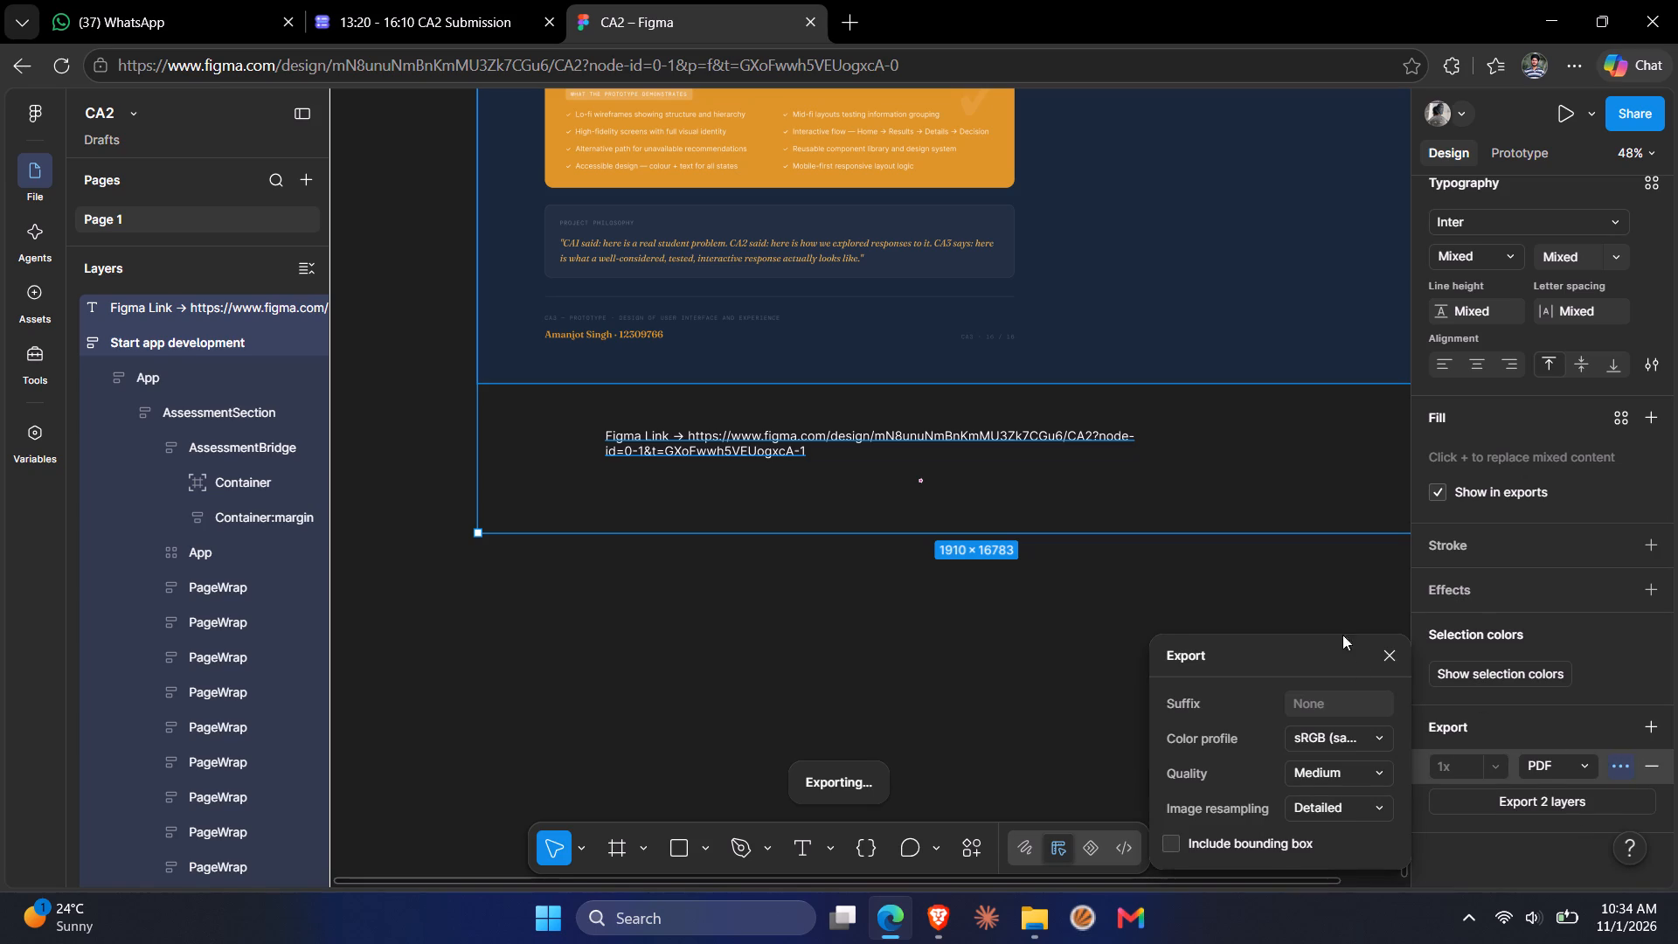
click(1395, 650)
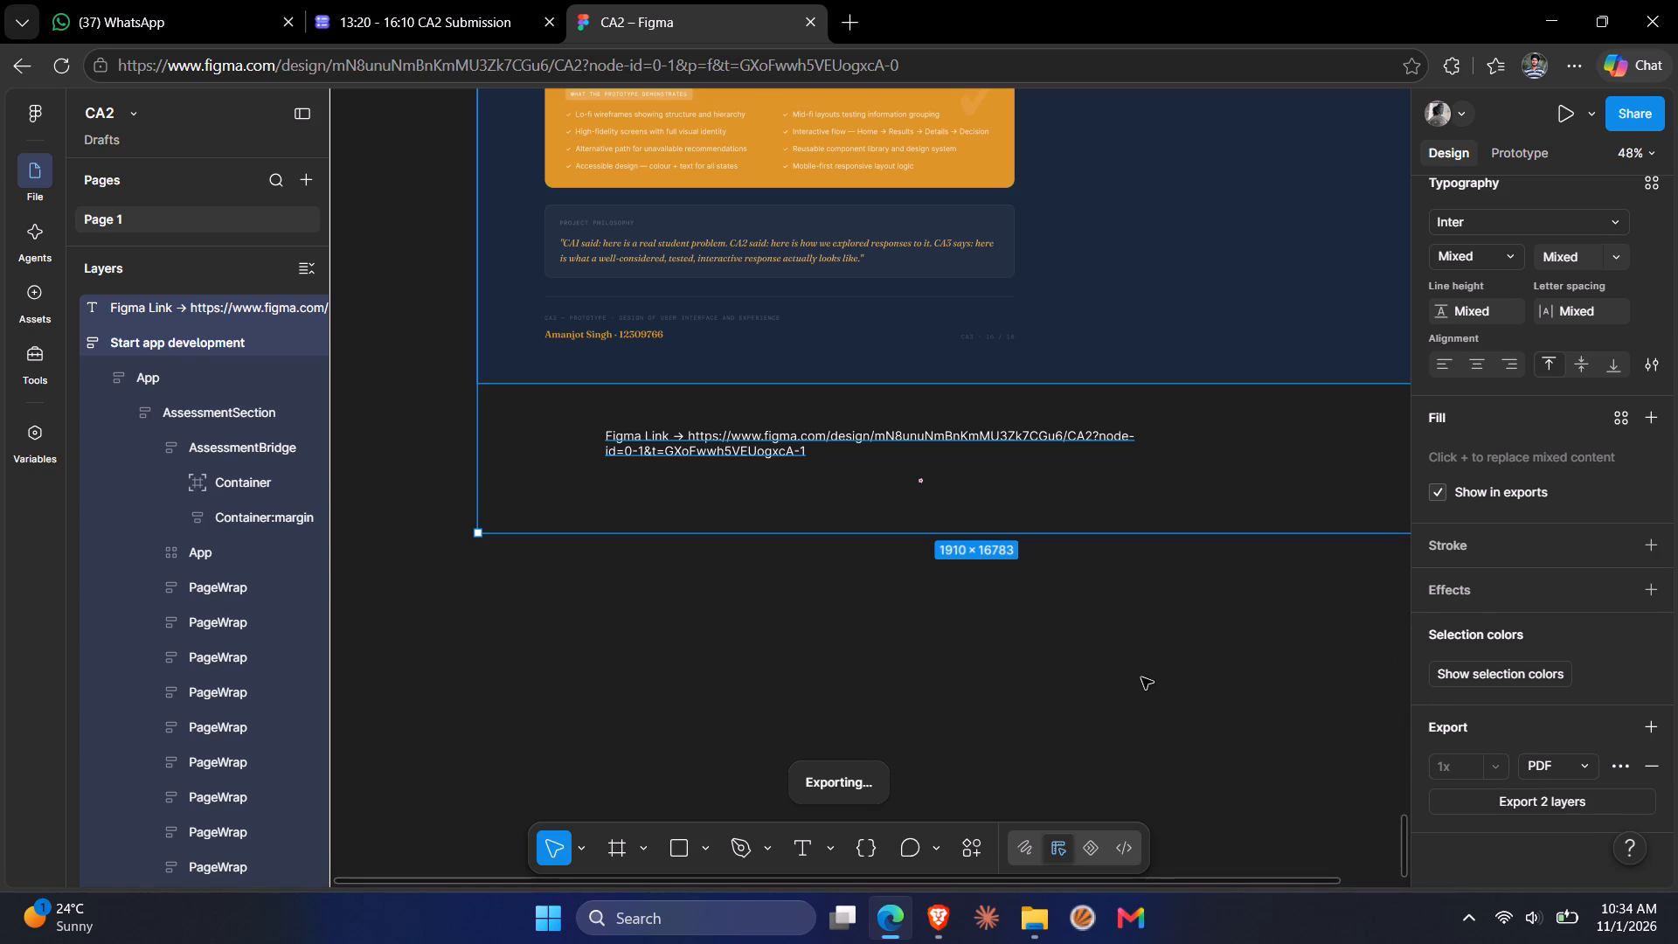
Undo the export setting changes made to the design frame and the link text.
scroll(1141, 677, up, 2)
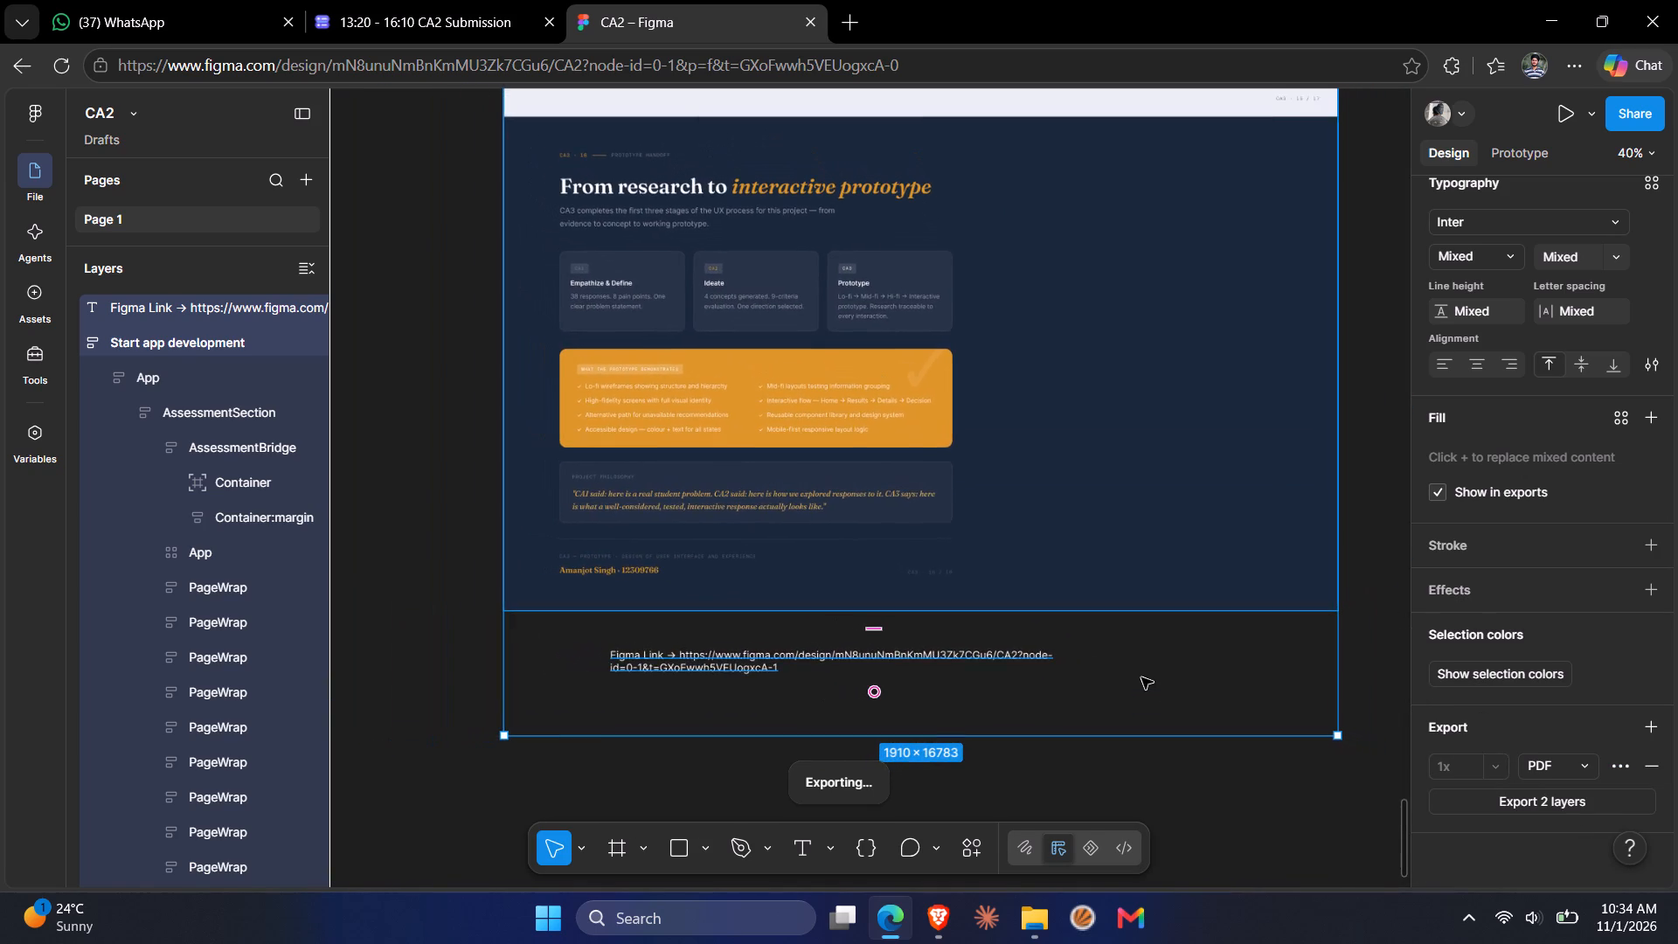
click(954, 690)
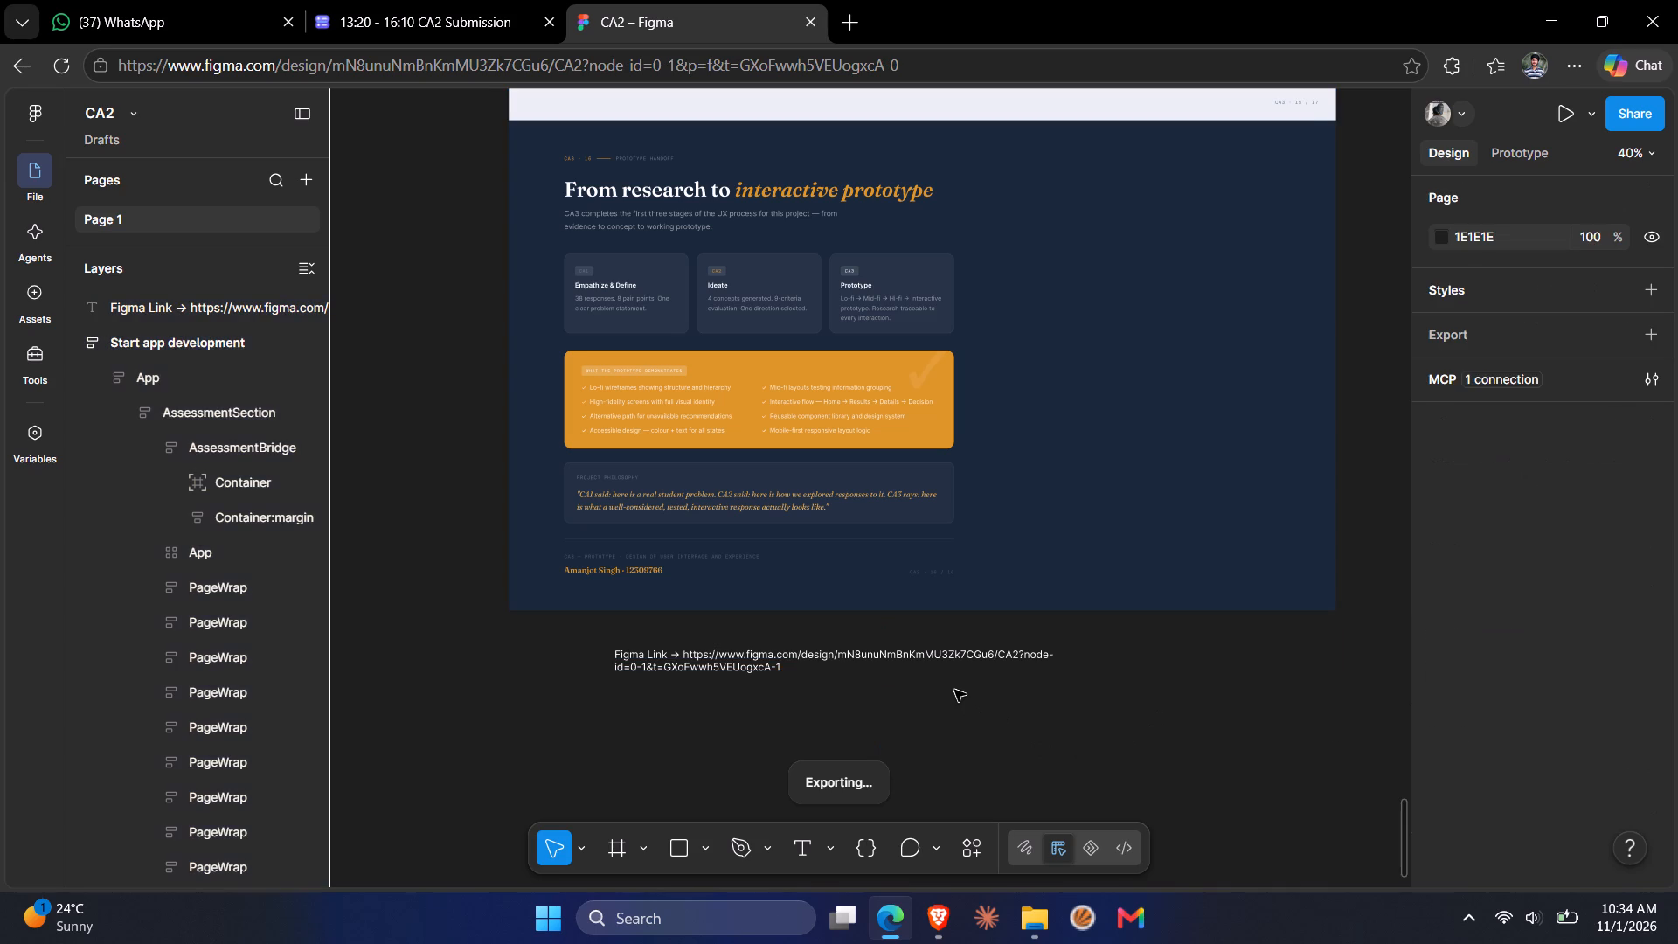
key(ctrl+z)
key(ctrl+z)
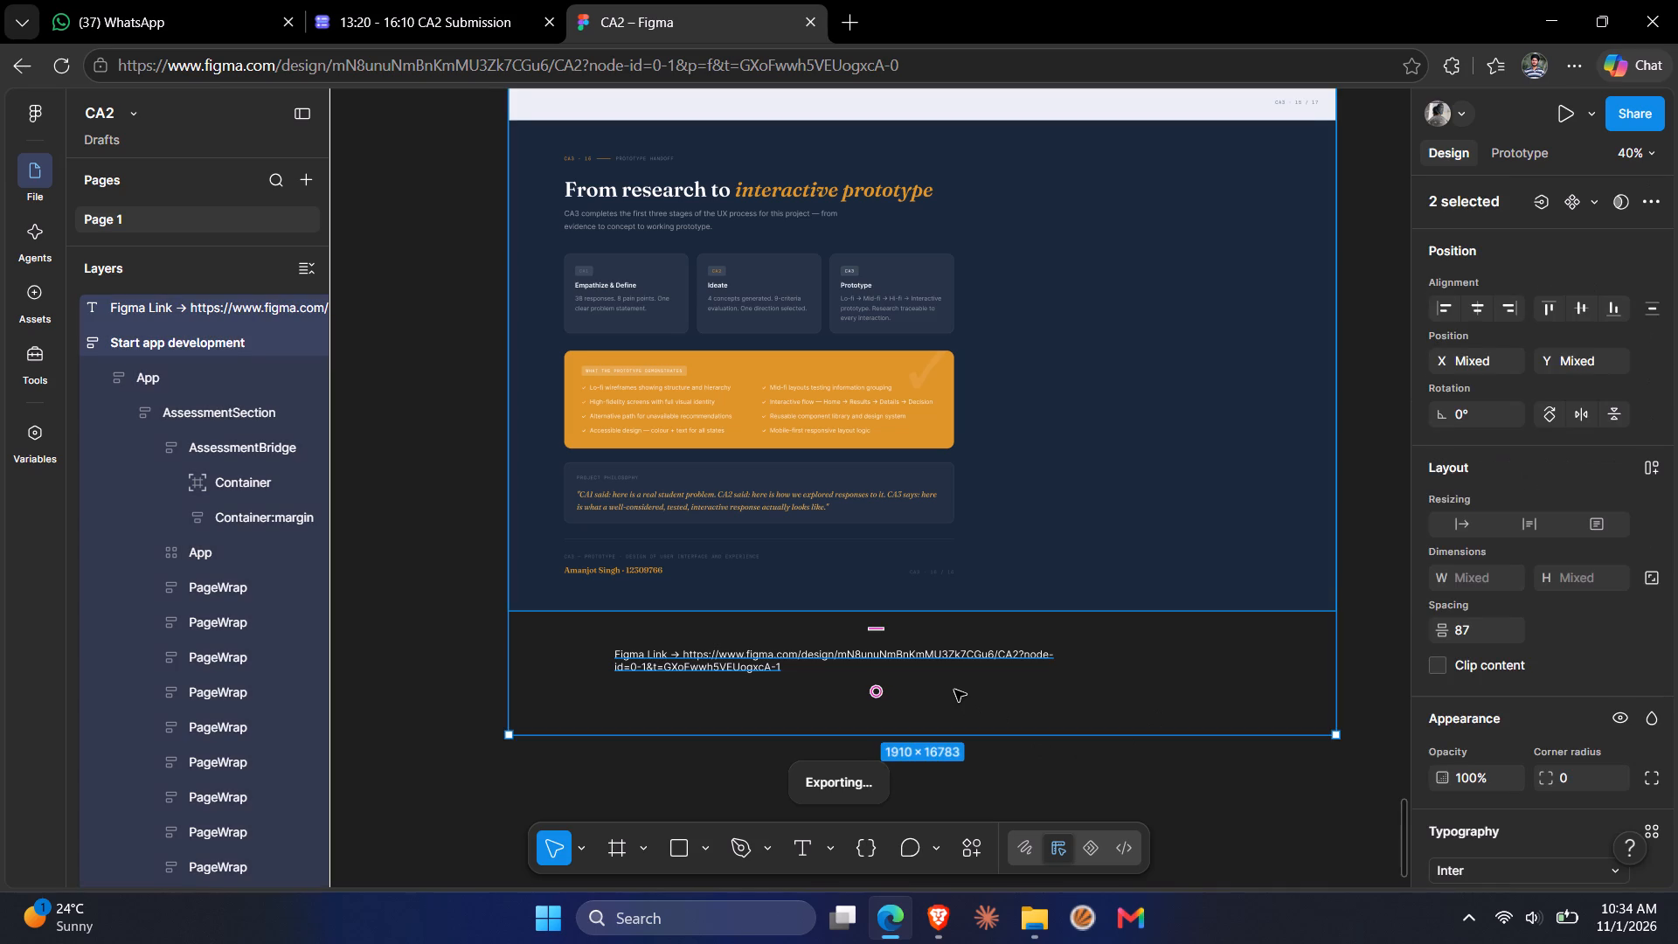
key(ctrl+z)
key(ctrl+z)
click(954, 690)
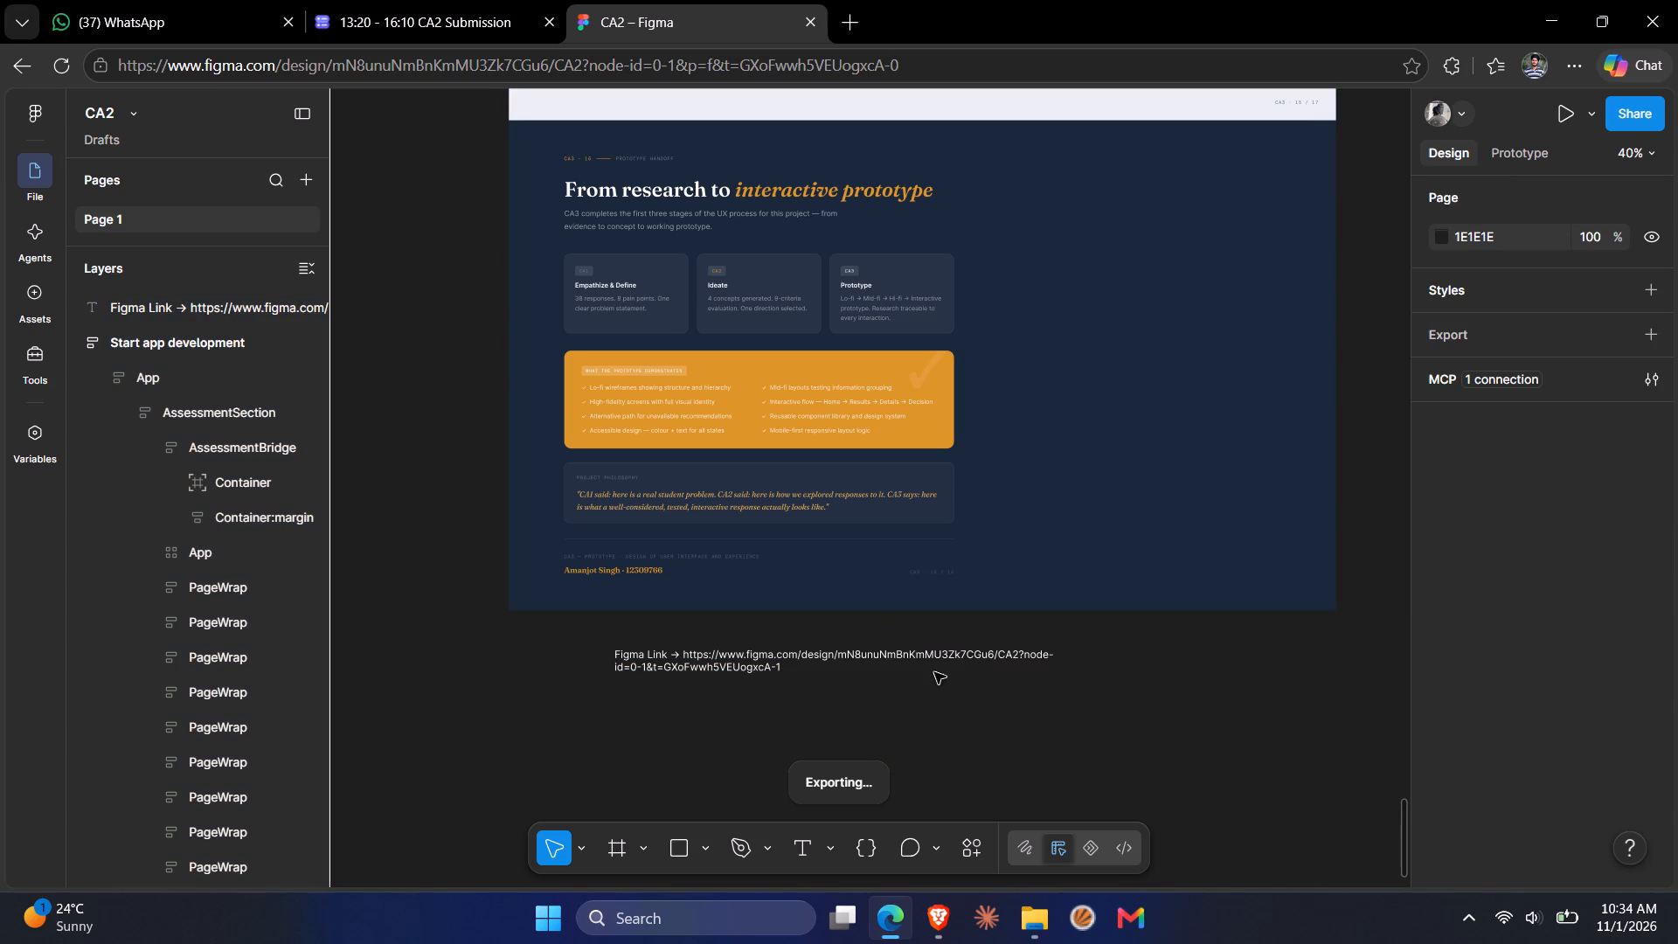
Delete the Figma link text box below the design.
click(928, 656)
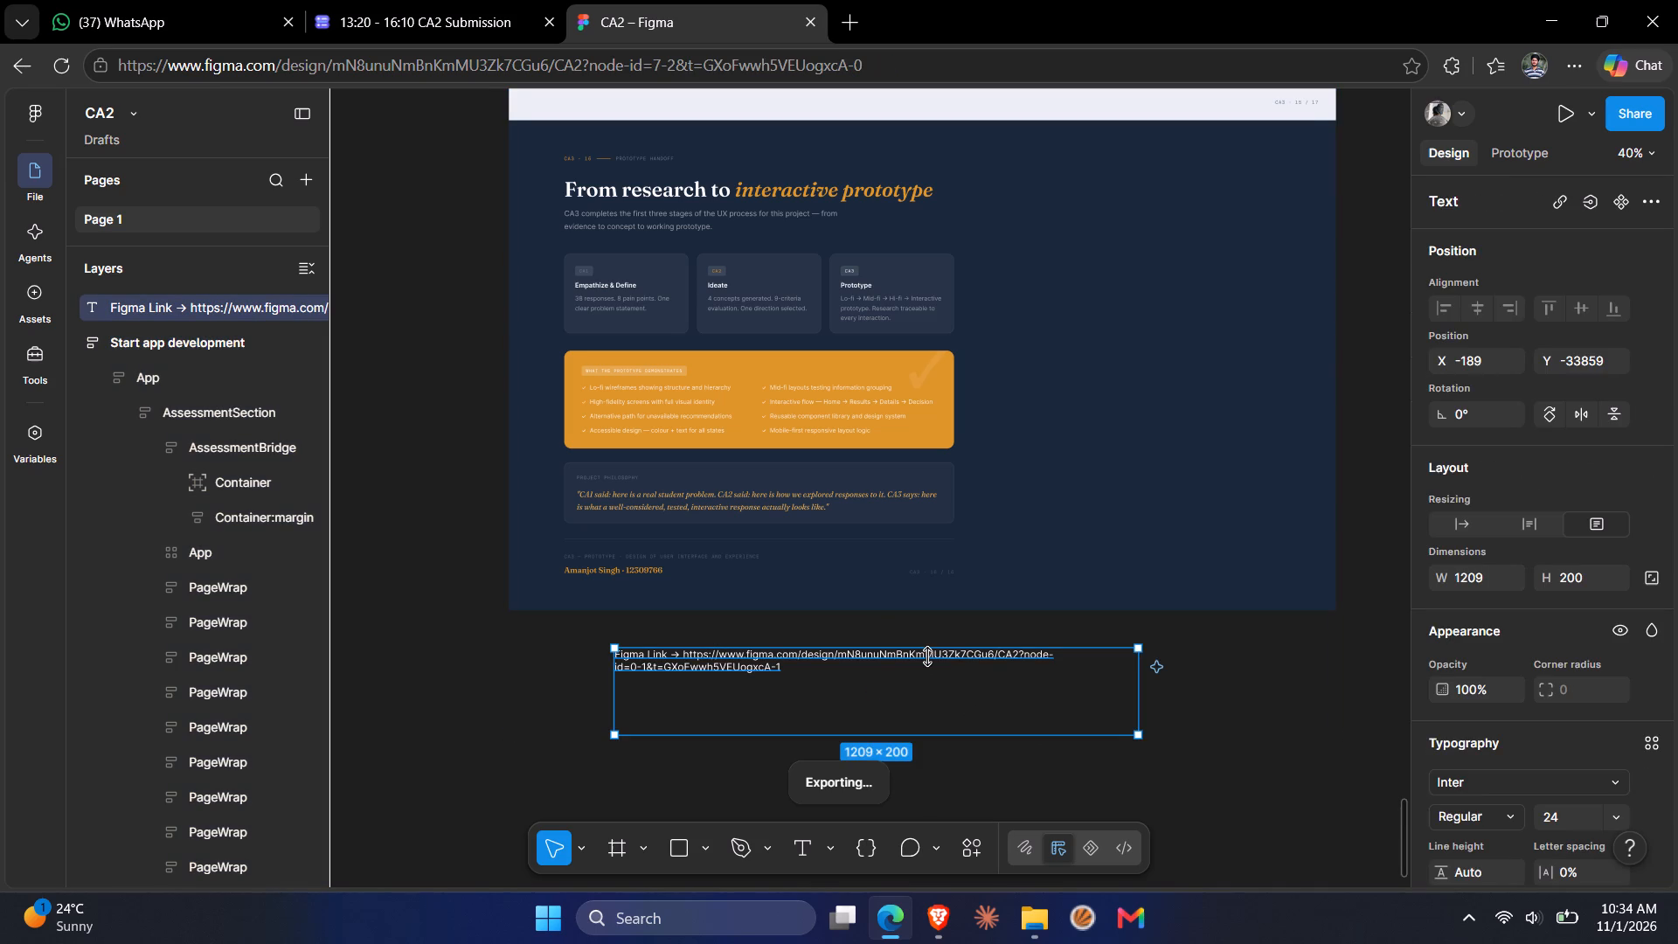
key(Delete)
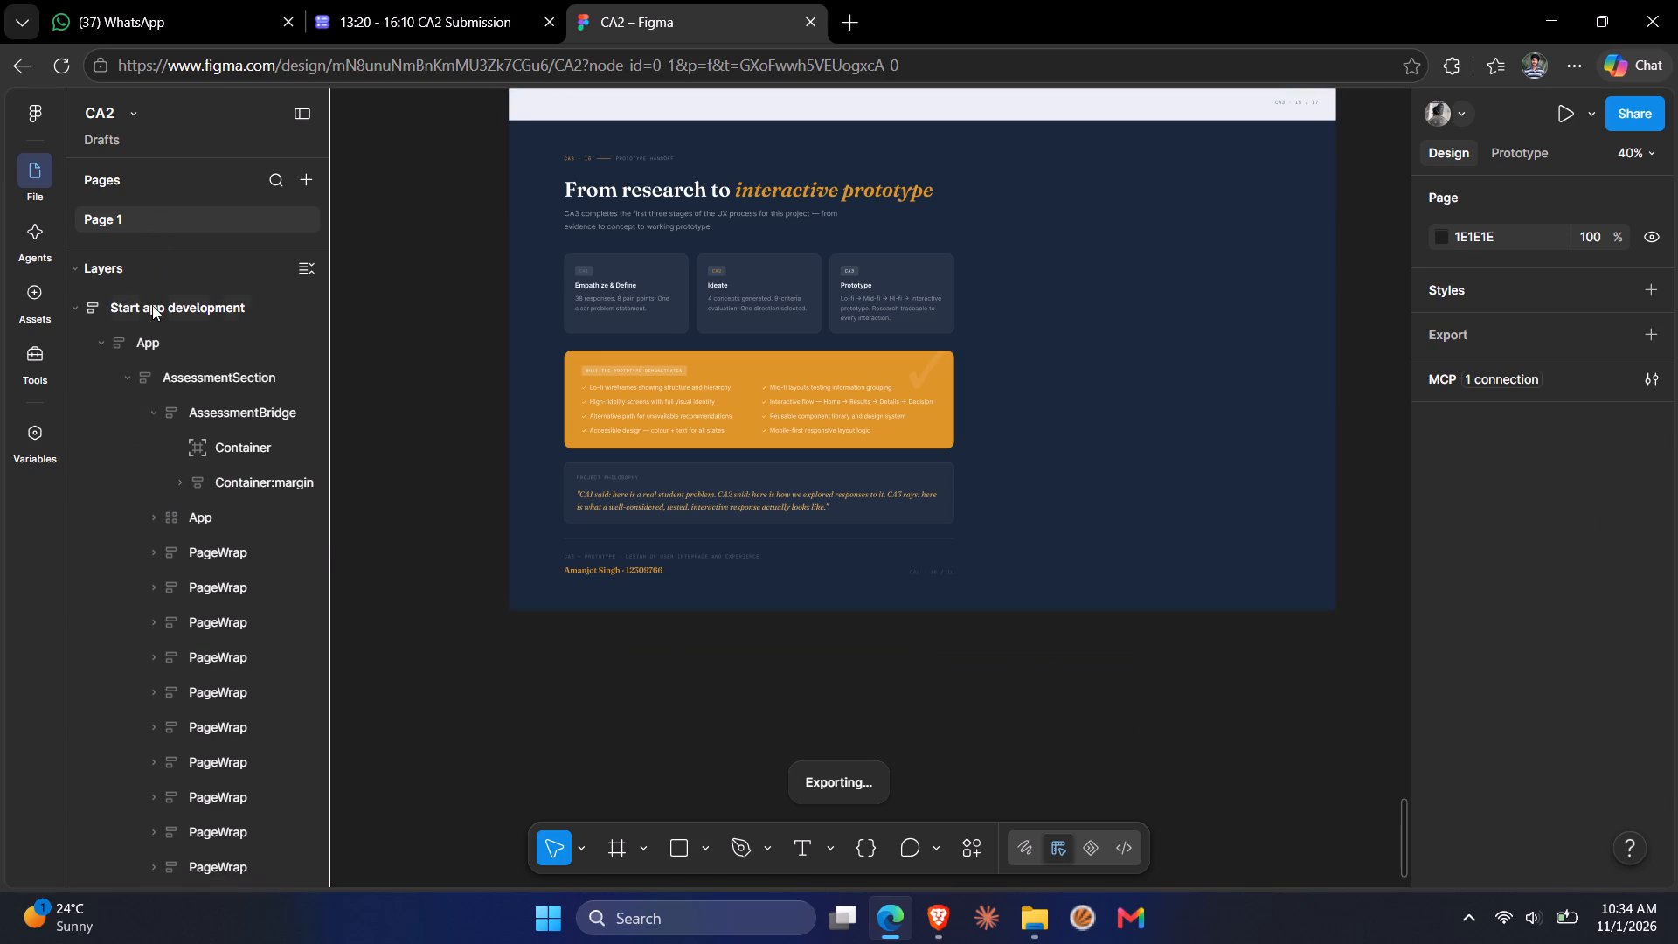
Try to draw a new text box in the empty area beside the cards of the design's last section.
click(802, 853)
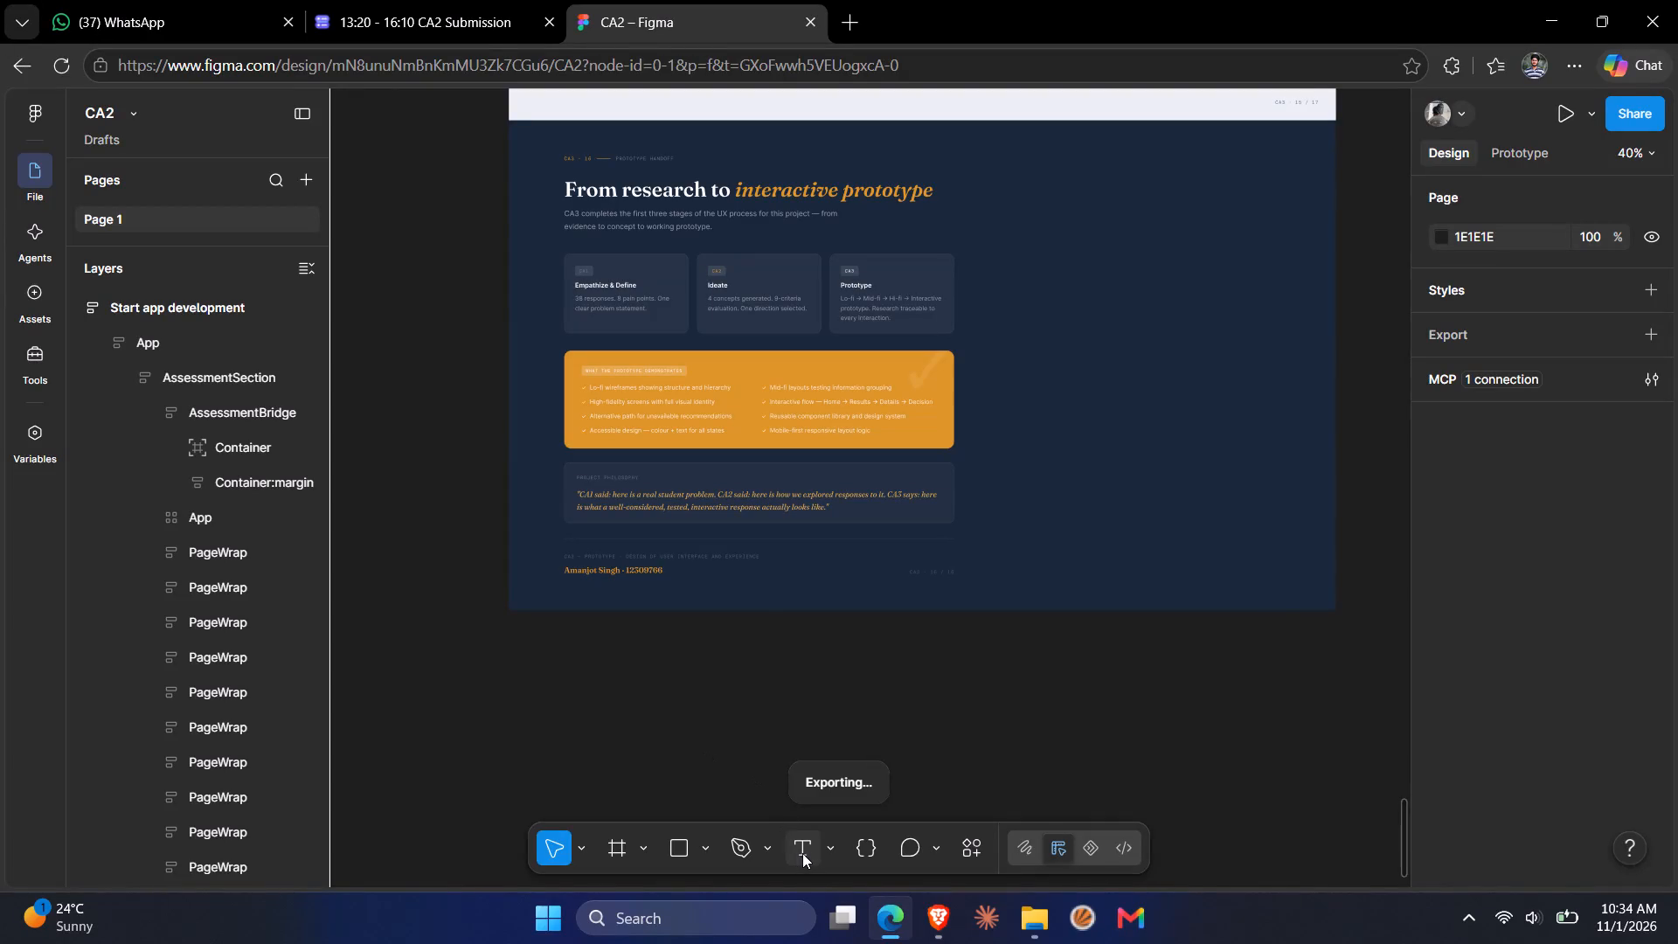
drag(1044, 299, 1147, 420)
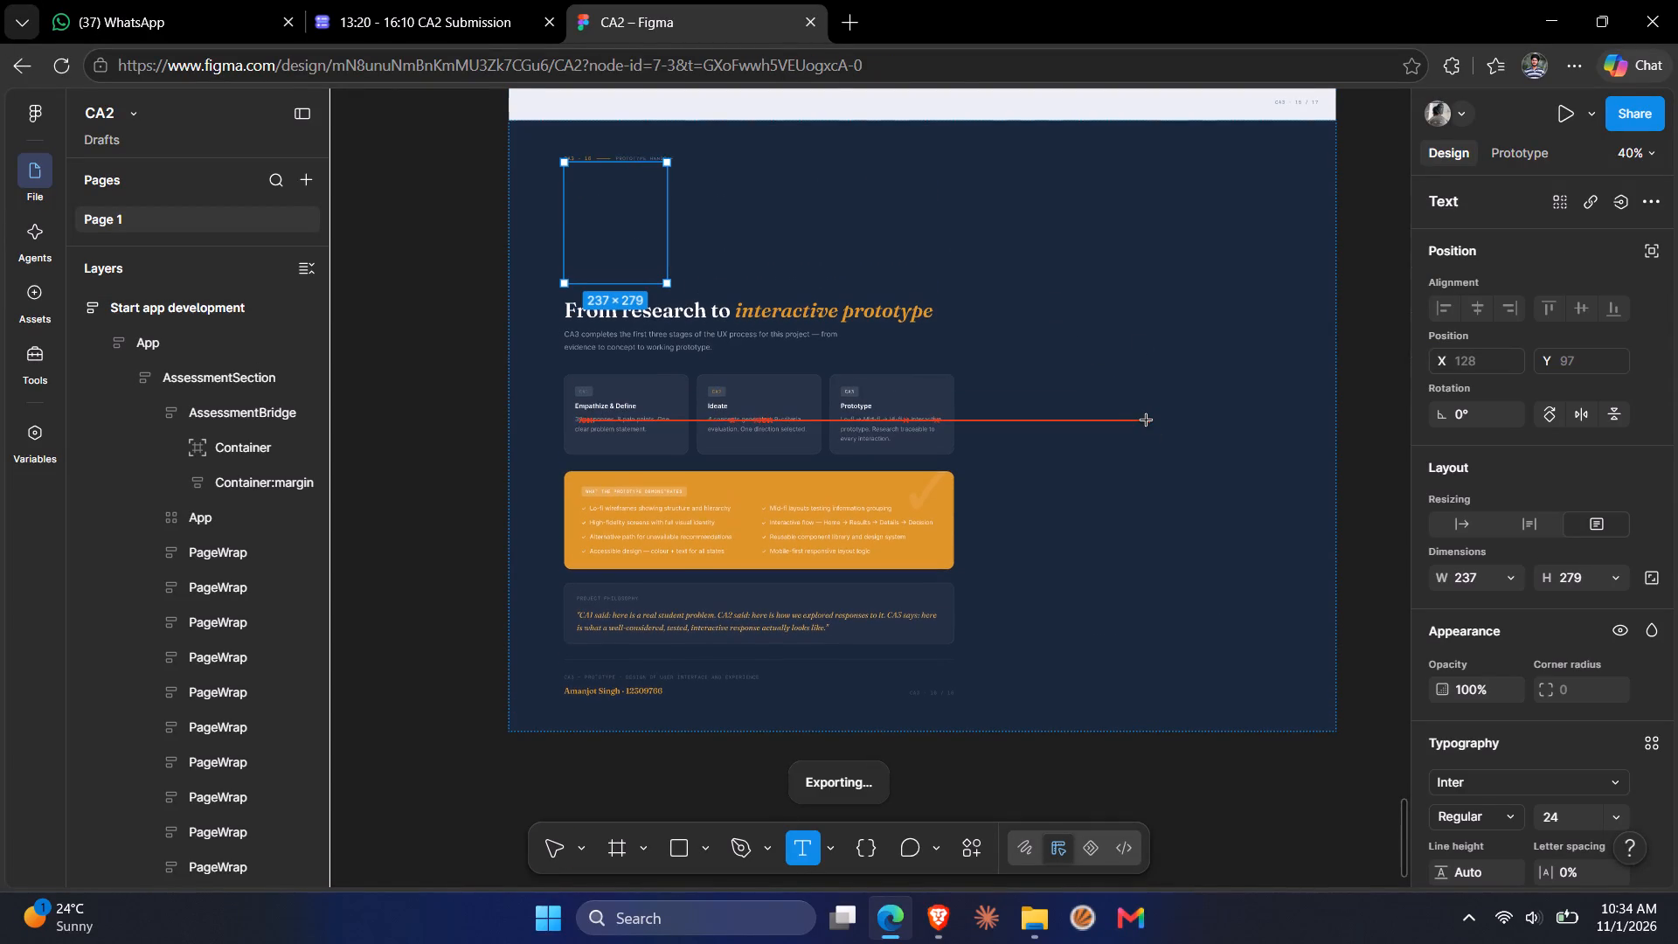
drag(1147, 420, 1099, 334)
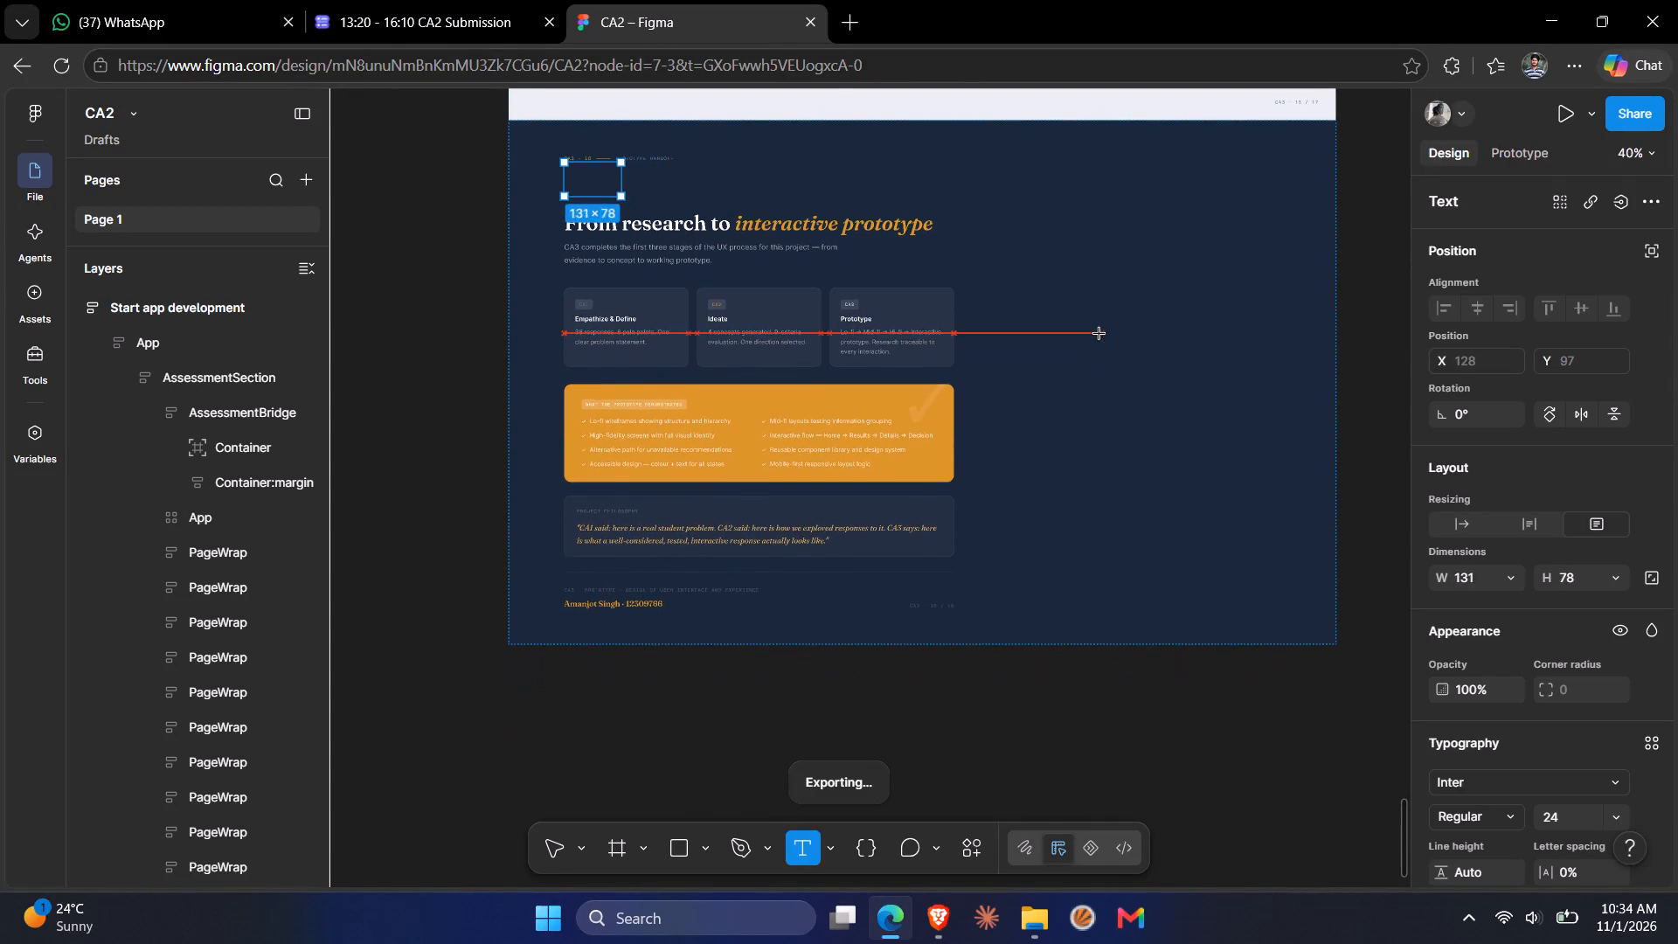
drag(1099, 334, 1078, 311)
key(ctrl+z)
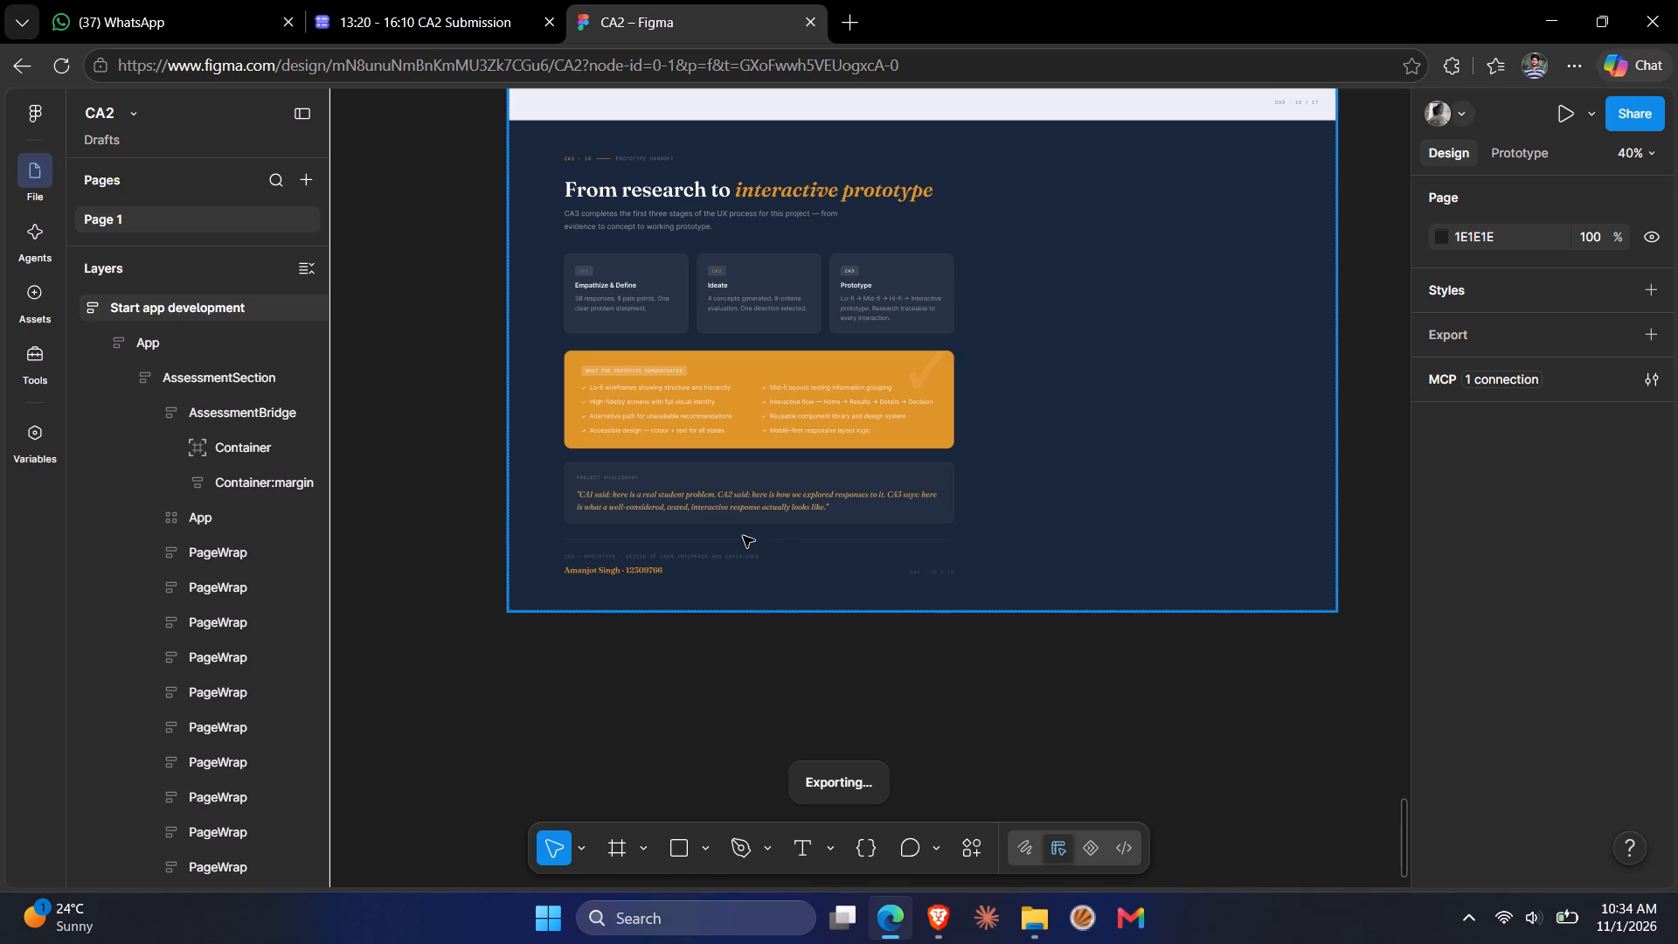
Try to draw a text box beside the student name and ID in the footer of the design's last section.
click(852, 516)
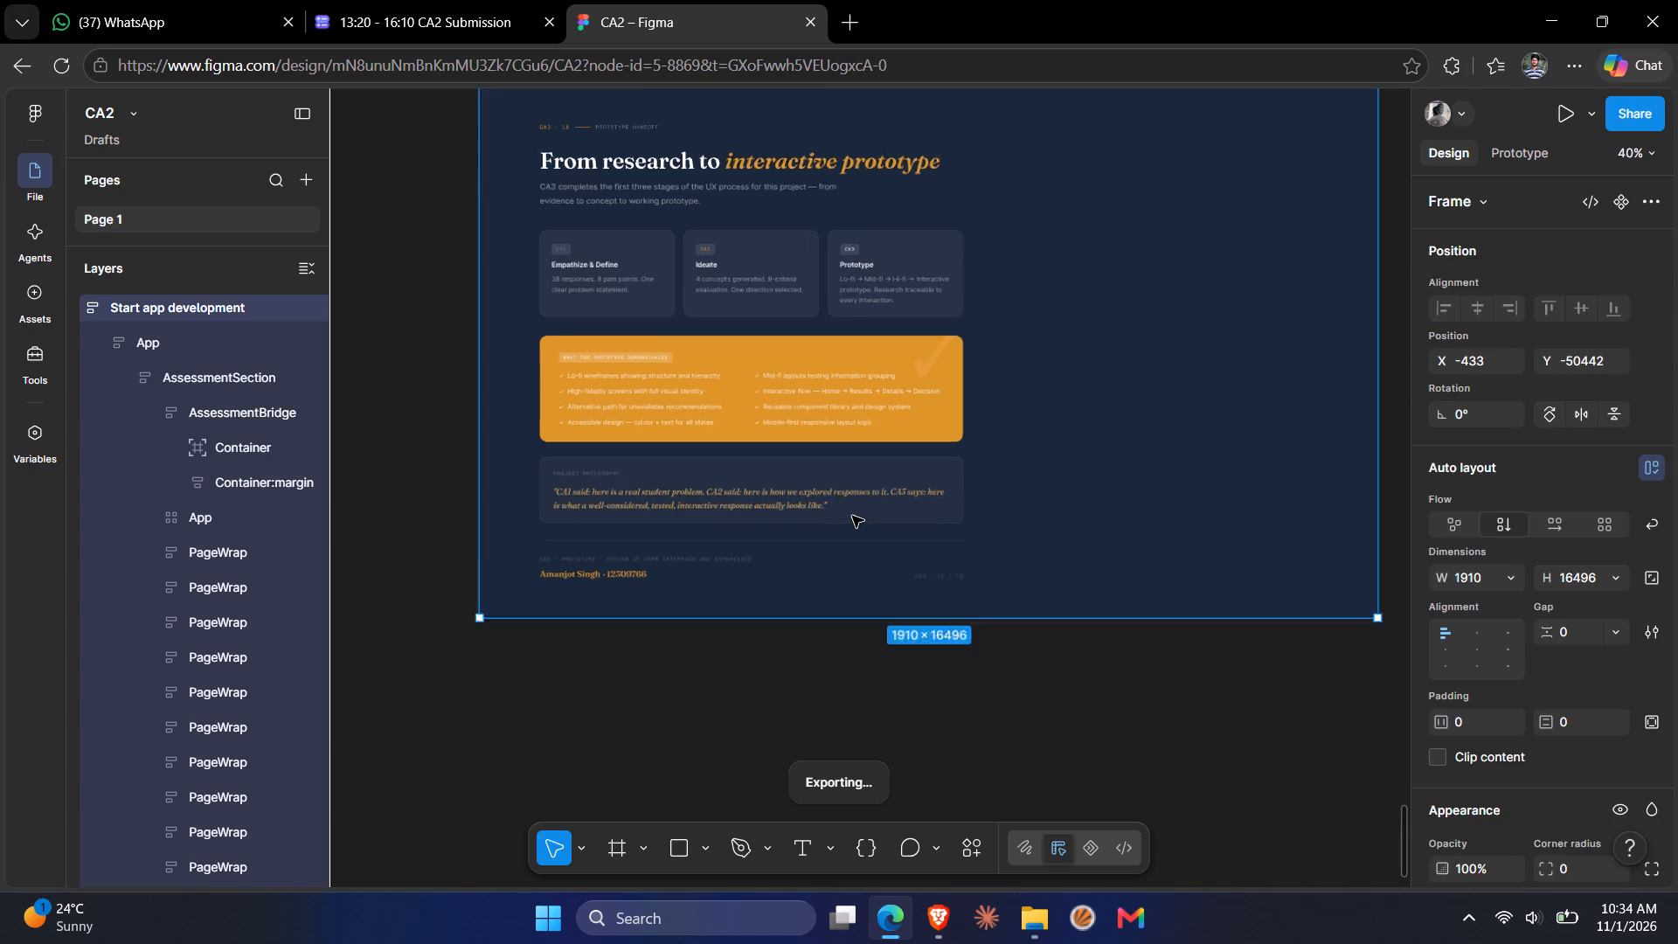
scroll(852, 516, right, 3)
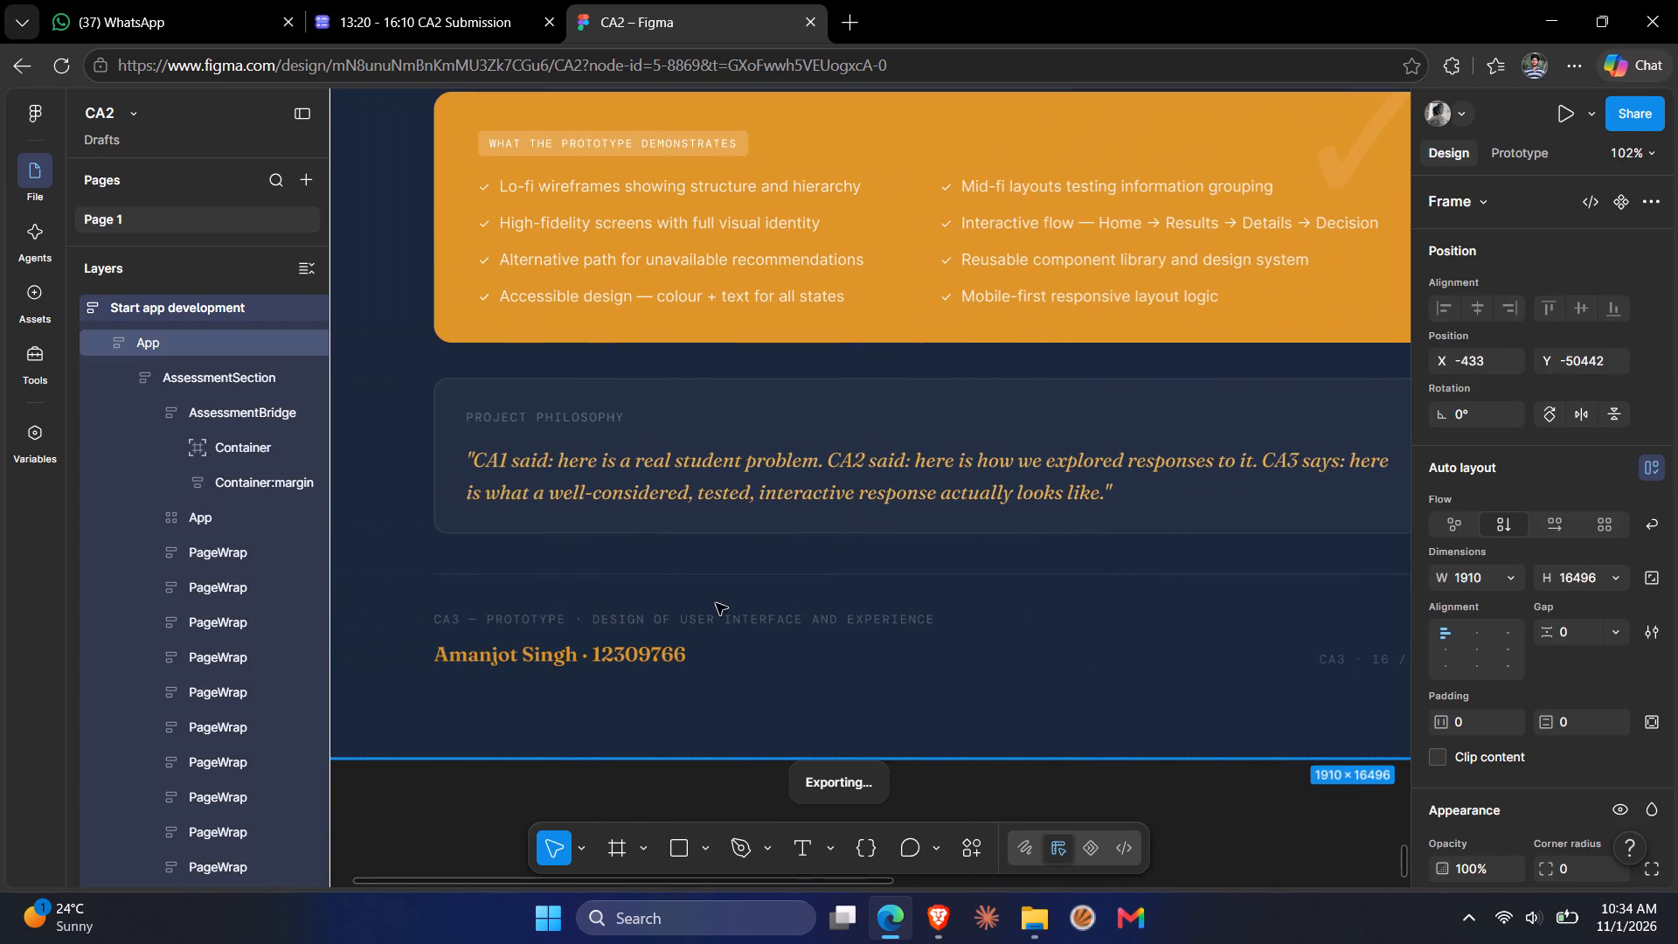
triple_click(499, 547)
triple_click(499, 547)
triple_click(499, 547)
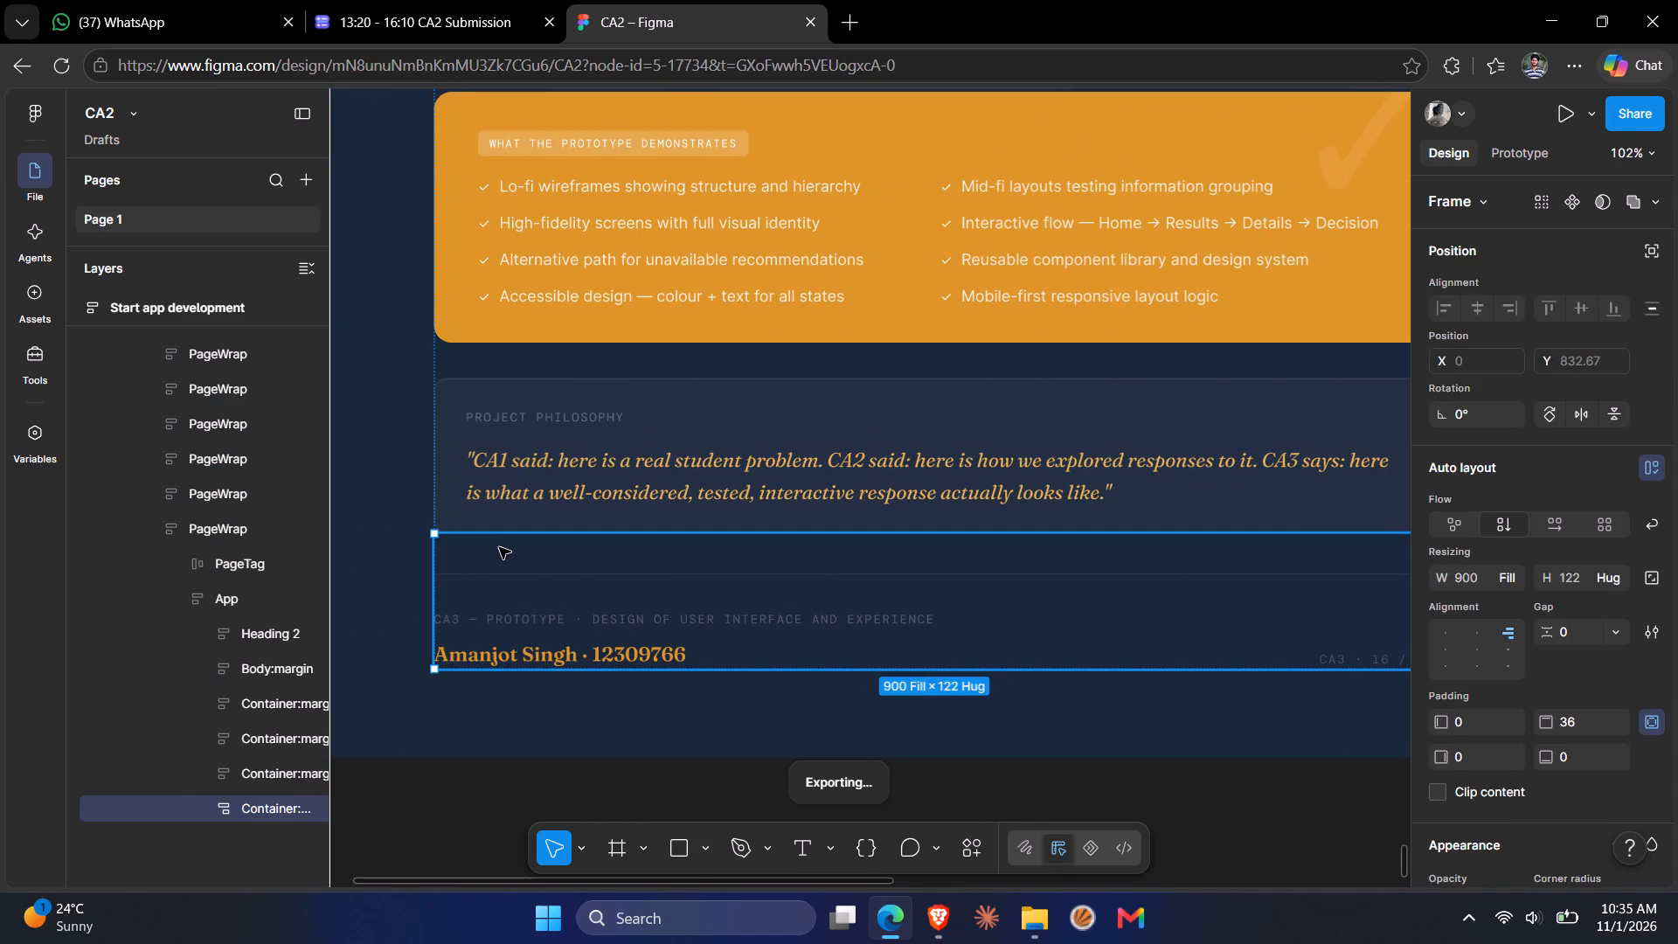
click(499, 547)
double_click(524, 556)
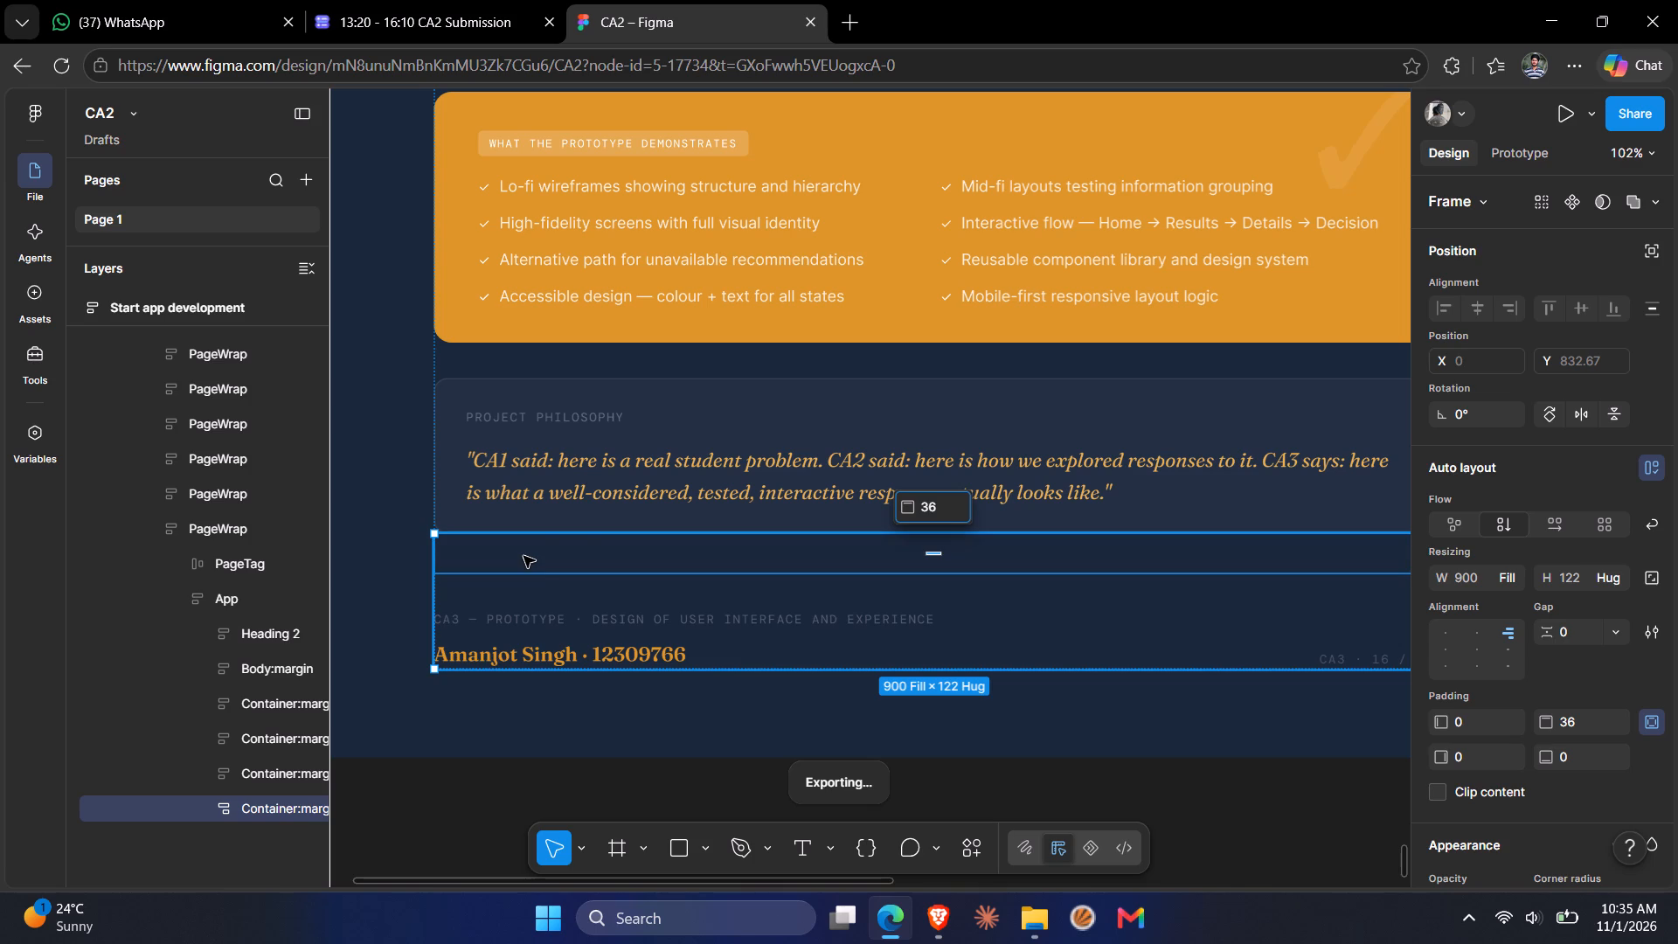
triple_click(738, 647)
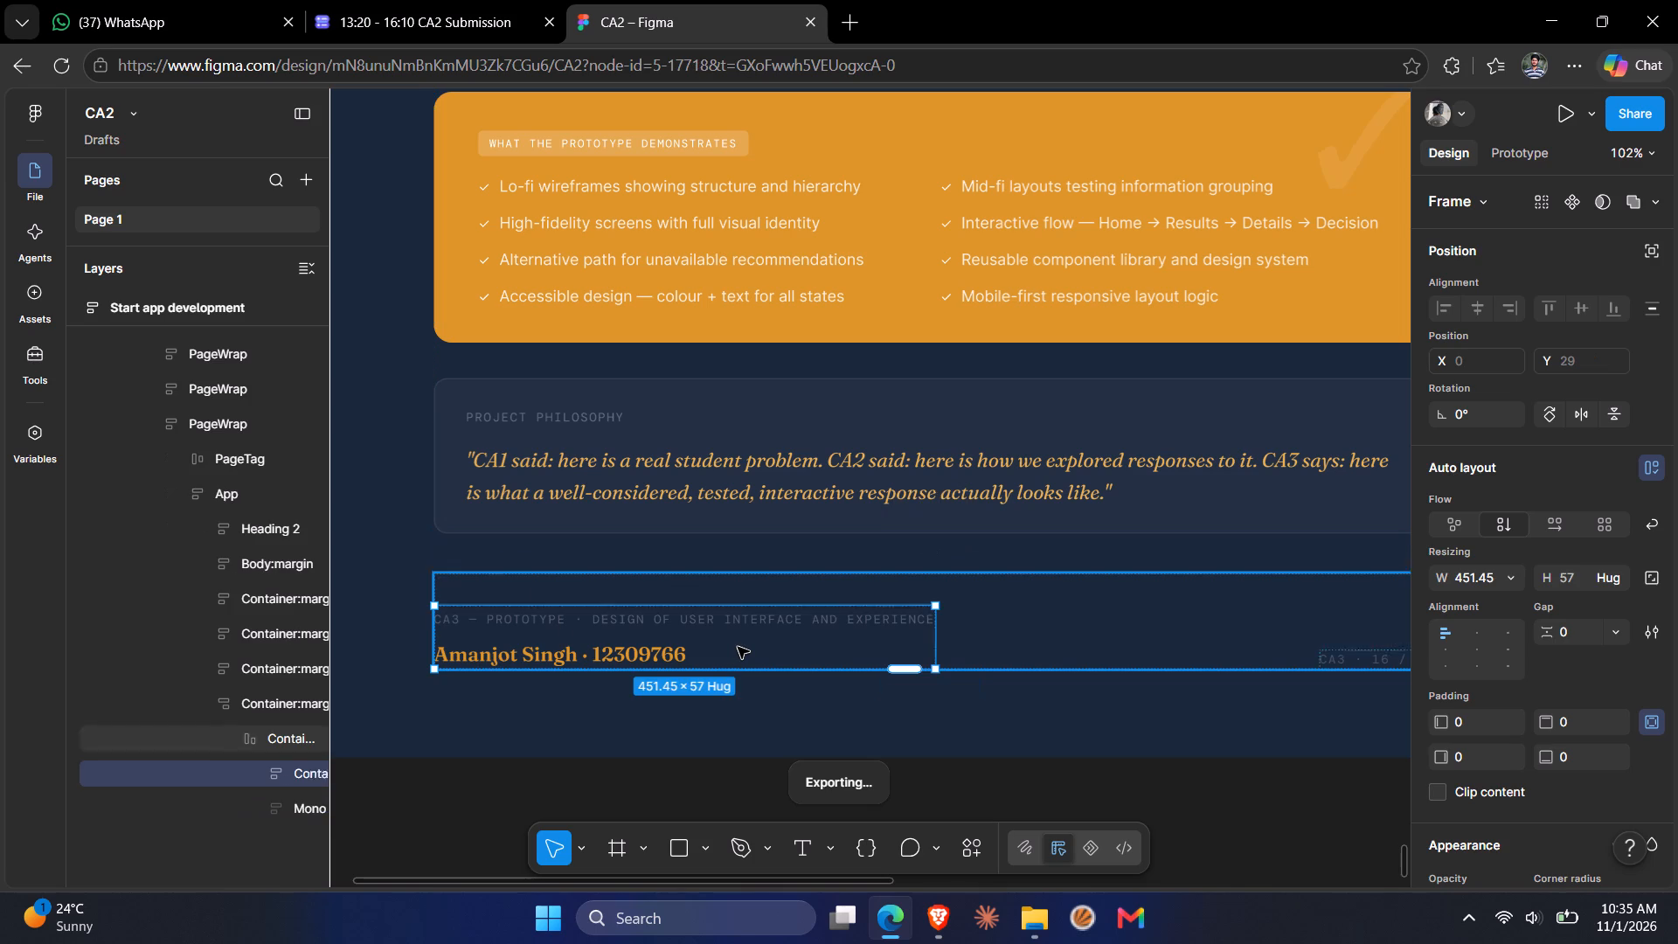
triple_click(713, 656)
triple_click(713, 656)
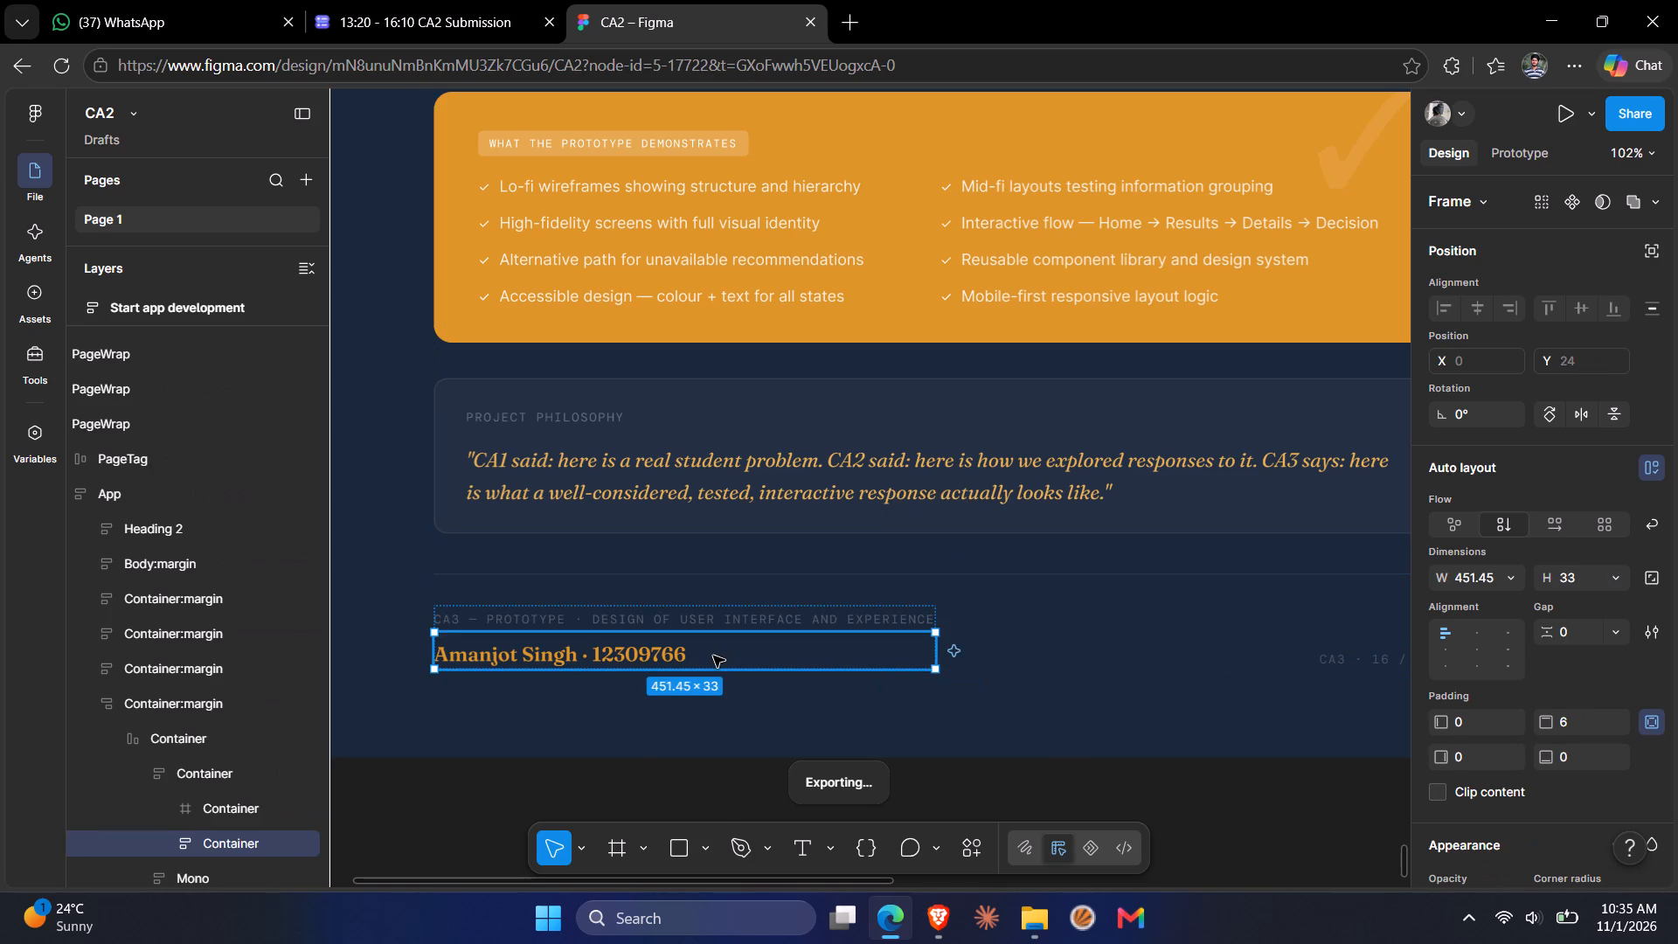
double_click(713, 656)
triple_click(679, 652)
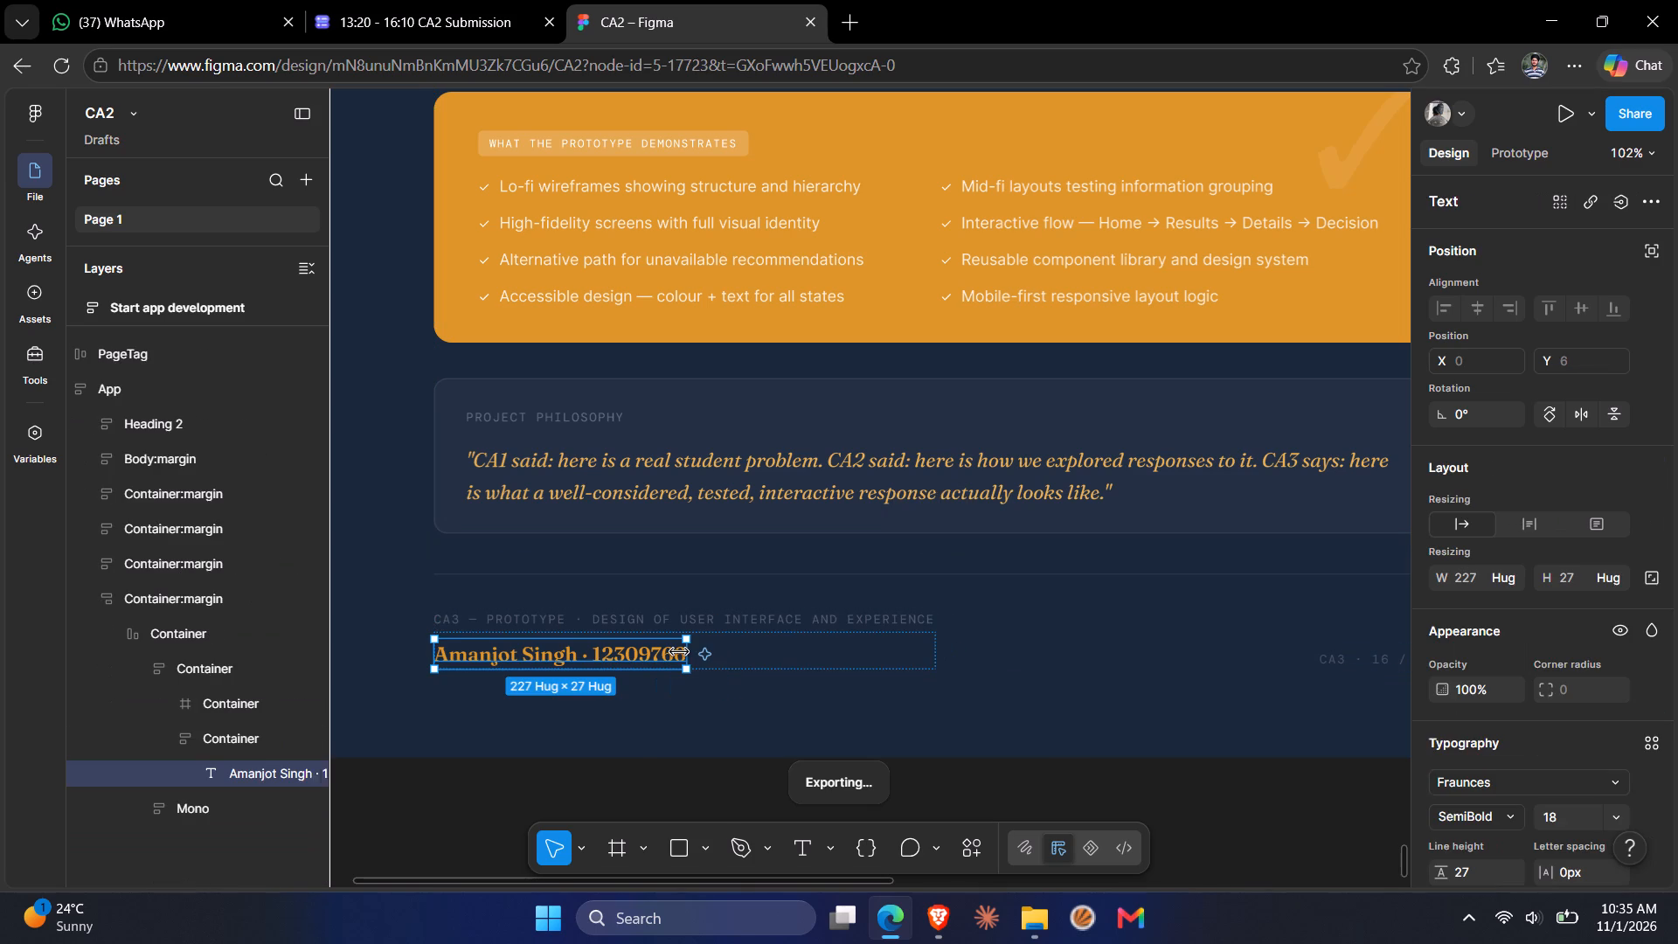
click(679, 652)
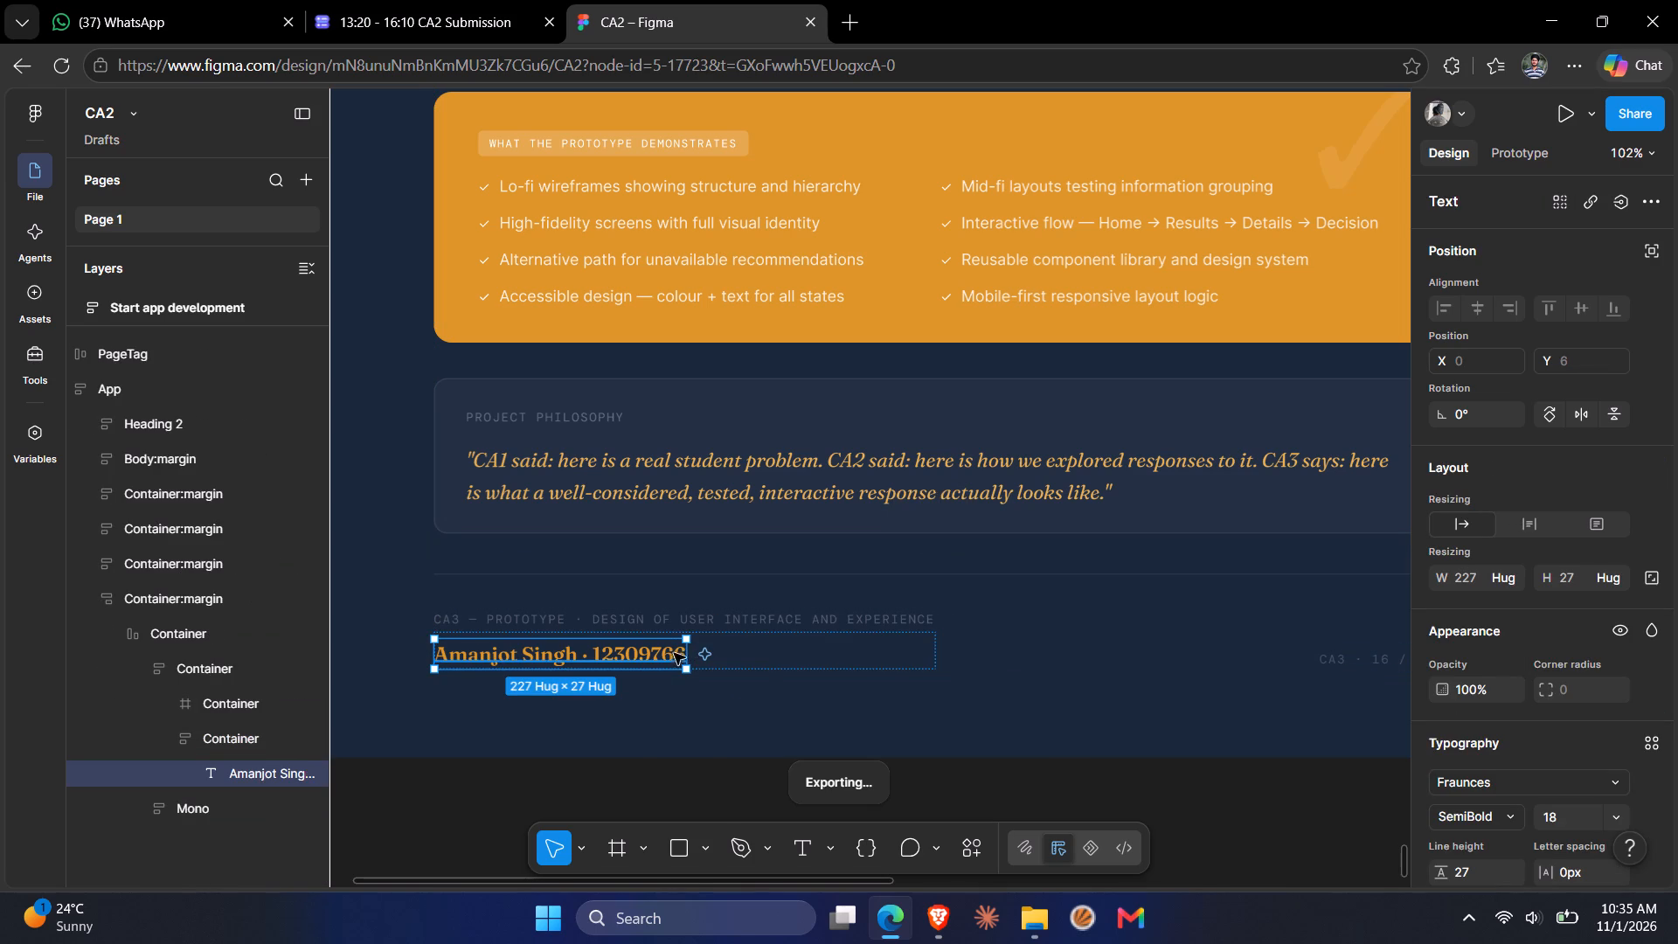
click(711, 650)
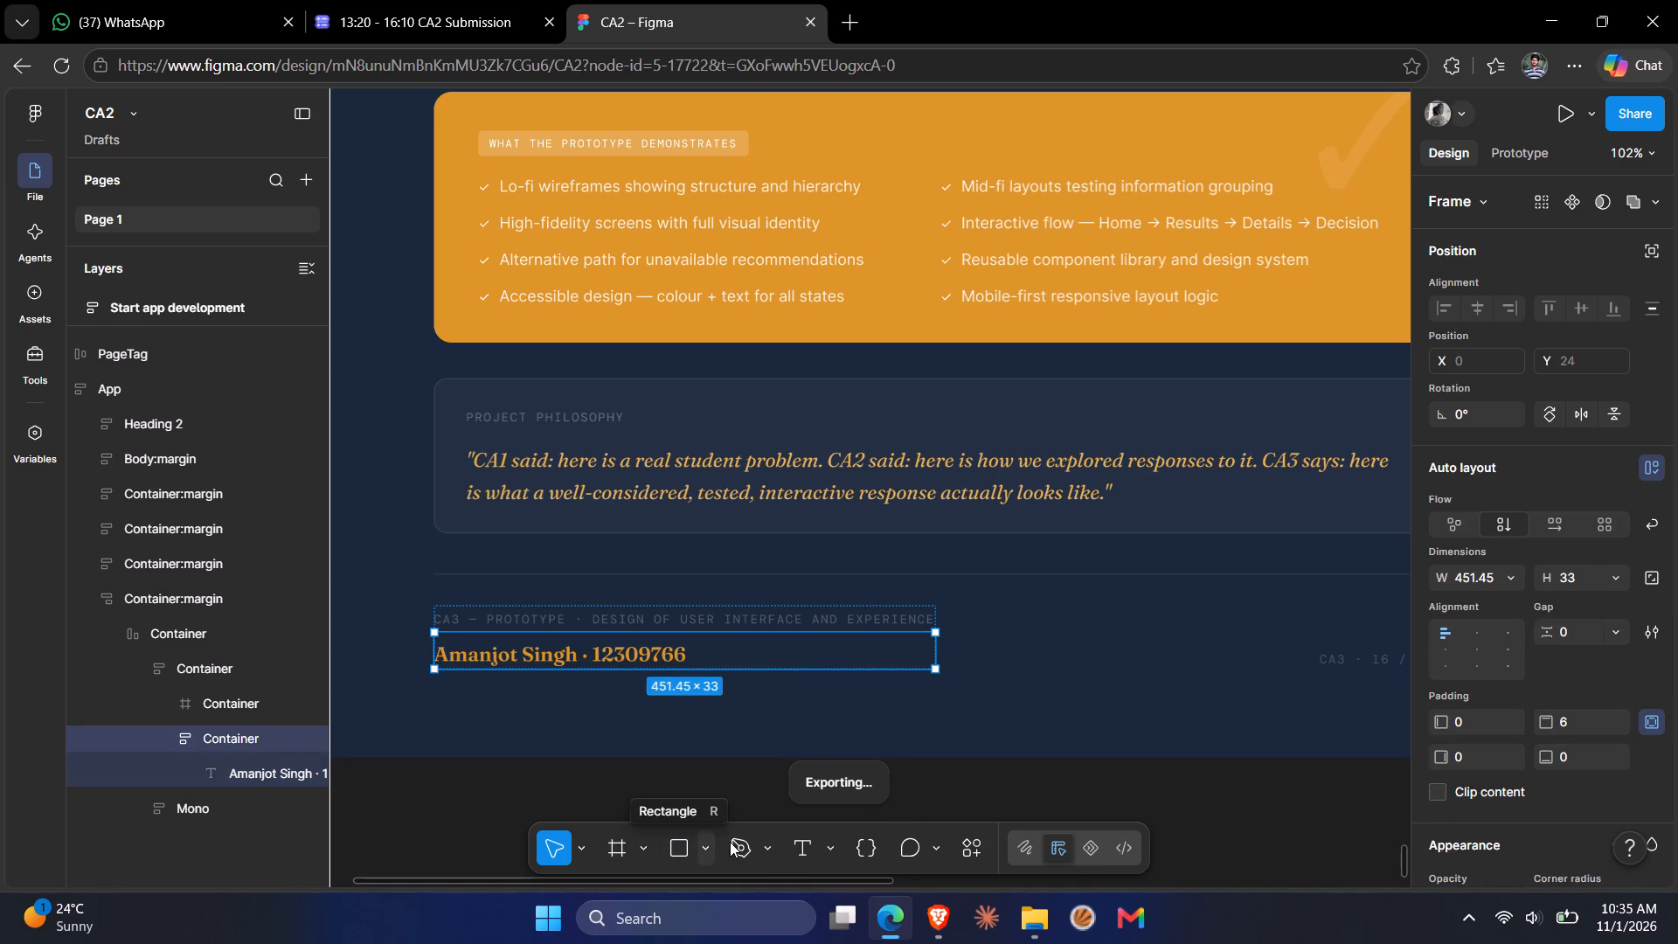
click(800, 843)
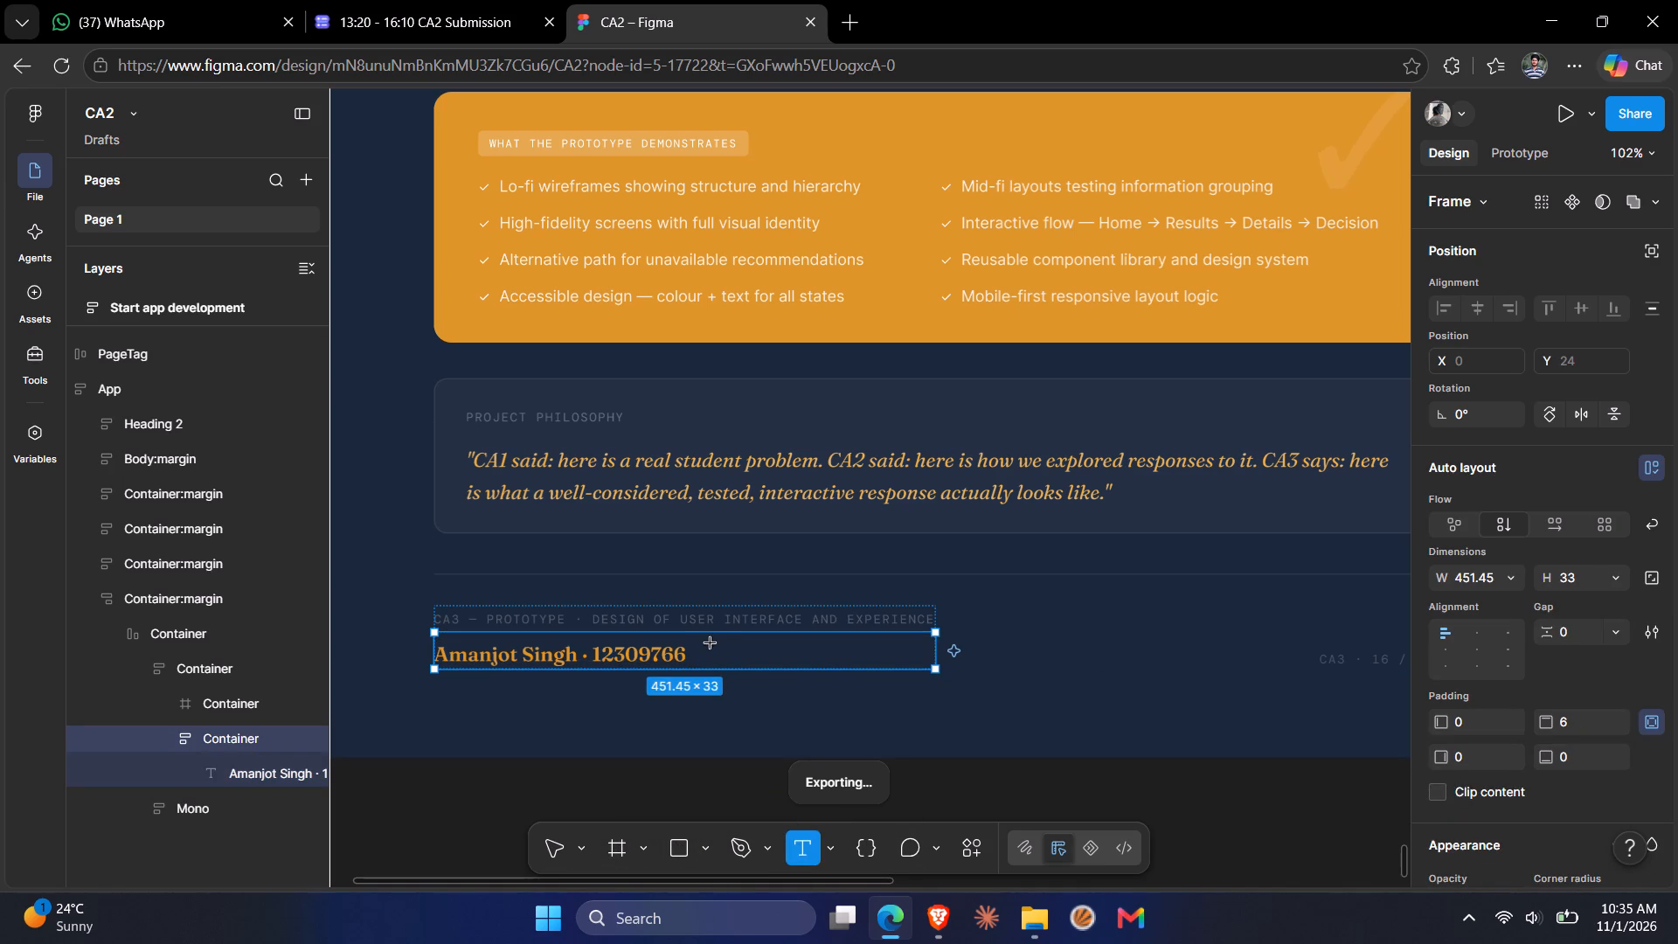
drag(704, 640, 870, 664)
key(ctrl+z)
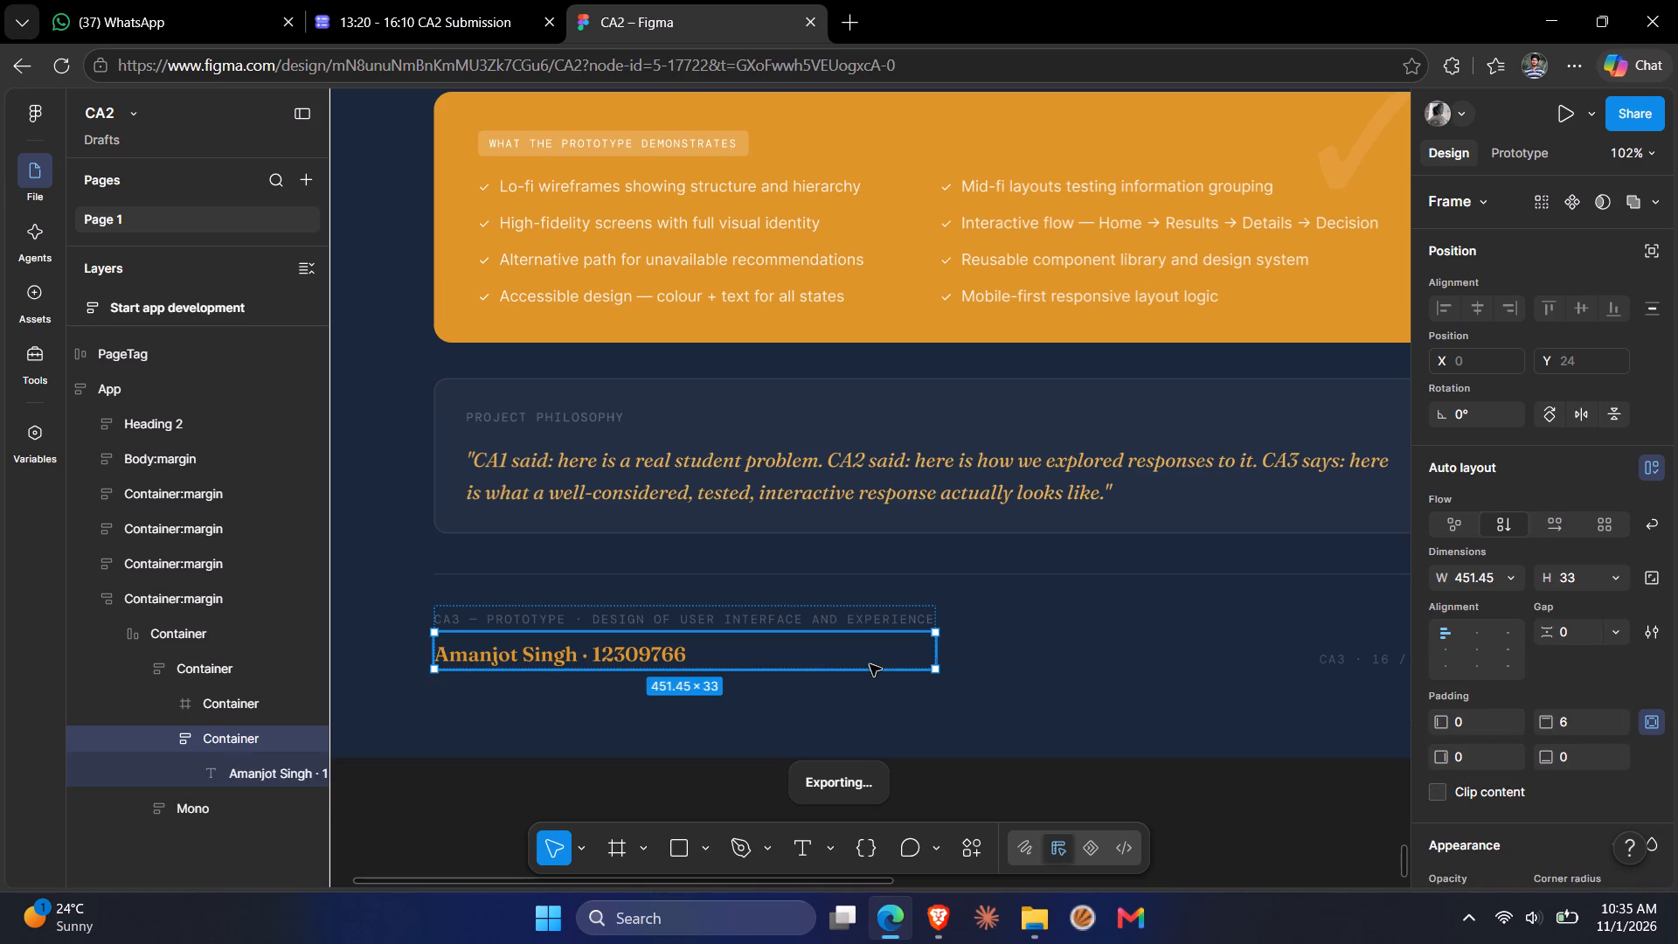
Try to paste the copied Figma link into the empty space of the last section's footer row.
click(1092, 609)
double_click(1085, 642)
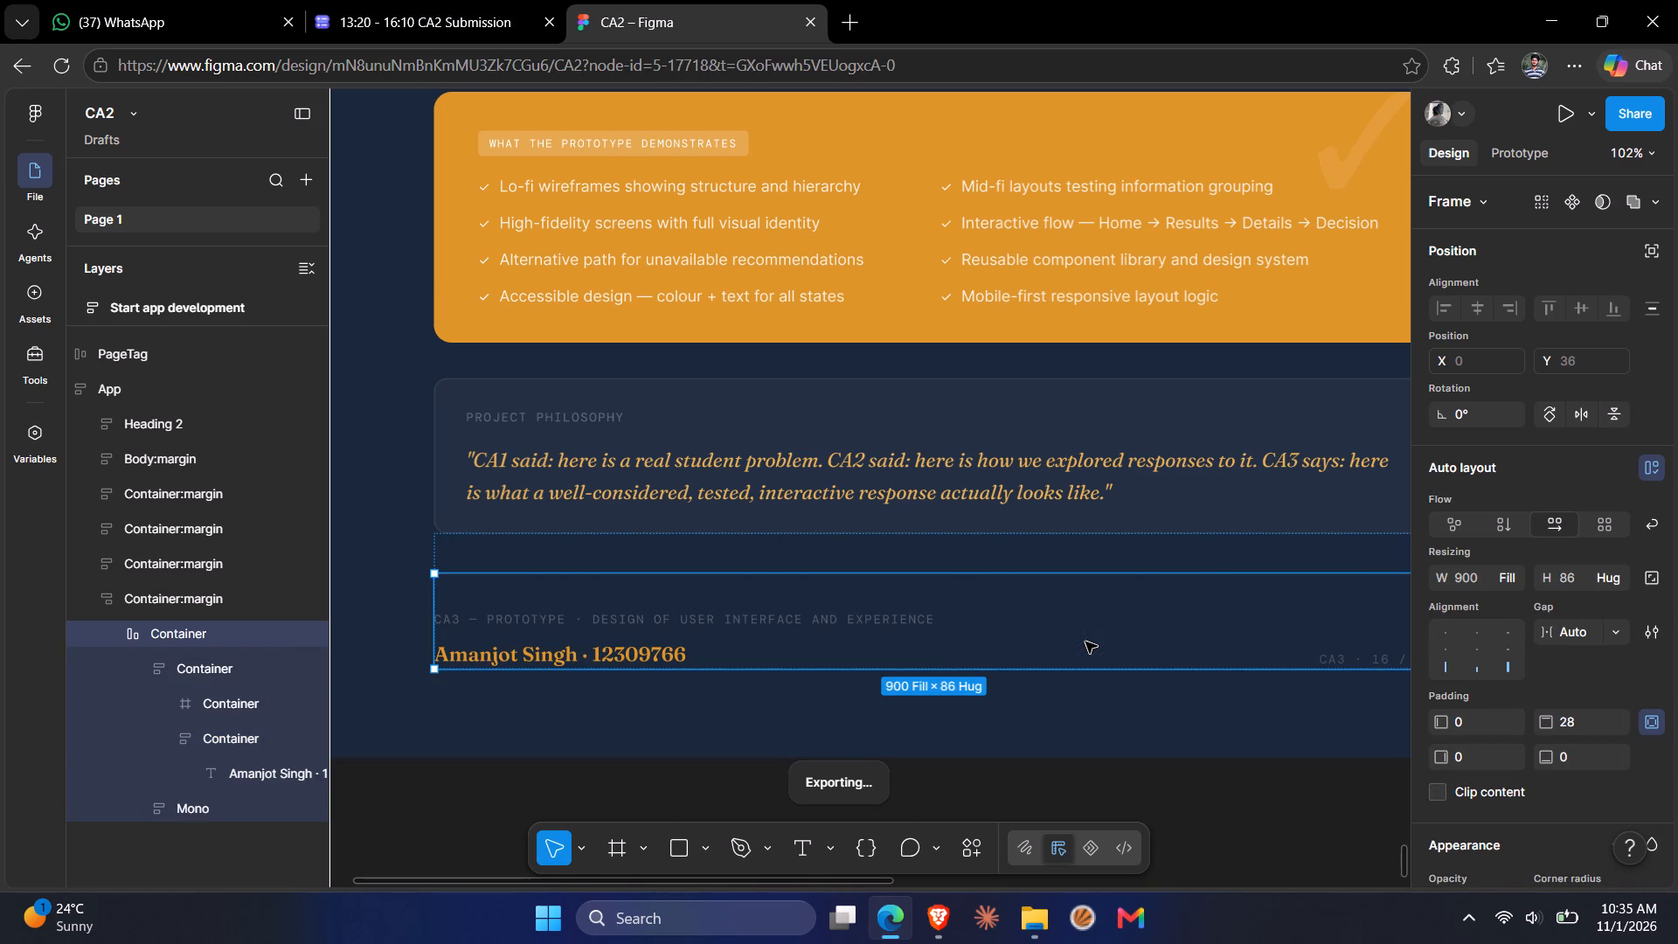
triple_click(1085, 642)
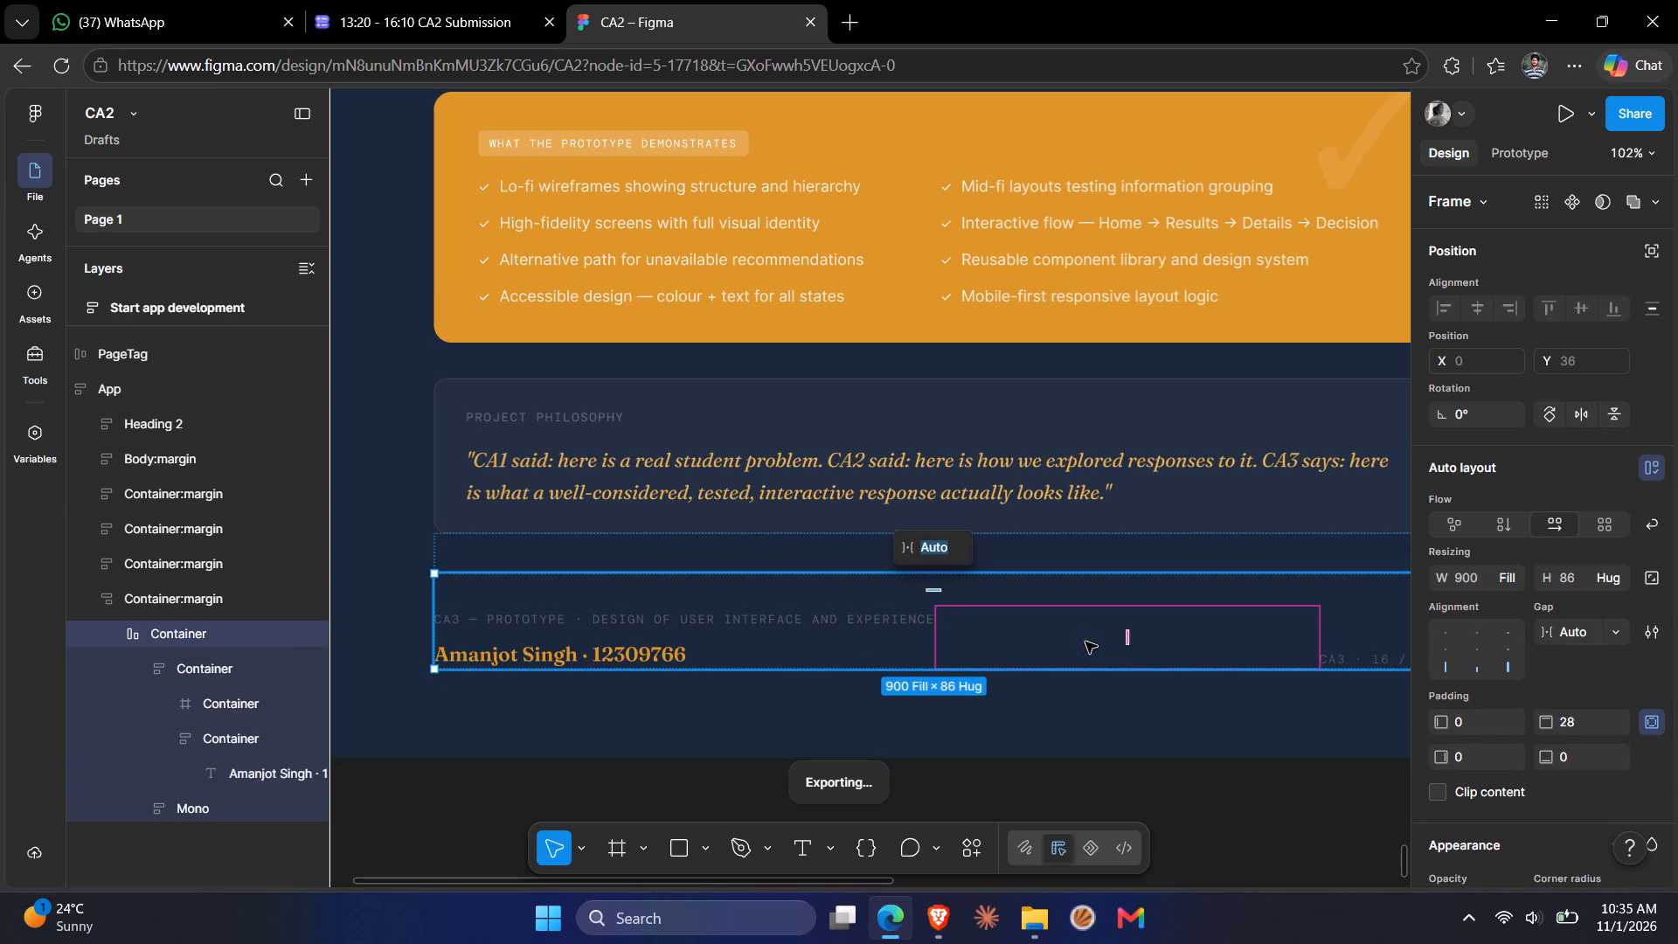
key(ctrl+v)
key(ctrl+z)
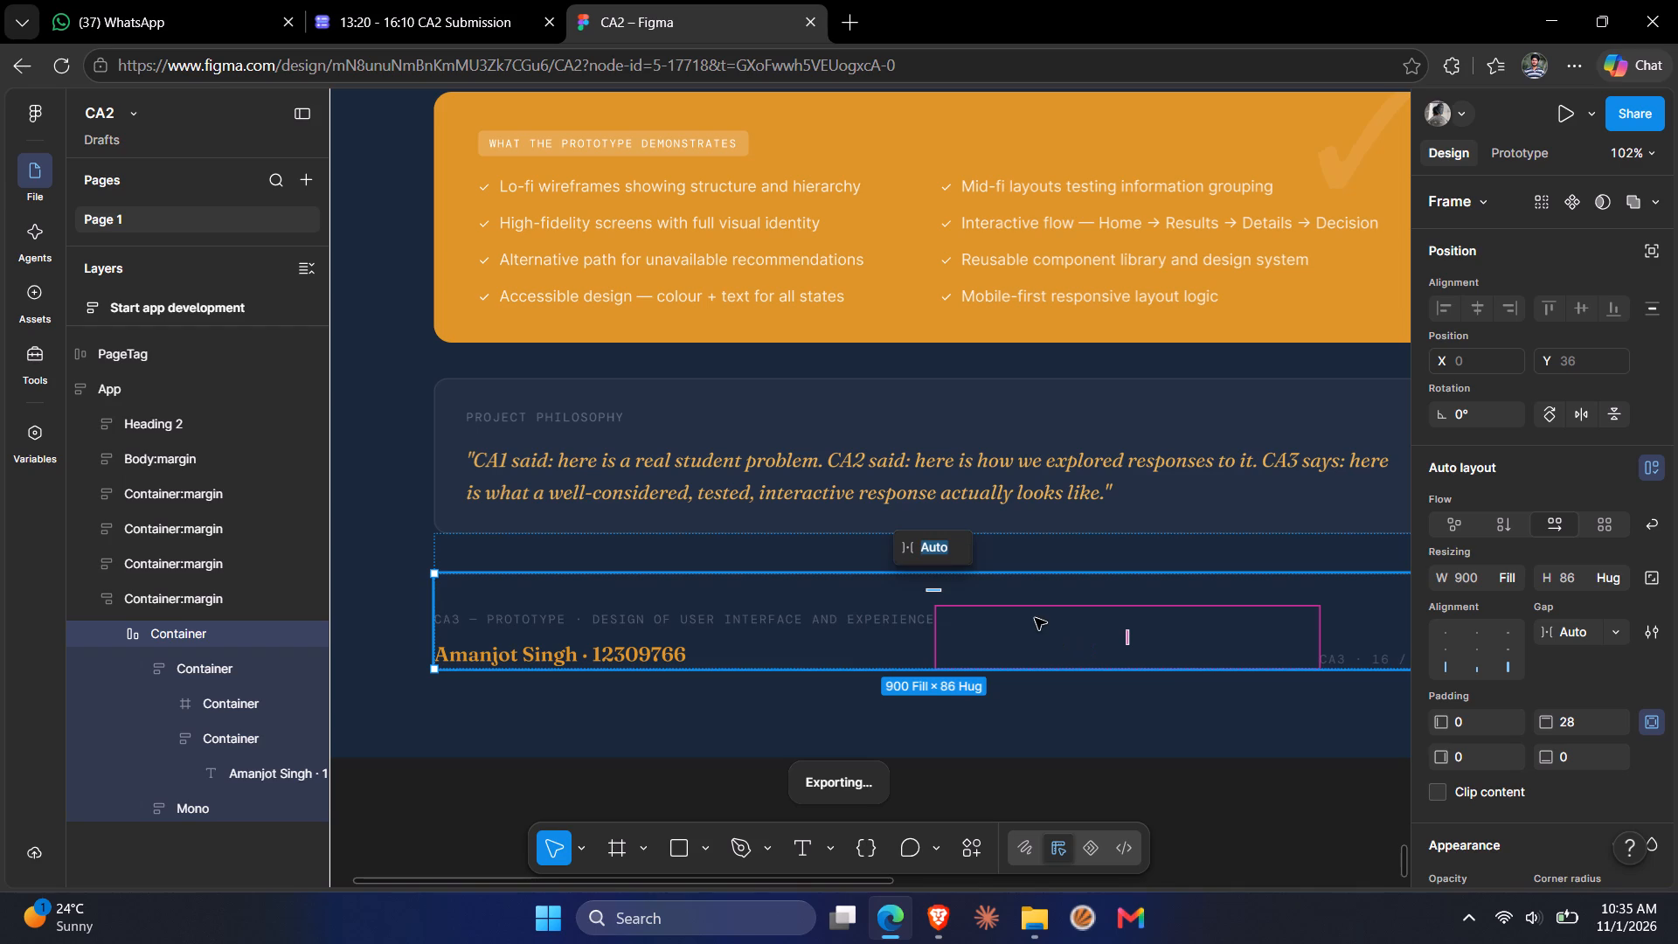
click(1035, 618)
Draw a text box about 234 × 49 in the footer row, between the student name and the page number.
click(800, 841)
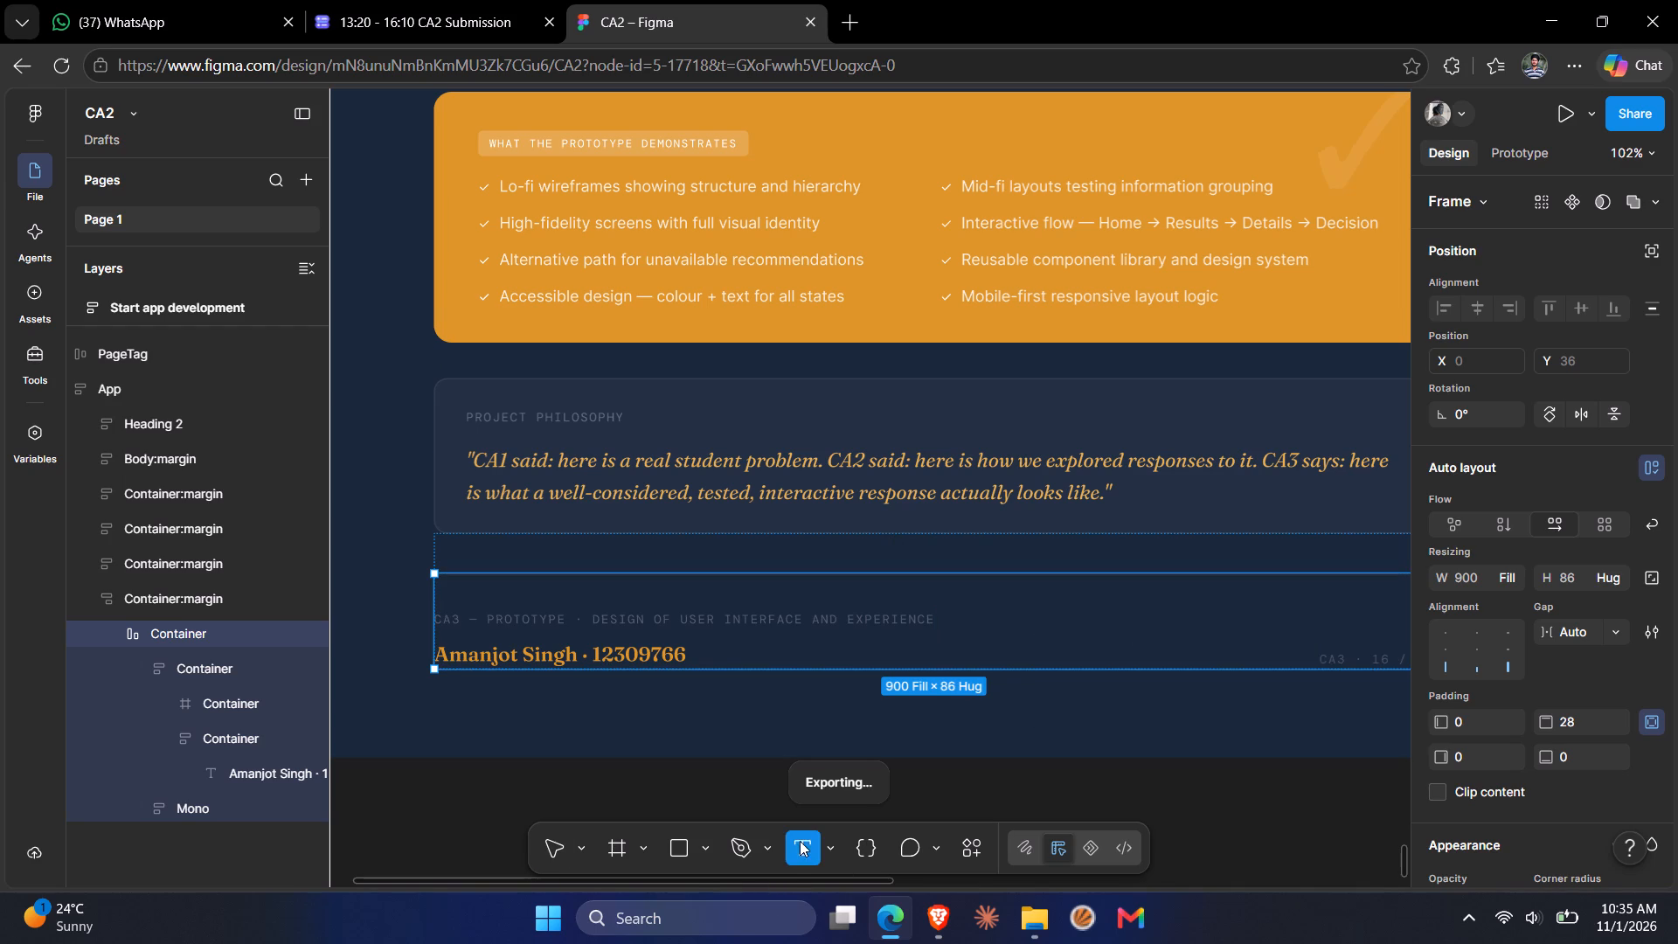
drag(965, 614, 1091, 650)
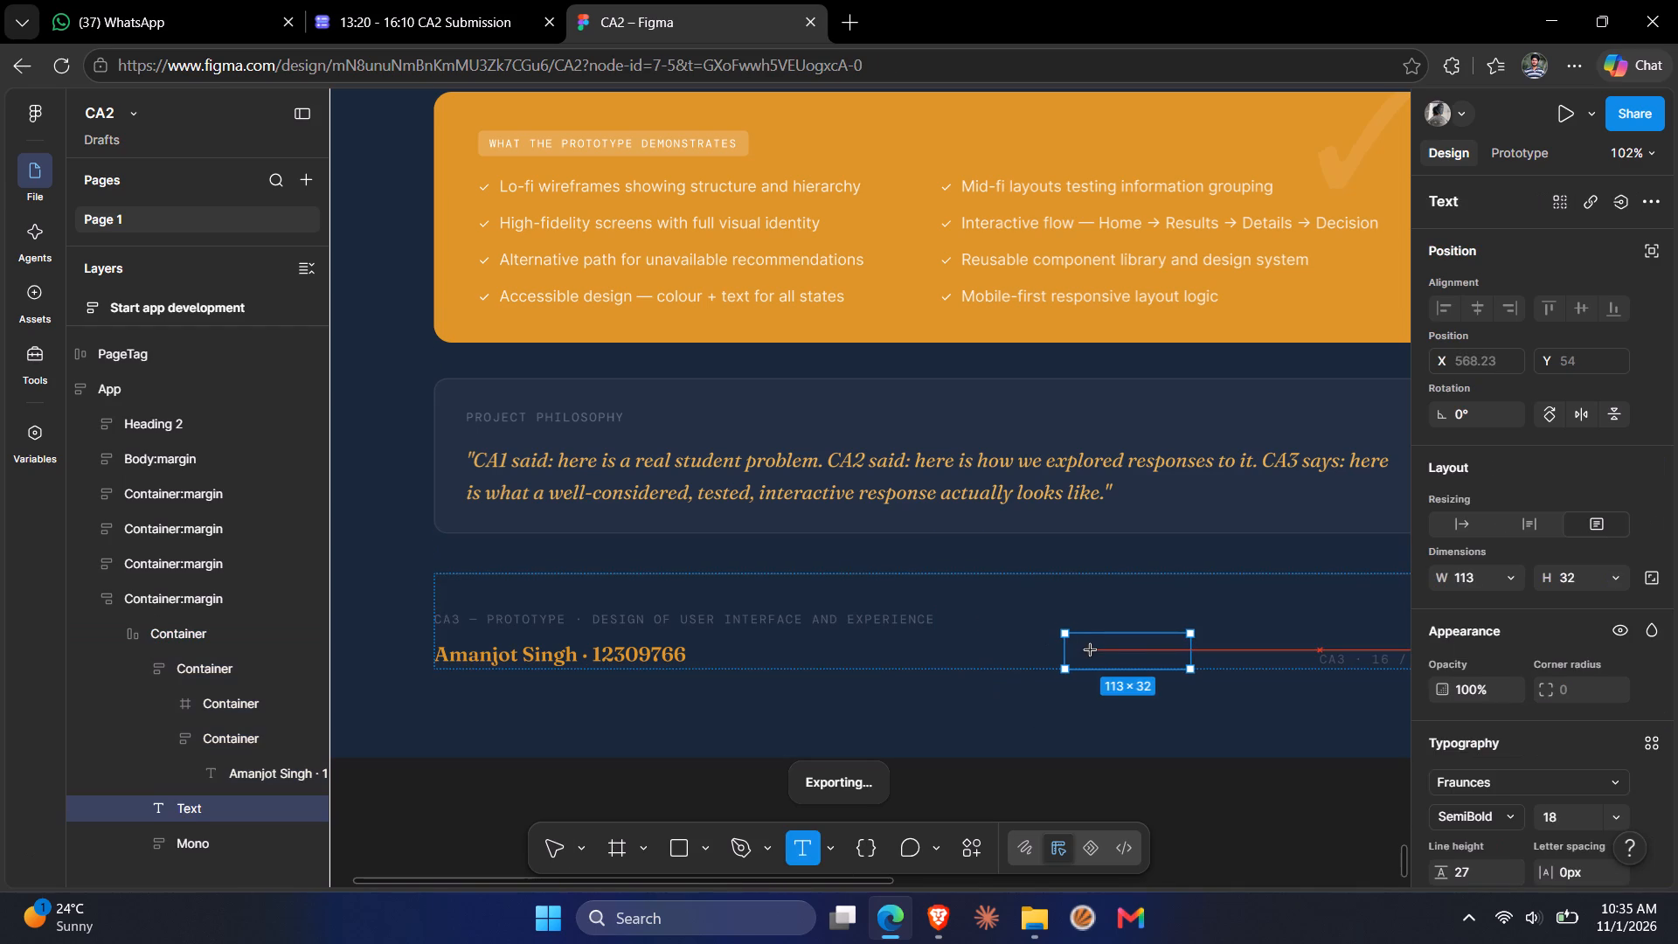
drag(1091, 650, 1220, 644)
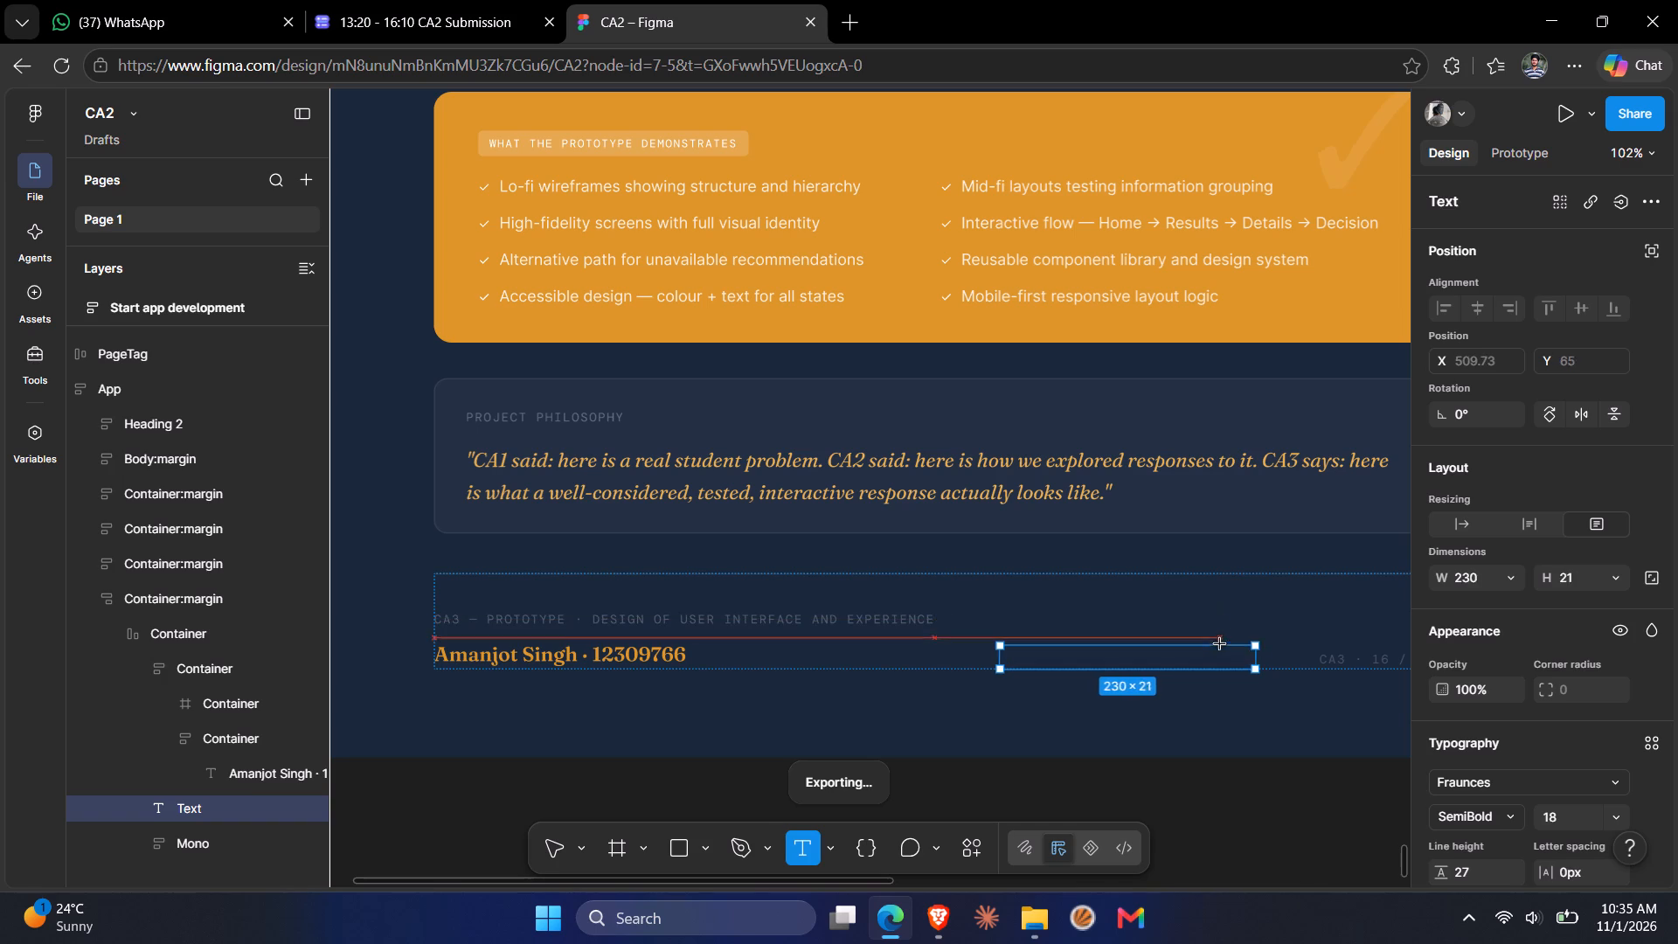
drag(1220, 644, 1224, 673)
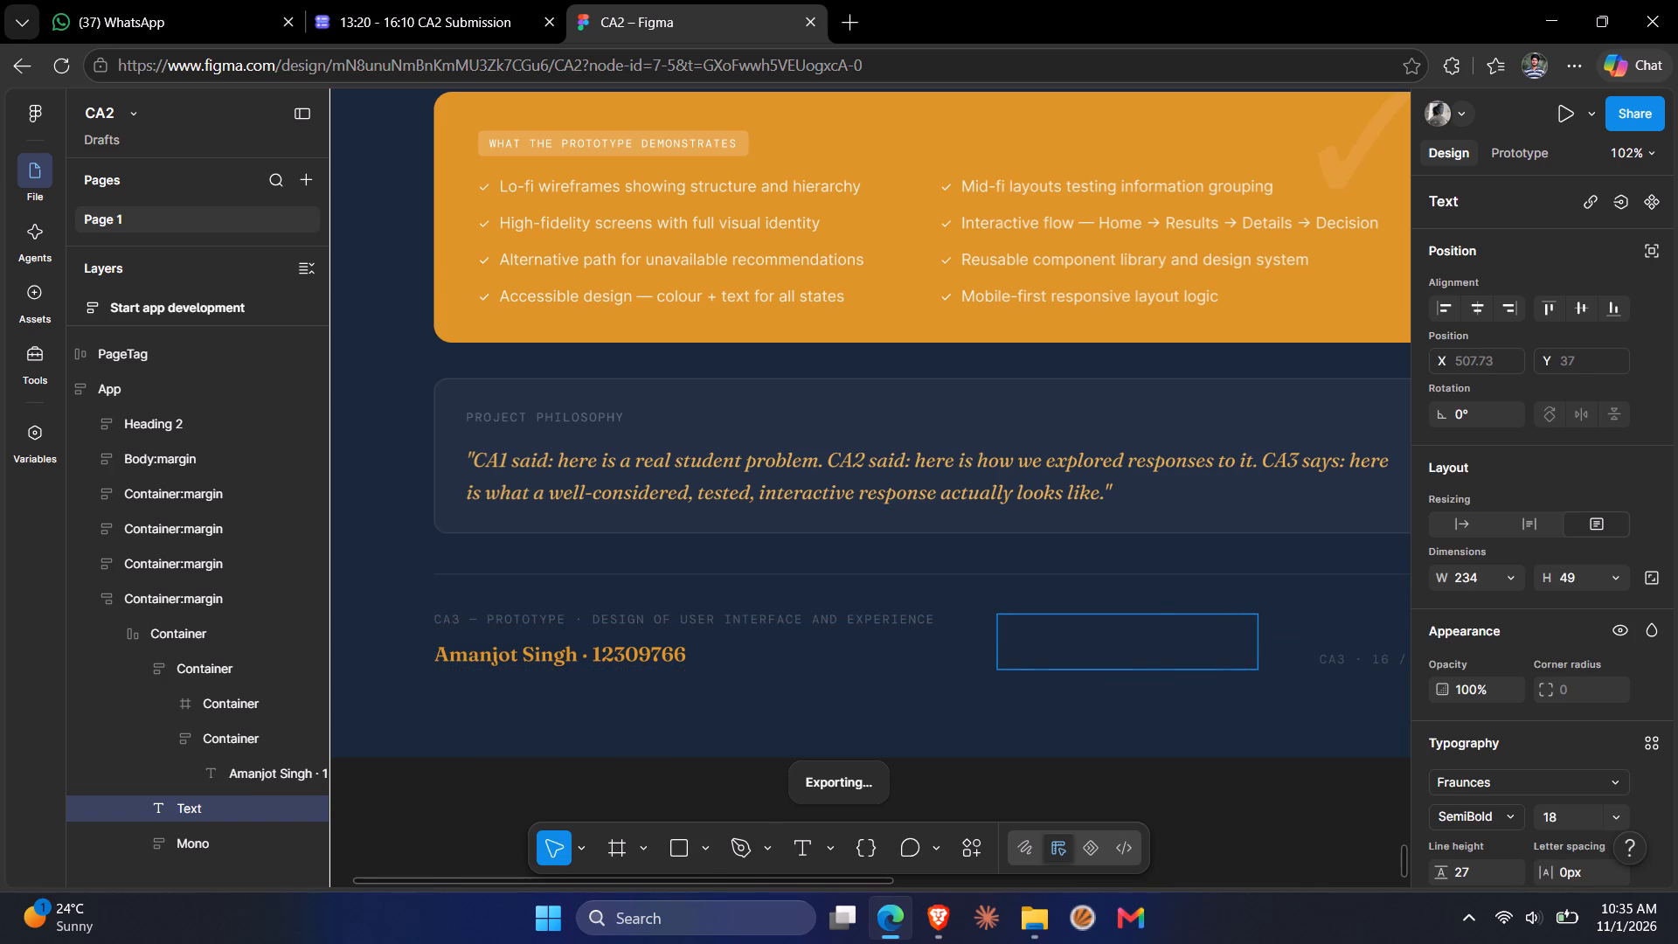
Enter "Figma Link->-" in the new text box, followed by the Figma design link from the clipboard history.
text(Figma Link ->)
key(BackSpace)
key(BackSpace)
text(->)
key(BackSpace)
key(BackSpace)
key(BackSpace)
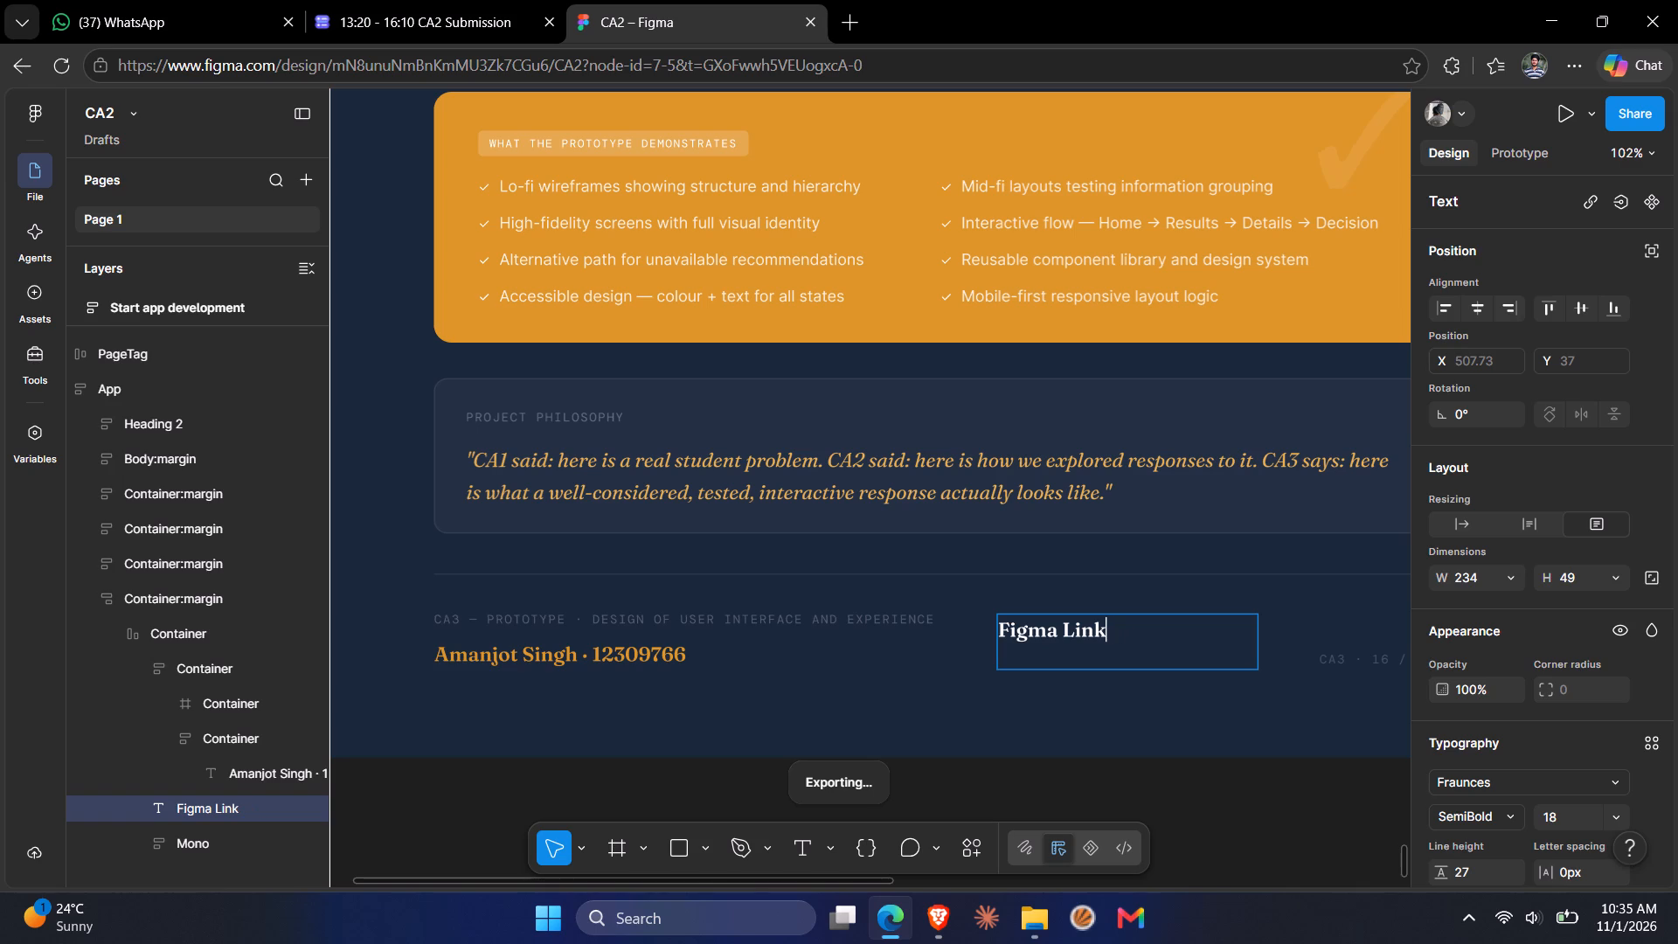
text(->)
key(minus)
key(super+v)
click(1285, 379)
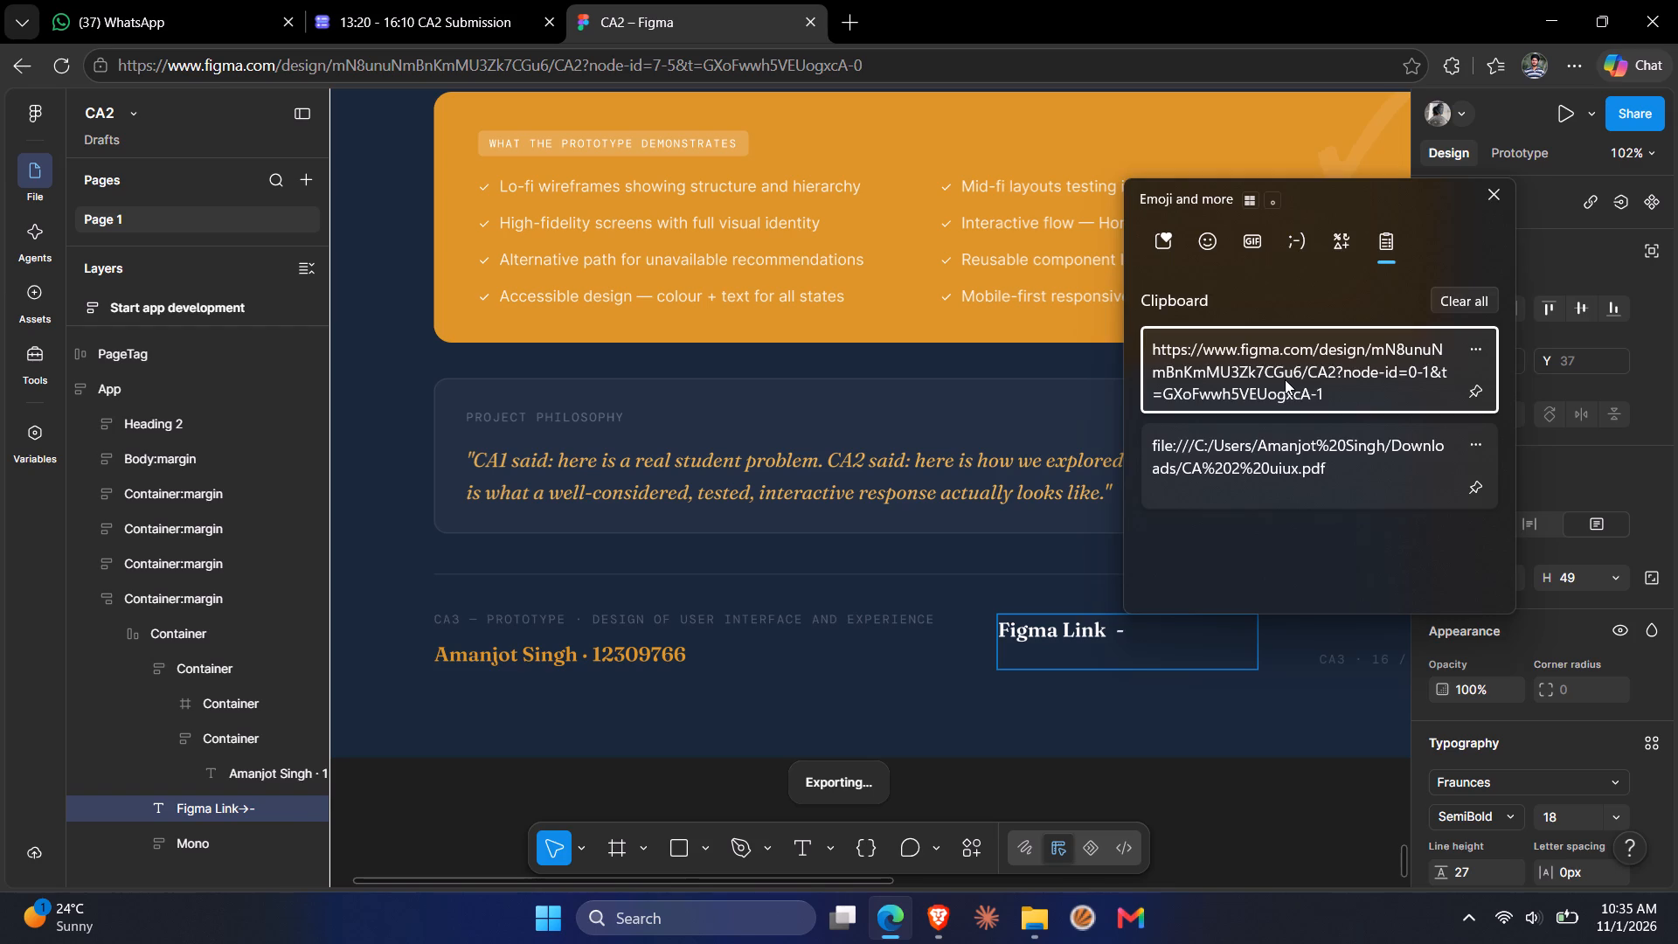
key(ctrl+v)
click(1120, 789)
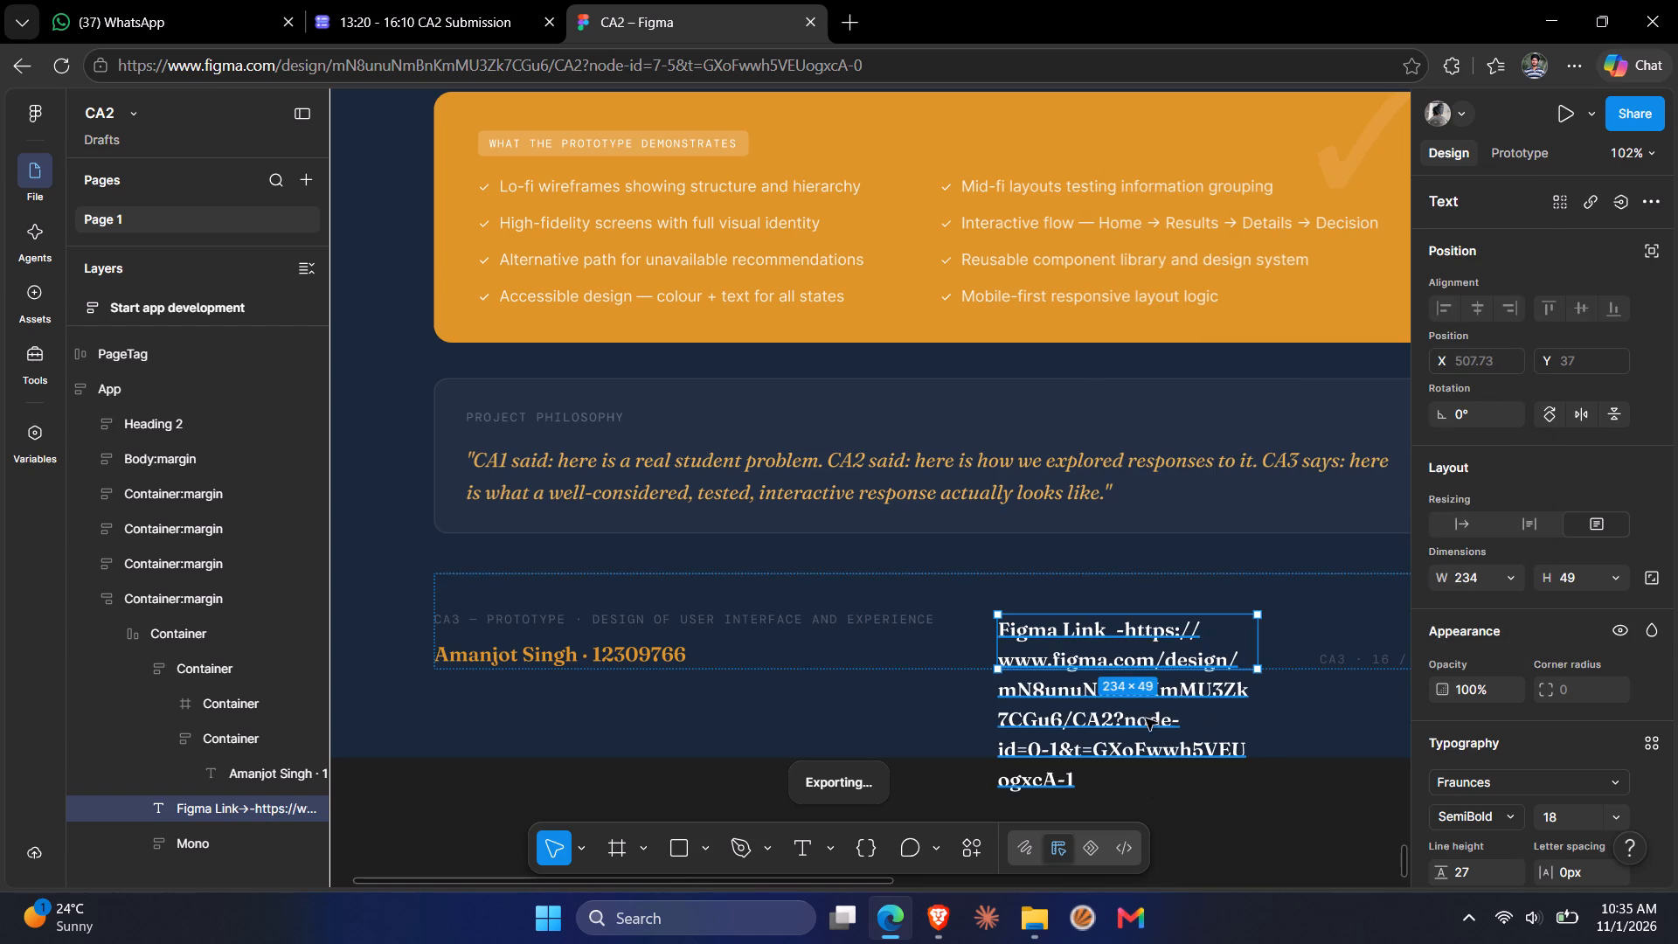
Resize the Figma link text box to about 235 × 45.
click(1156, 626)
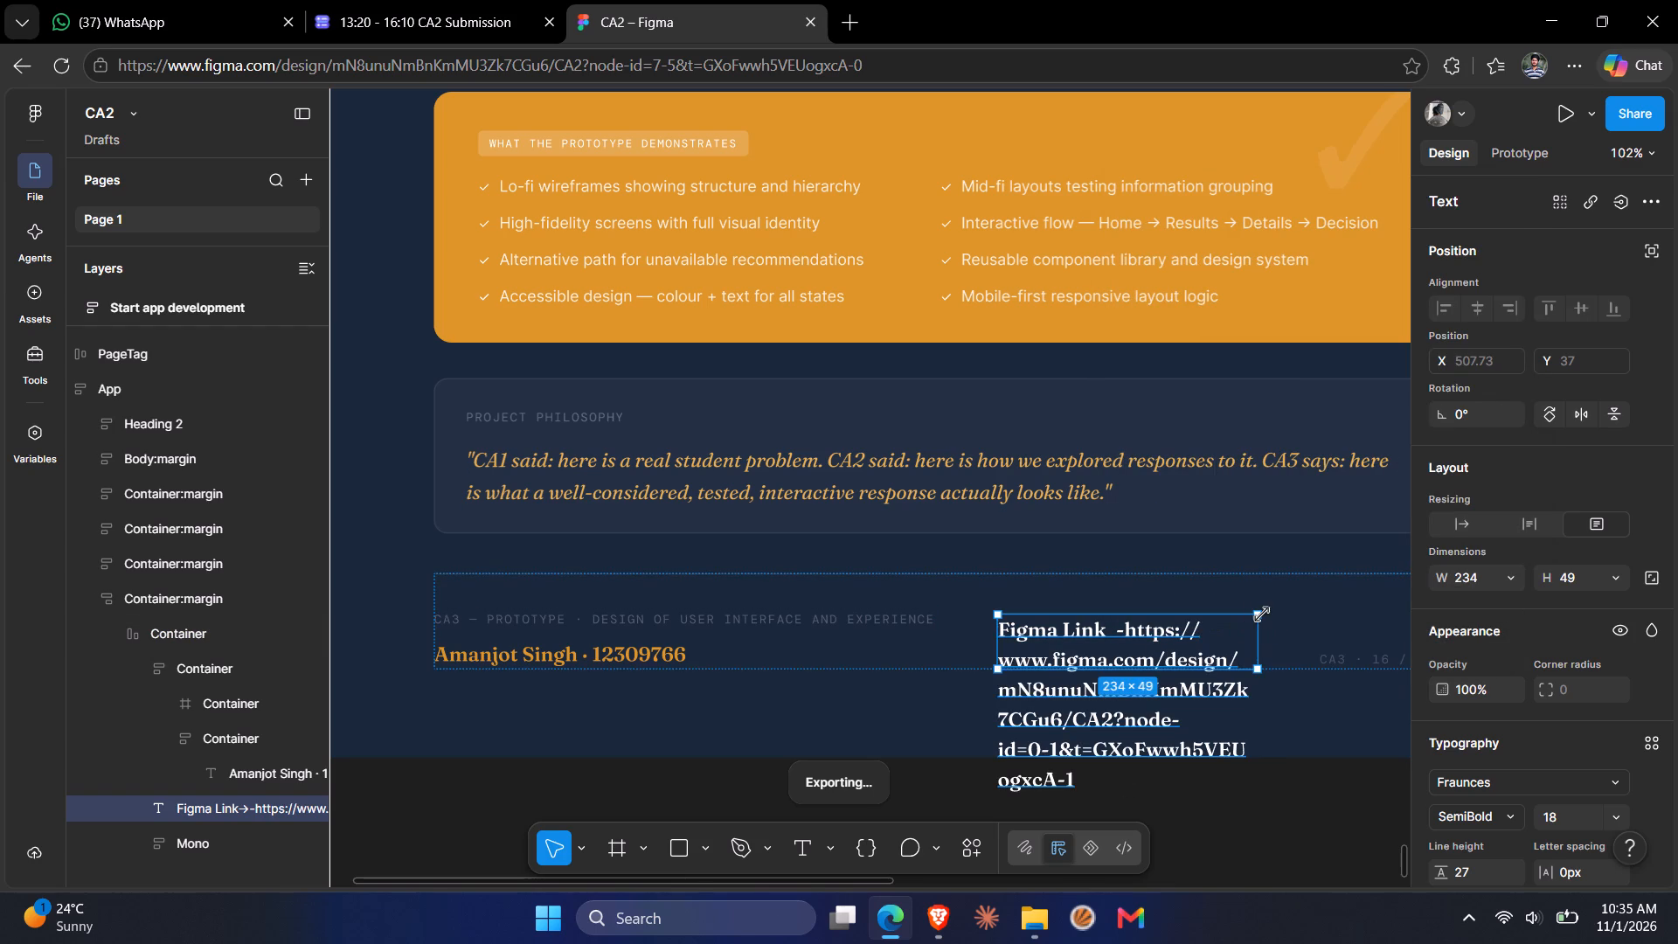
click(1262, 614)
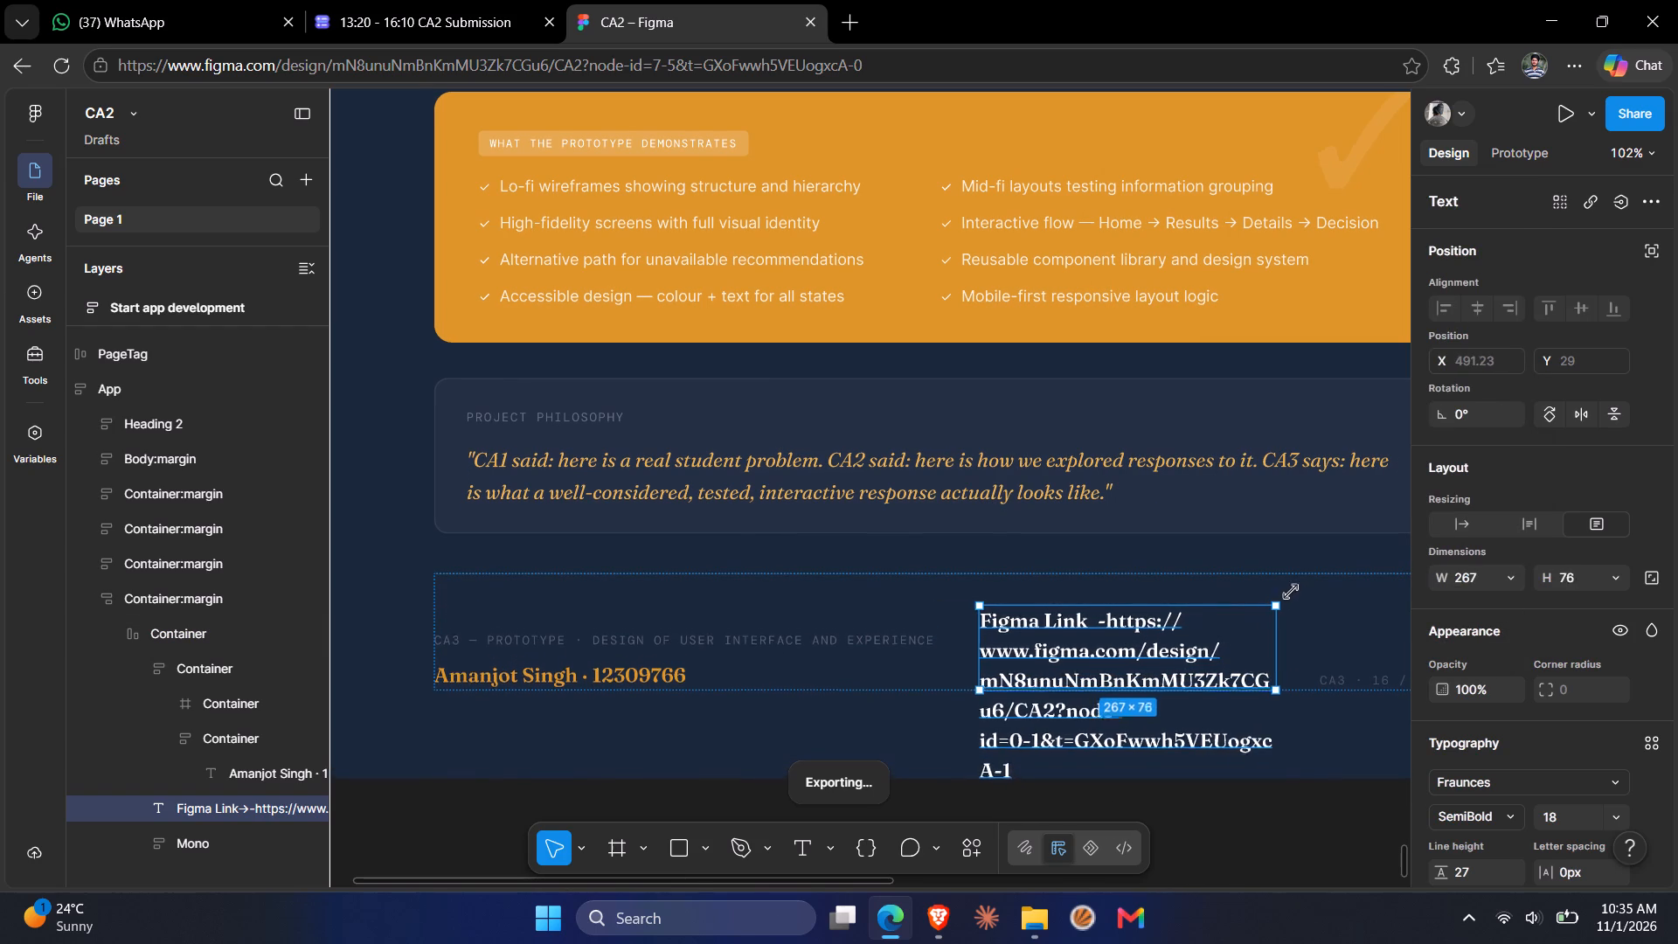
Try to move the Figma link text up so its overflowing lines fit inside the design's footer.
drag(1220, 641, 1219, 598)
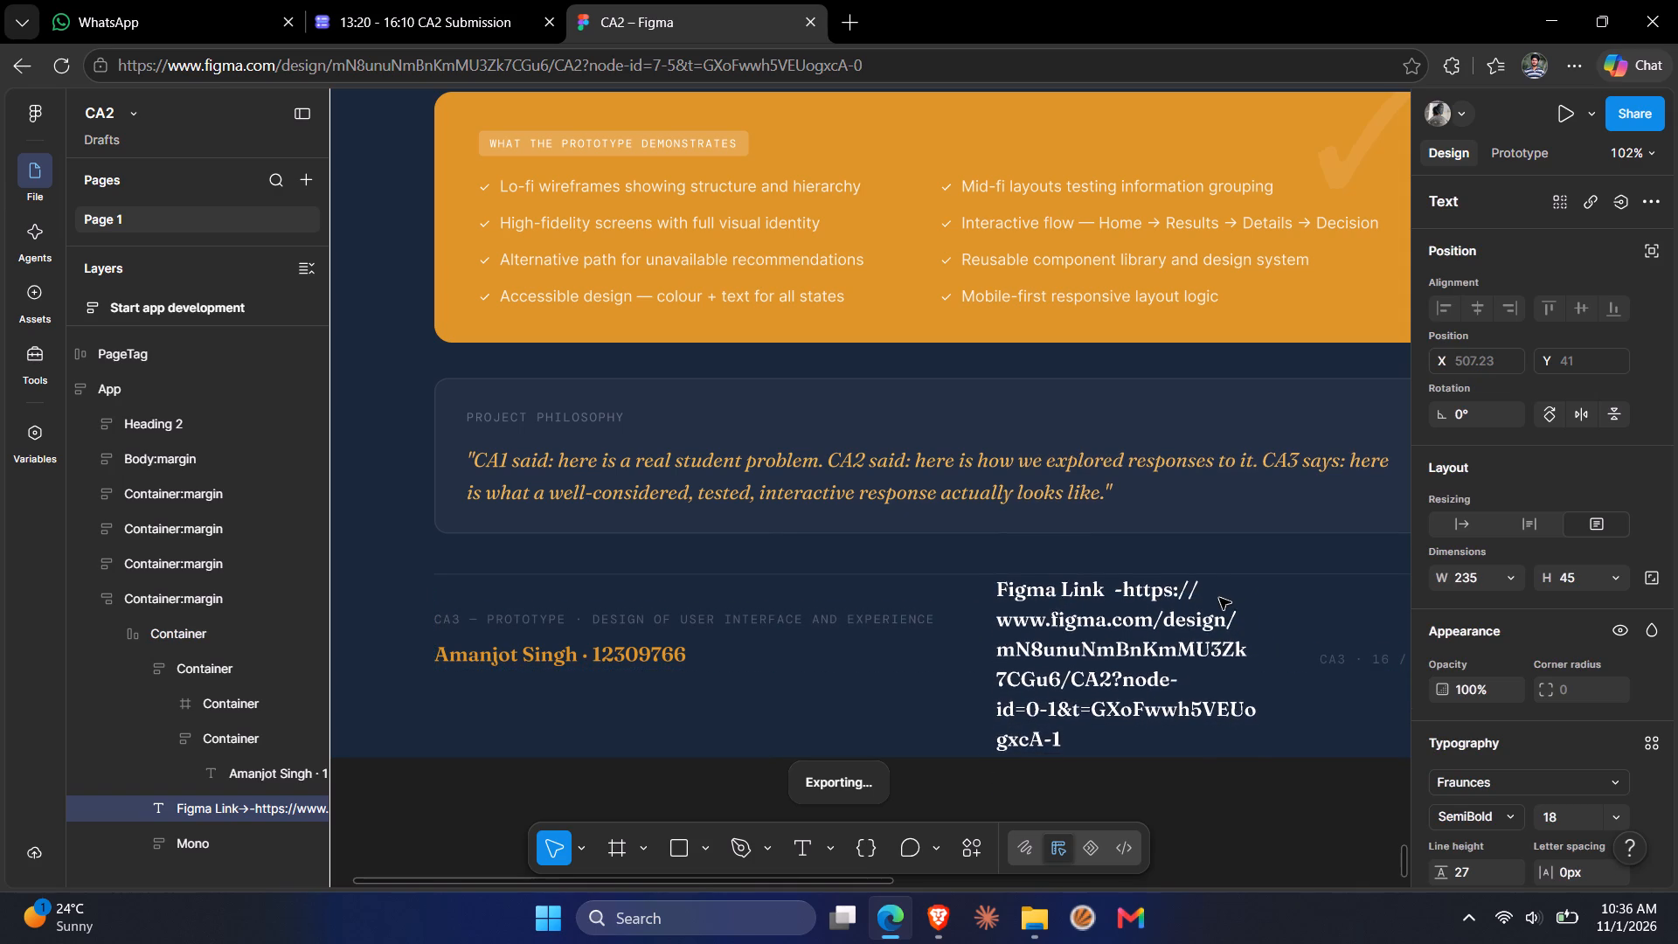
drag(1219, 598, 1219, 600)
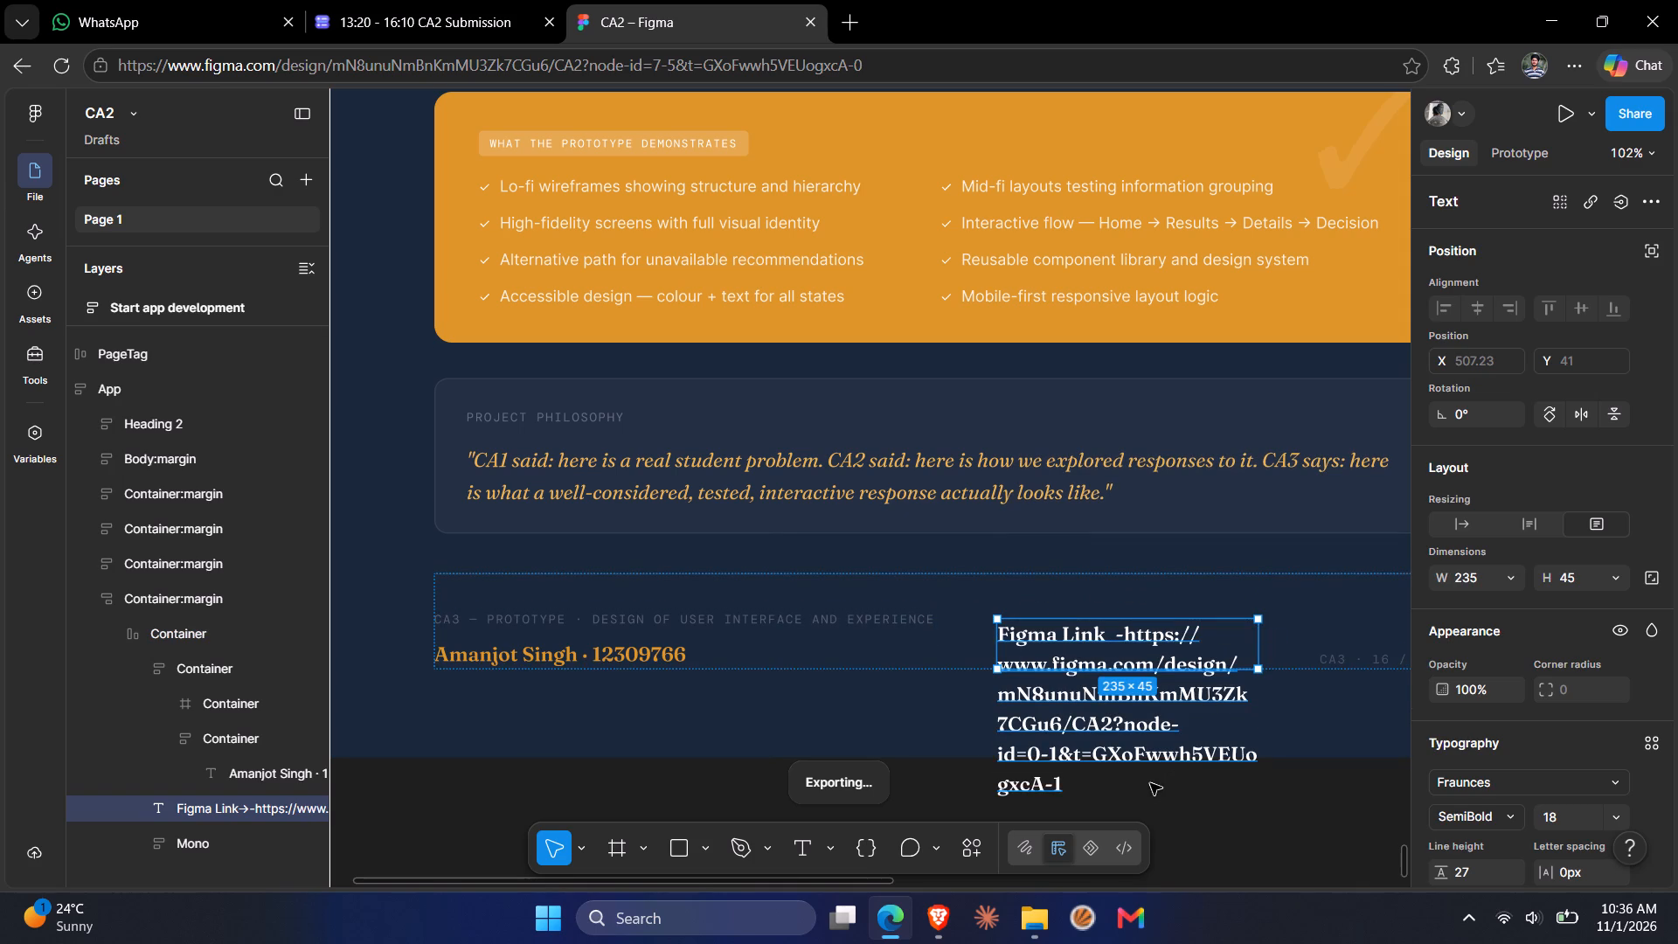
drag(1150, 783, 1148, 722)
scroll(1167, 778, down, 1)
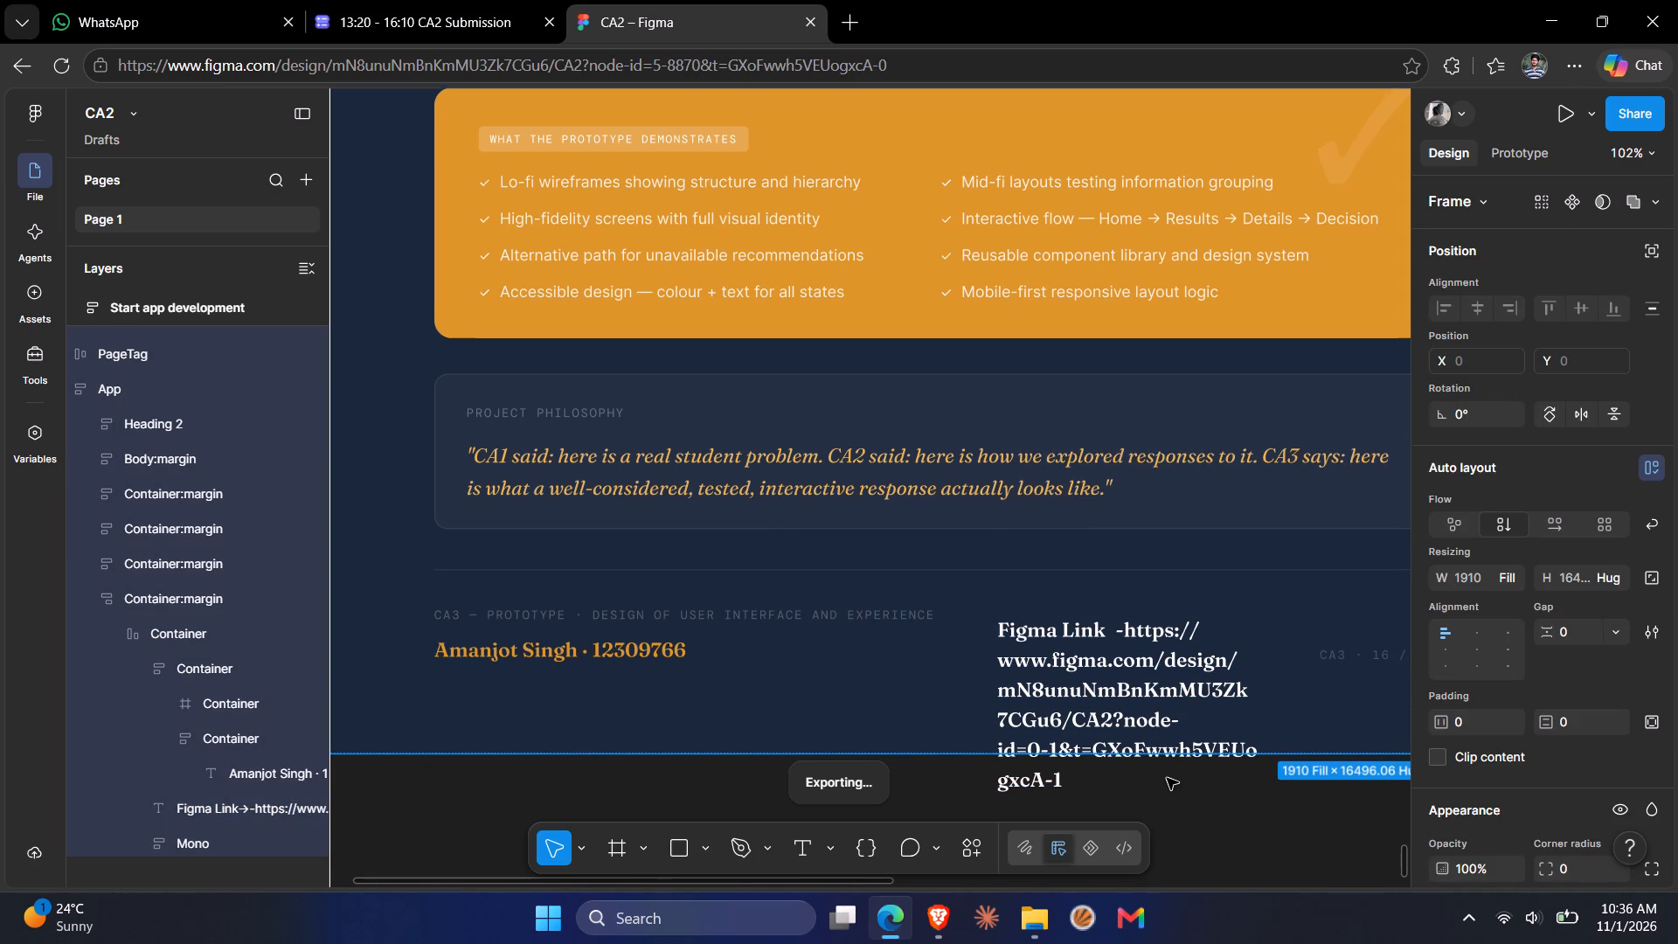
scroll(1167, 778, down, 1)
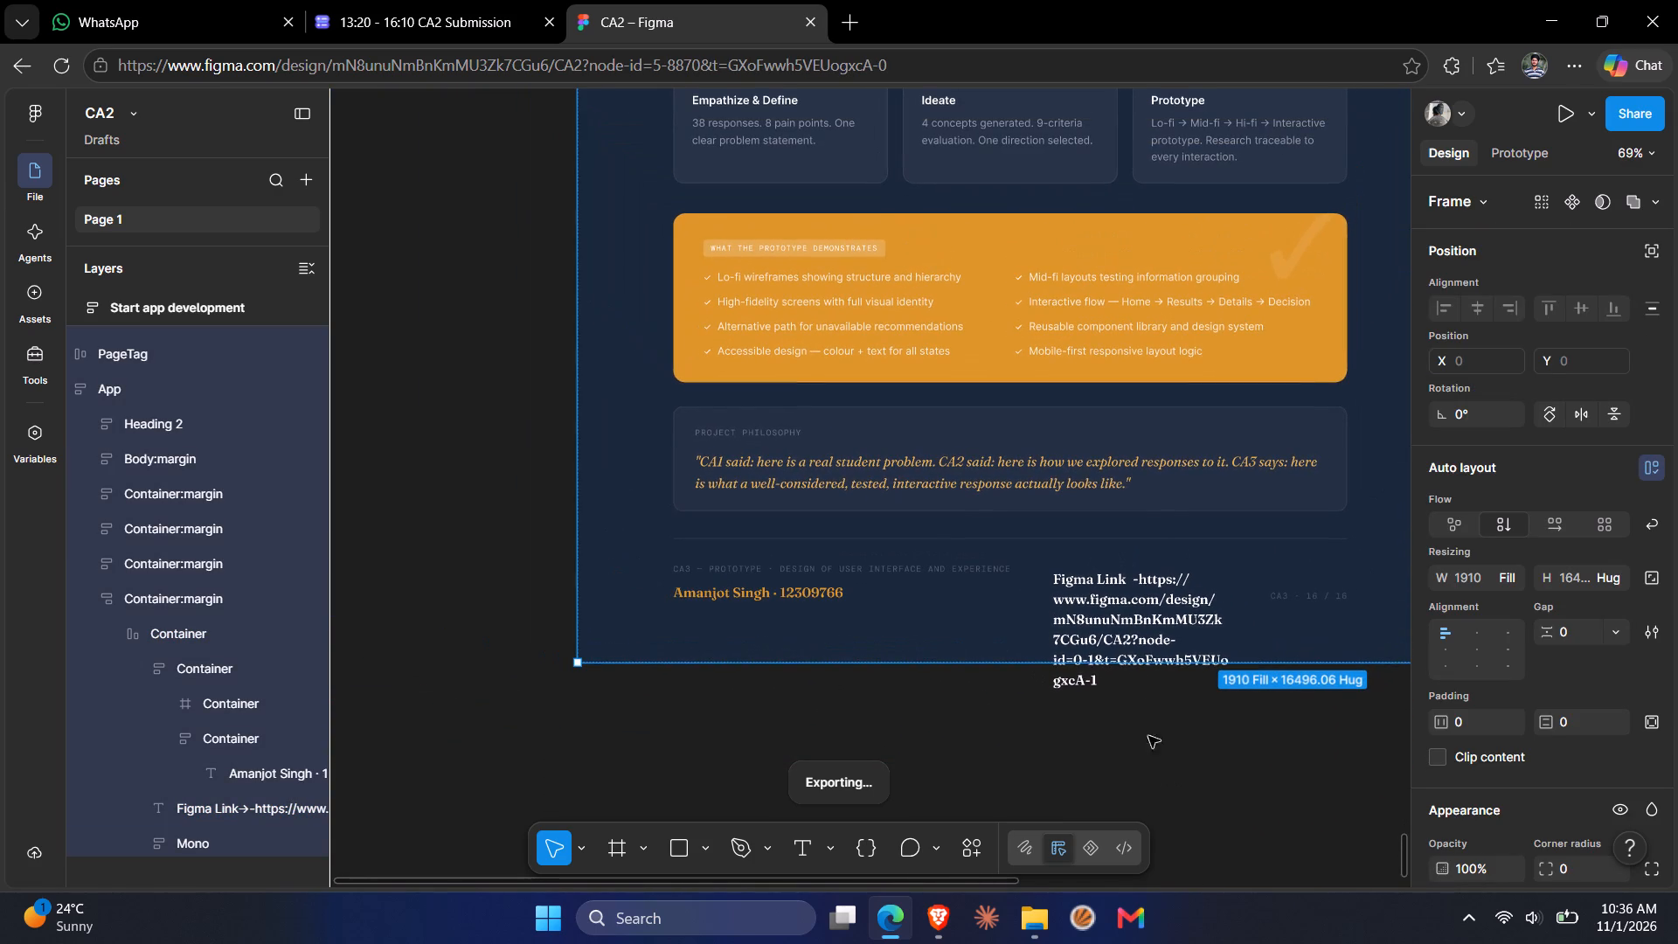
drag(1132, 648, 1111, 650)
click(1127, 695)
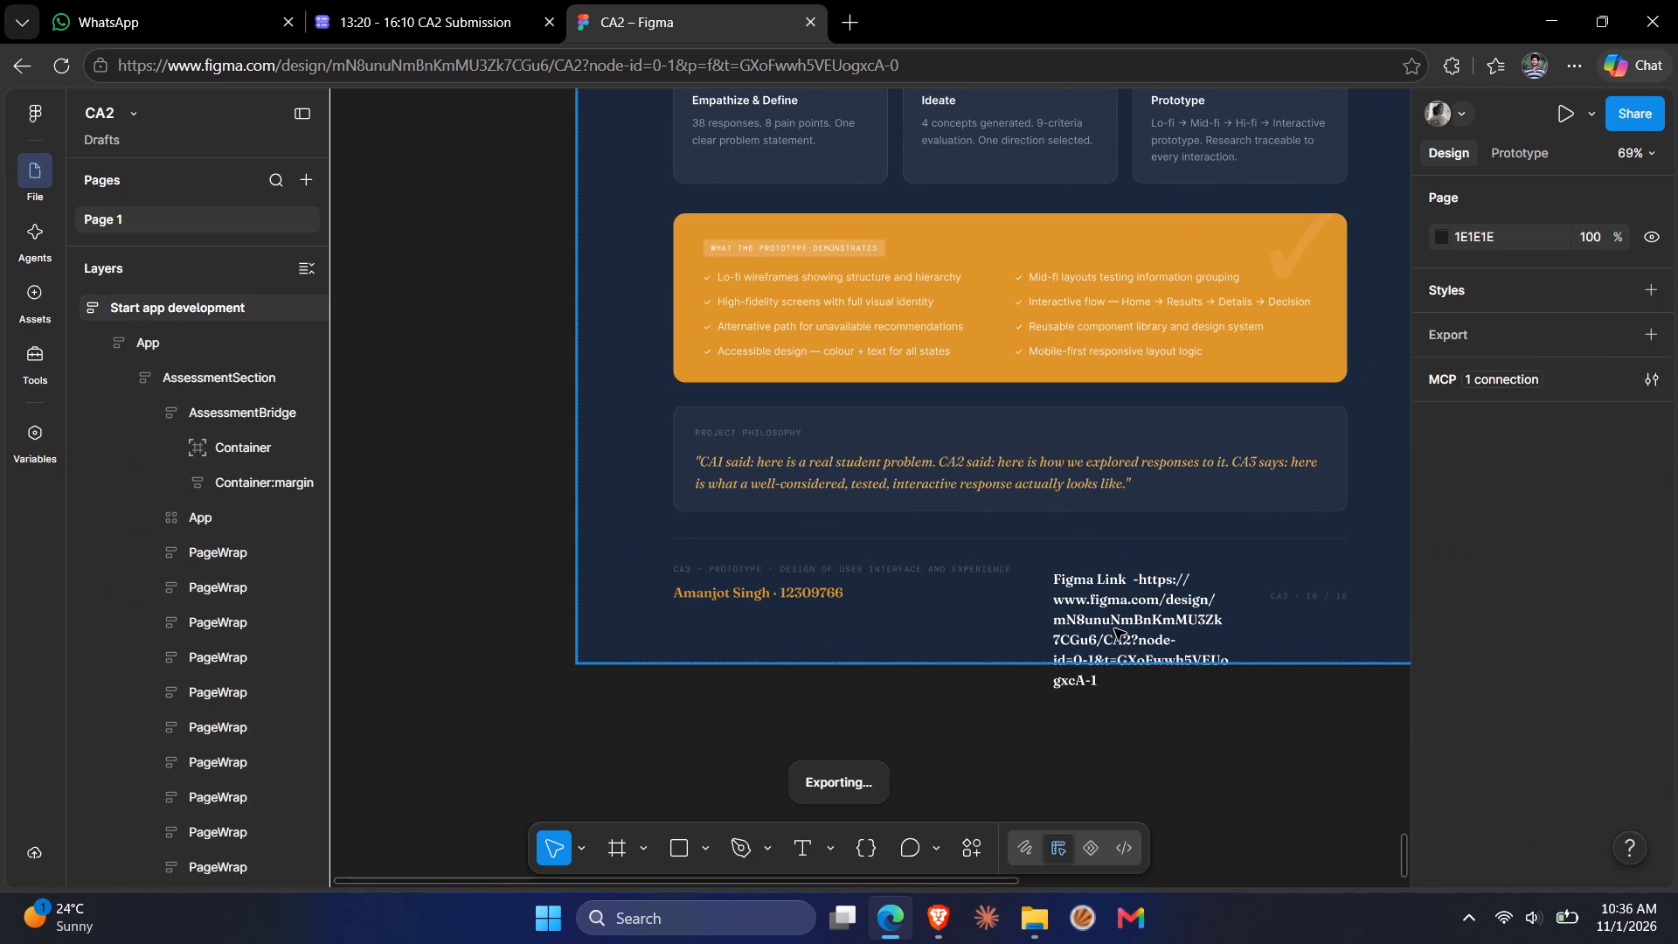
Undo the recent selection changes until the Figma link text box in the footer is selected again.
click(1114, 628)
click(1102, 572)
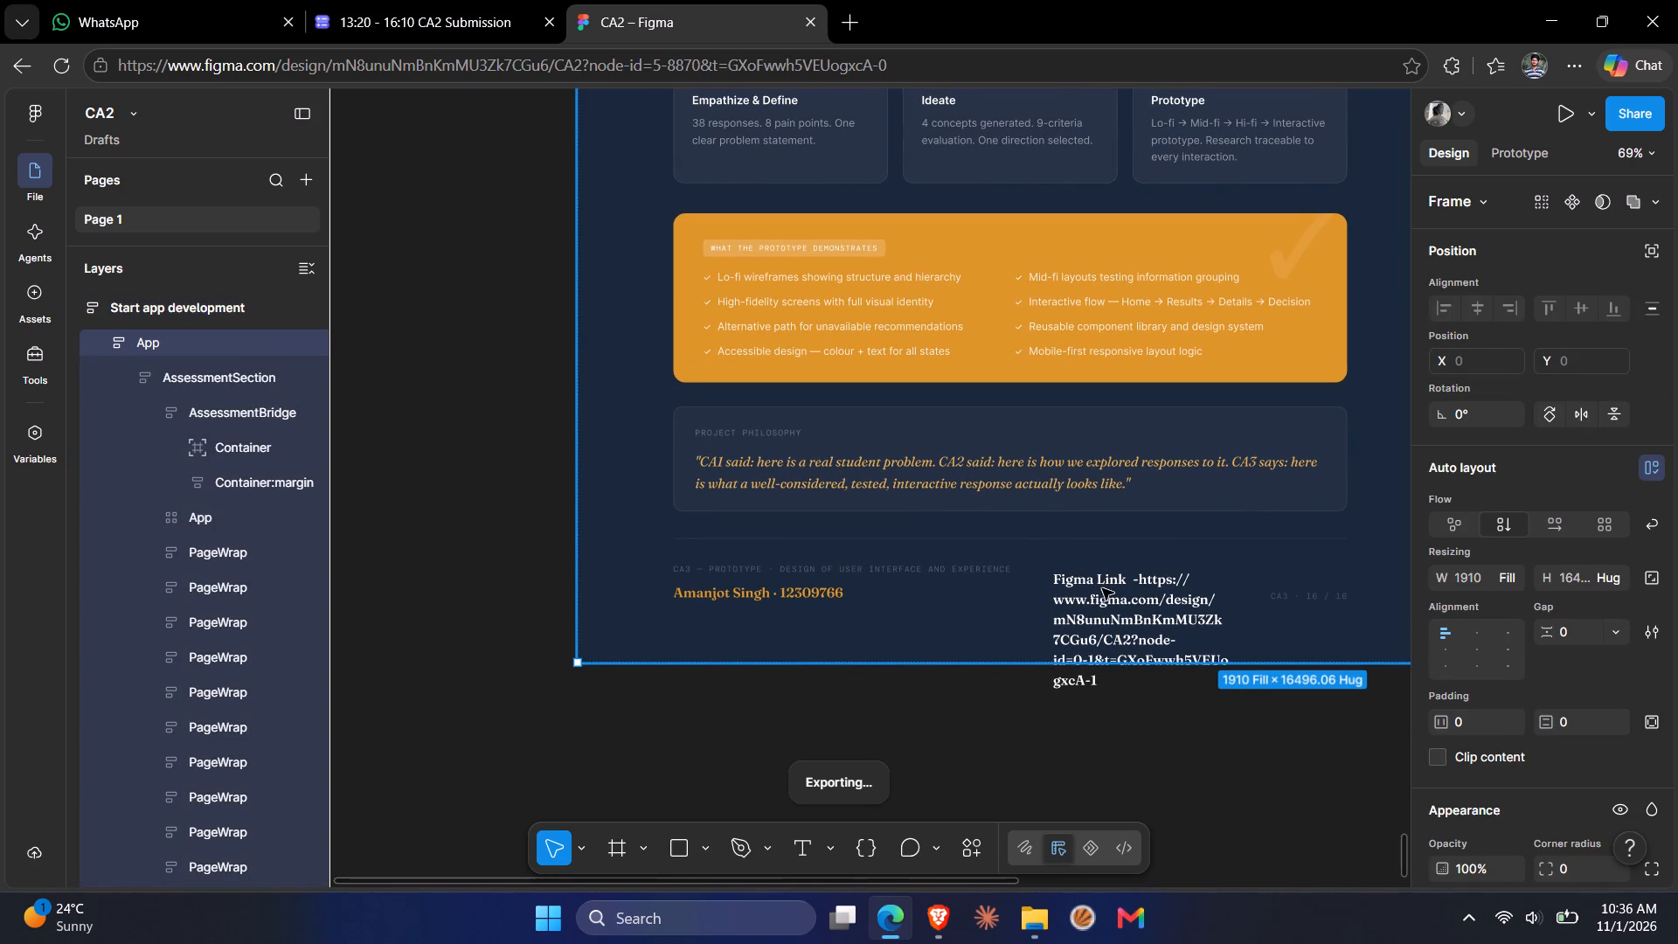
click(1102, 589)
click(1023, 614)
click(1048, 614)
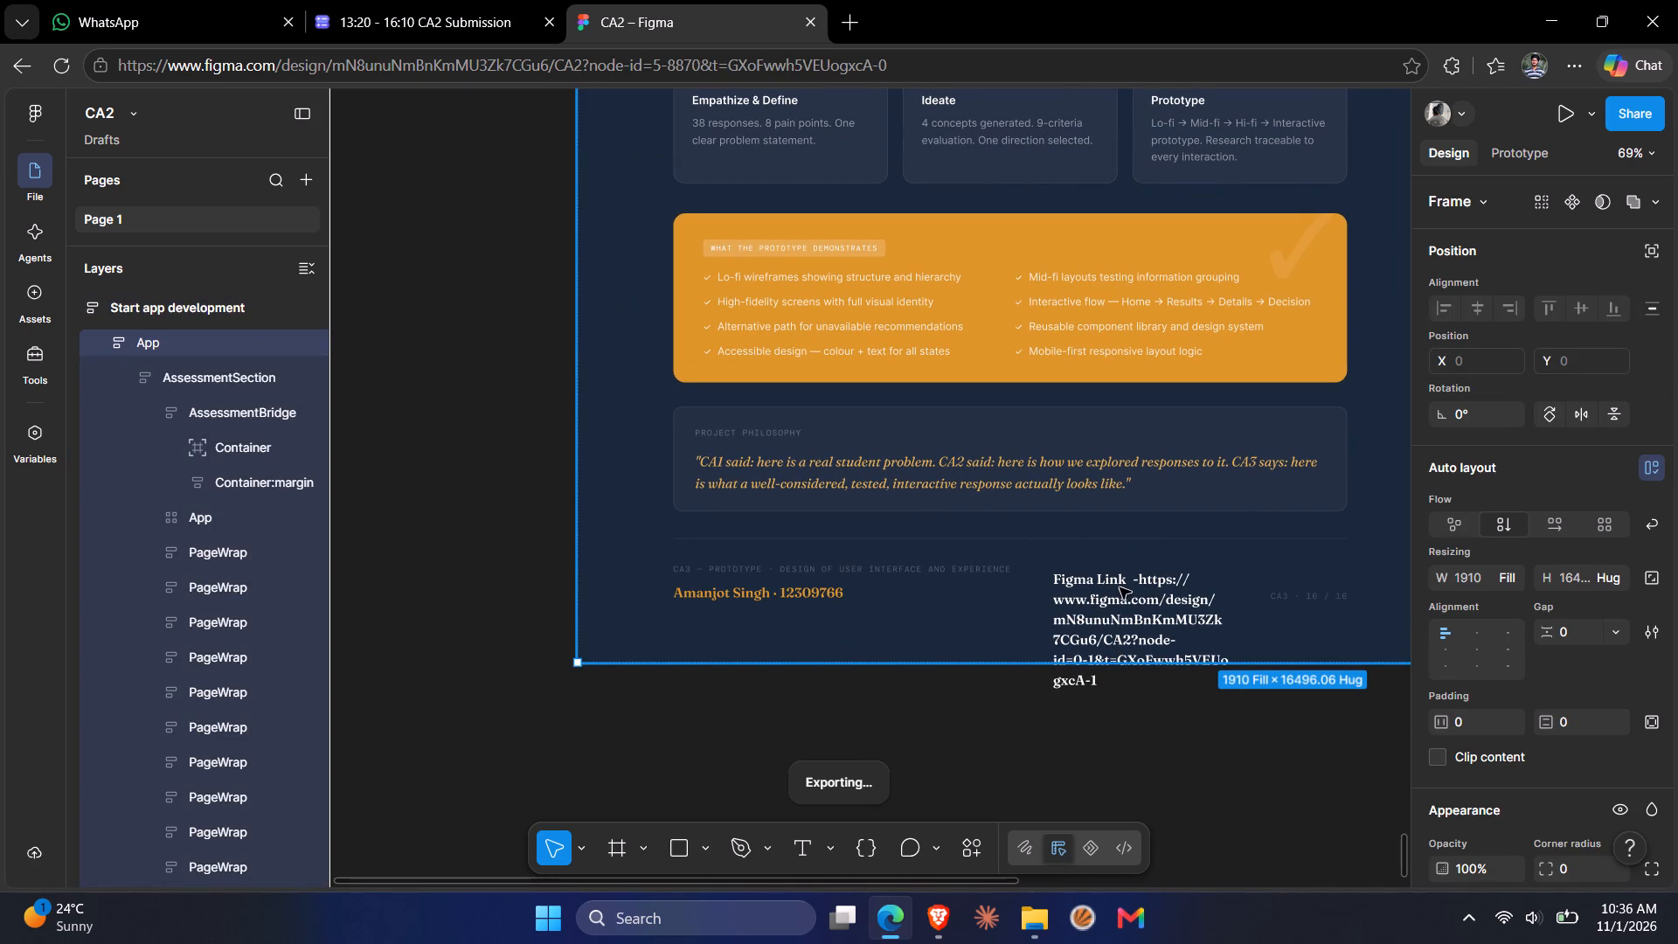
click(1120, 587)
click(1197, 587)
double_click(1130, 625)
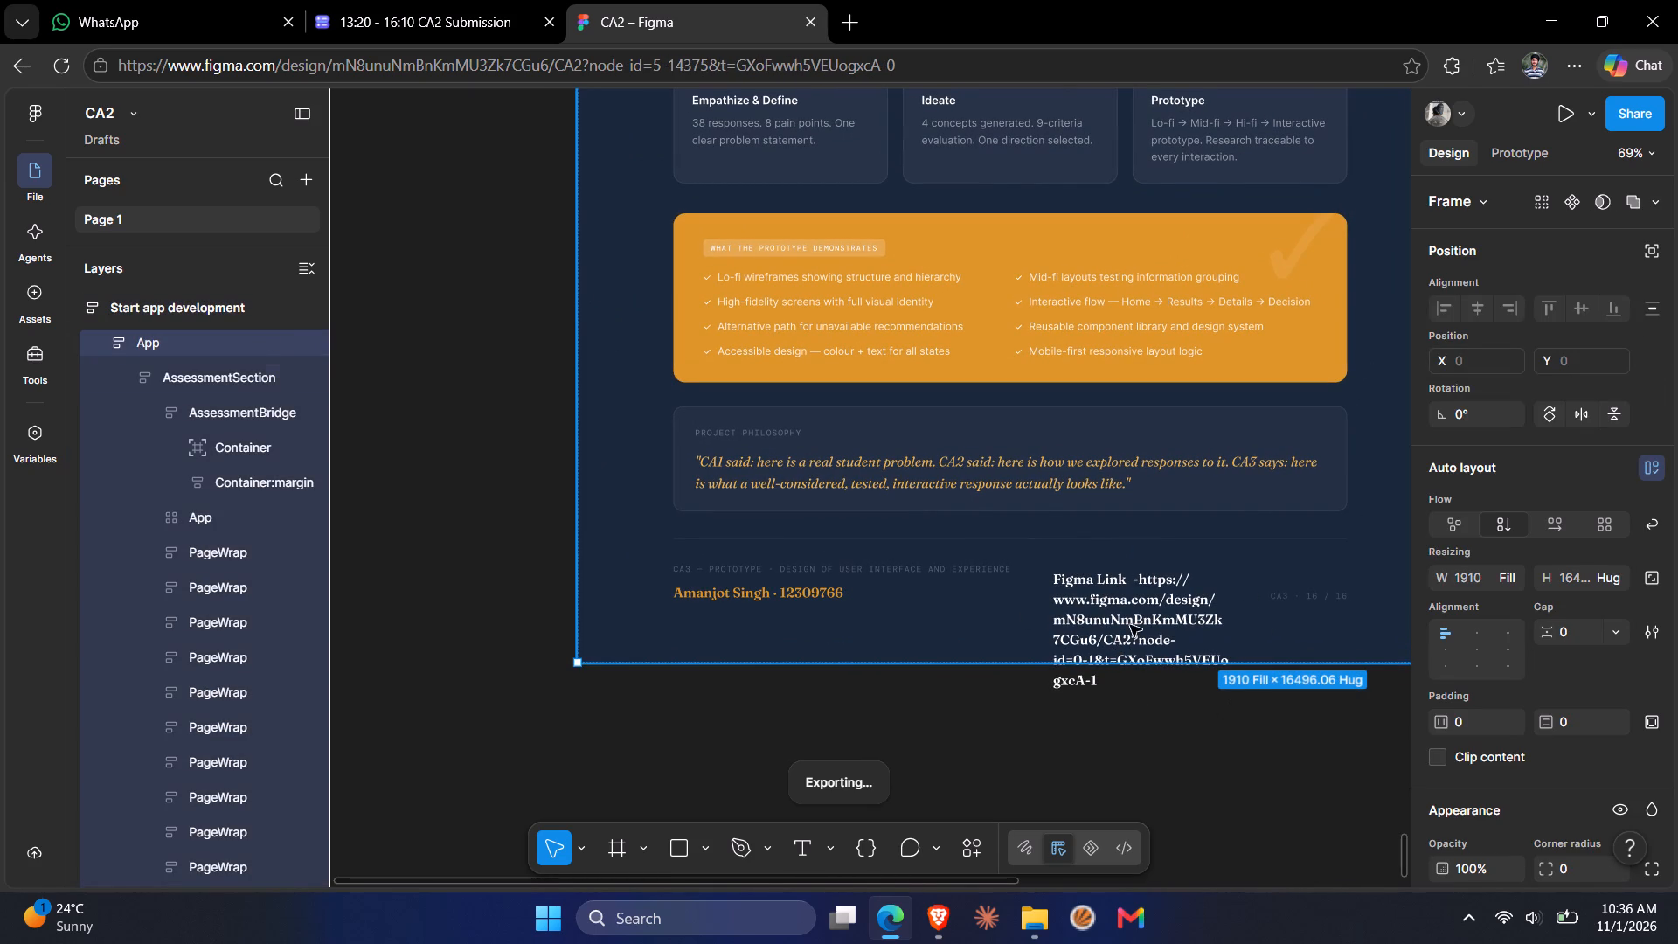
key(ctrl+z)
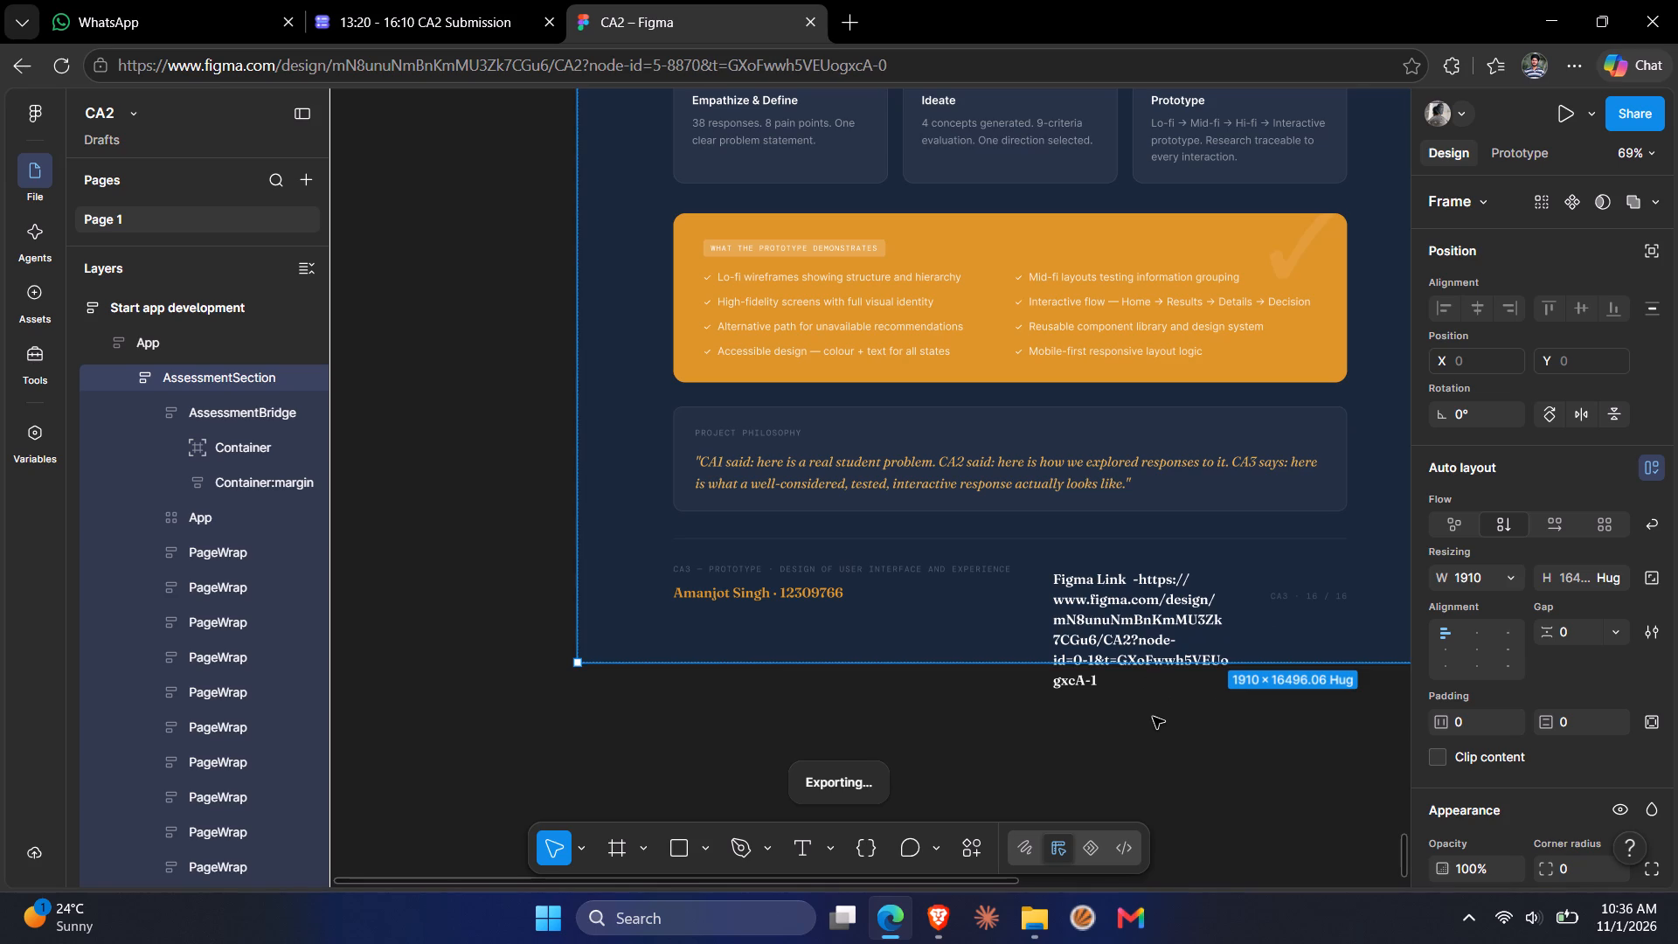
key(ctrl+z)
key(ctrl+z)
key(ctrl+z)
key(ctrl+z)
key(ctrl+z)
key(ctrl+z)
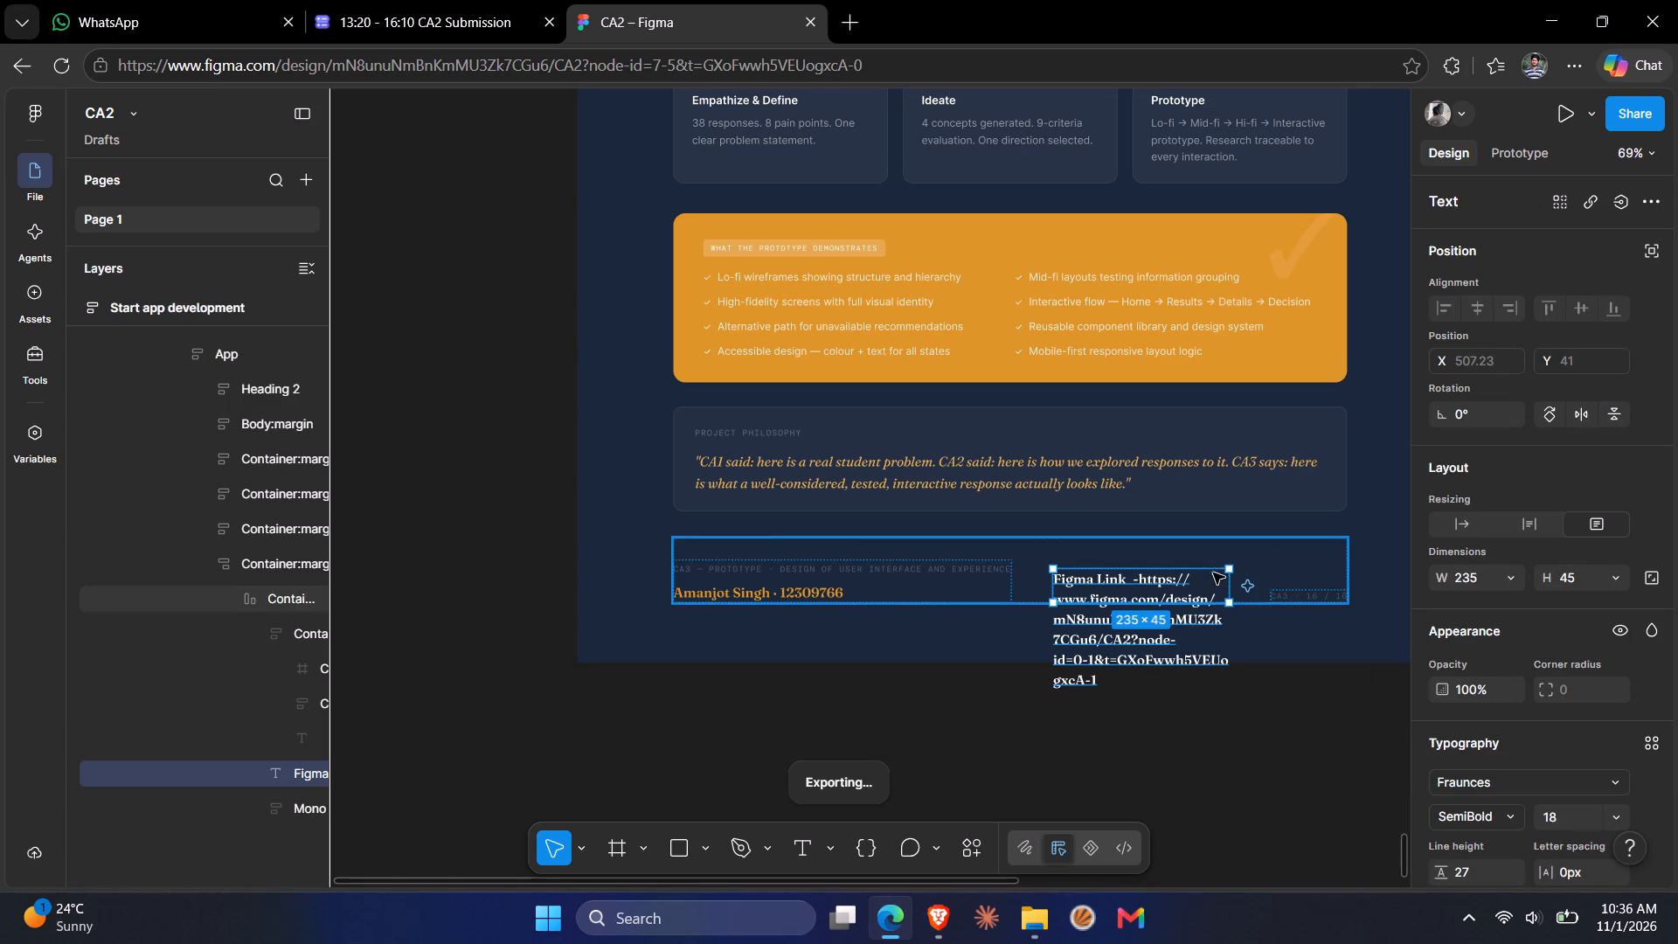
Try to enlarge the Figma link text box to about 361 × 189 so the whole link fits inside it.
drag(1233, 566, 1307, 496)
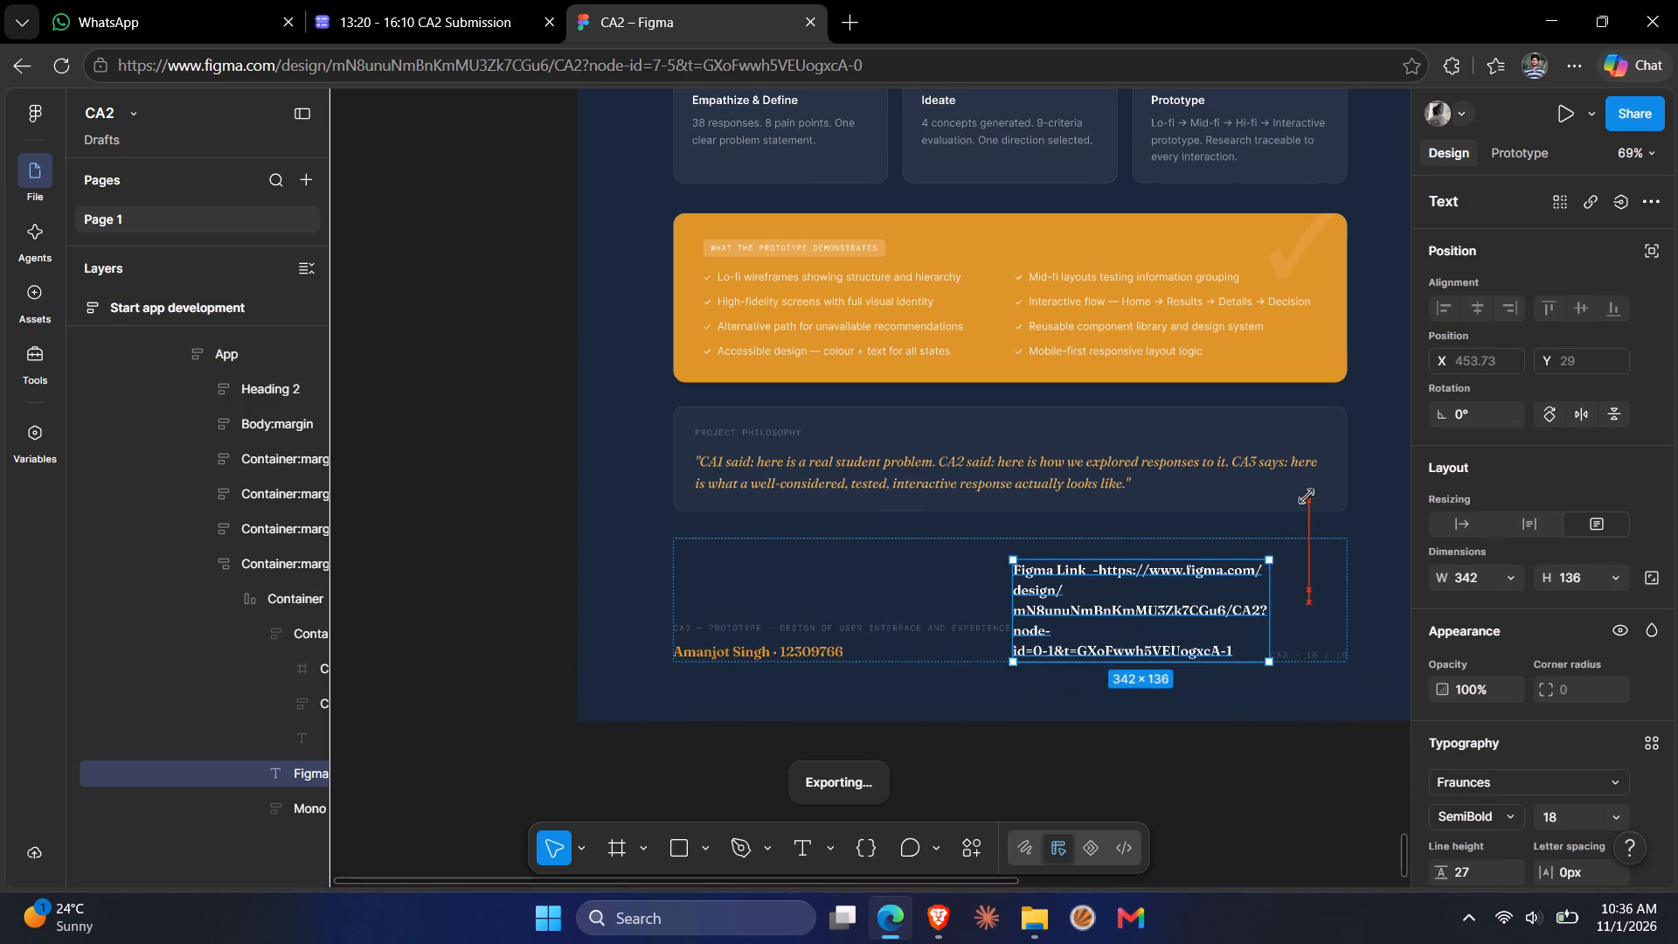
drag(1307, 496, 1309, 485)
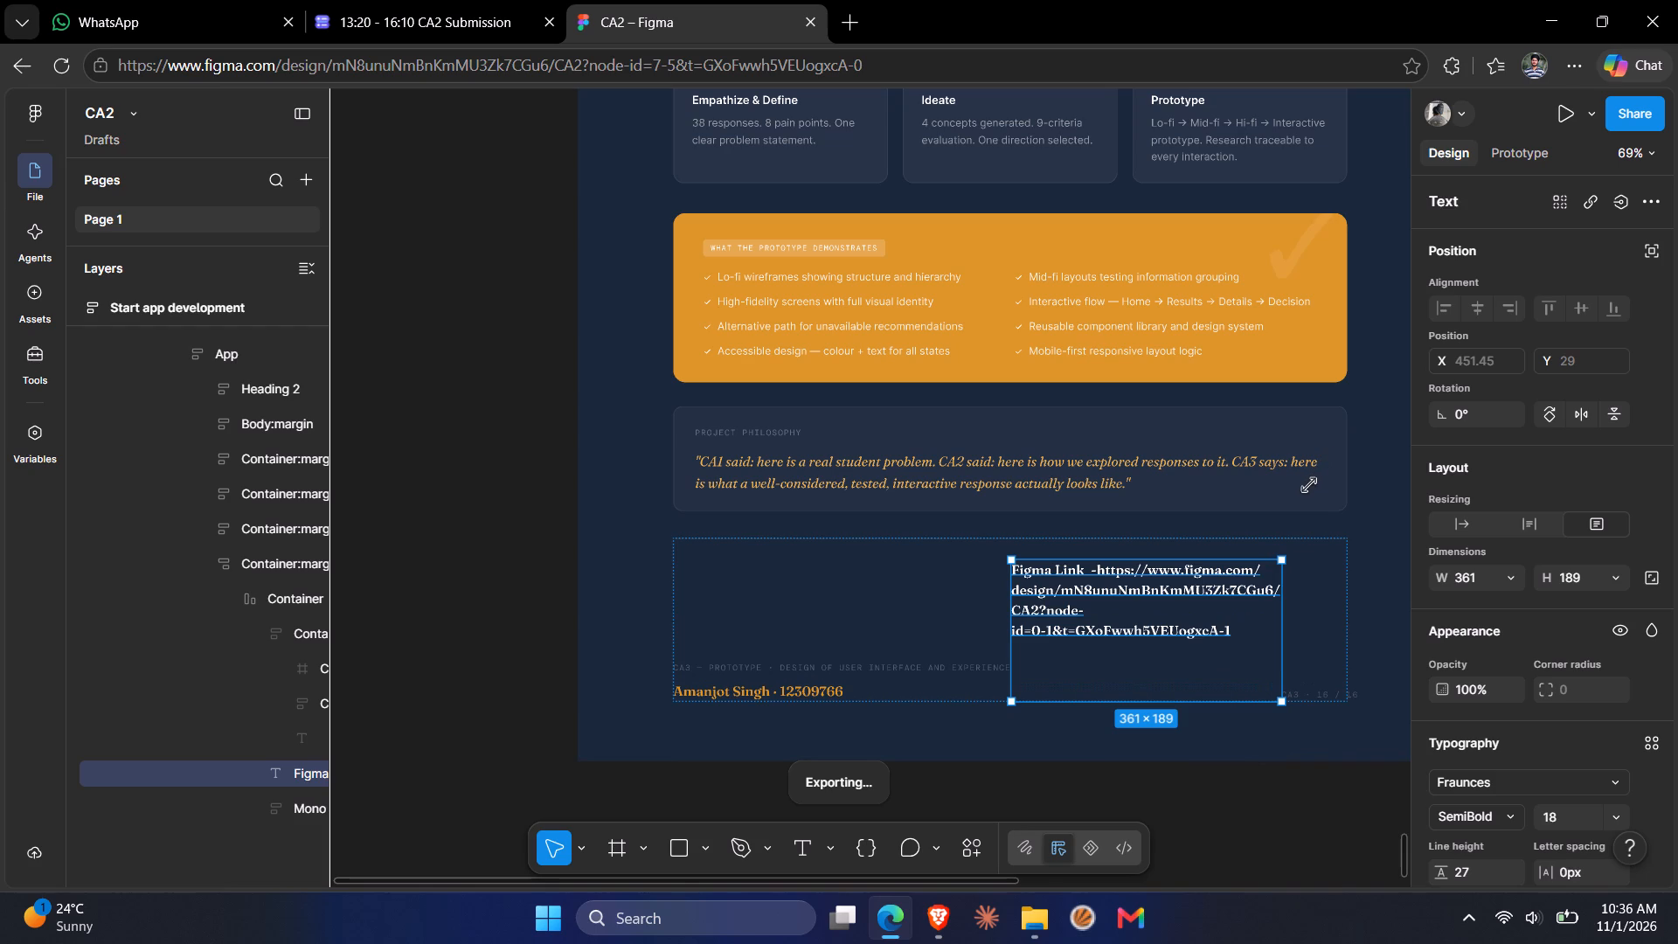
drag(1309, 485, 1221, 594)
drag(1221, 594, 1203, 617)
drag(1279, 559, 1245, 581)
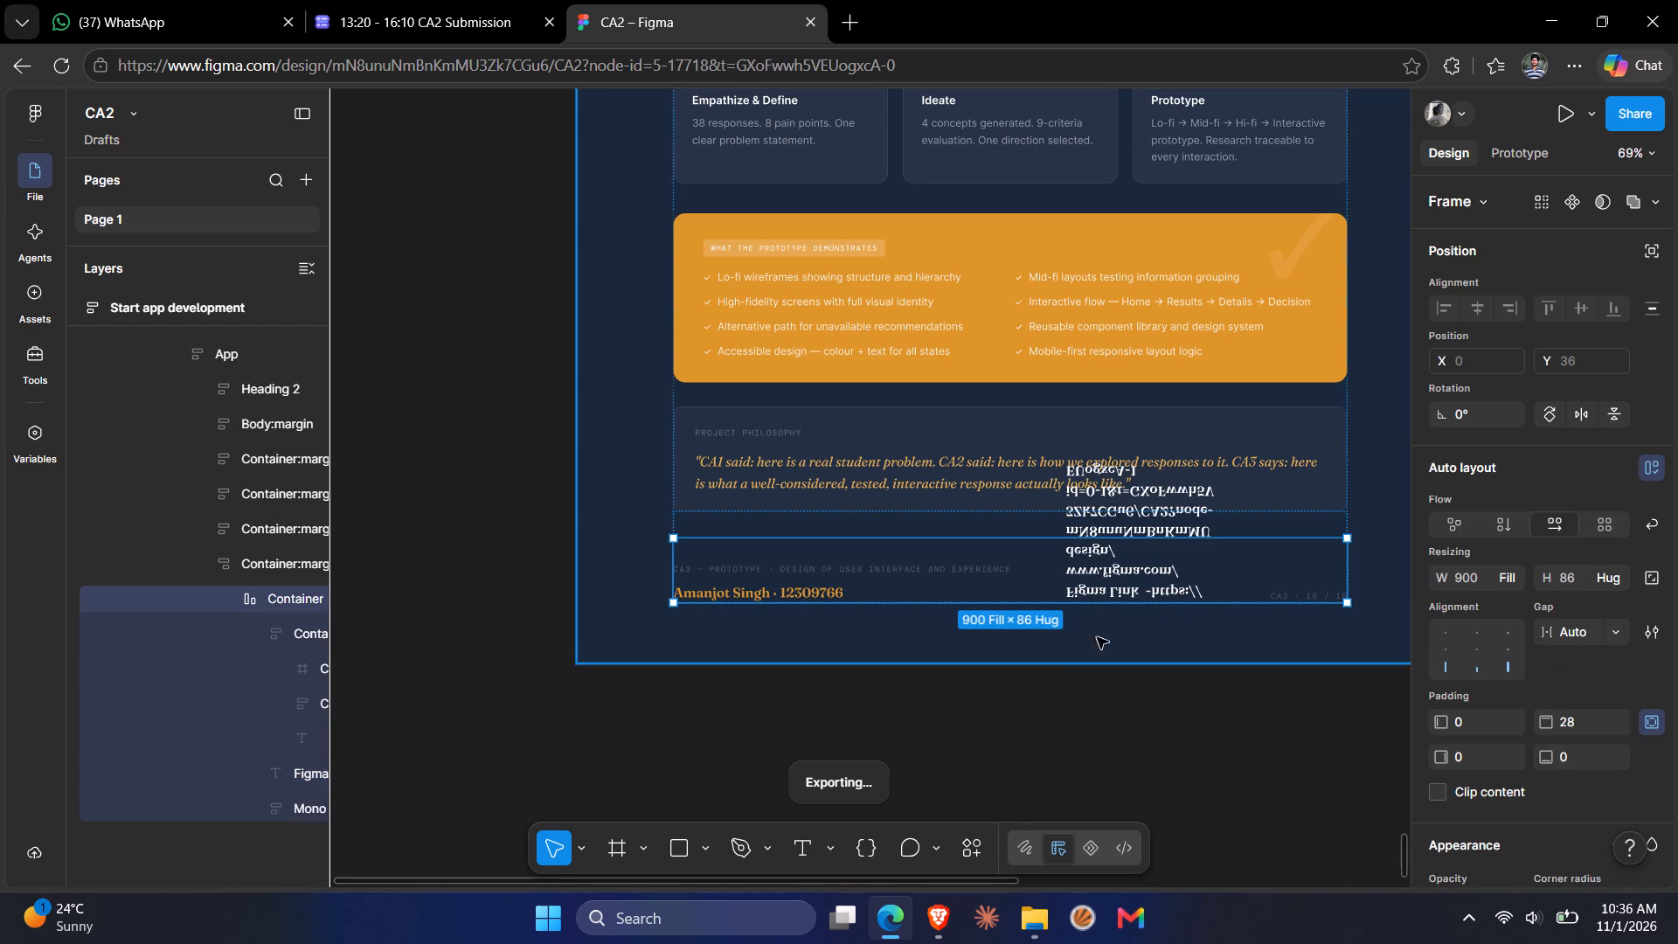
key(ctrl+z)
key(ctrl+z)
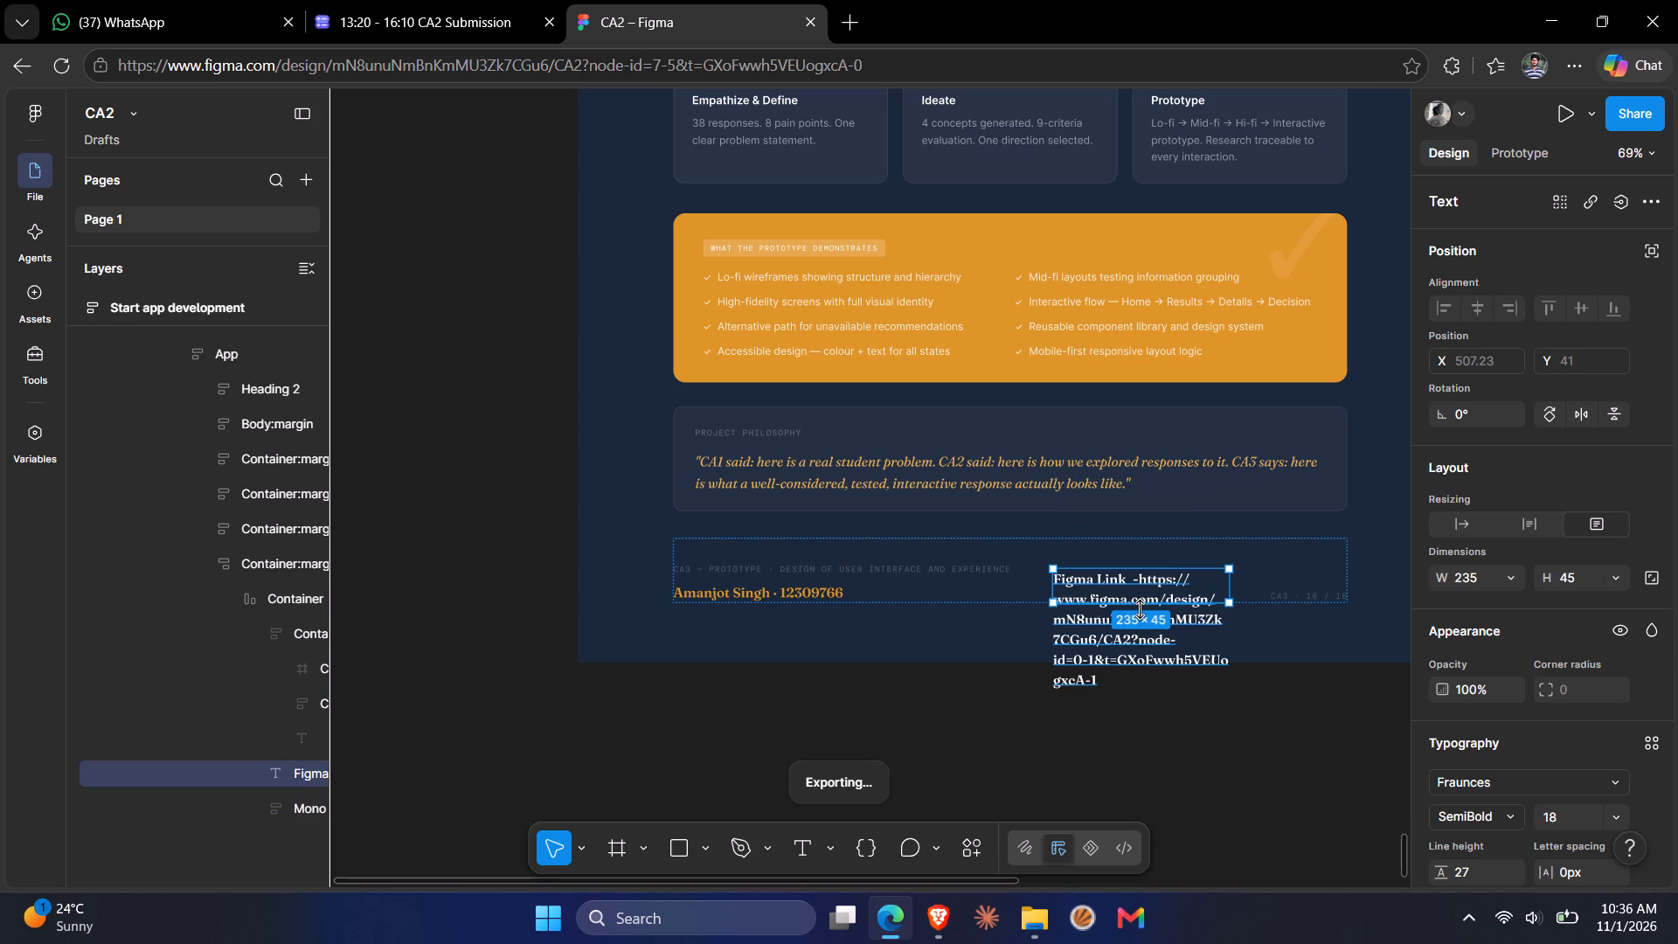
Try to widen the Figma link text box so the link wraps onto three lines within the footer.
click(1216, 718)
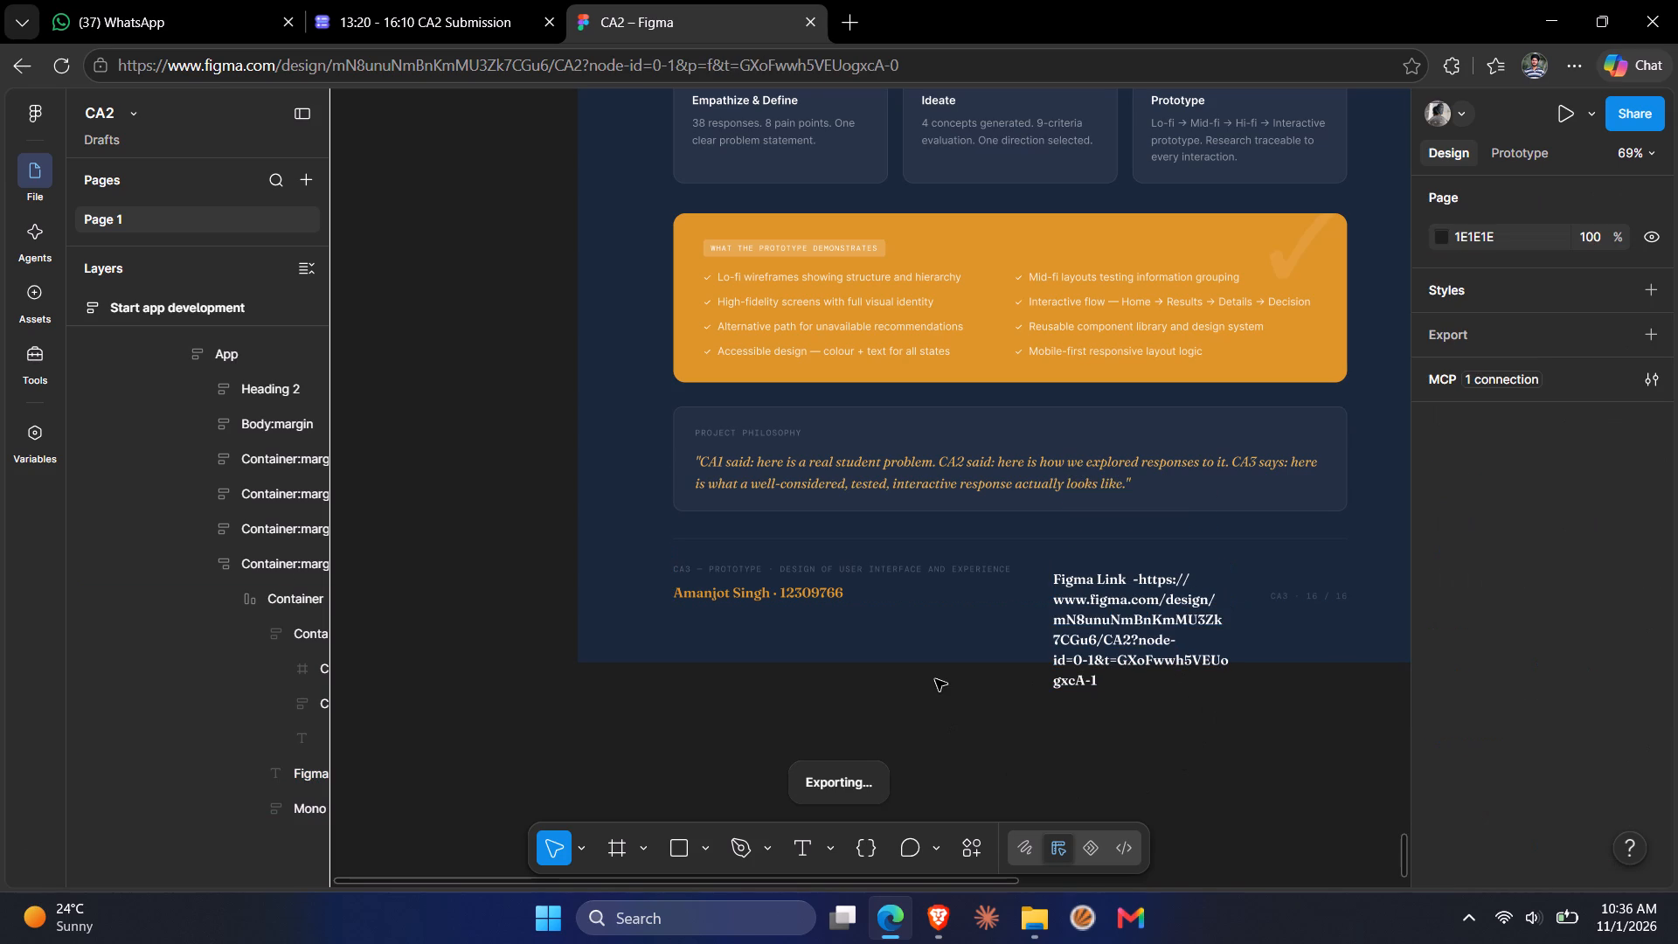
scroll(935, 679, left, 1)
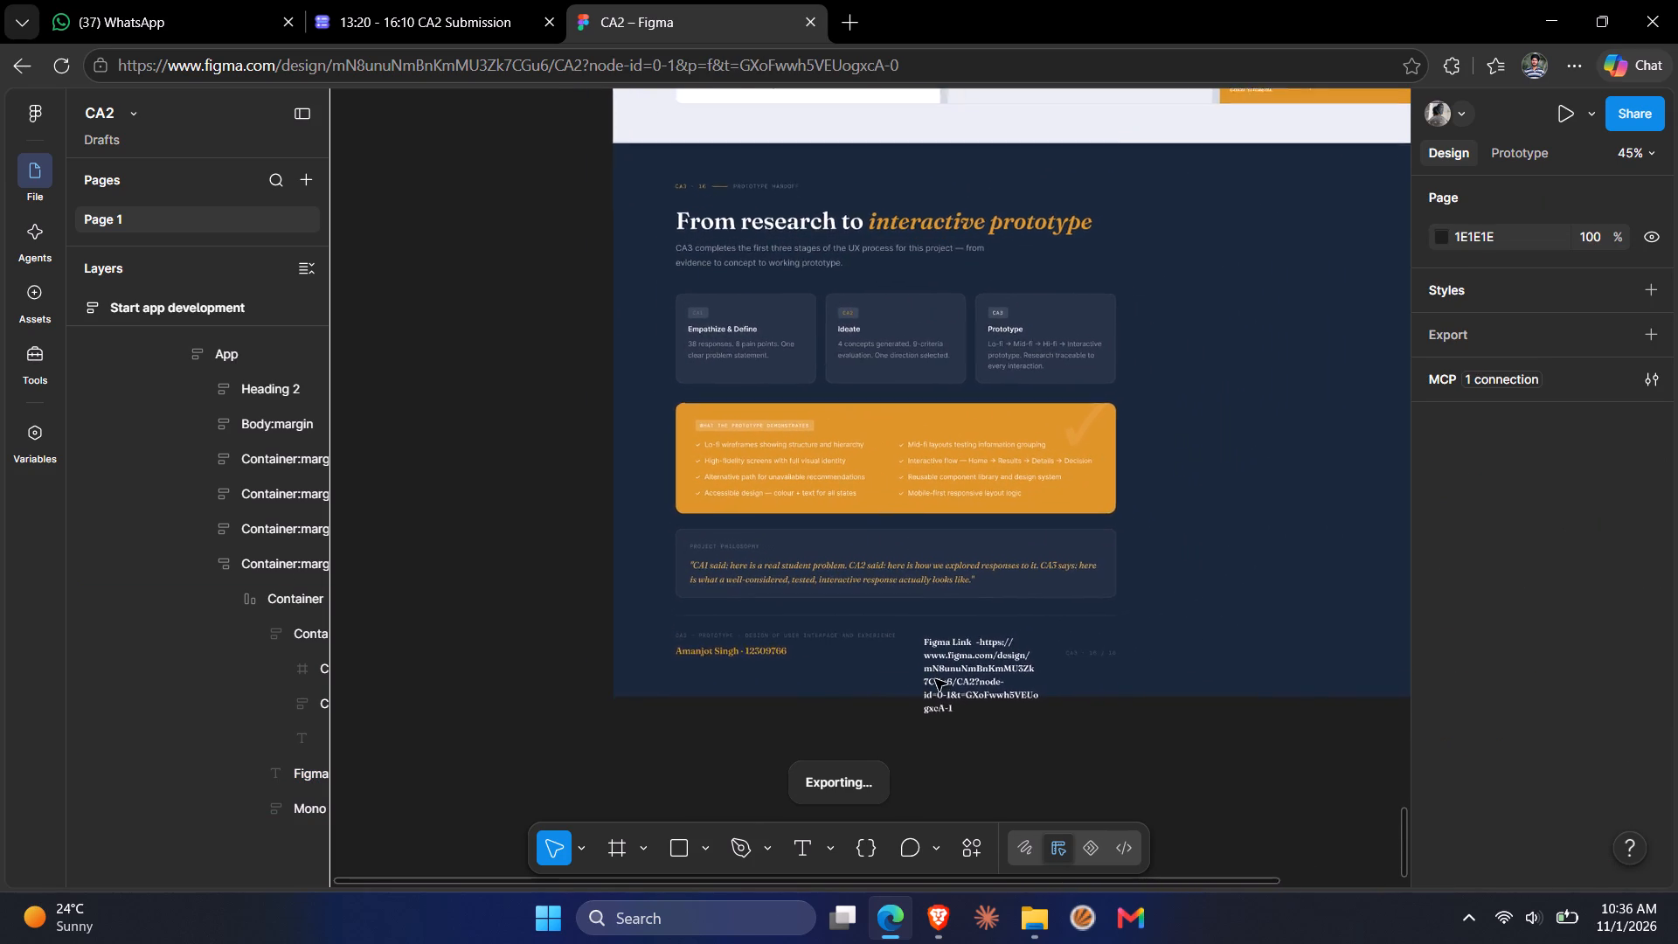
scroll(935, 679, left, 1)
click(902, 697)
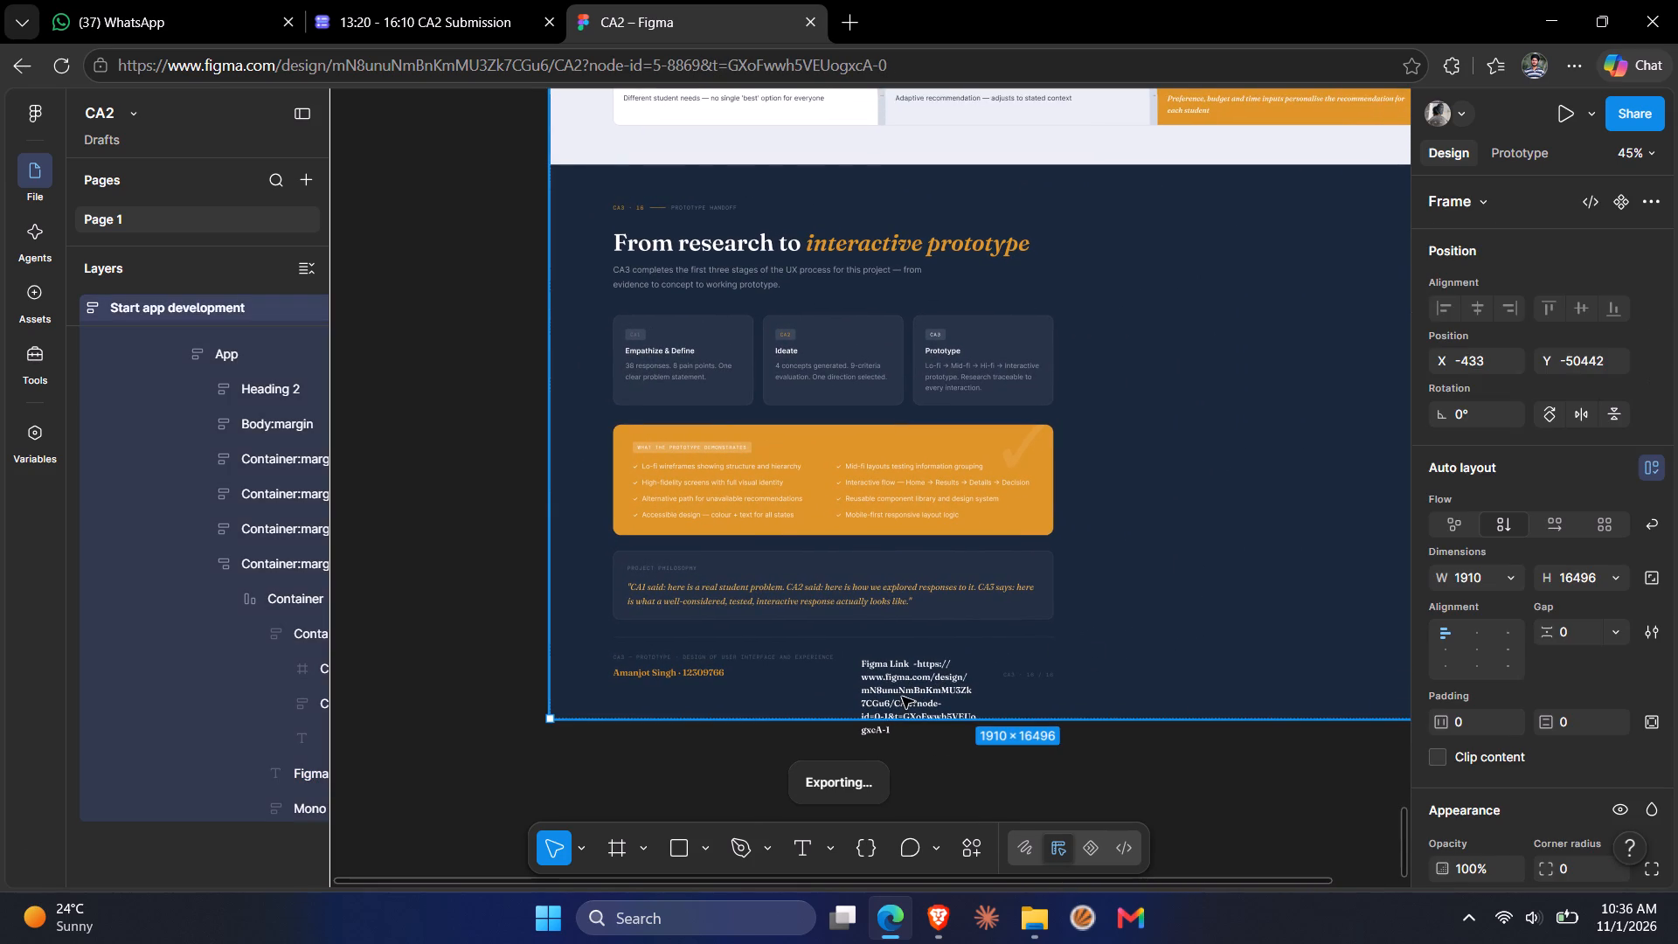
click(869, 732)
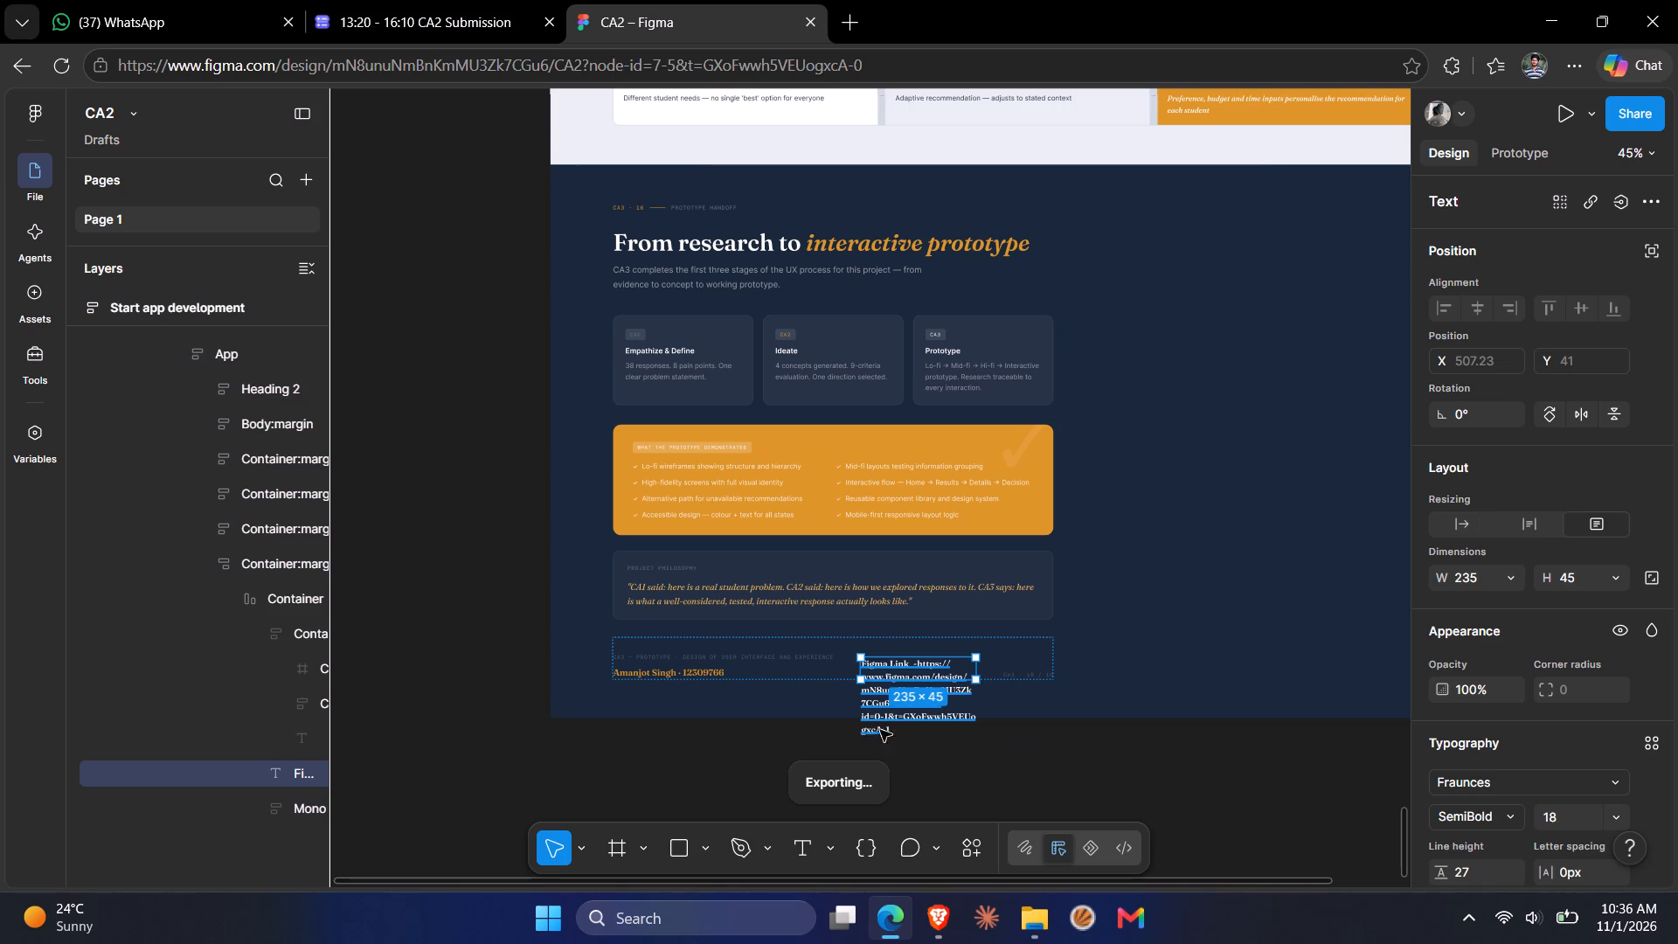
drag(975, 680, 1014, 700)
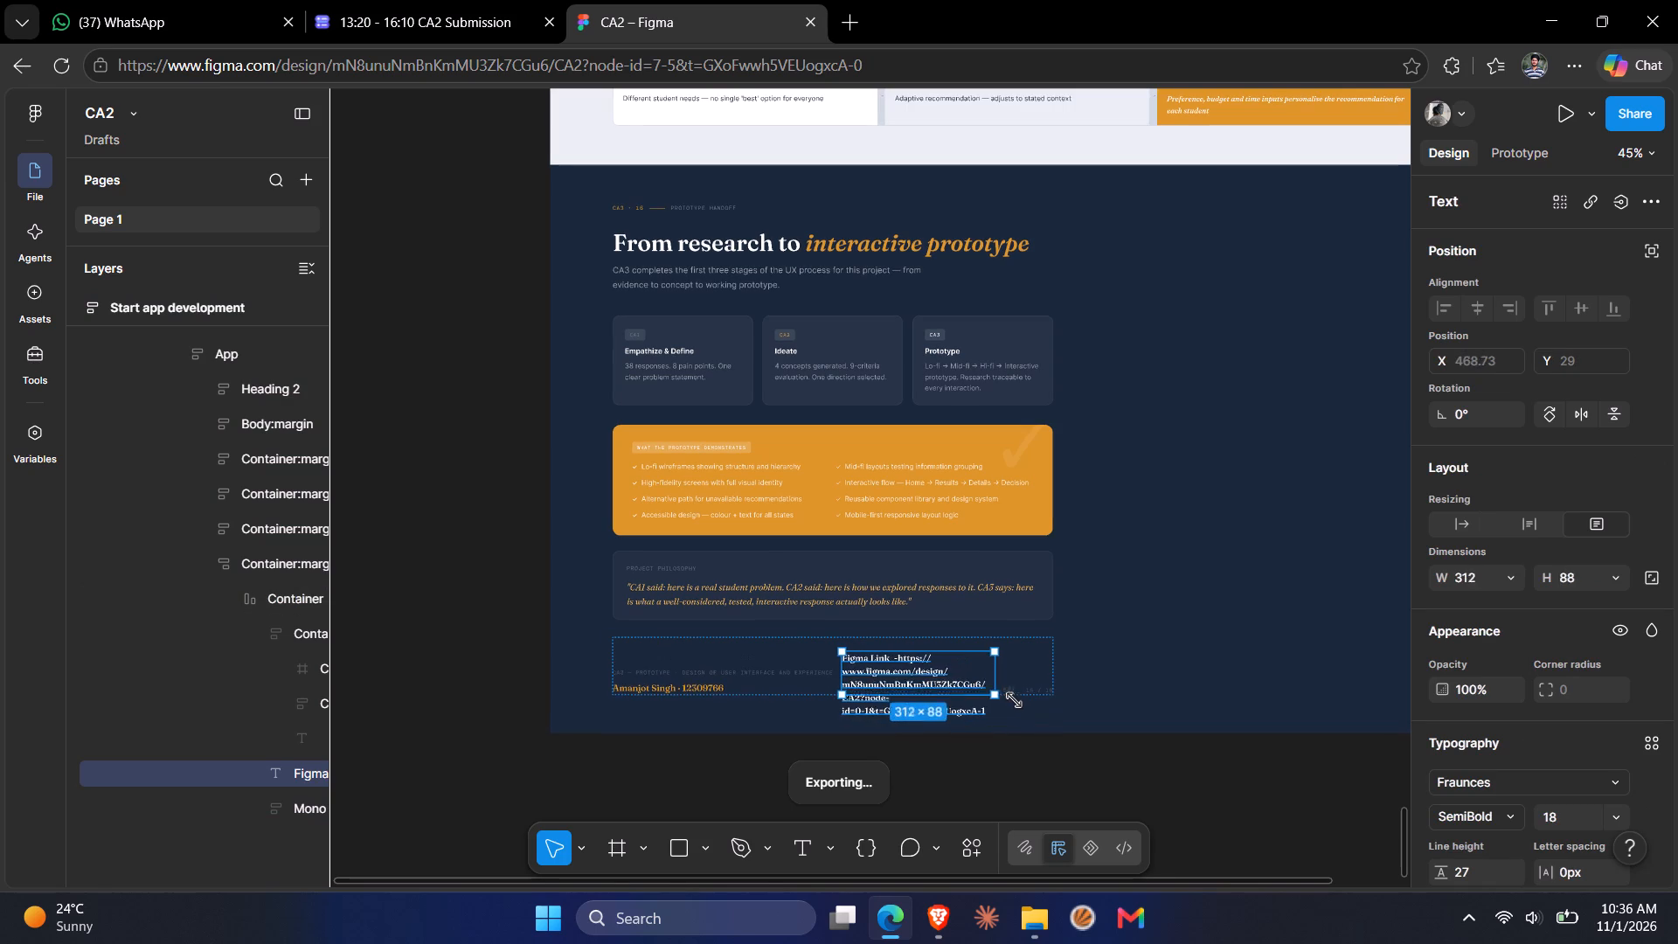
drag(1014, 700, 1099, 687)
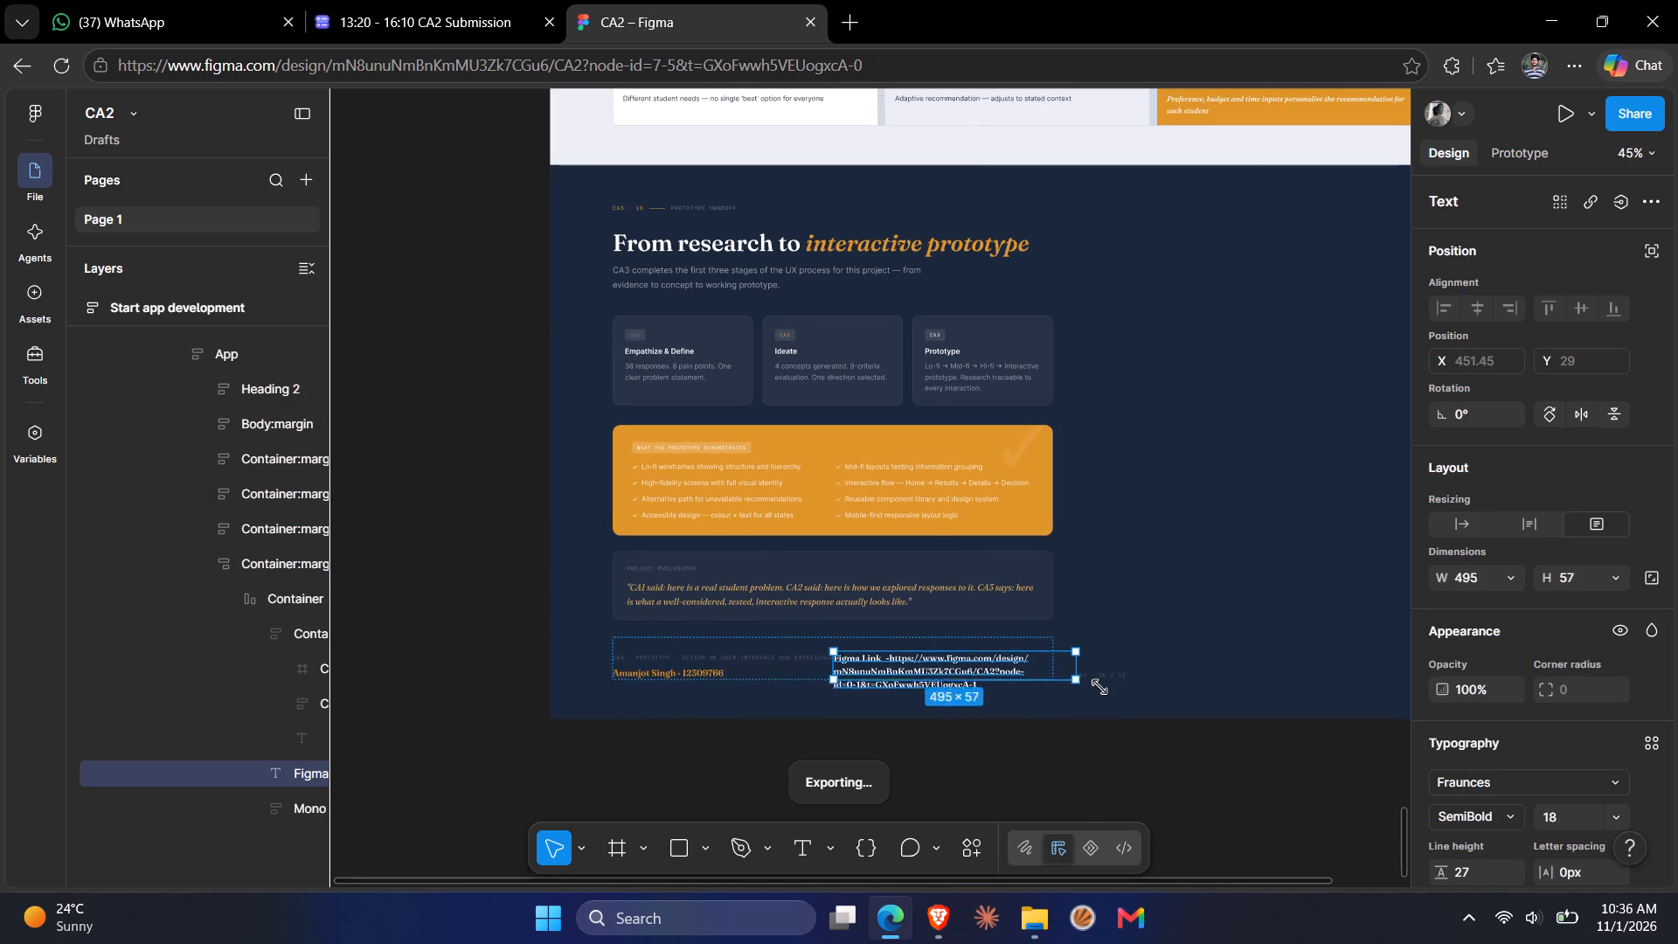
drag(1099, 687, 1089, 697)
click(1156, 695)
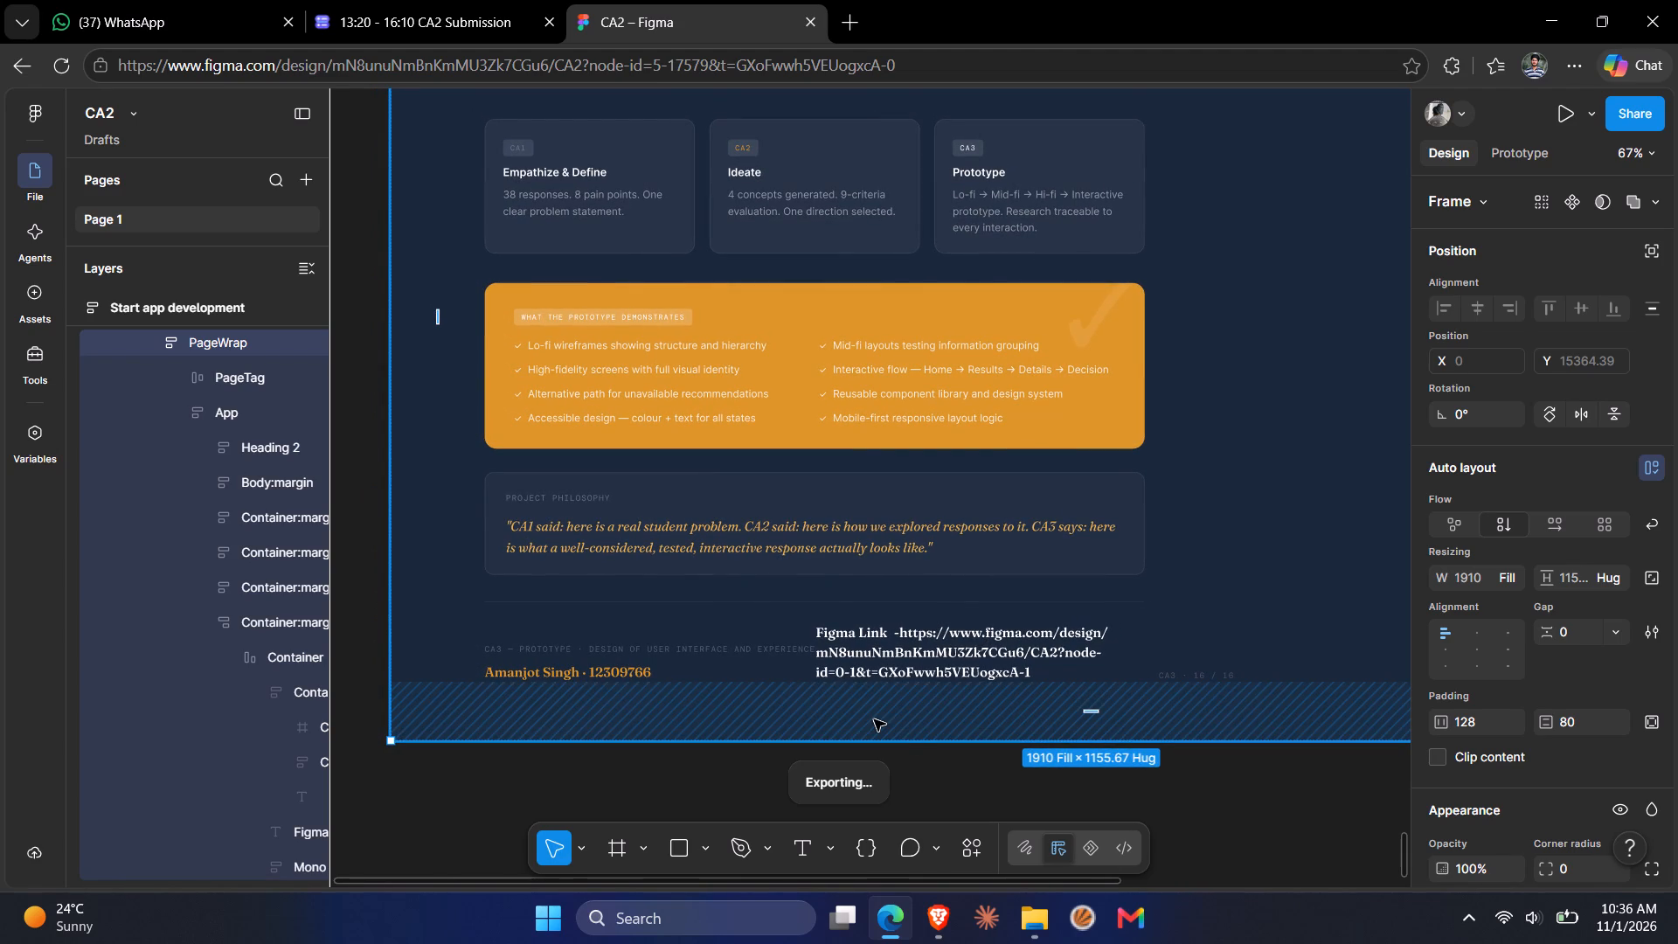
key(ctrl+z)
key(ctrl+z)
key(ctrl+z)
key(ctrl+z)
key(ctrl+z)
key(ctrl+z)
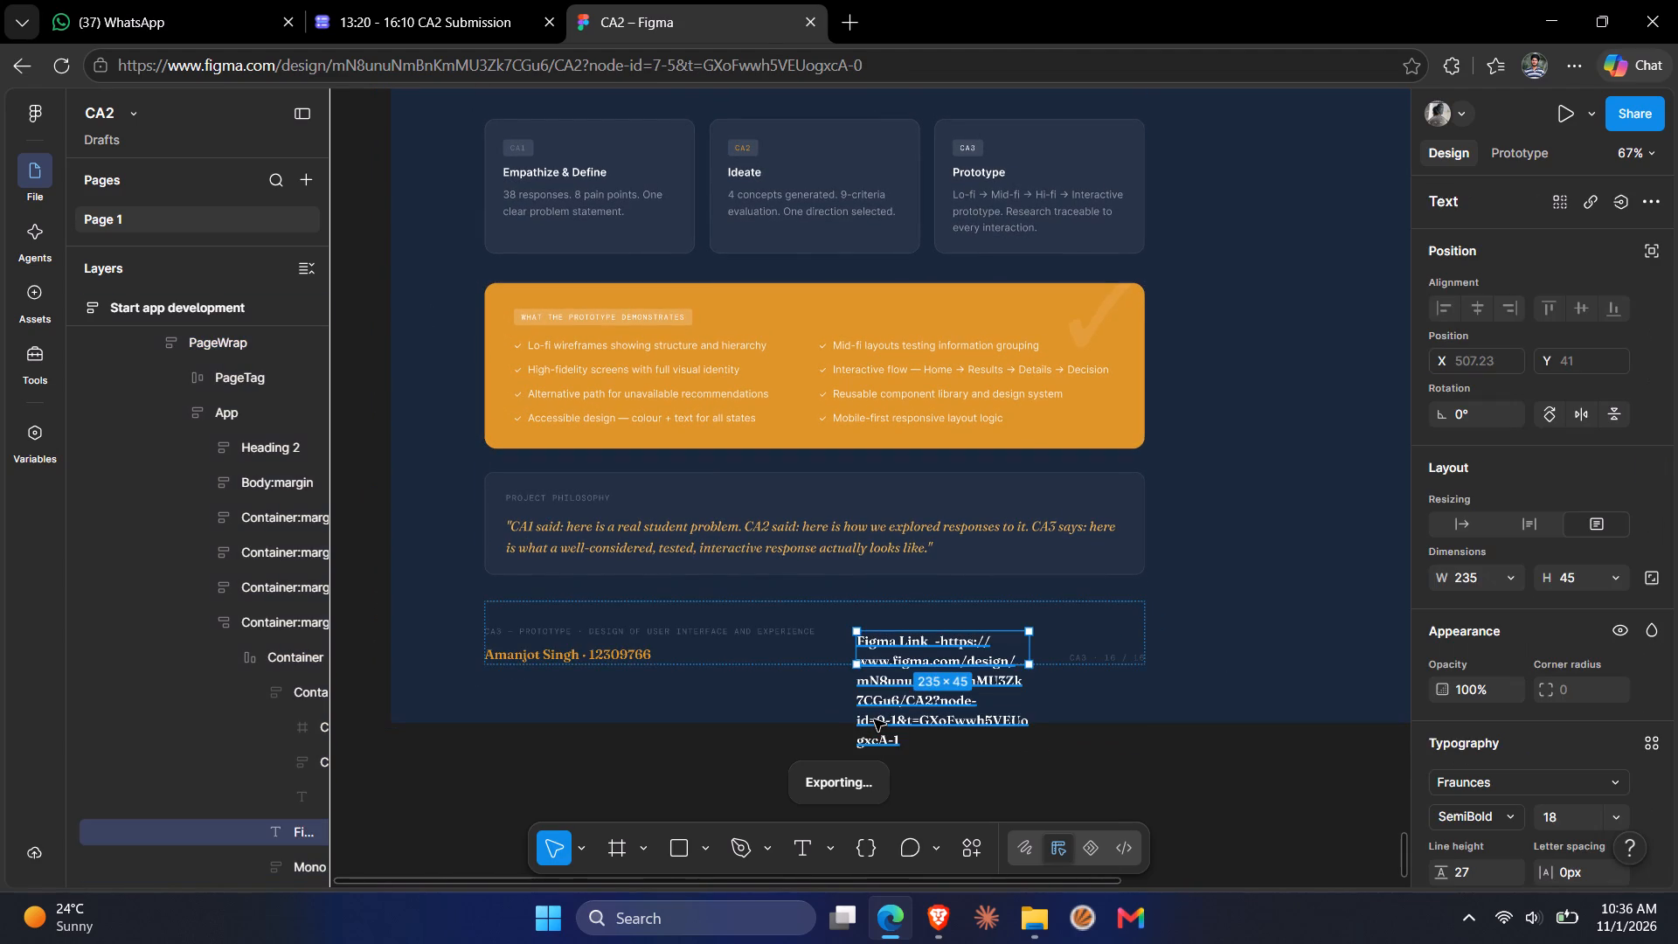
Undo the Figma link text and its text box so the footer holds only its original content.
key(ctrl+z)
key(ctrl+z)
key(ctrl+z)
key(ctrl+z)
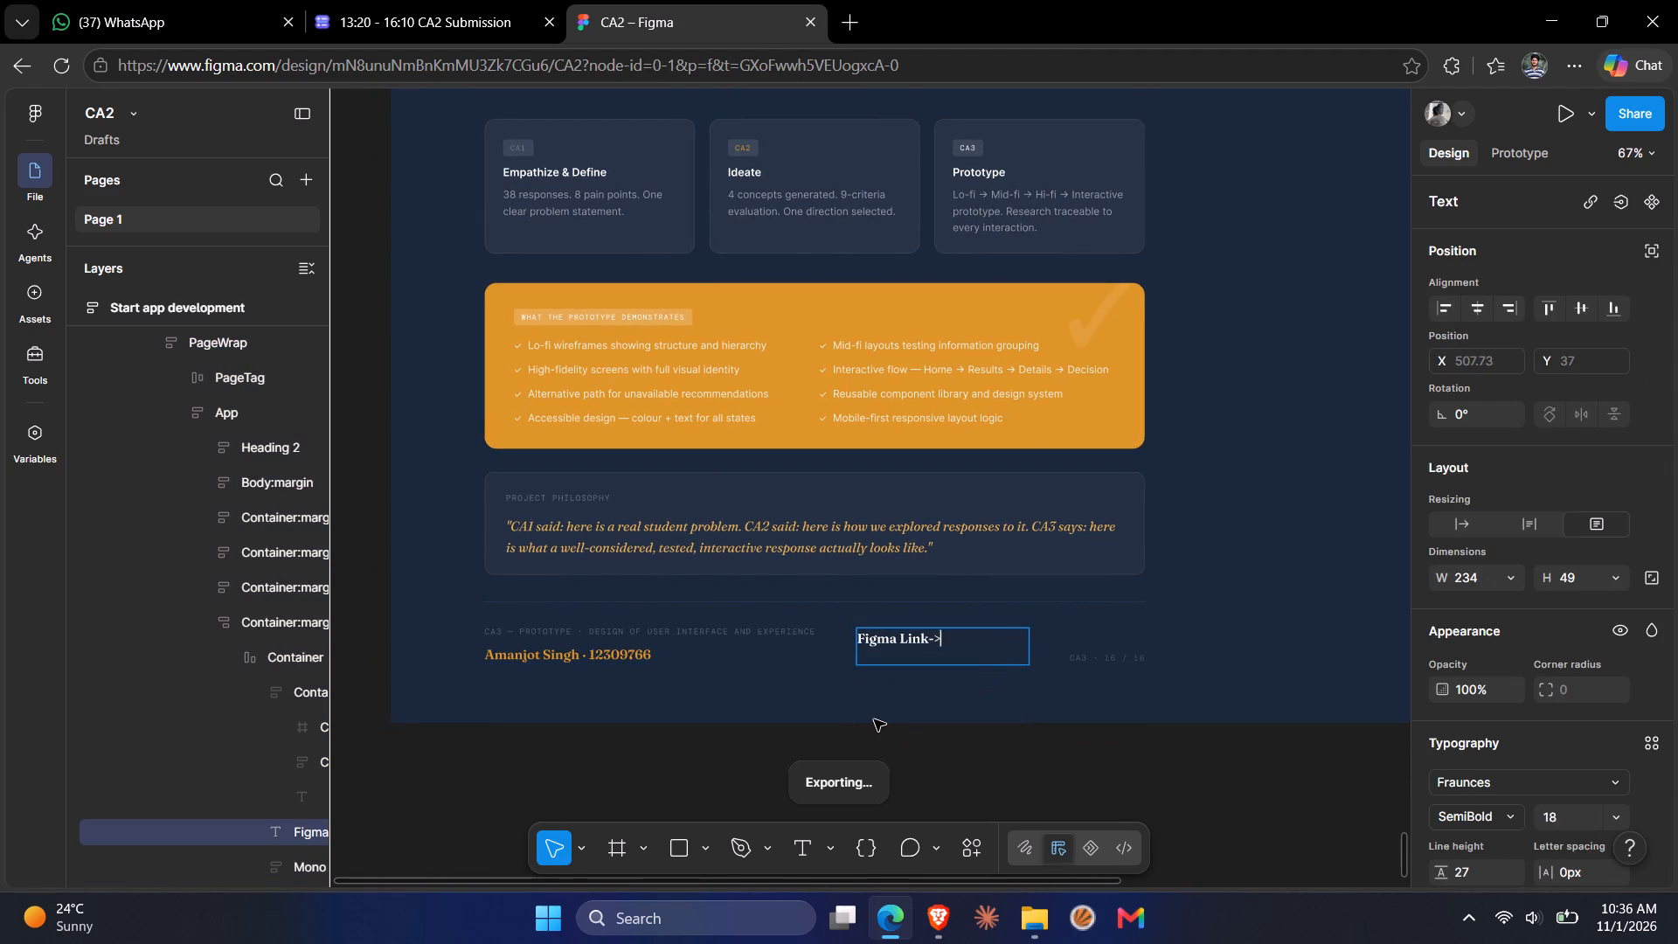
key(ctrl+z)
key(ctrl+z)
key(ctrl+z)
key(ctrl+z)
key(ctrl+z)
key(ctrl+z)
key(ctrl+z)
key(ctrl+z)
key(ctrl+z)
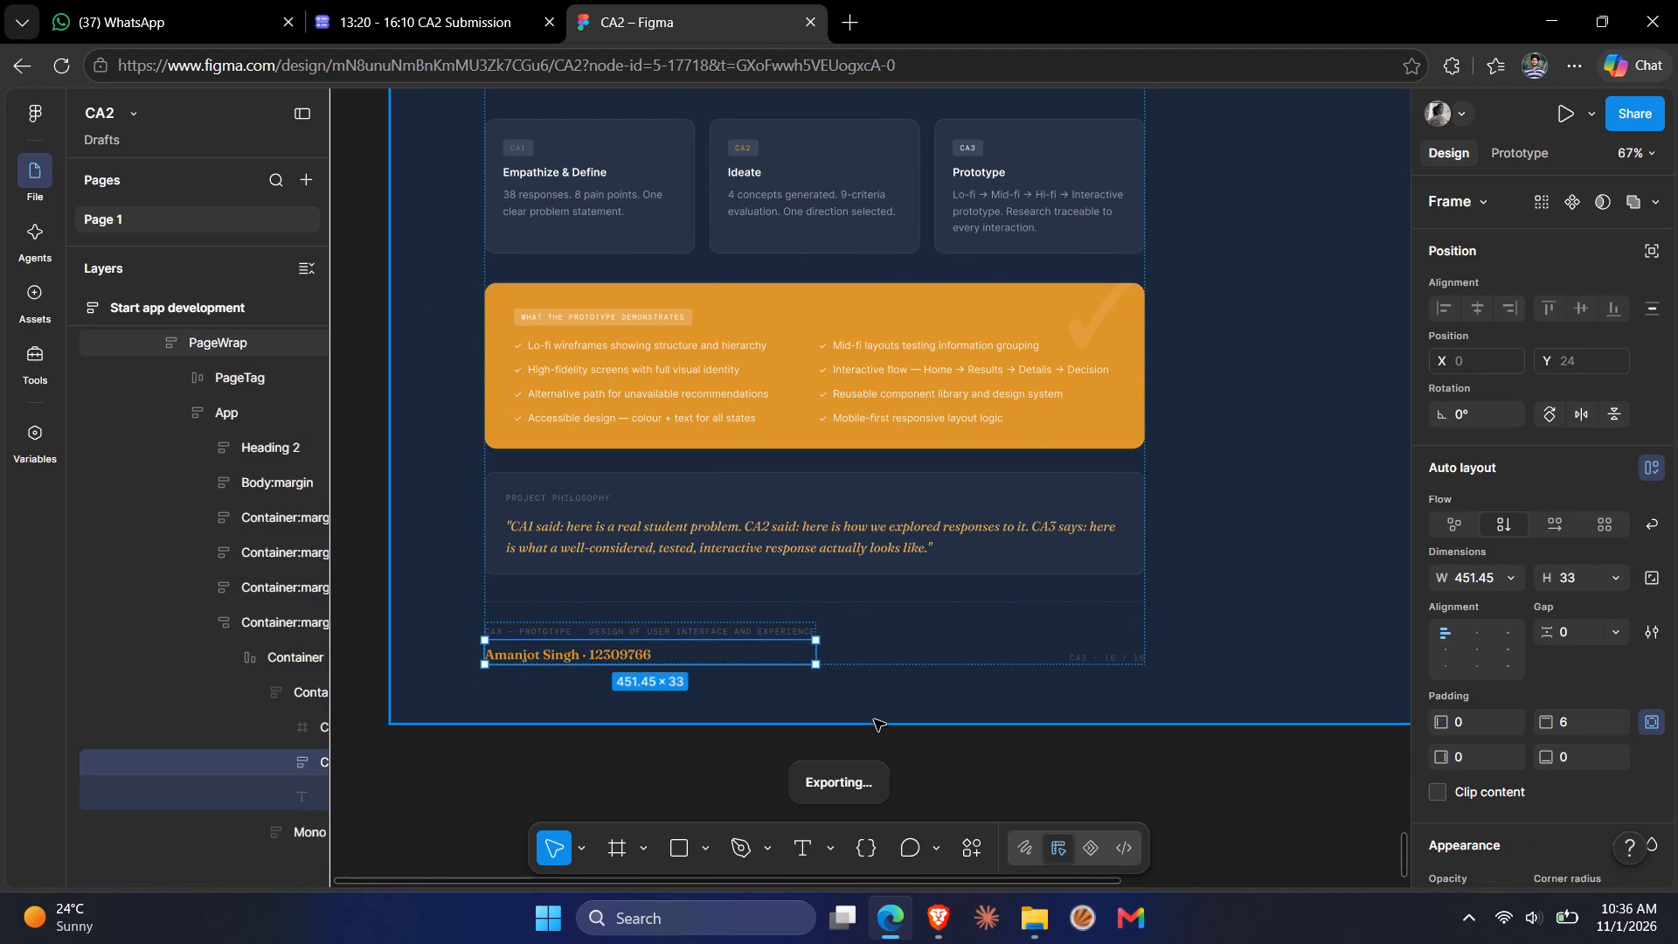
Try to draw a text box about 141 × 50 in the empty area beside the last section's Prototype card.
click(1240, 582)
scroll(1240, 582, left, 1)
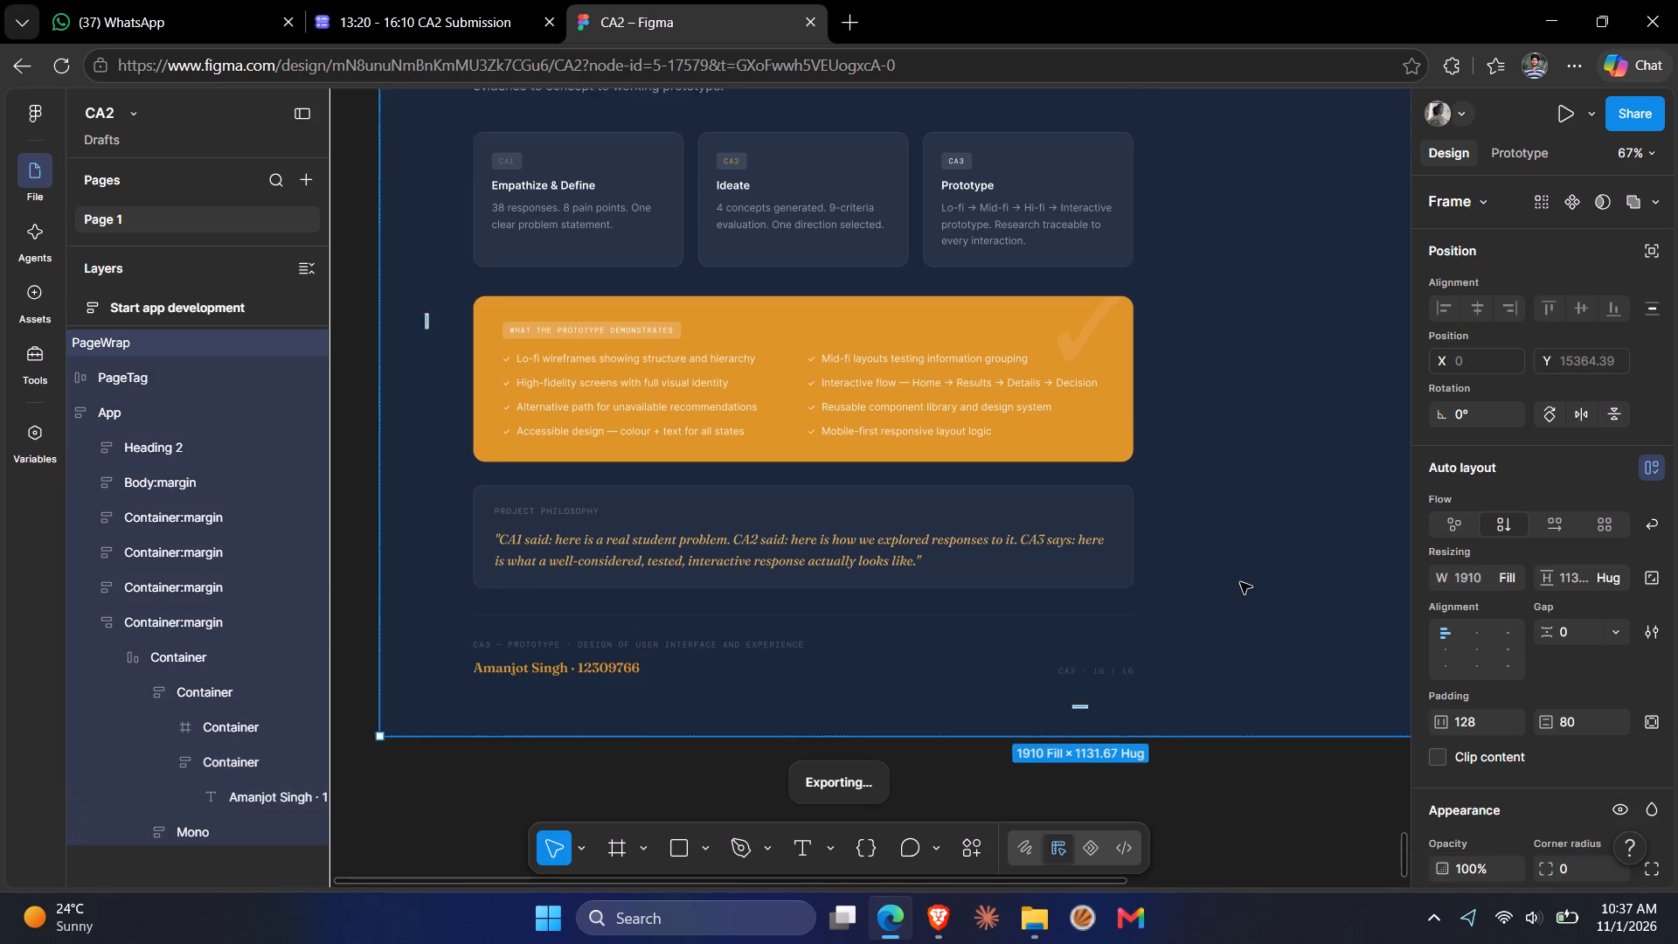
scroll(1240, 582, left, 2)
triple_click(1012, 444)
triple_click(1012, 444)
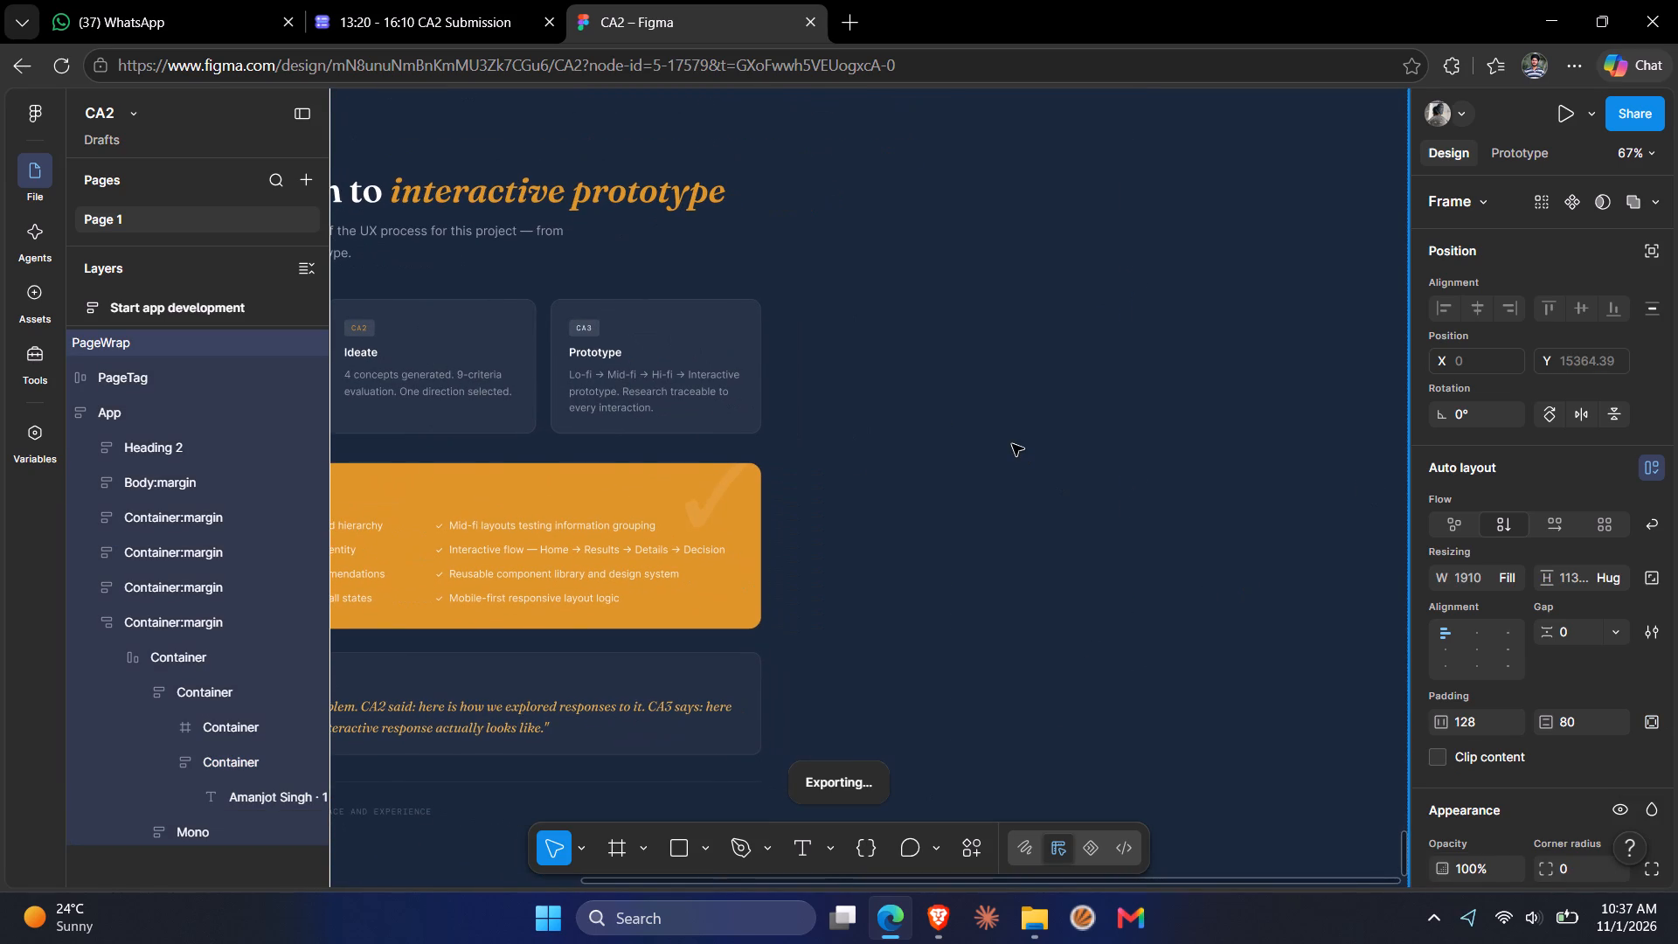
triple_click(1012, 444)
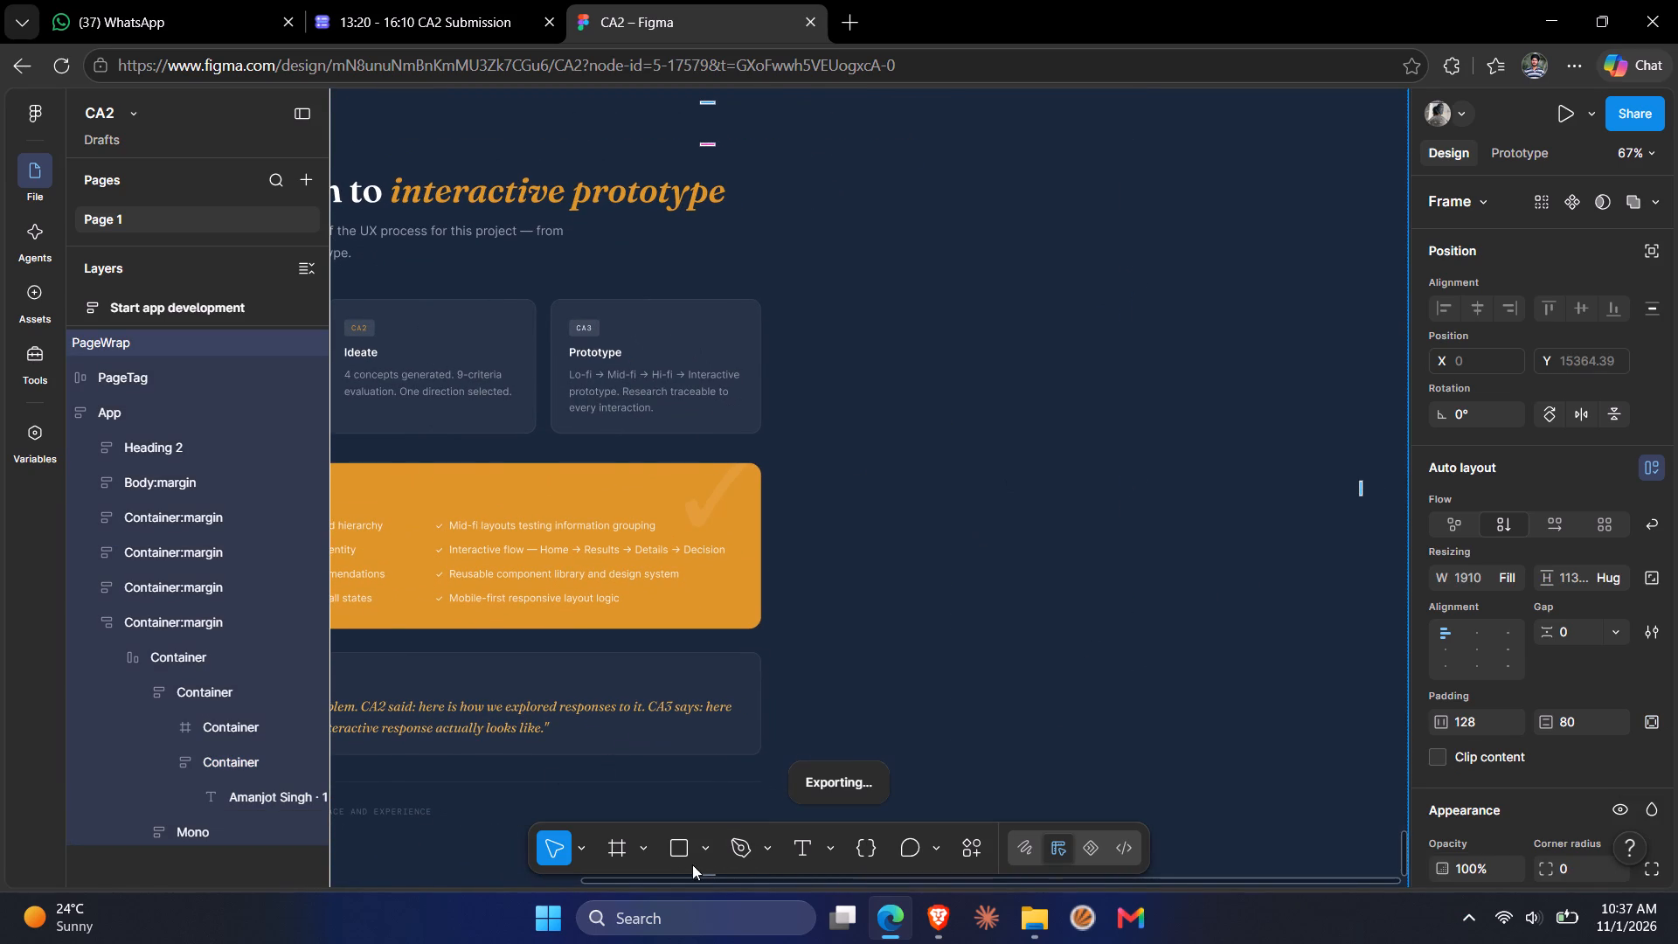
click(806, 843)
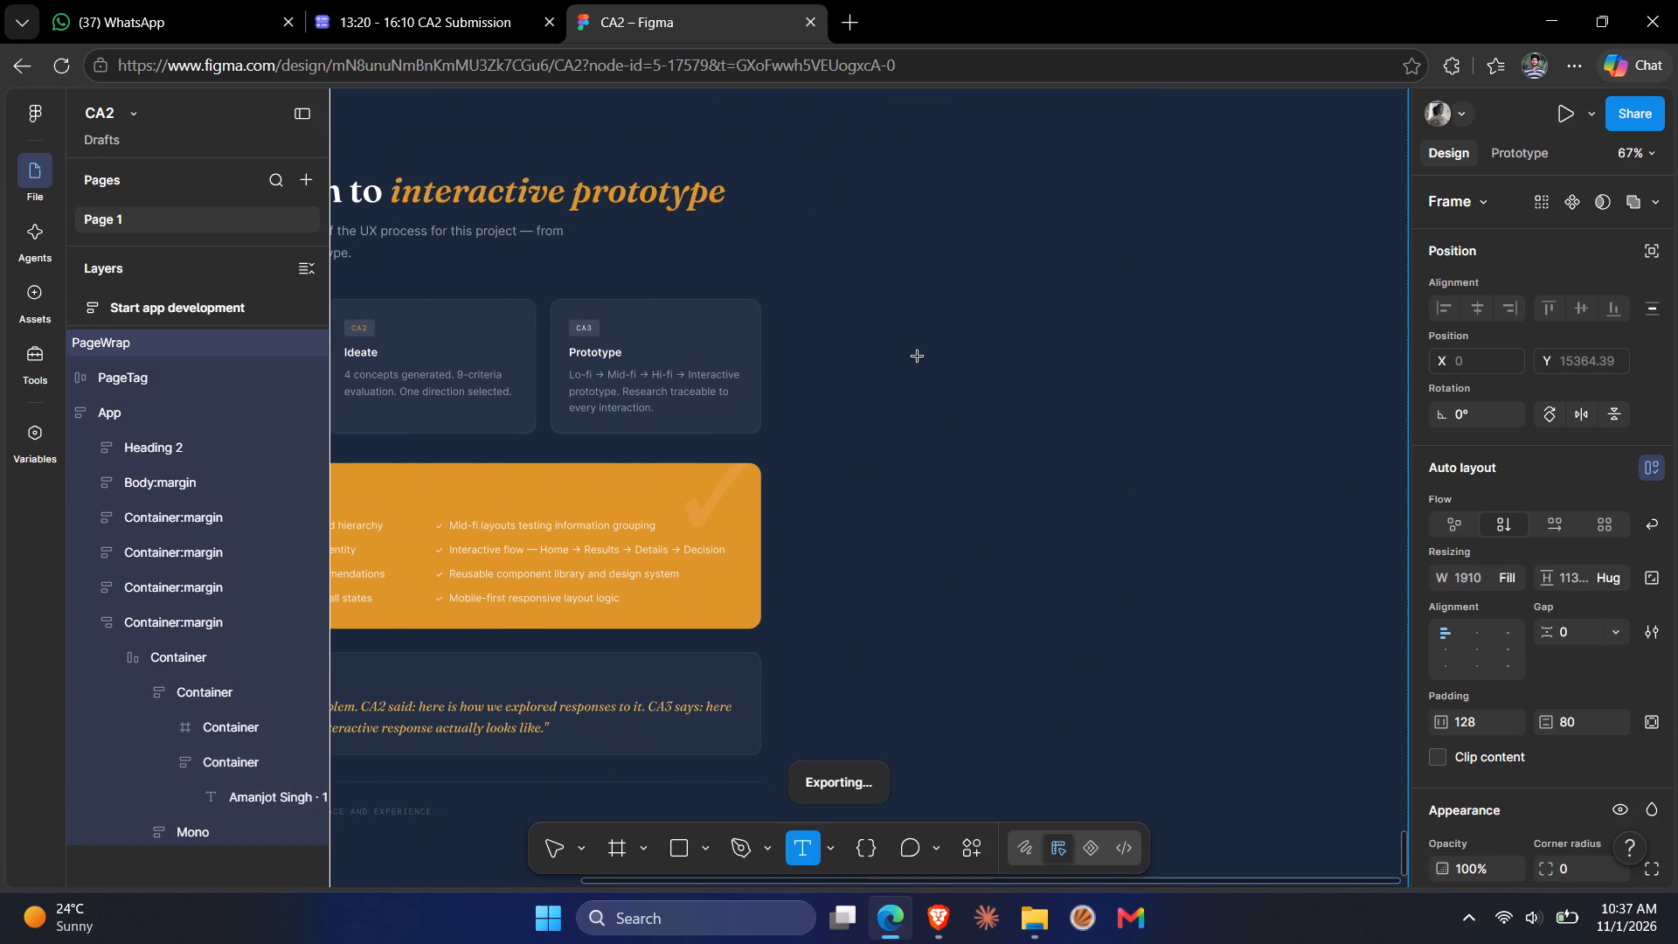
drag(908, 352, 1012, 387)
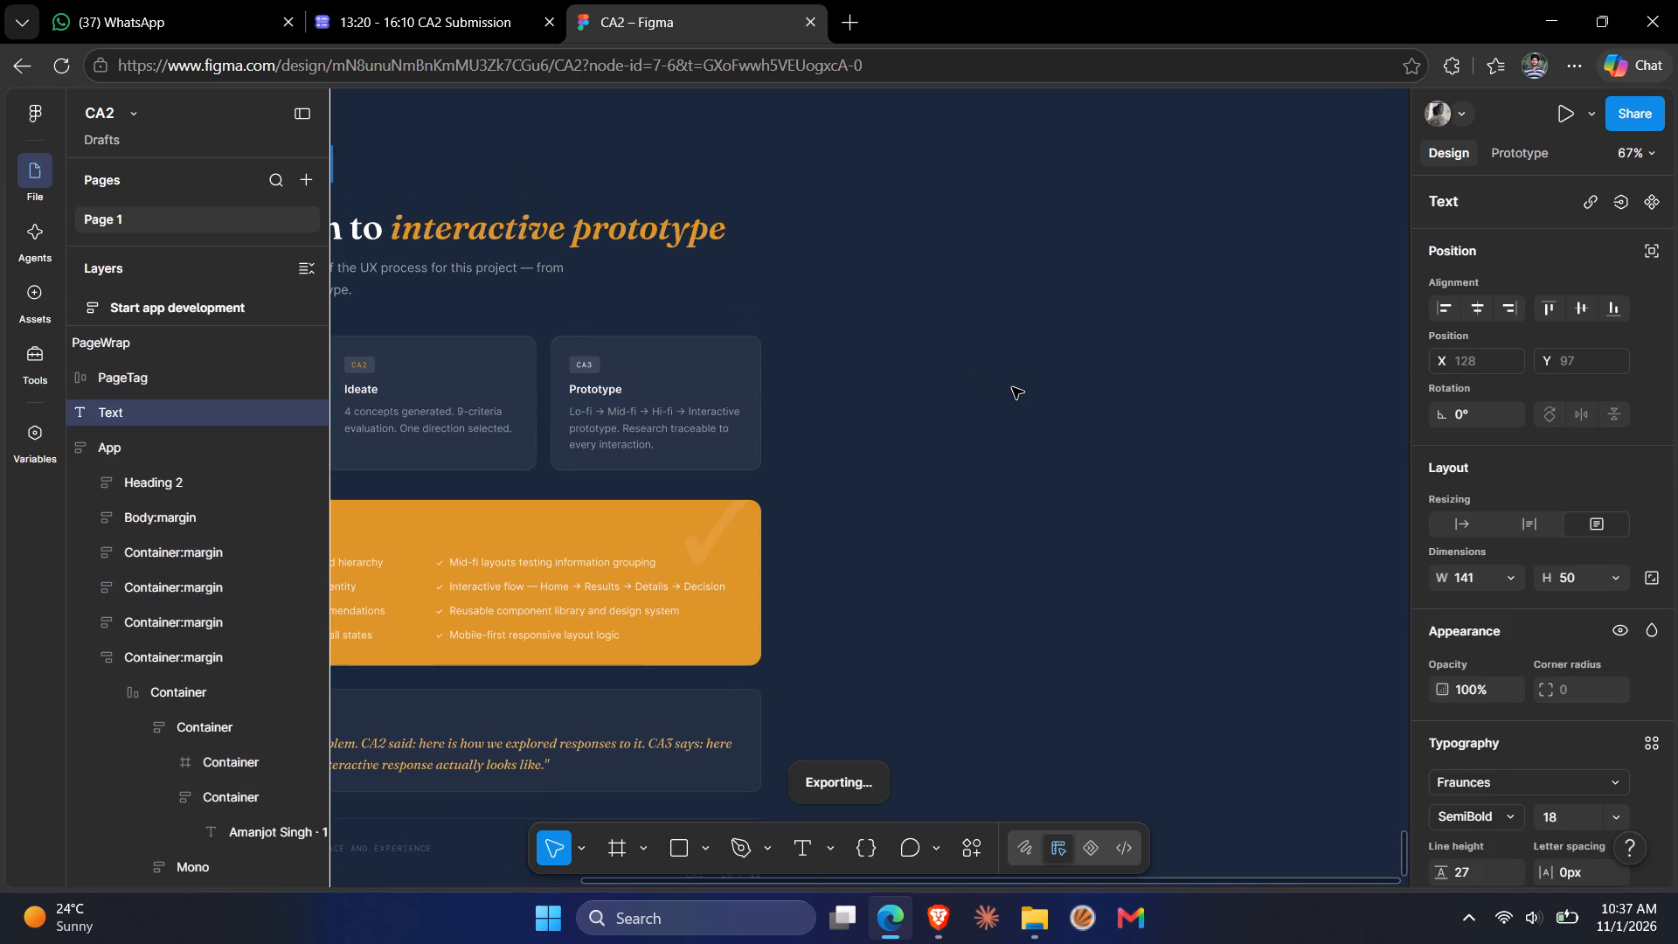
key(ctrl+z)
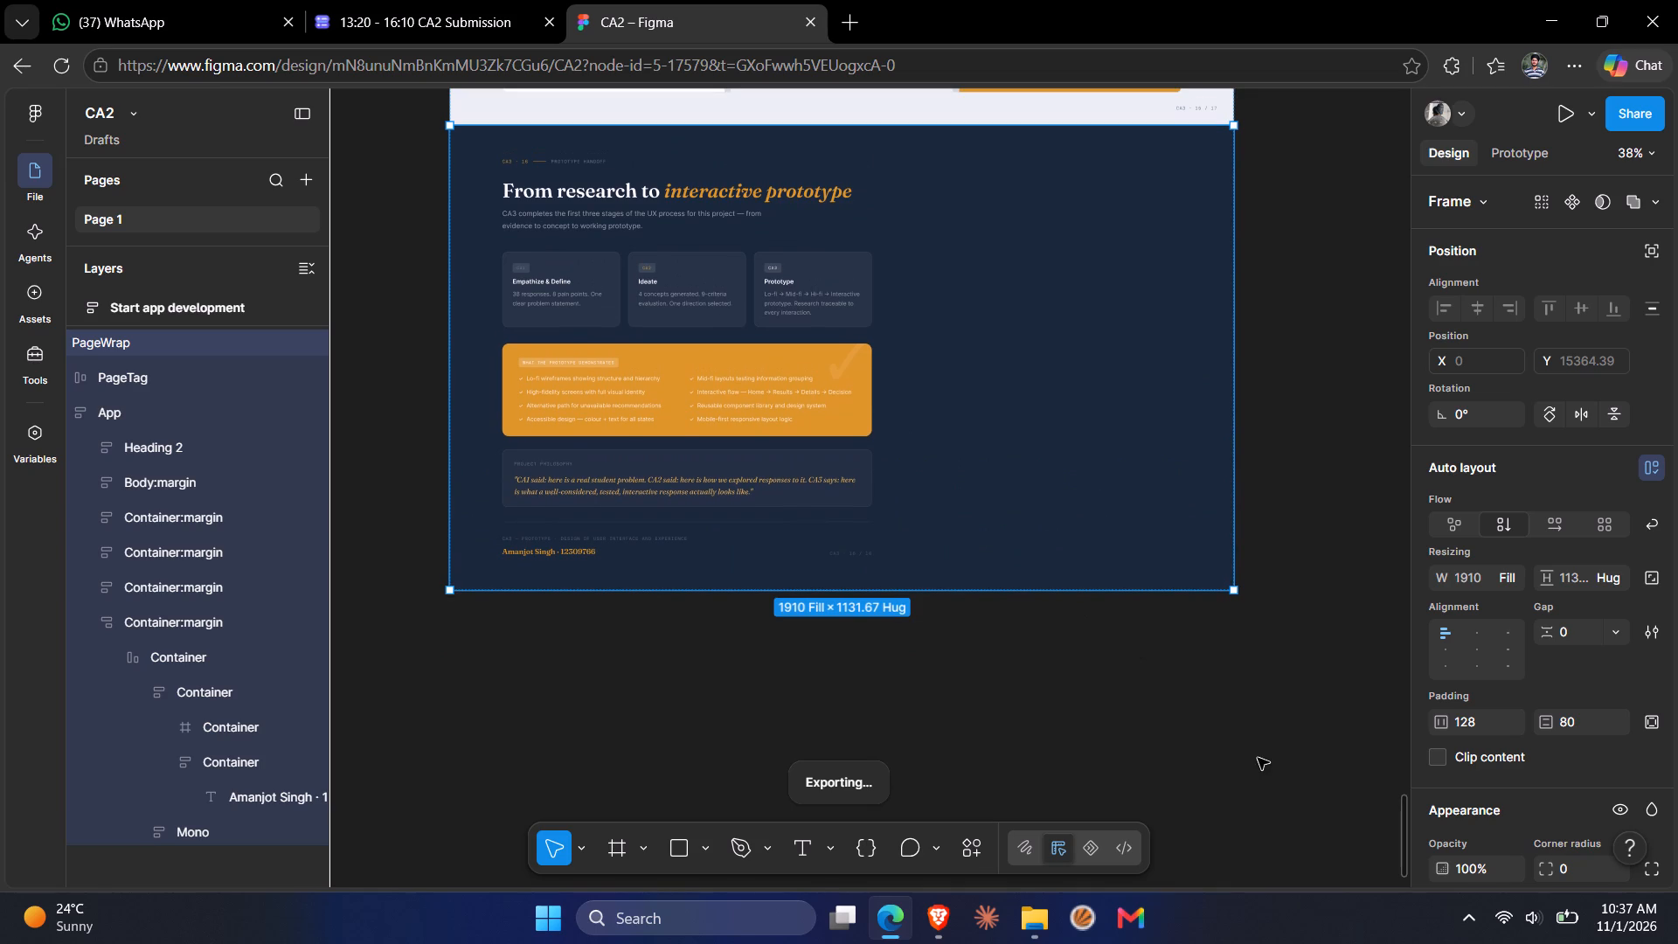
Look through the design's sections above the last one and return to the final interactive prototype section.
click(1188, 650)
scroll(1331, 667, up, 2)
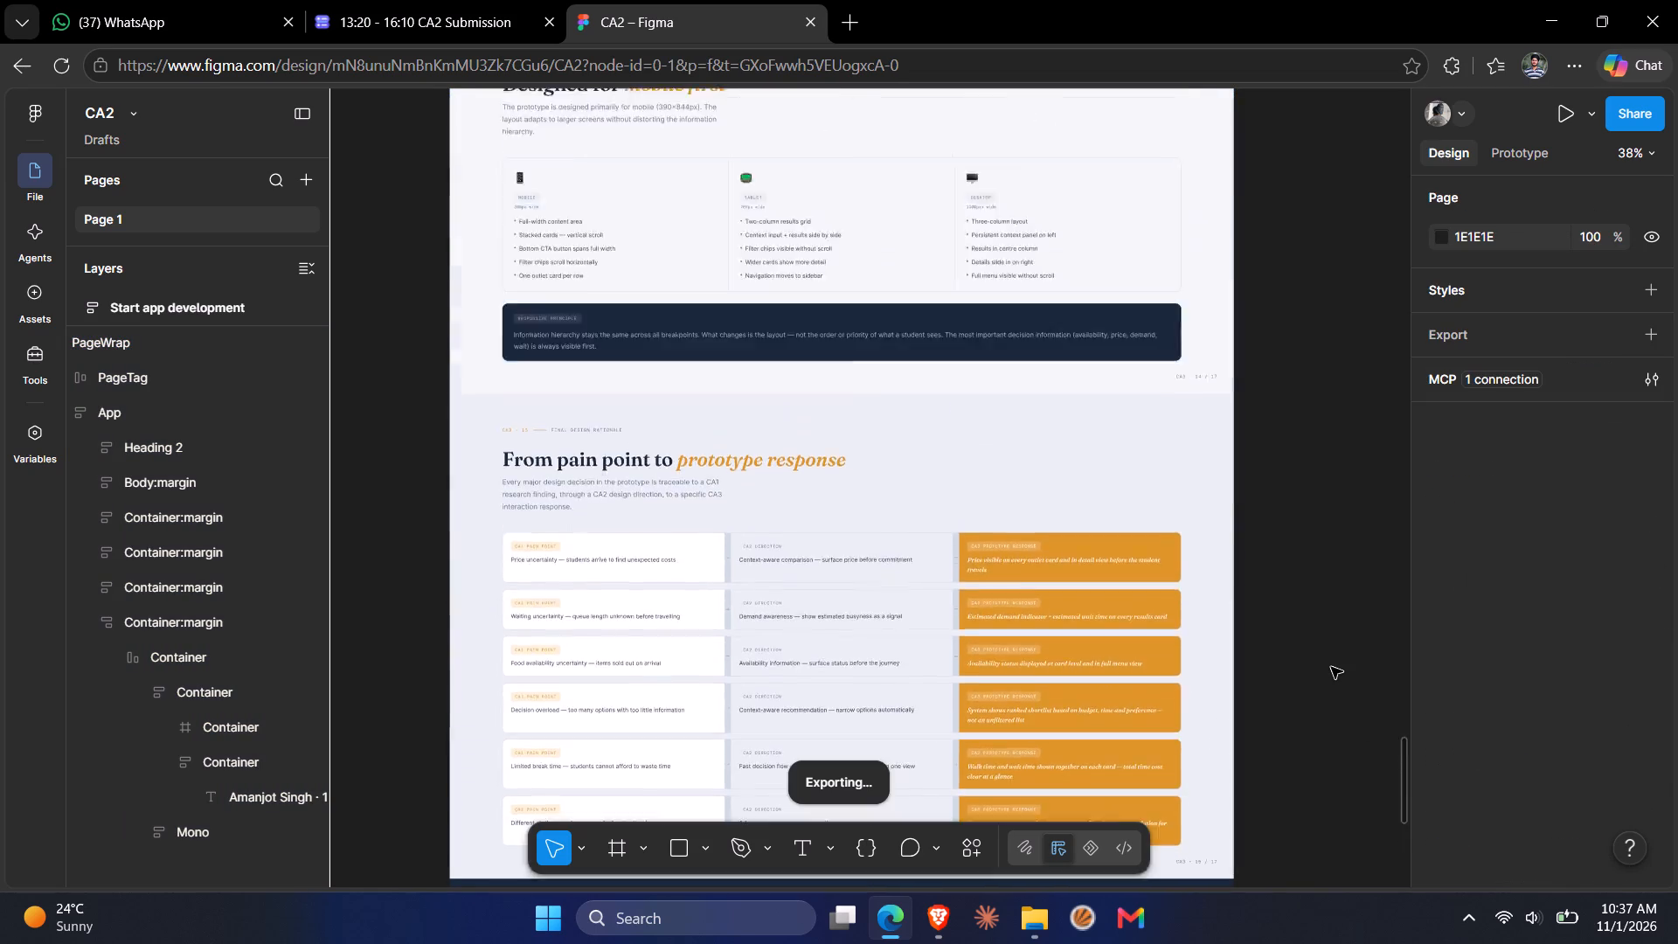
scroll(1331, 667, up, 9)
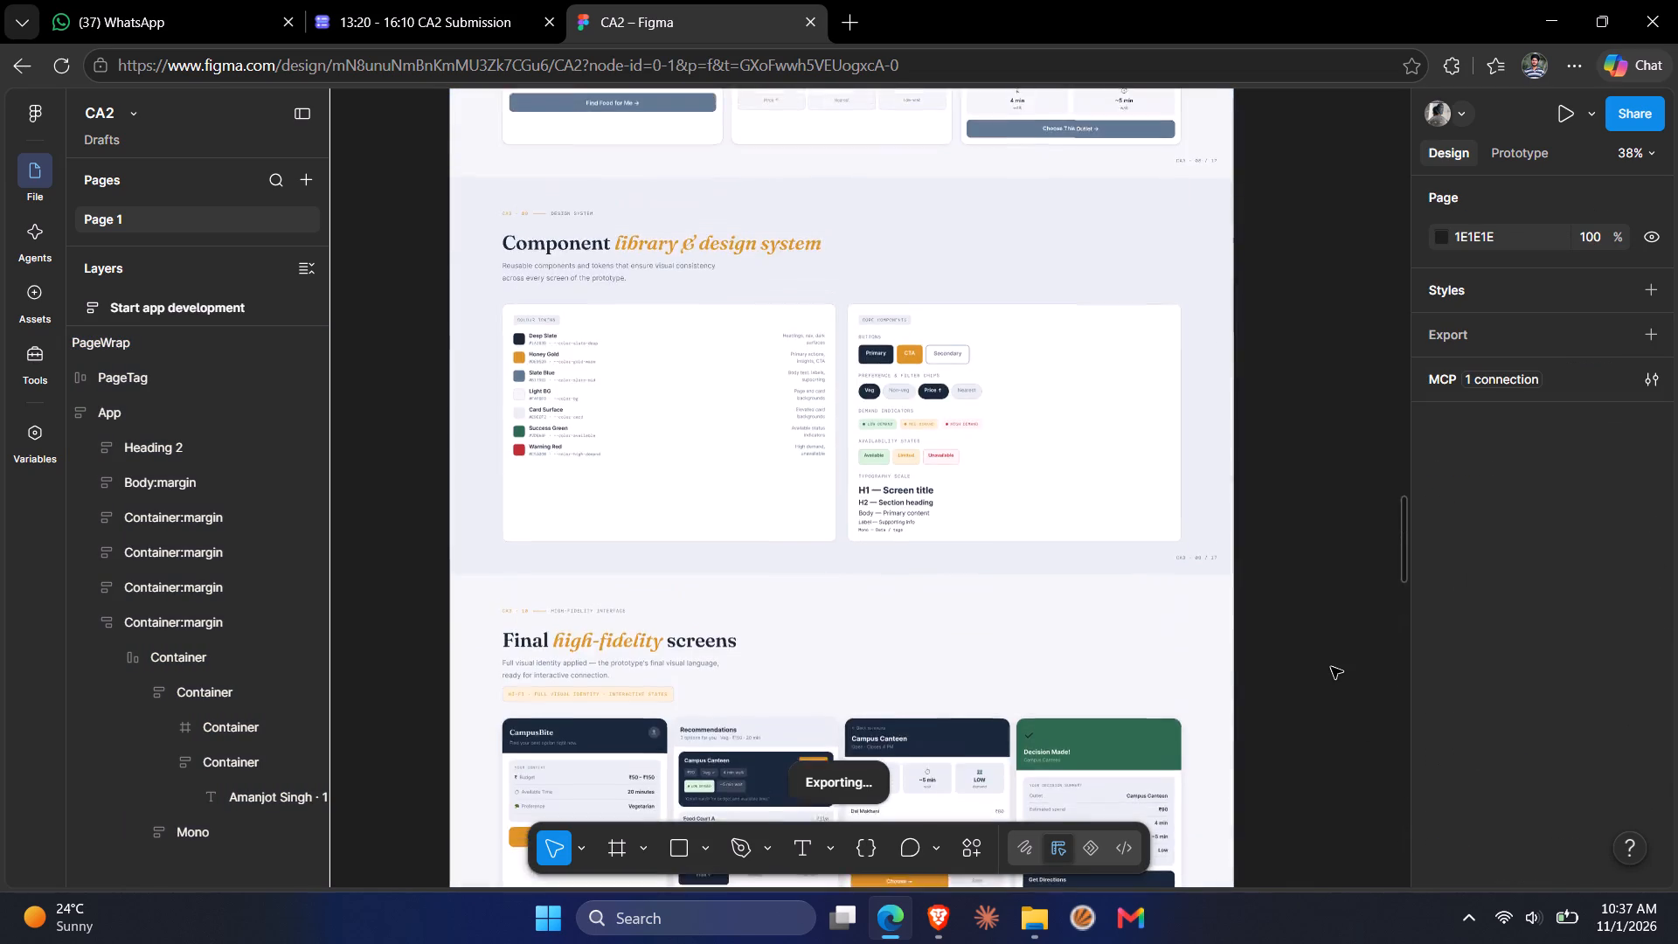
scroll(1331, 667, up, 2)
scroll(1331, 667, right, 1)
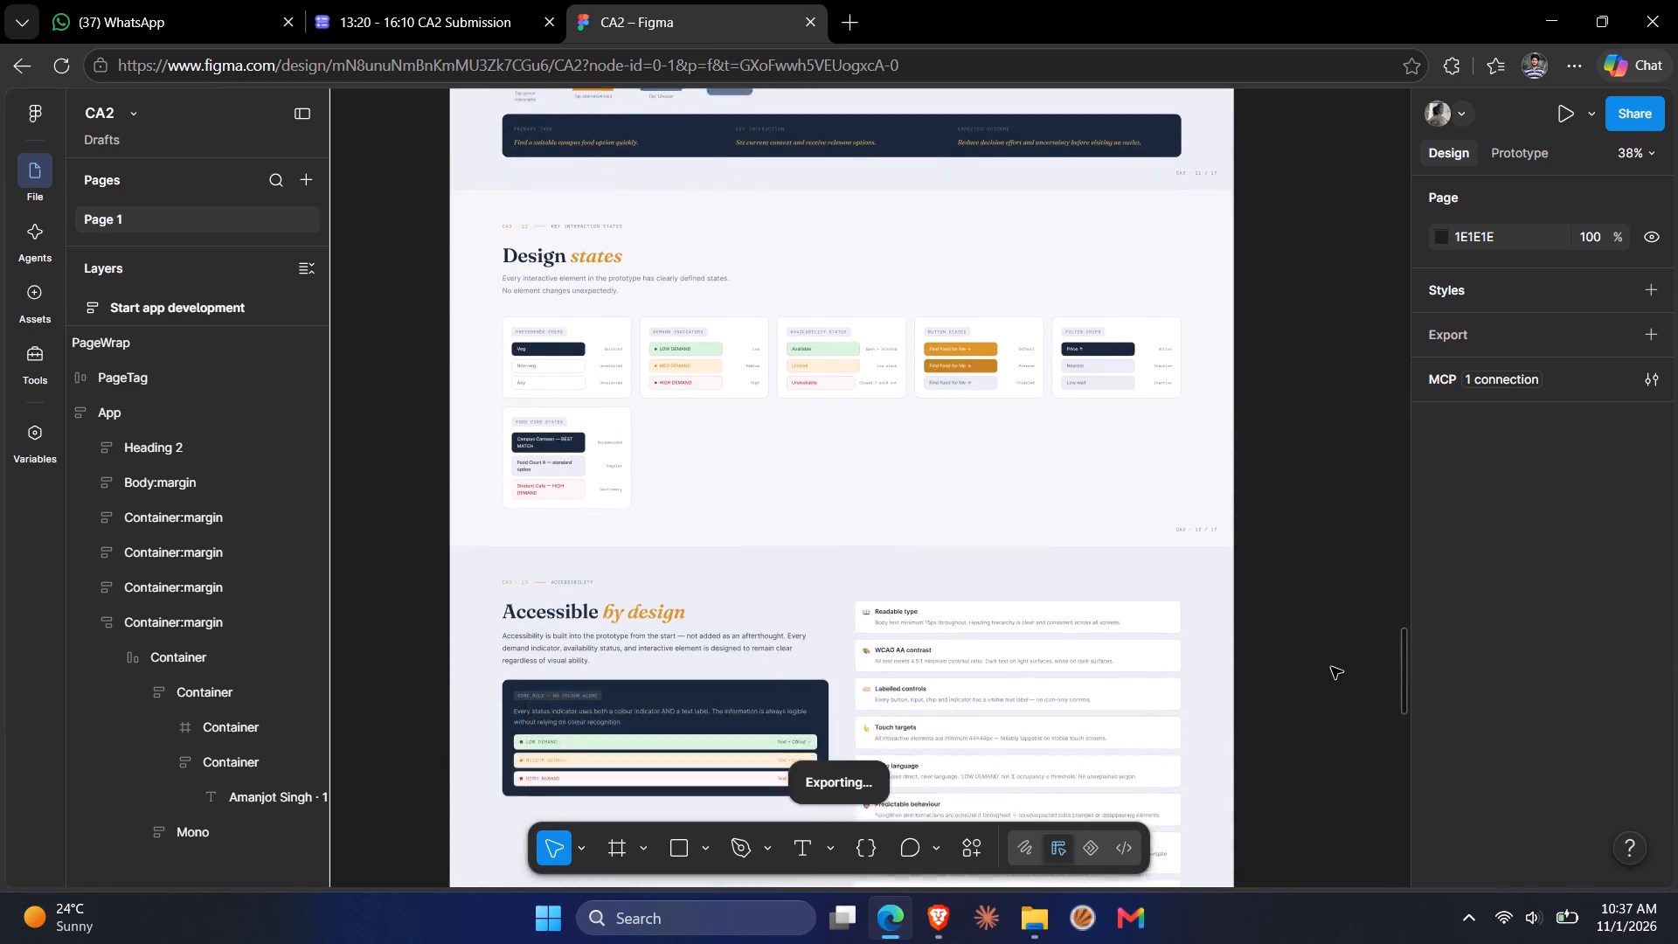
scroll(1331, 667, down, 6)
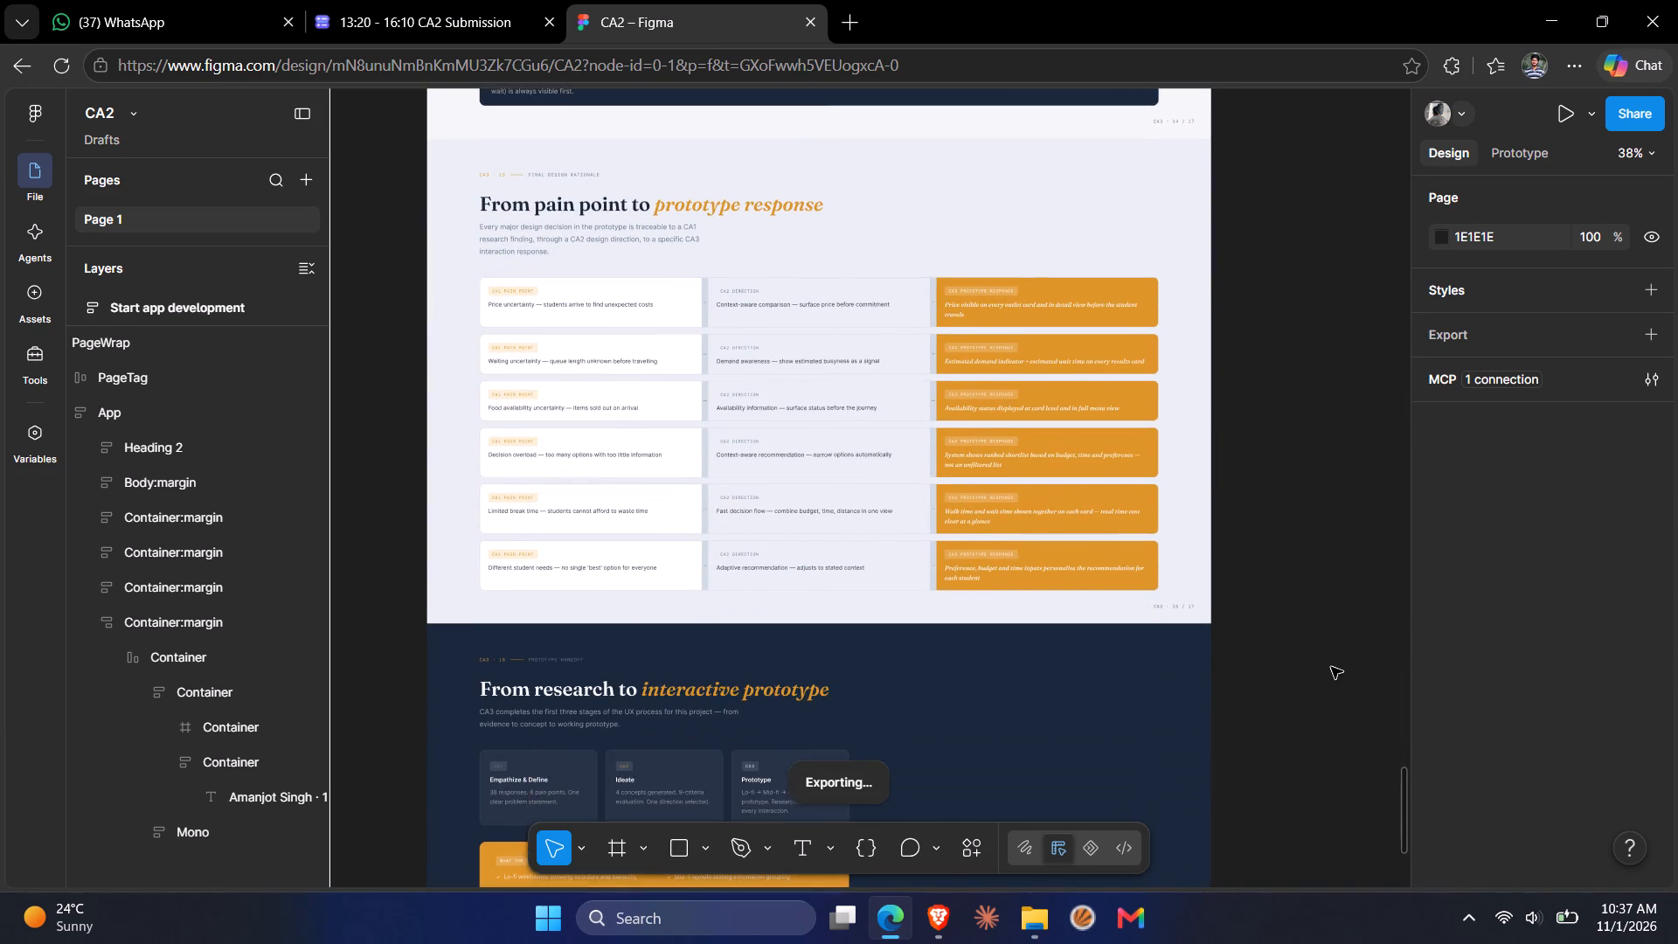
scroll(1331, 667, down, 3)
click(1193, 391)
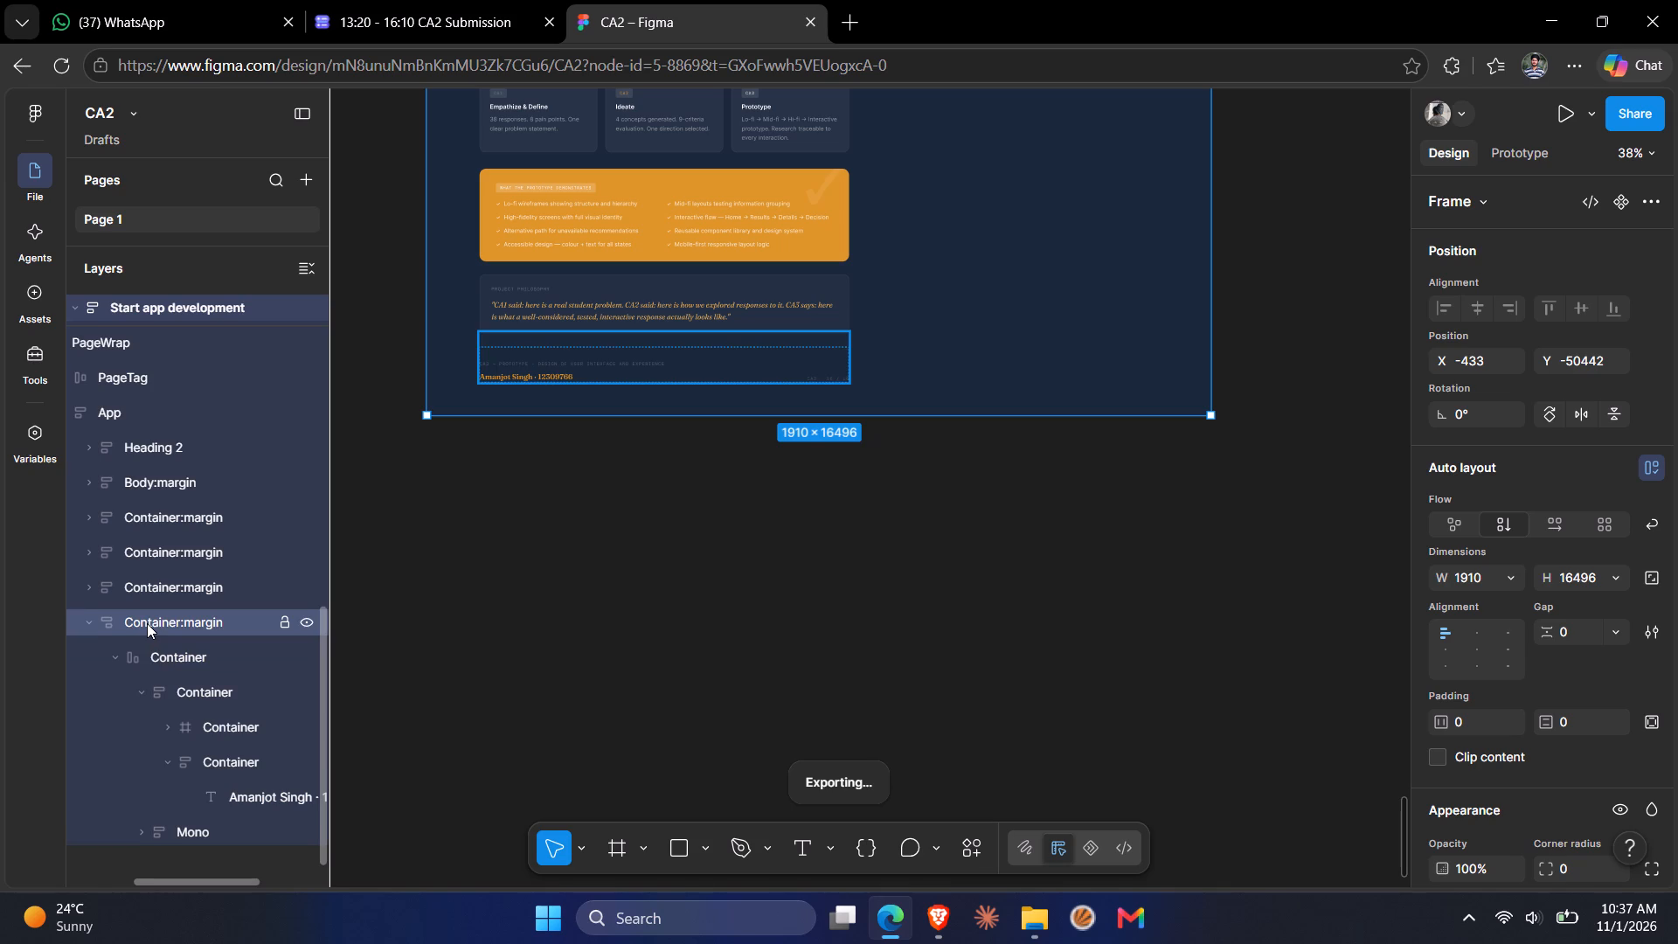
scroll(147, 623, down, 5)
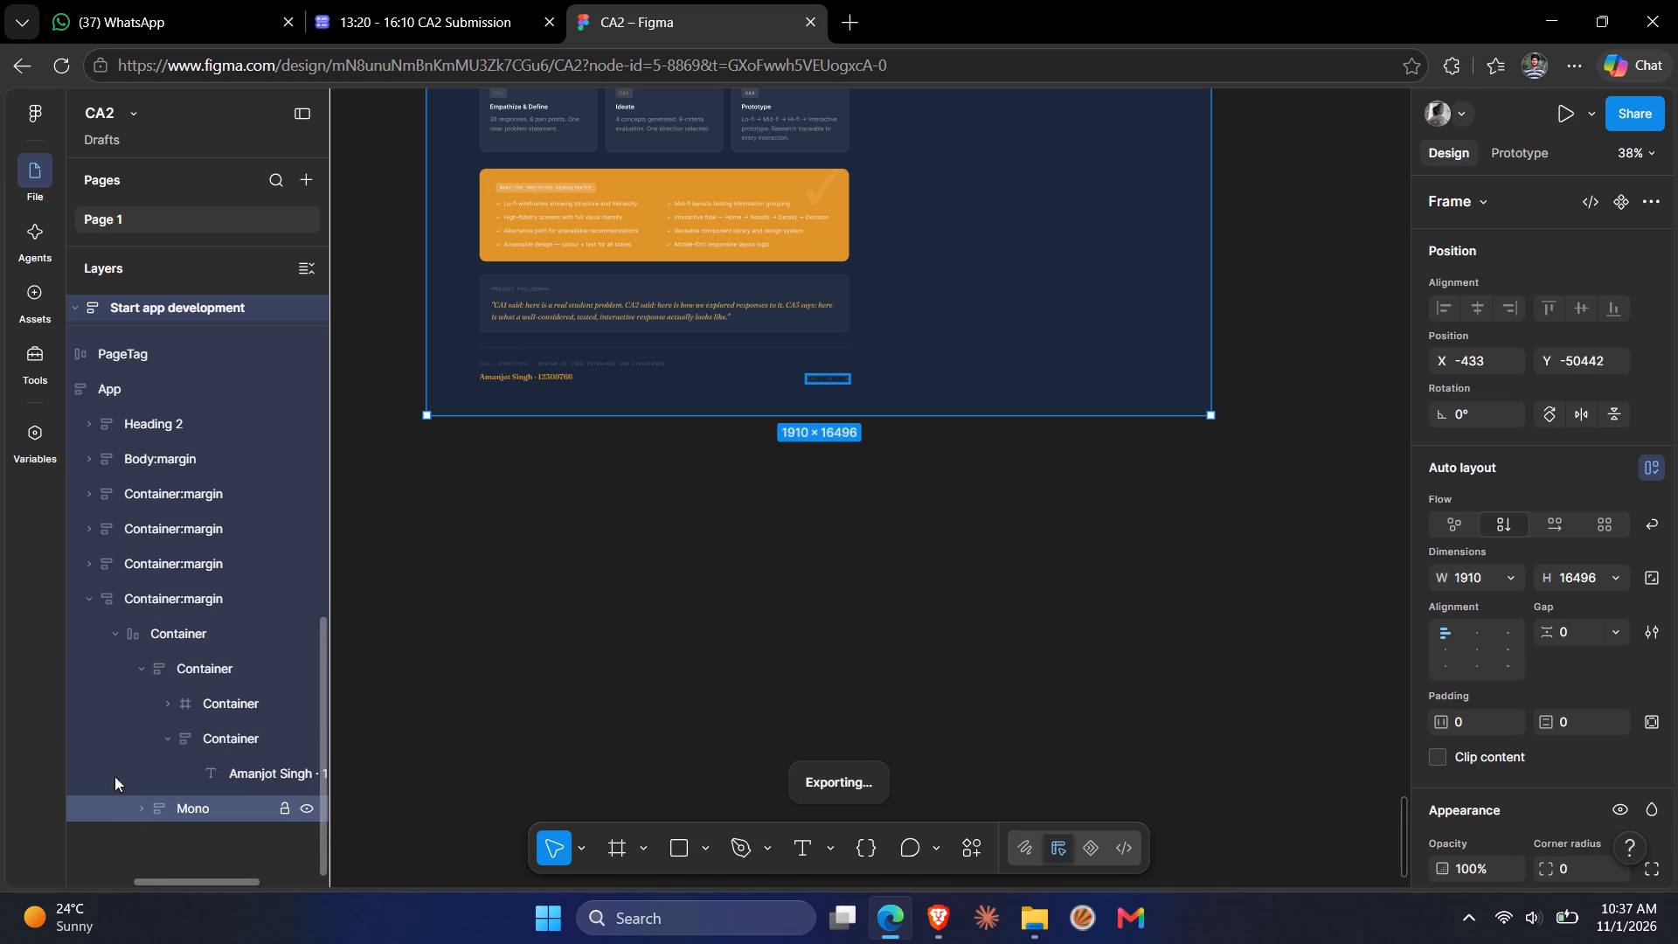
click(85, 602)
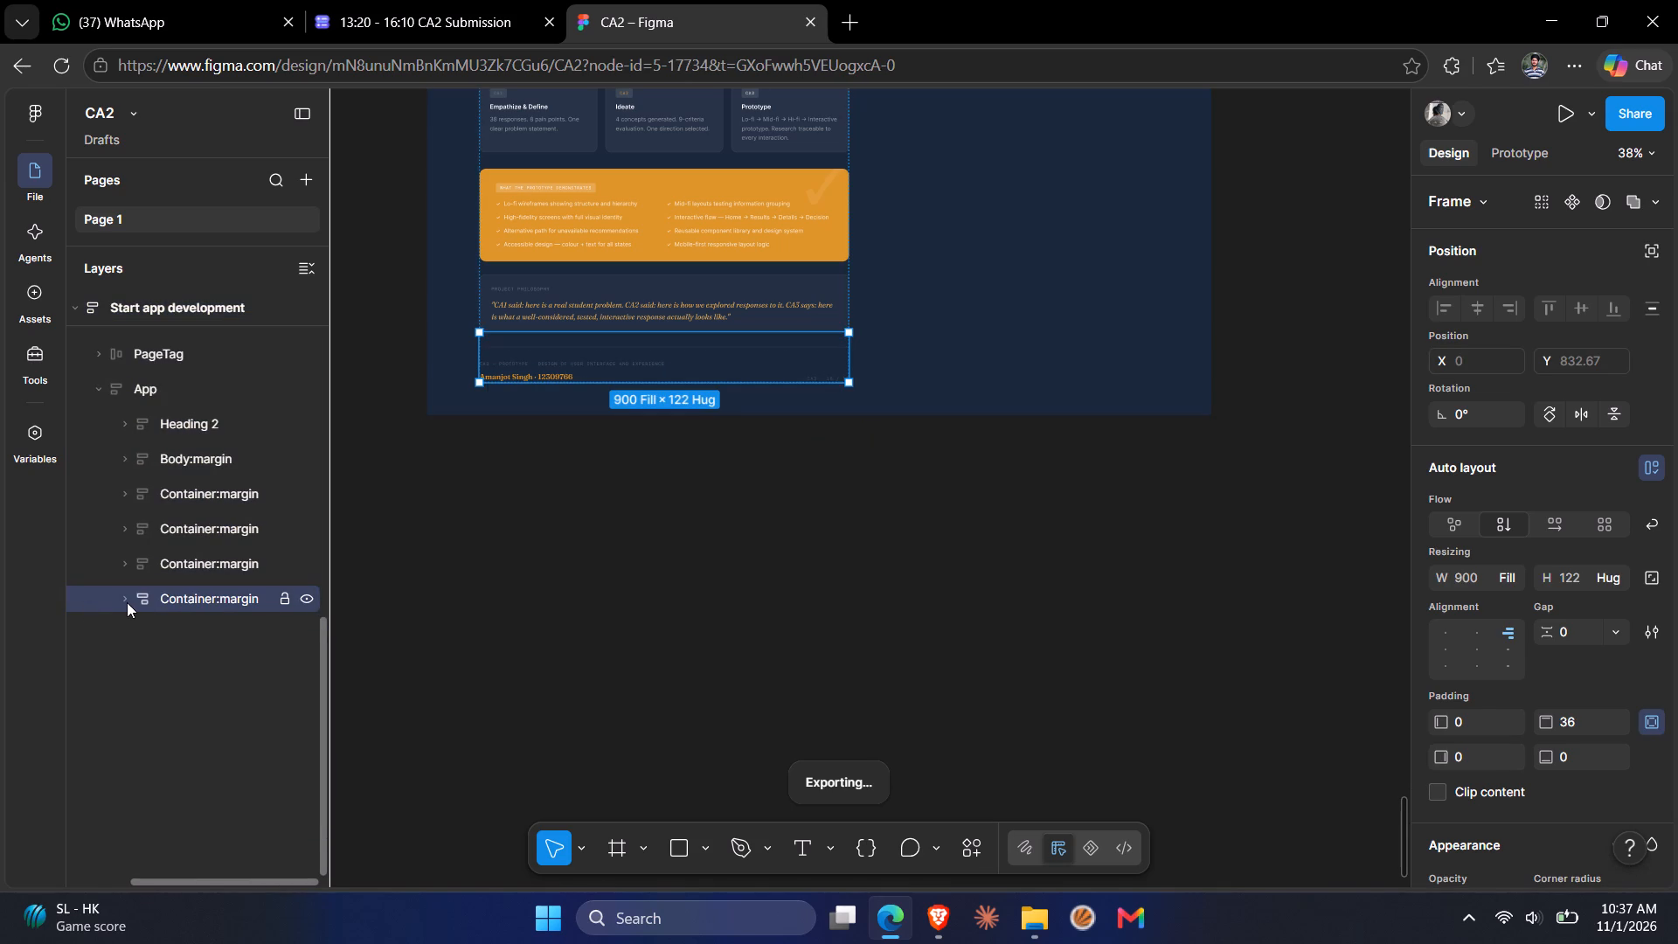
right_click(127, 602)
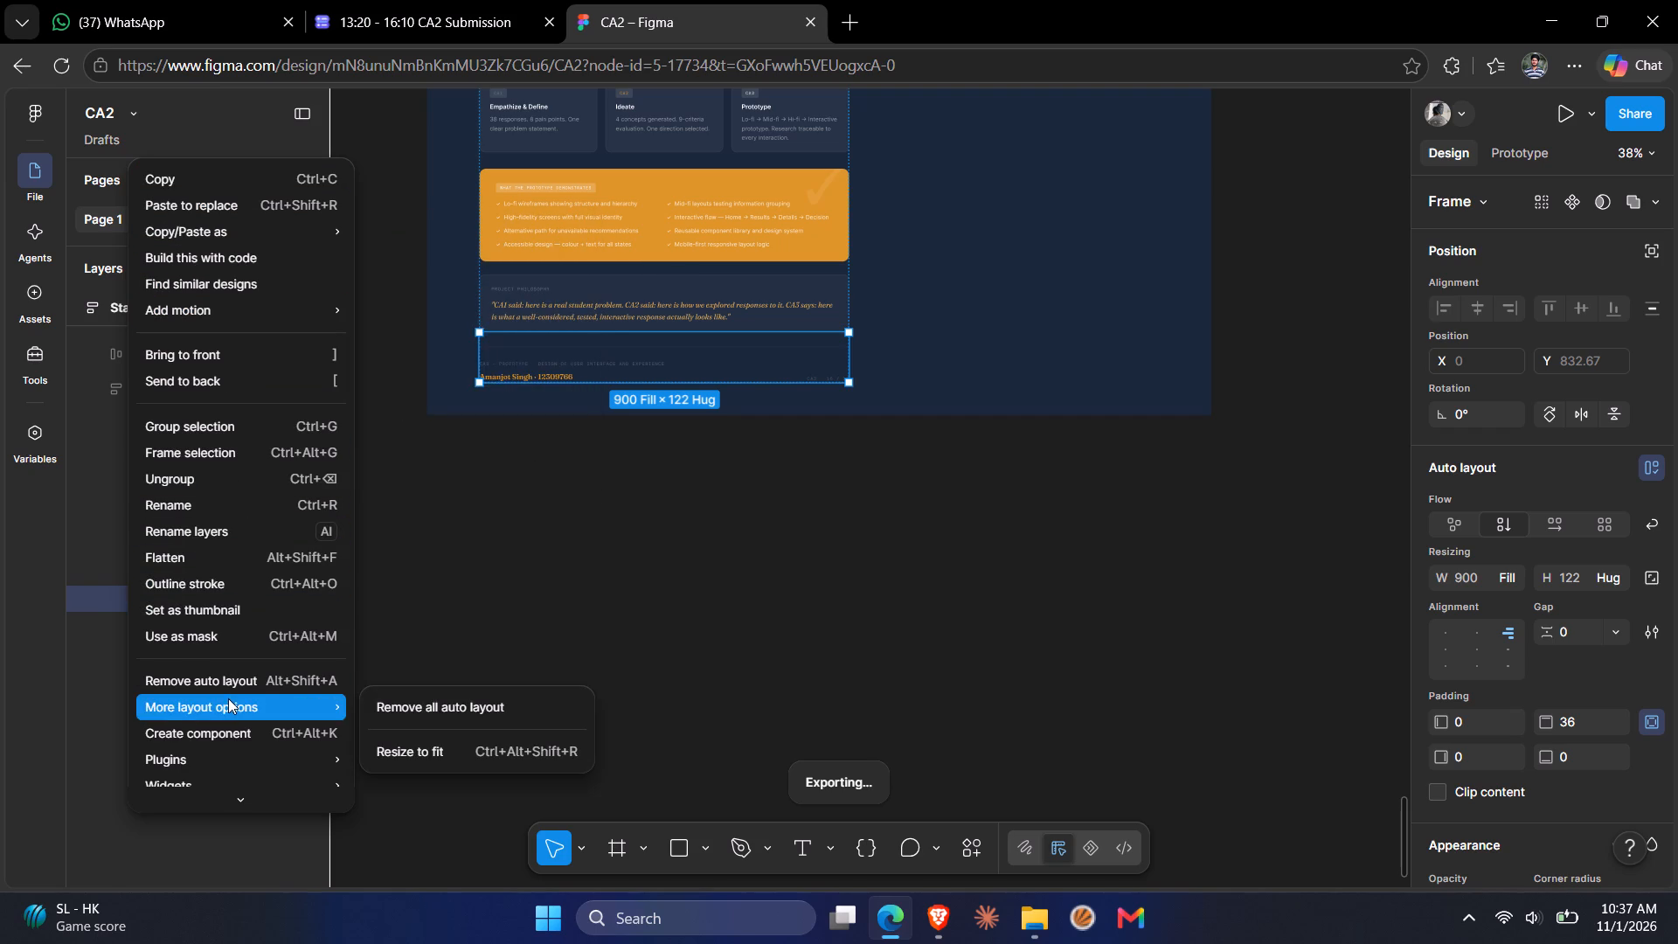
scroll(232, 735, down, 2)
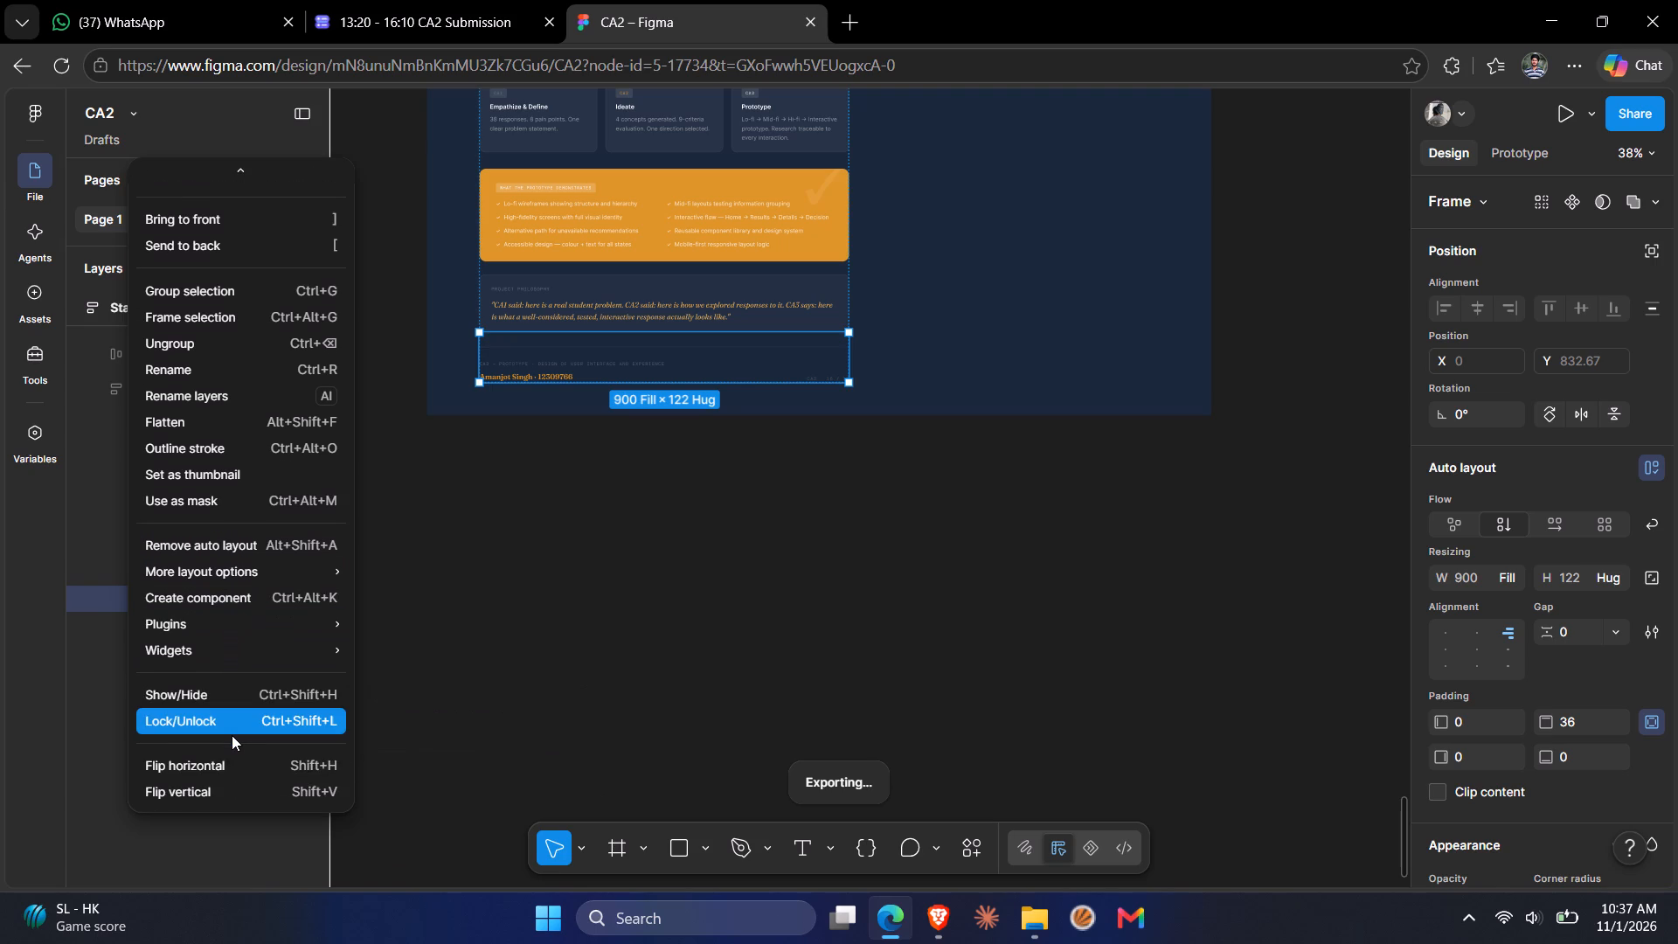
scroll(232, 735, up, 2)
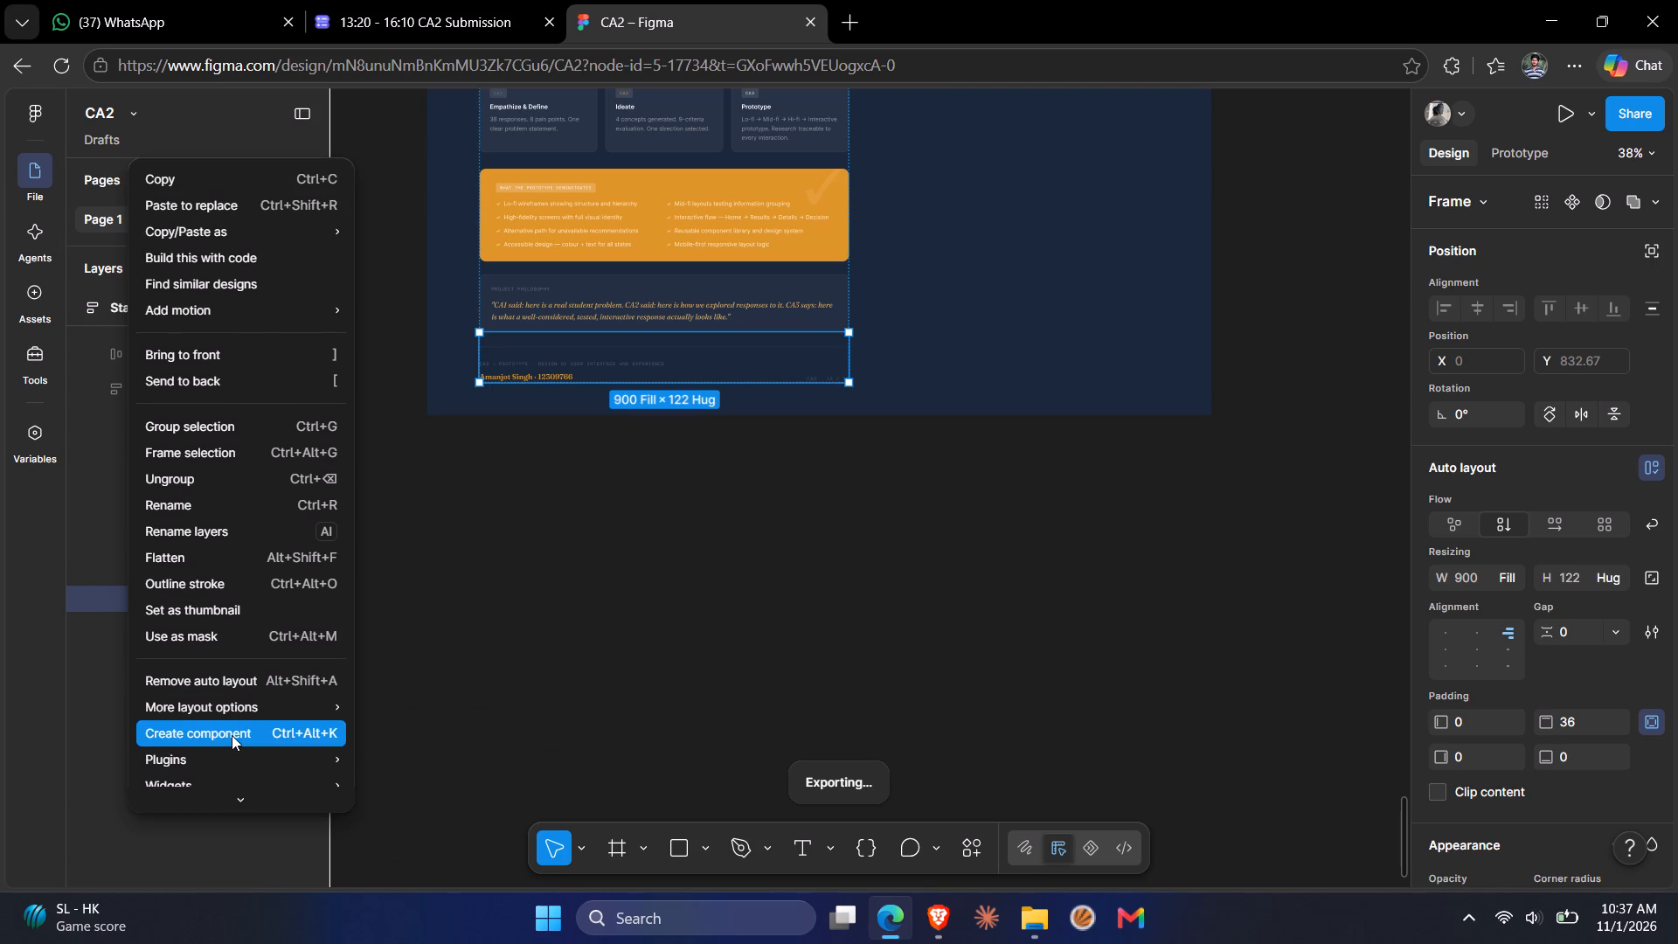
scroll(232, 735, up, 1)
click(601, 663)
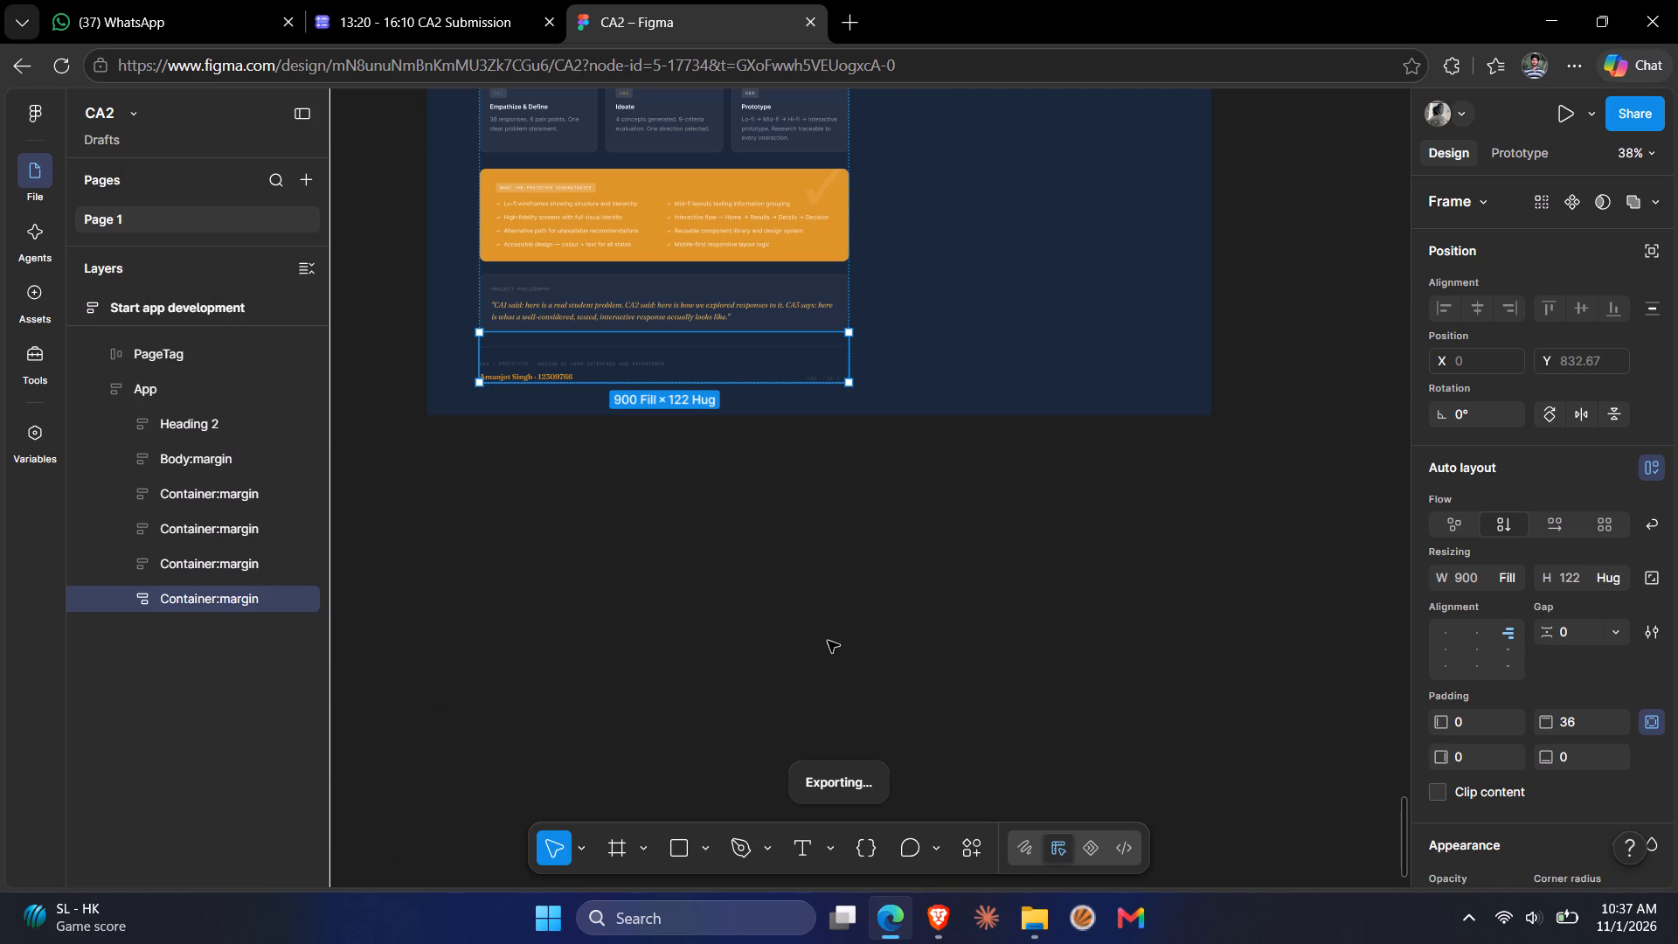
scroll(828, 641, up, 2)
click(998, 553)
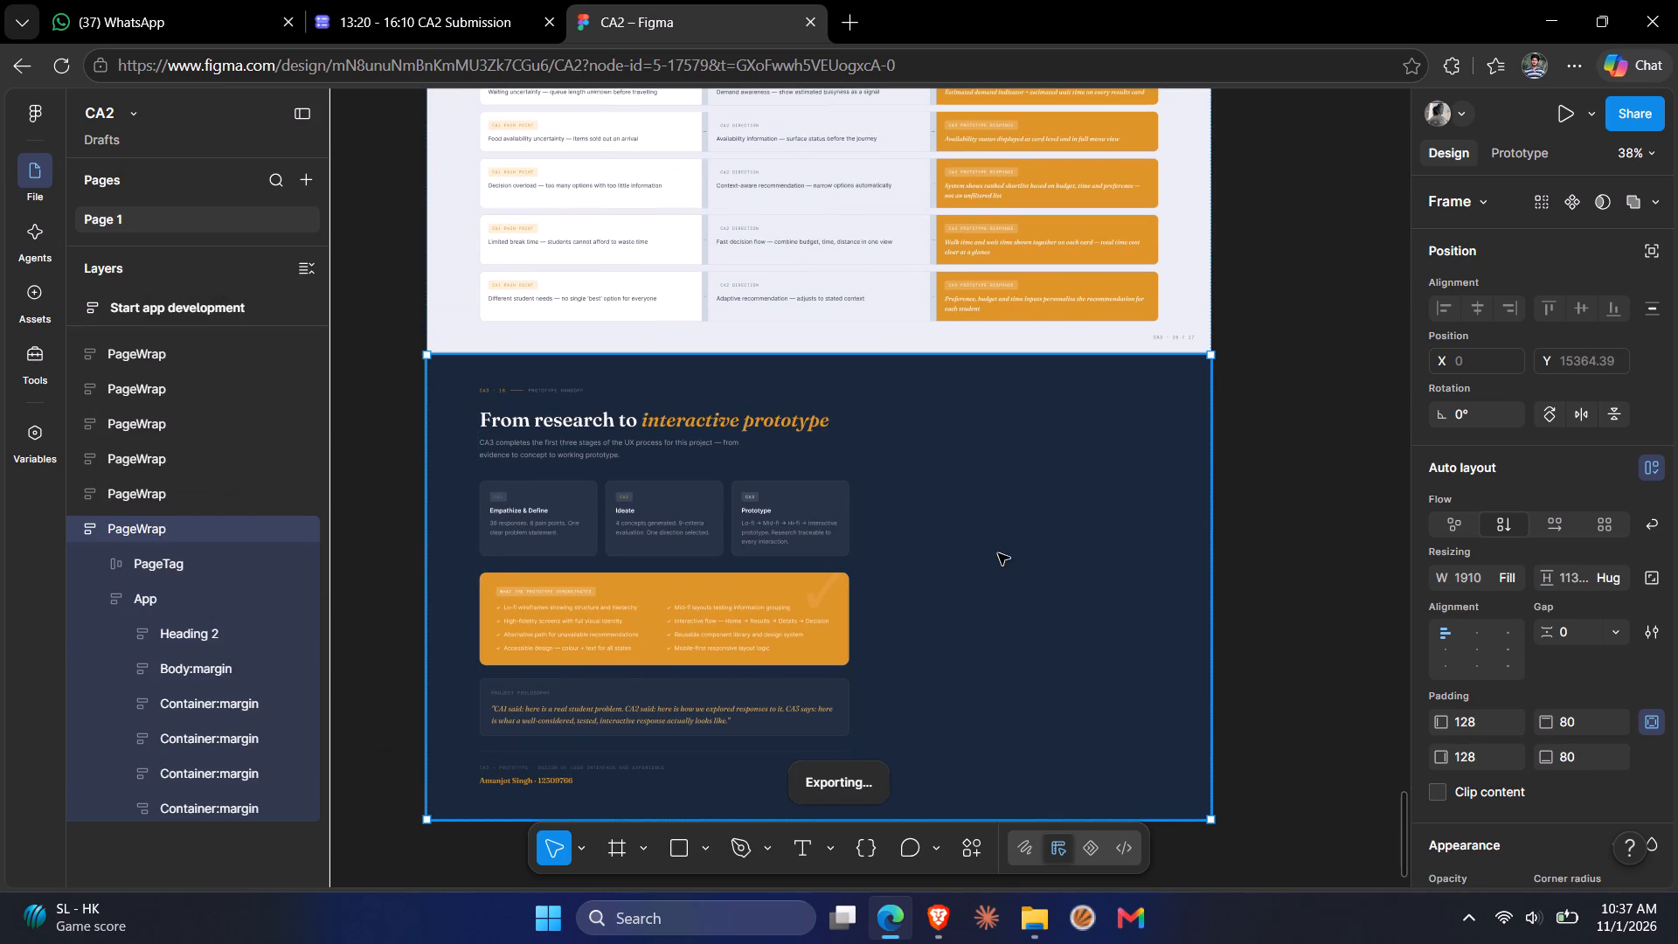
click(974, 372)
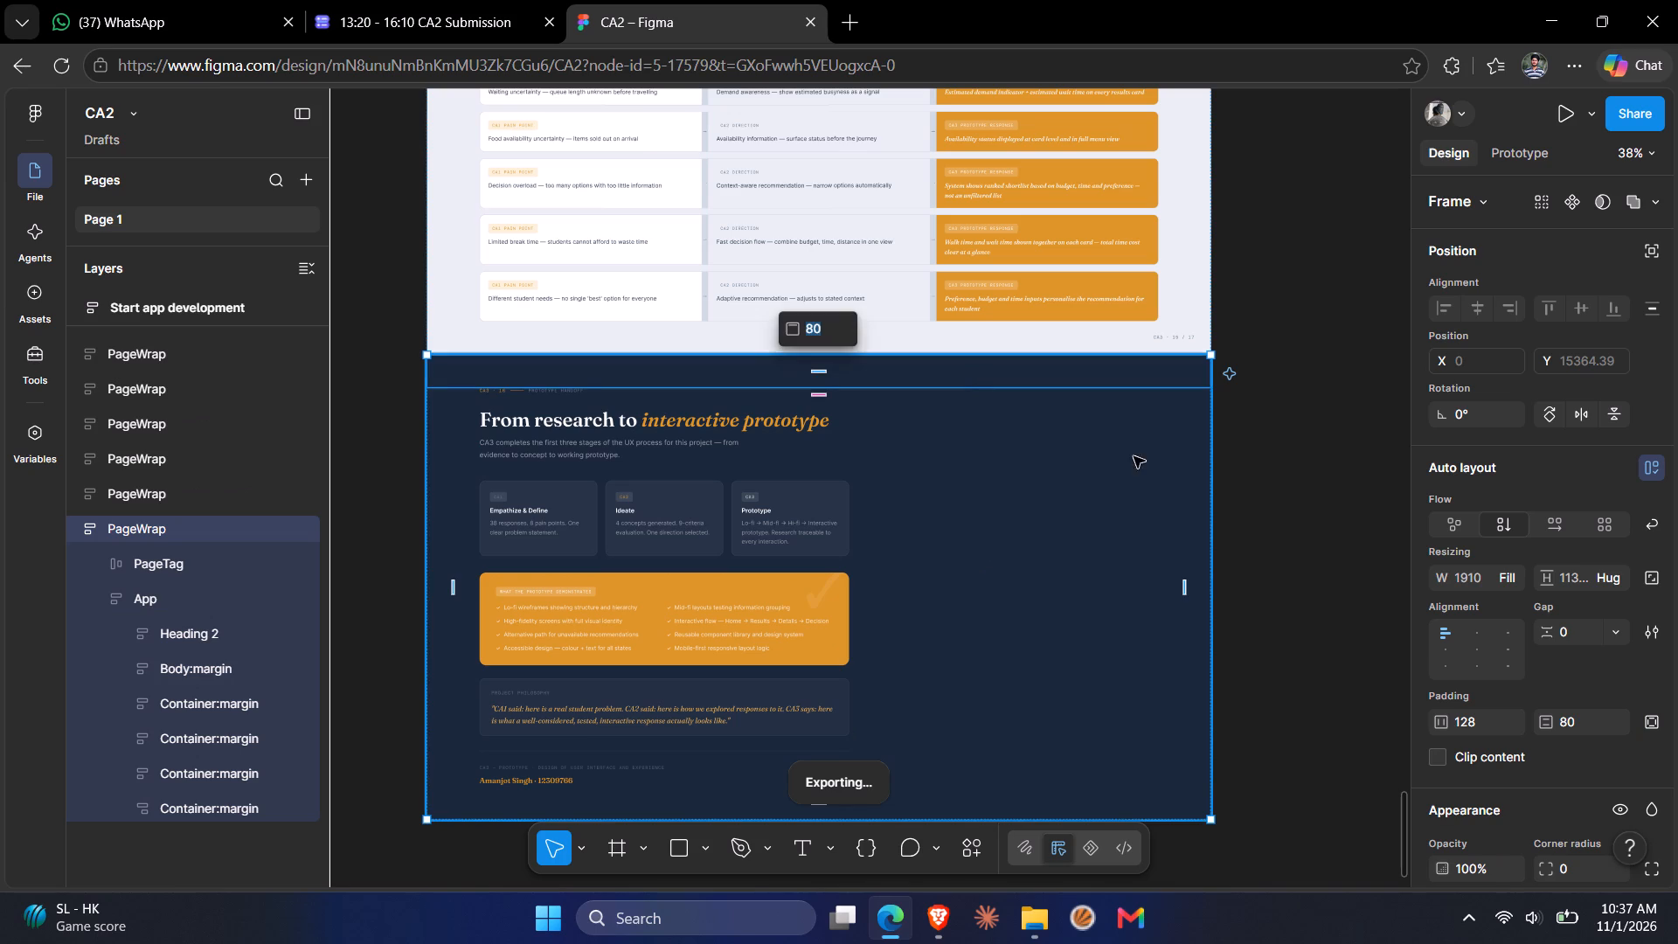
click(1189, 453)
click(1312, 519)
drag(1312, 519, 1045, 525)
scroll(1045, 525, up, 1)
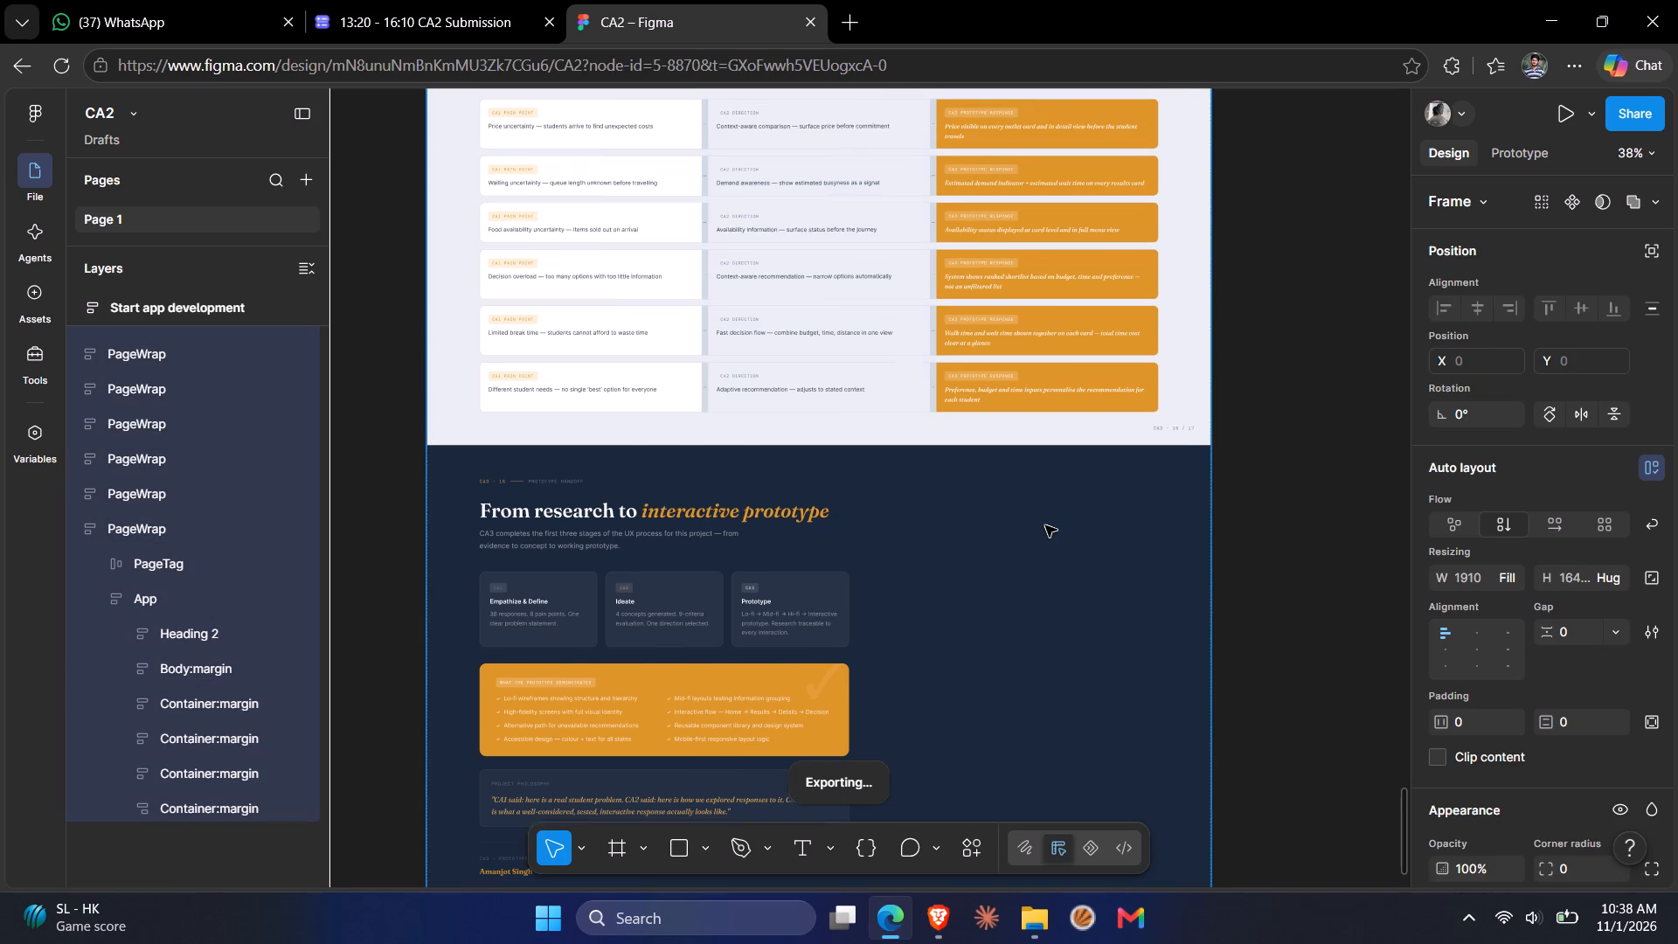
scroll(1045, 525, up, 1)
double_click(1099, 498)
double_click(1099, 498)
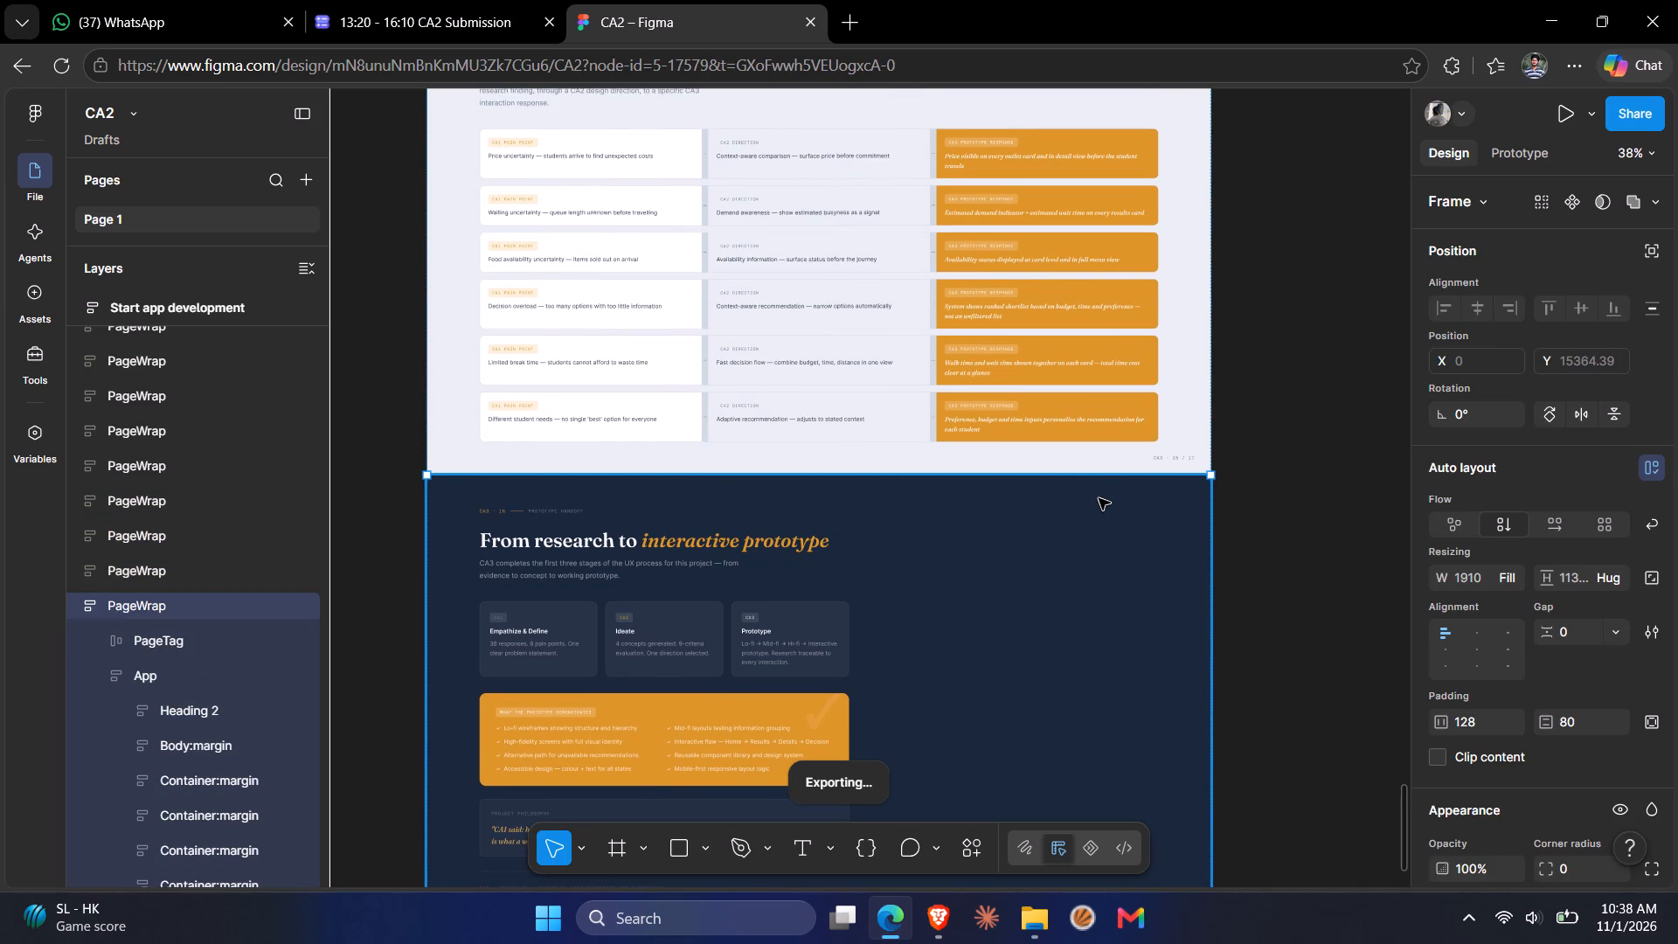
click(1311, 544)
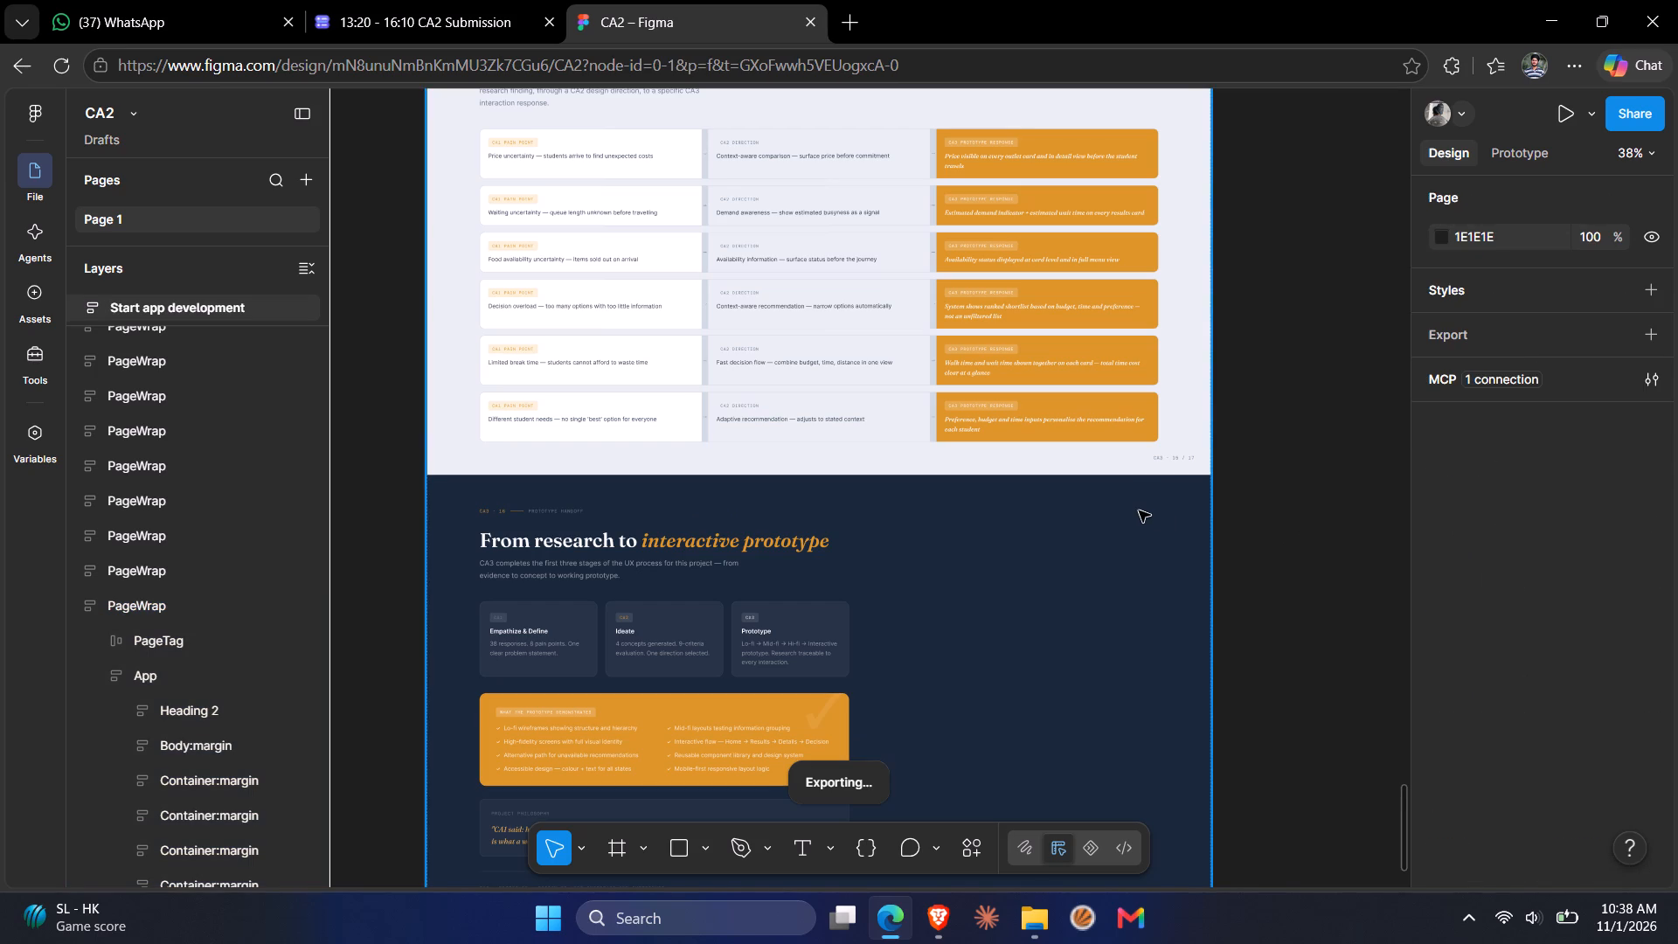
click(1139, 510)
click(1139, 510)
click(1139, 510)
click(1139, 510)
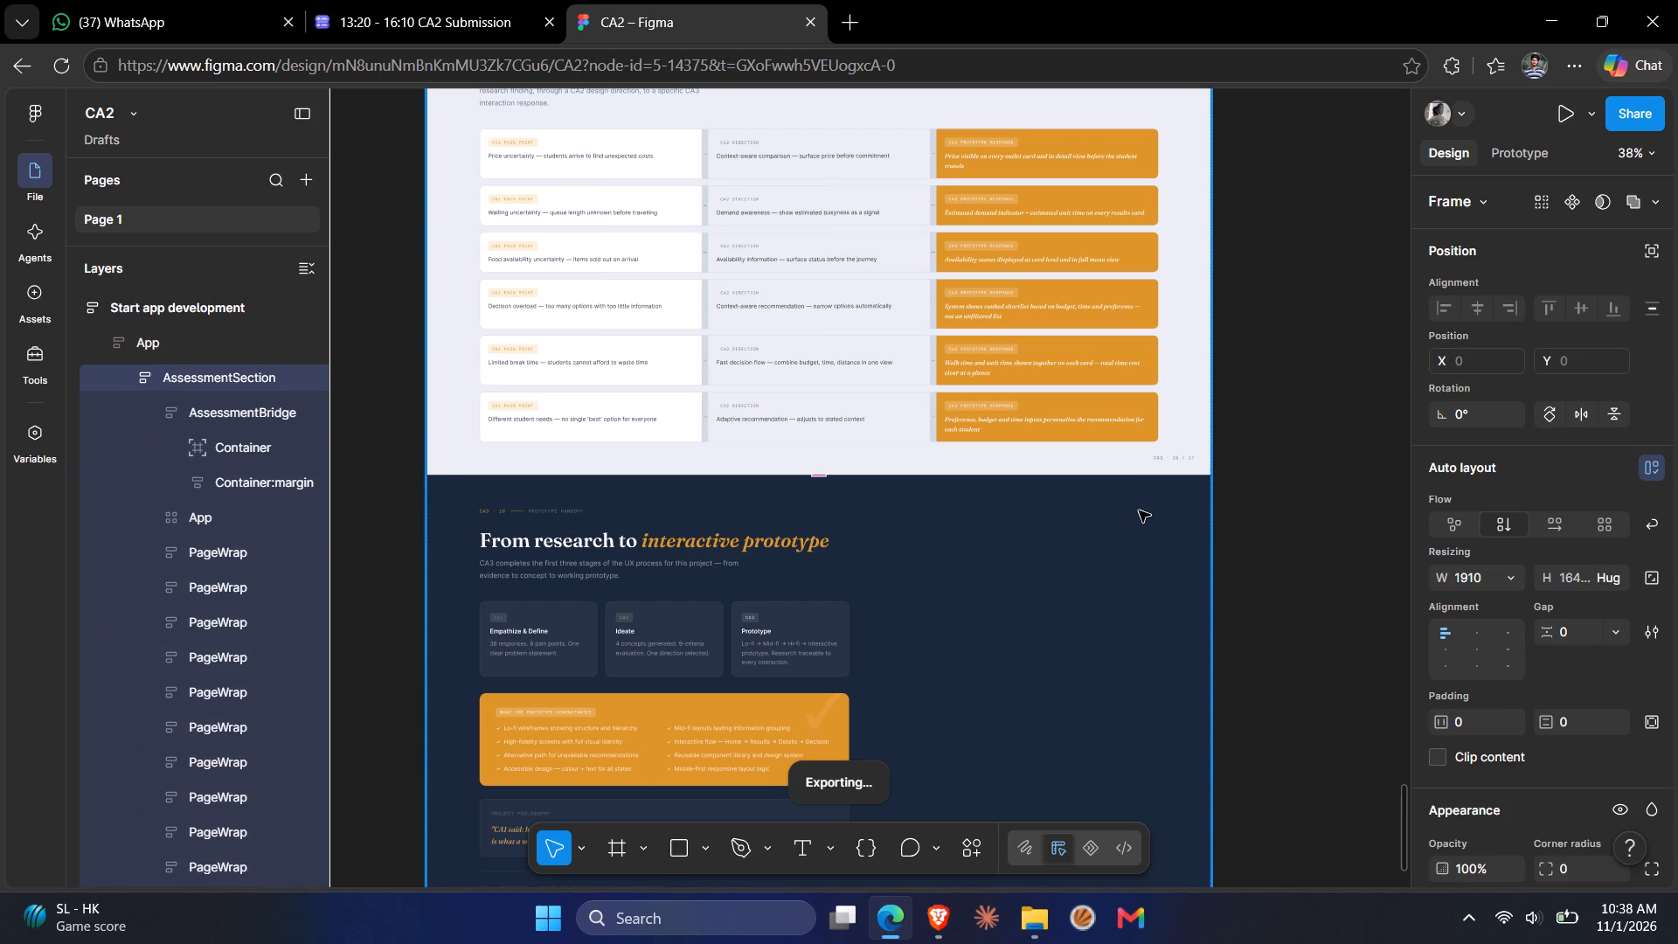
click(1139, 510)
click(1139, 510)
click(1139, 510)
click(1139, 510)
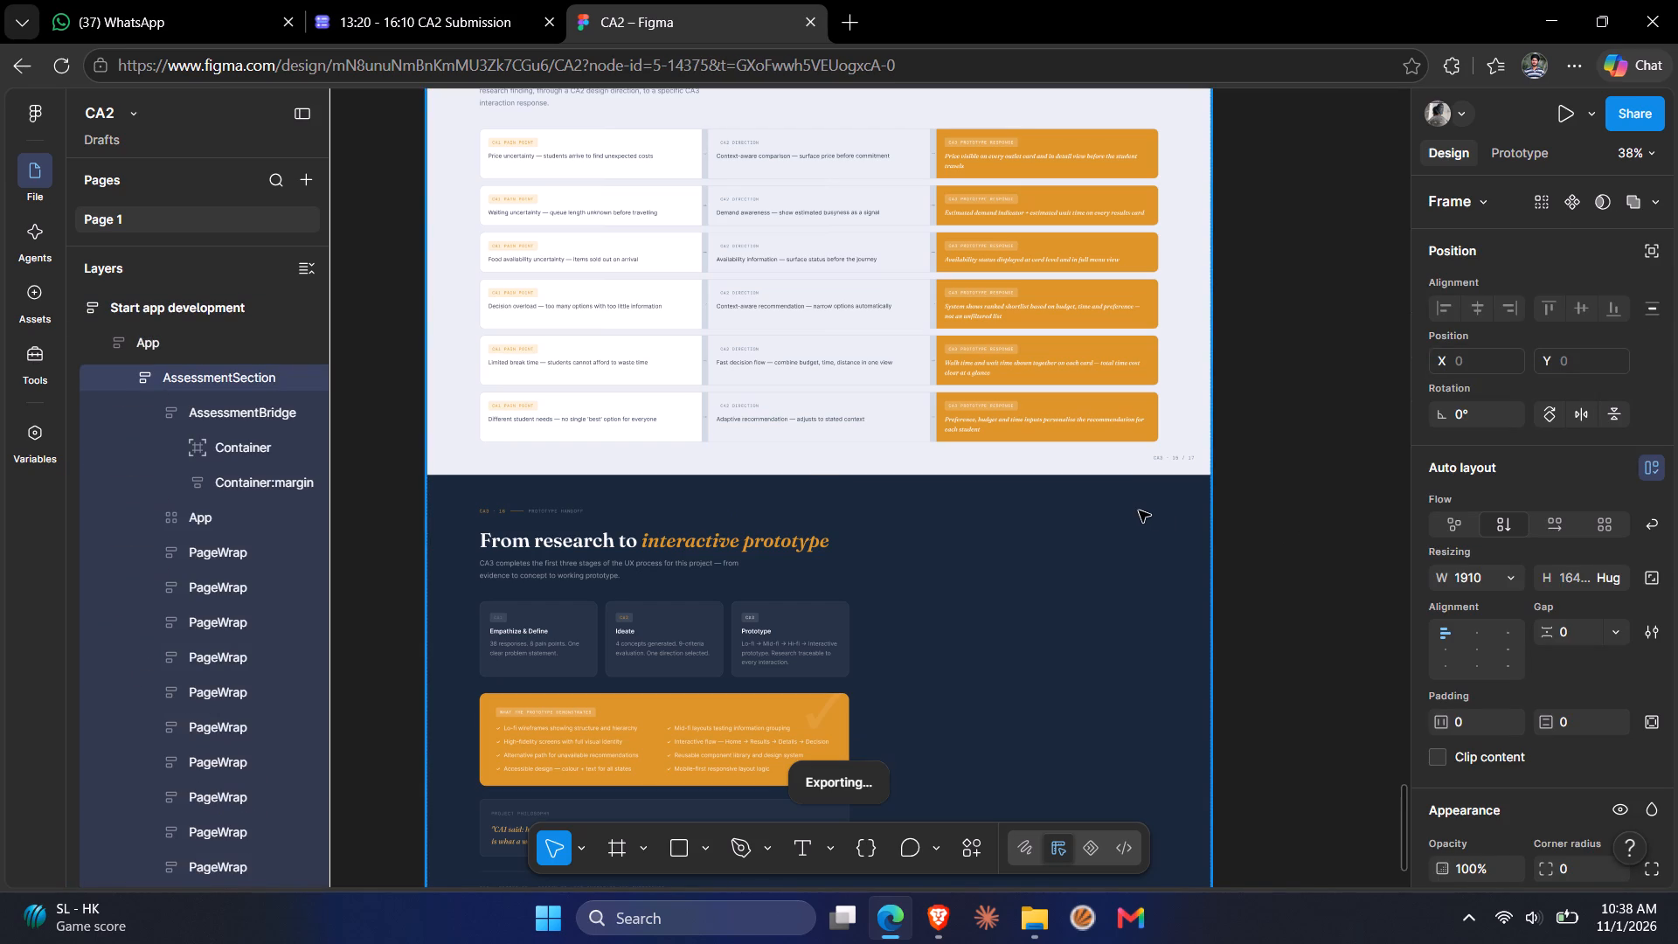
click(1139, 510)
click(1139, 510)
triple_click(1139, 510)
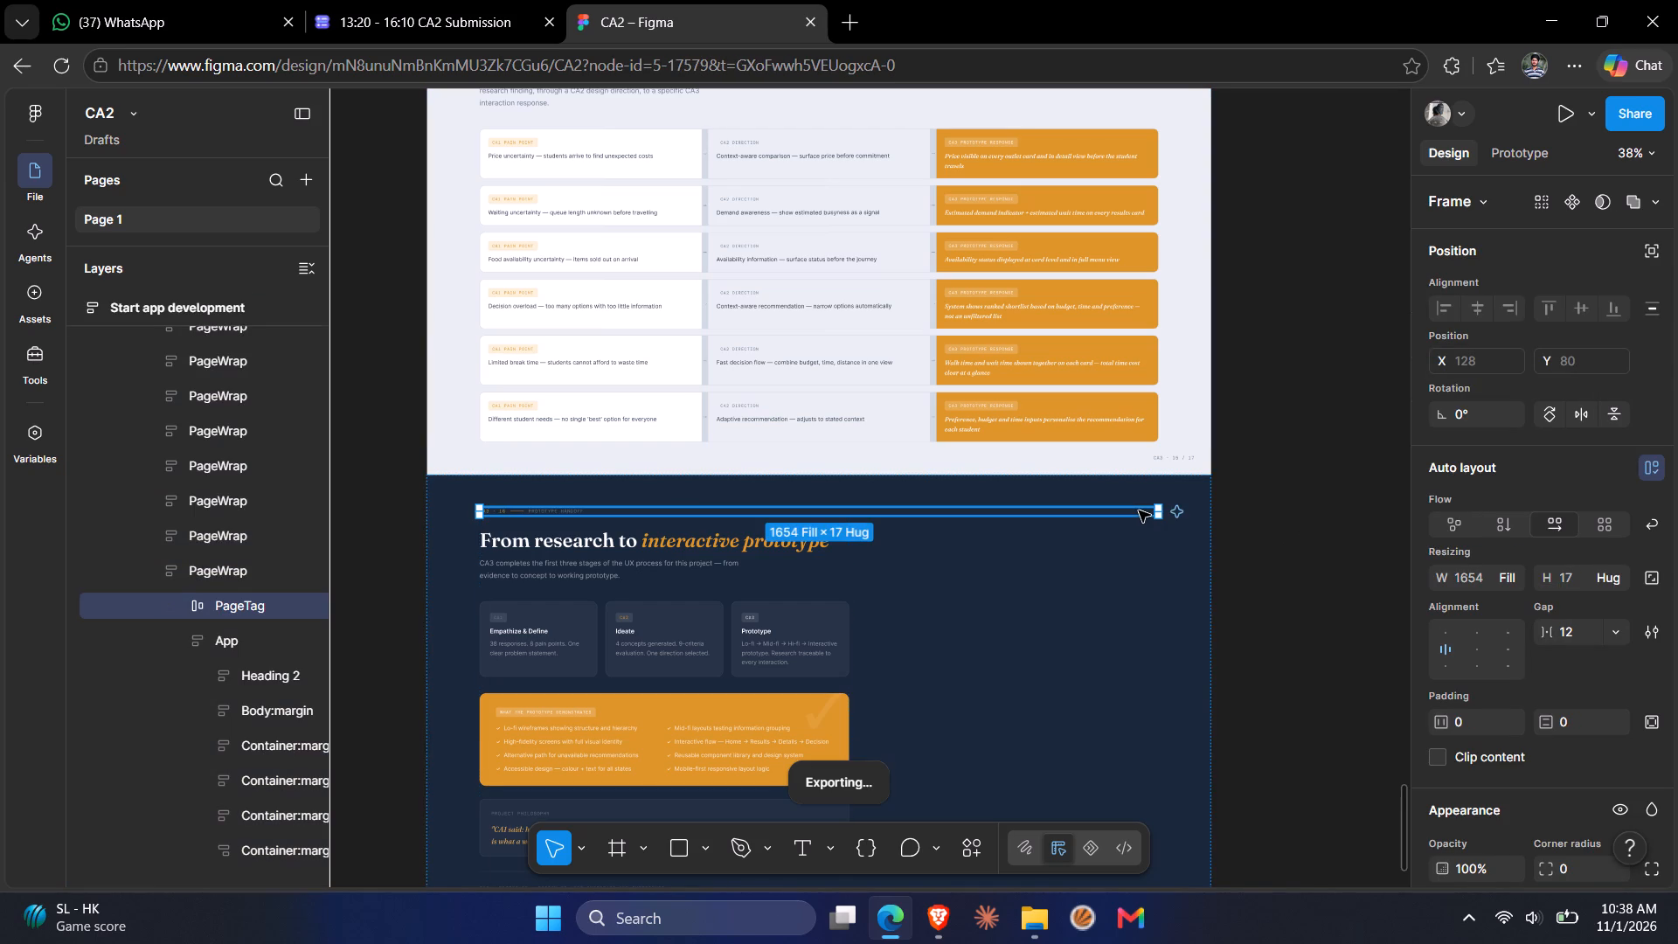
Duplicate the final "From research to interactive prototype" section directly below the original.
click(1163, 482)
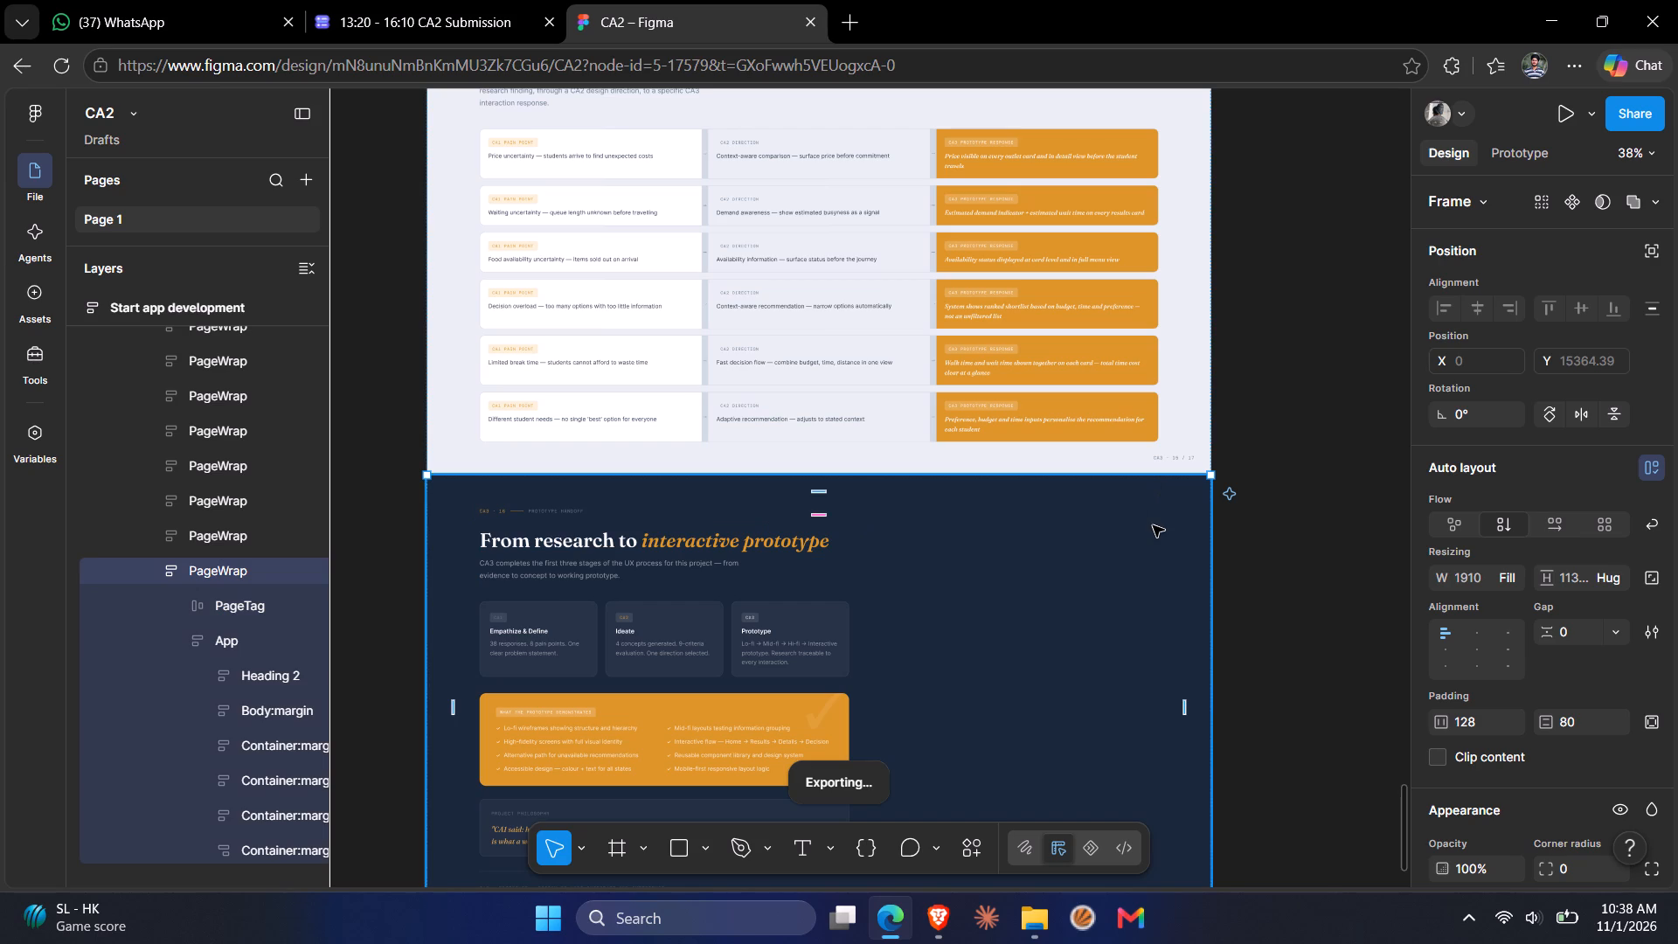
key(ctrl+c)
scroll(1153, 526, down, 3)
click(723, 479)
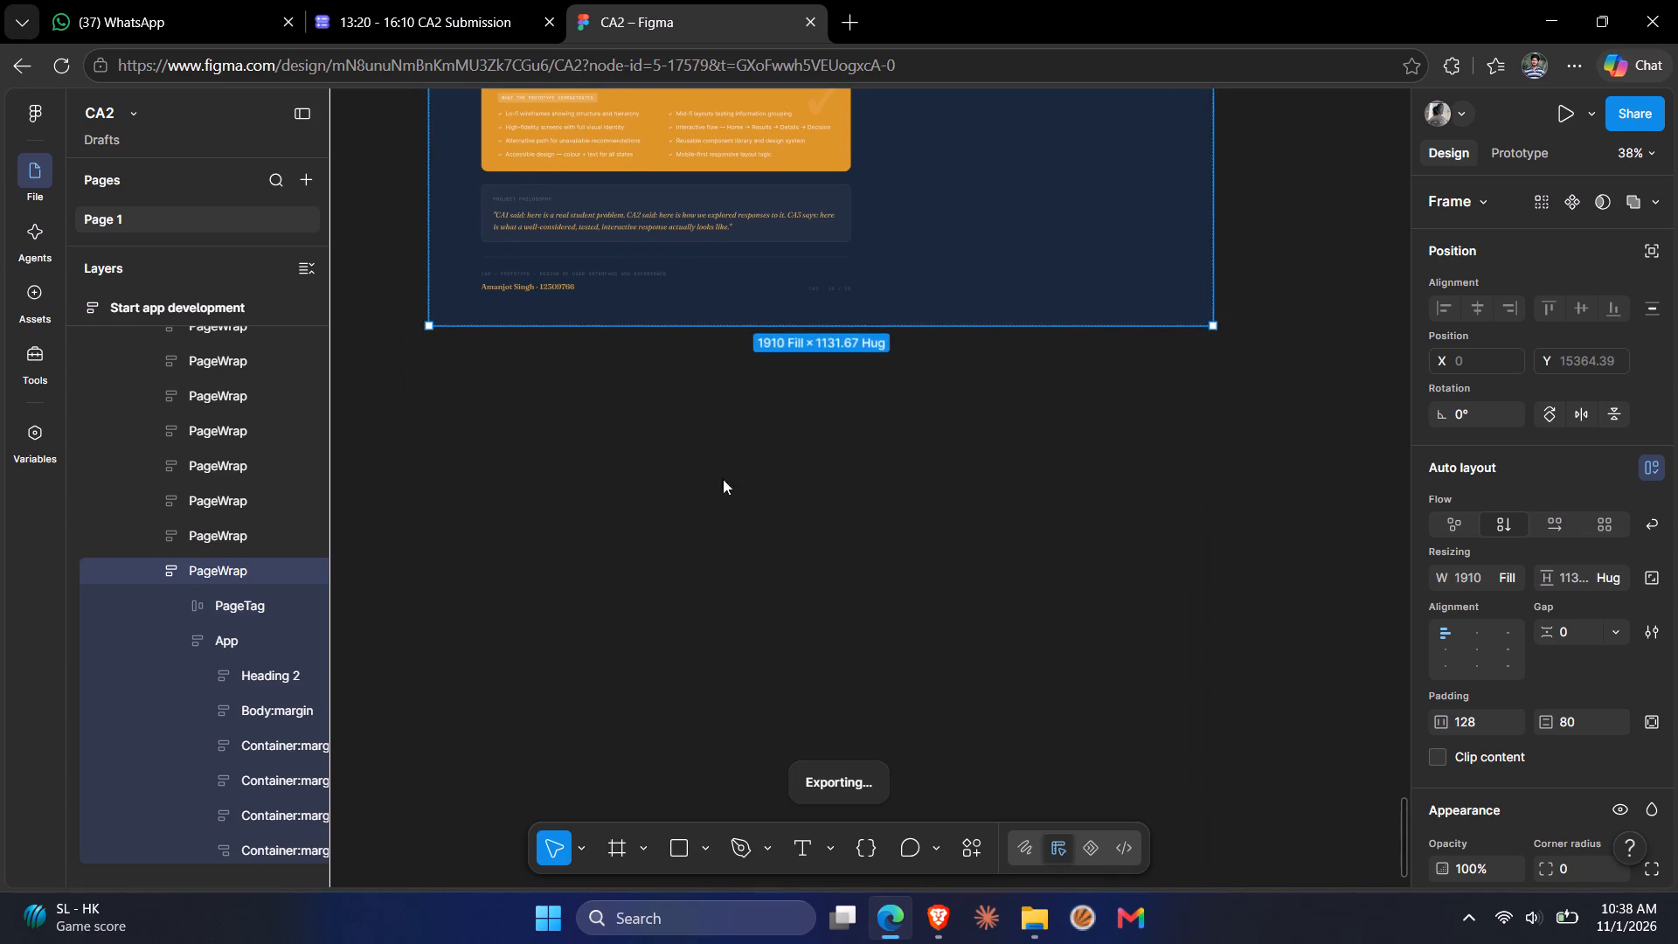
key(ctrl+v)
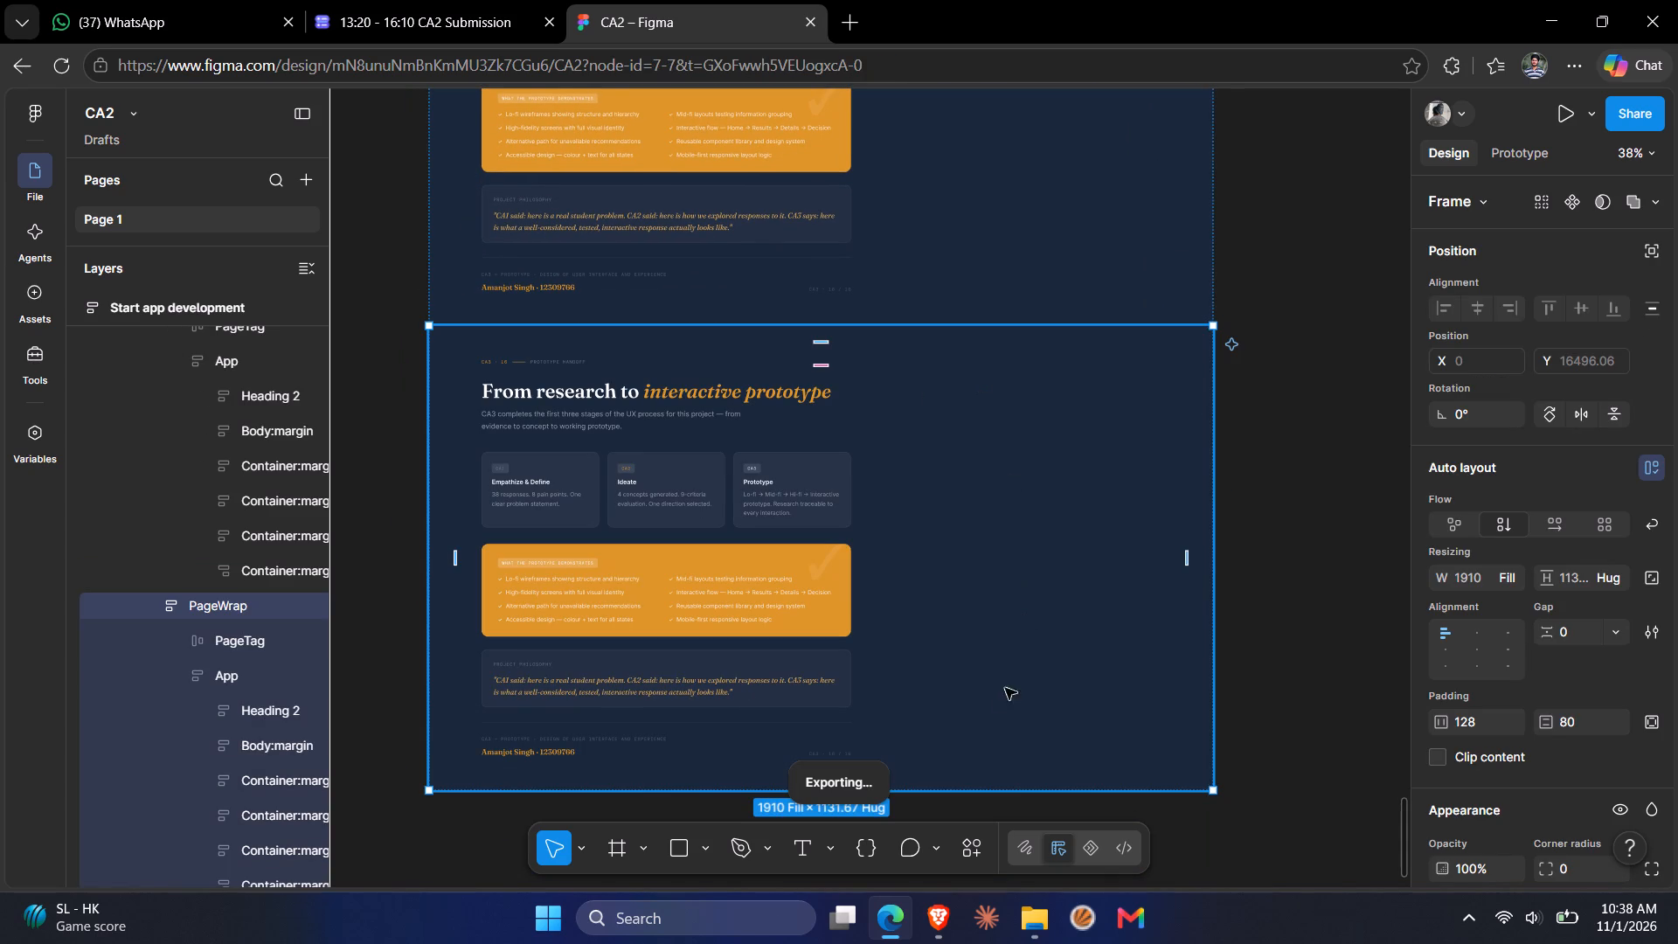
click(1094, 780)
click(1133, 723)
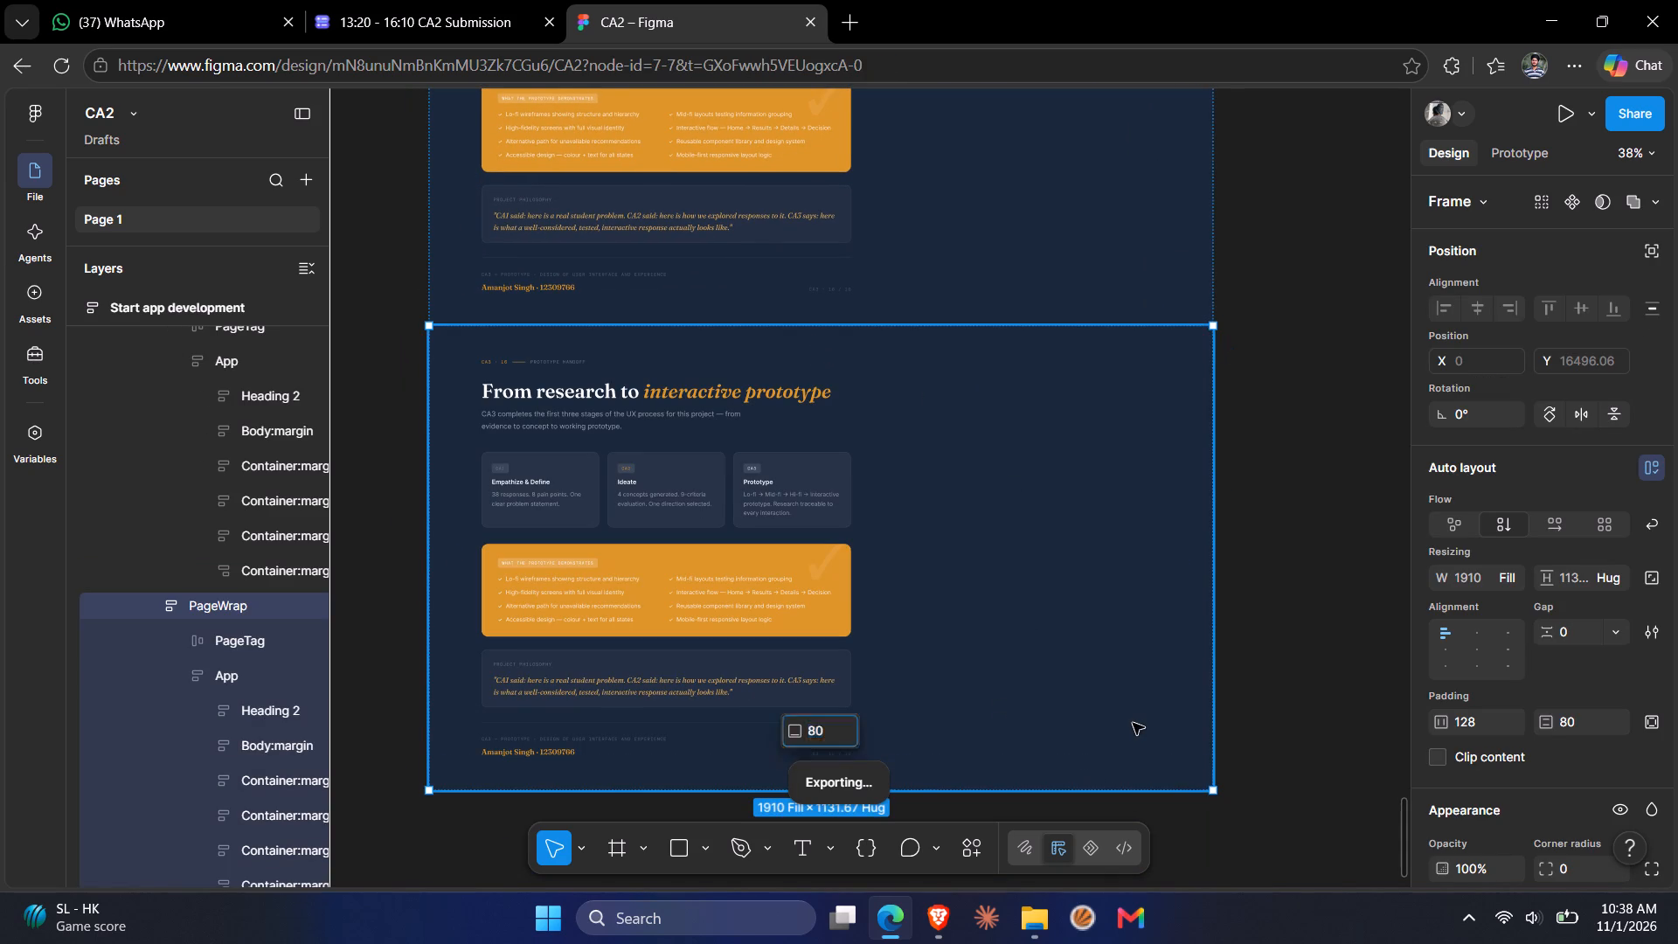
Delete the PageTag and App content from the duplicated section, keeping only its empty dark background frame.
click(735, 464)
double_click(735, 464)
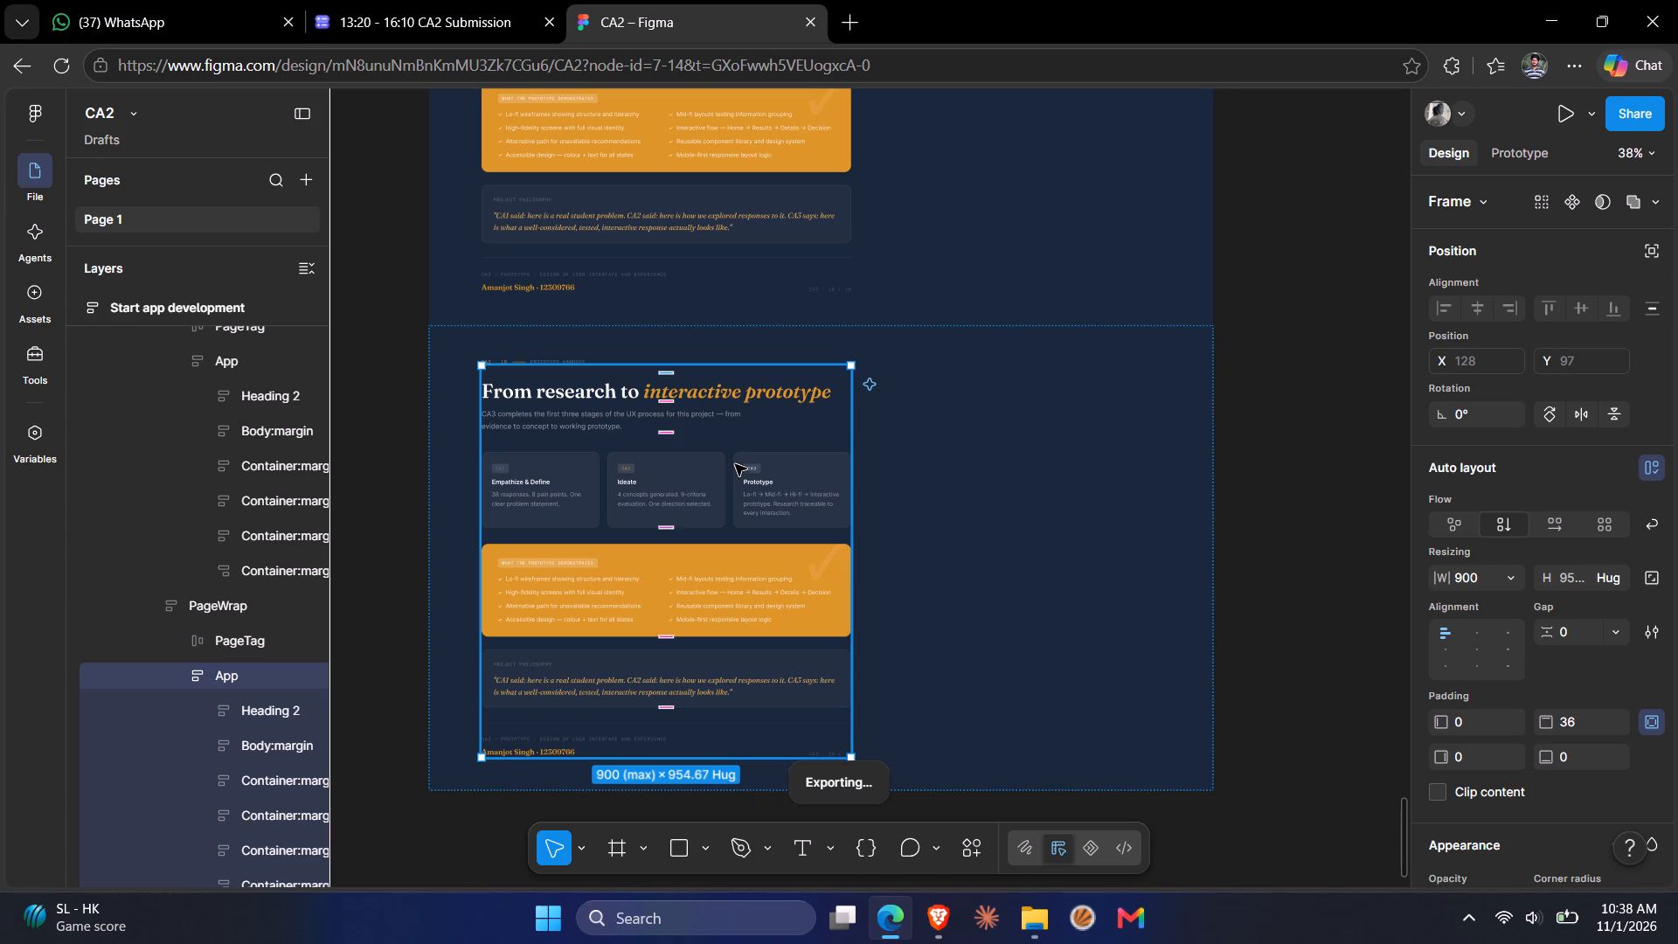
scroll(299, 672, down, 1)
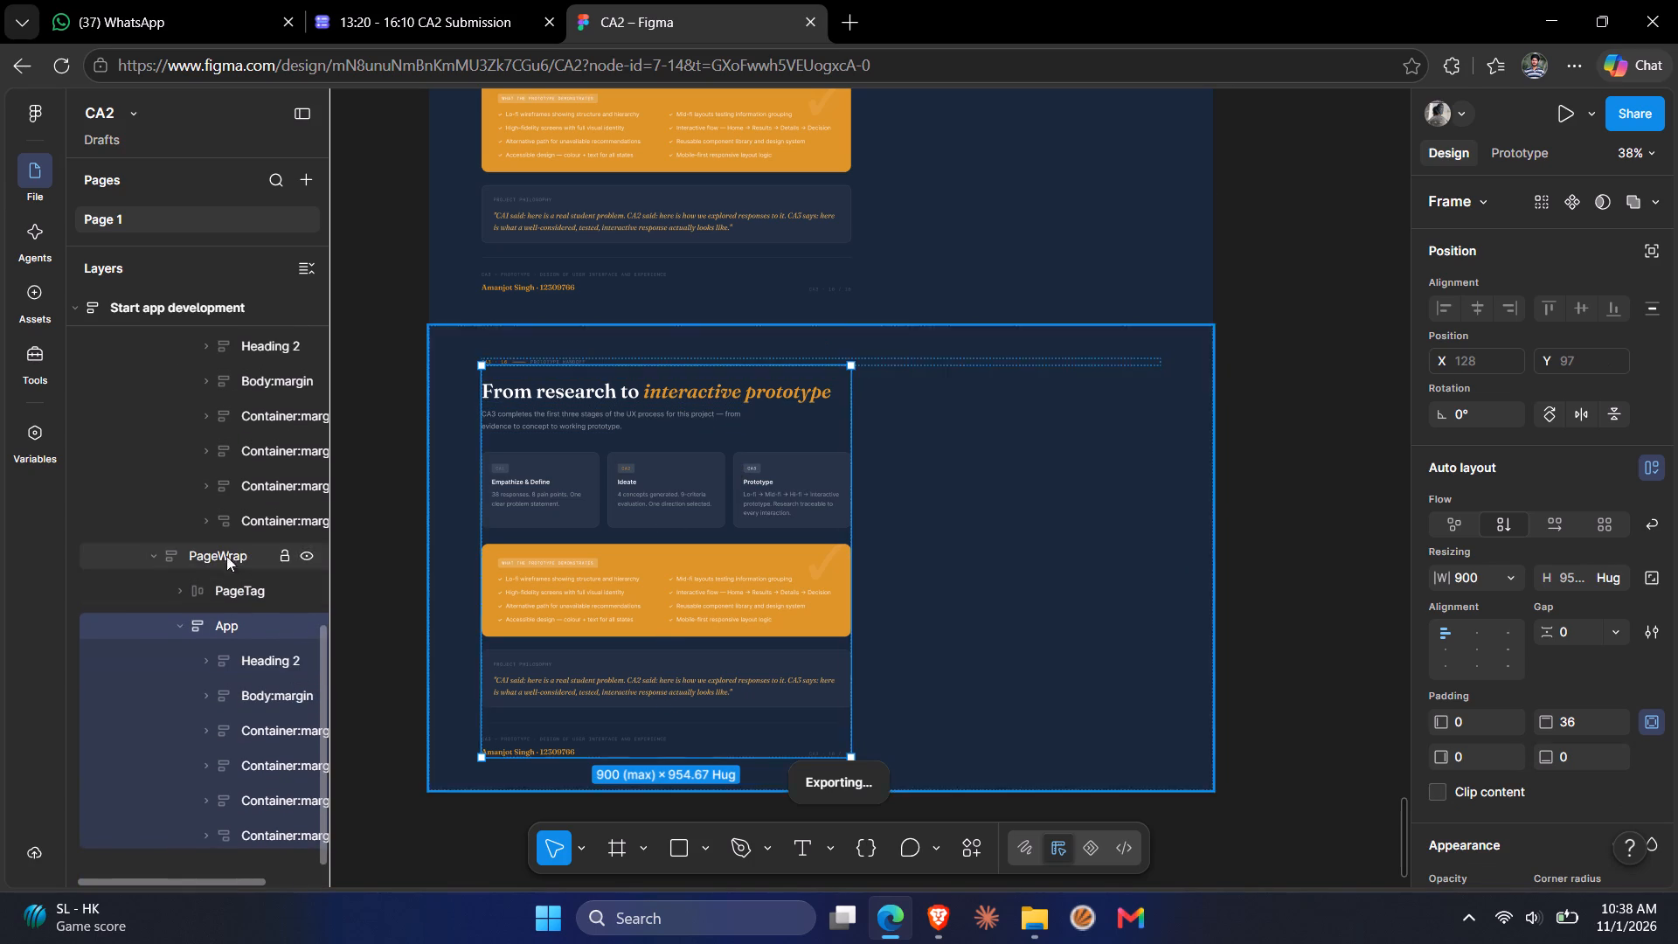
click(219, 591)
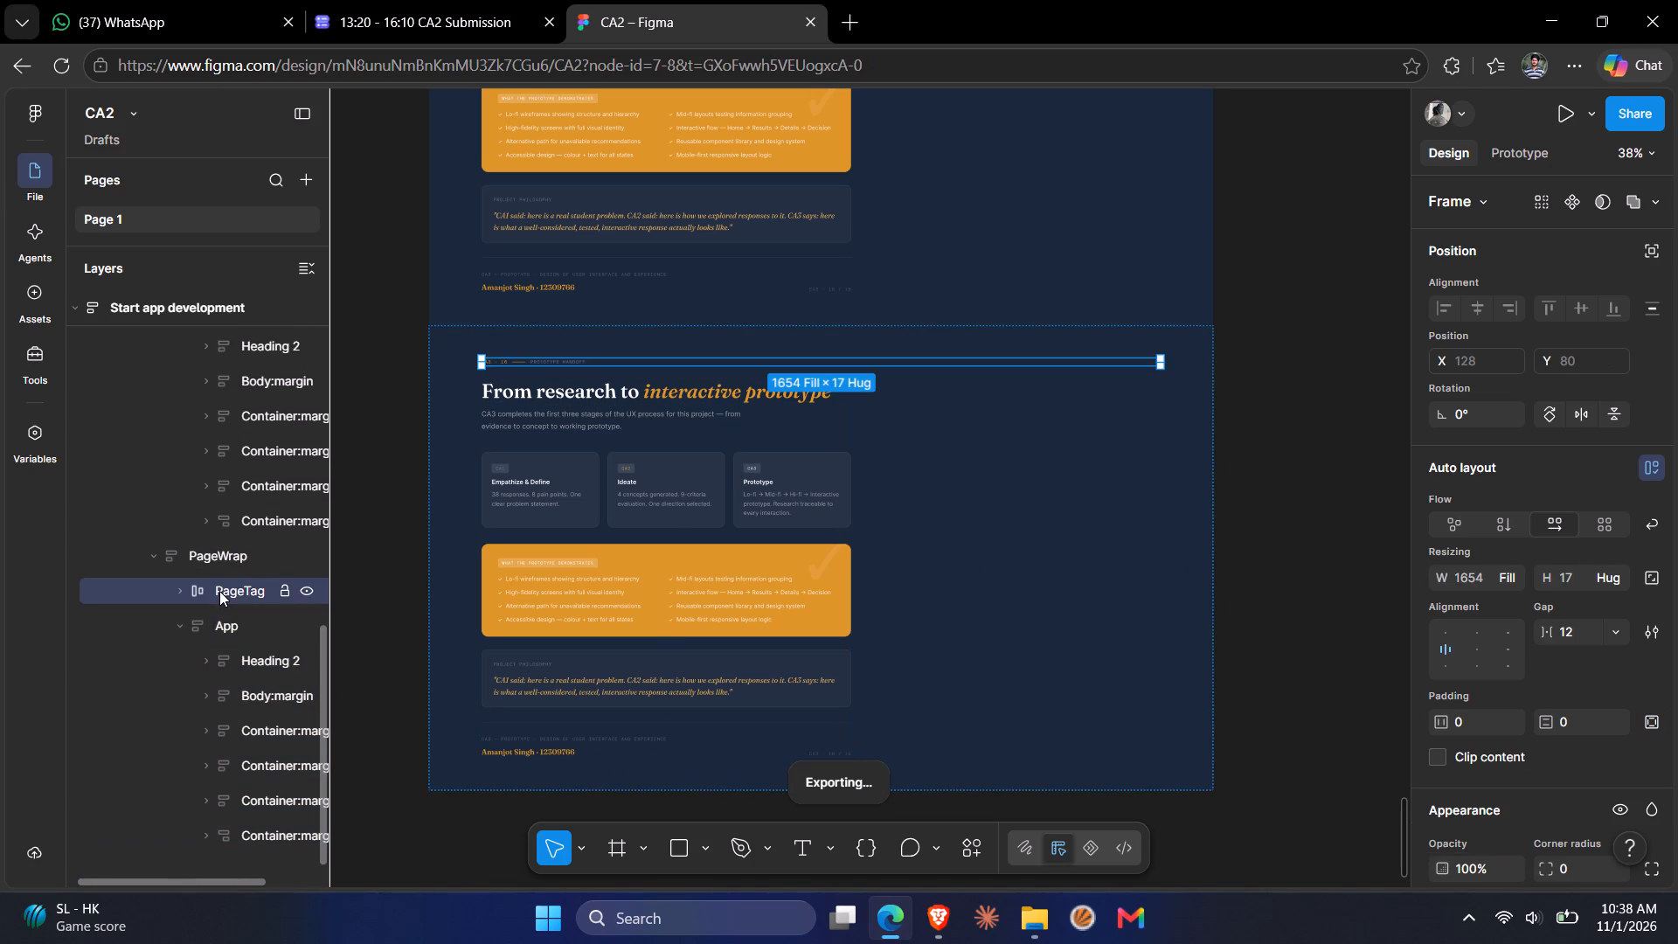
key(Delete)
key(Delete)
click(219, 591)
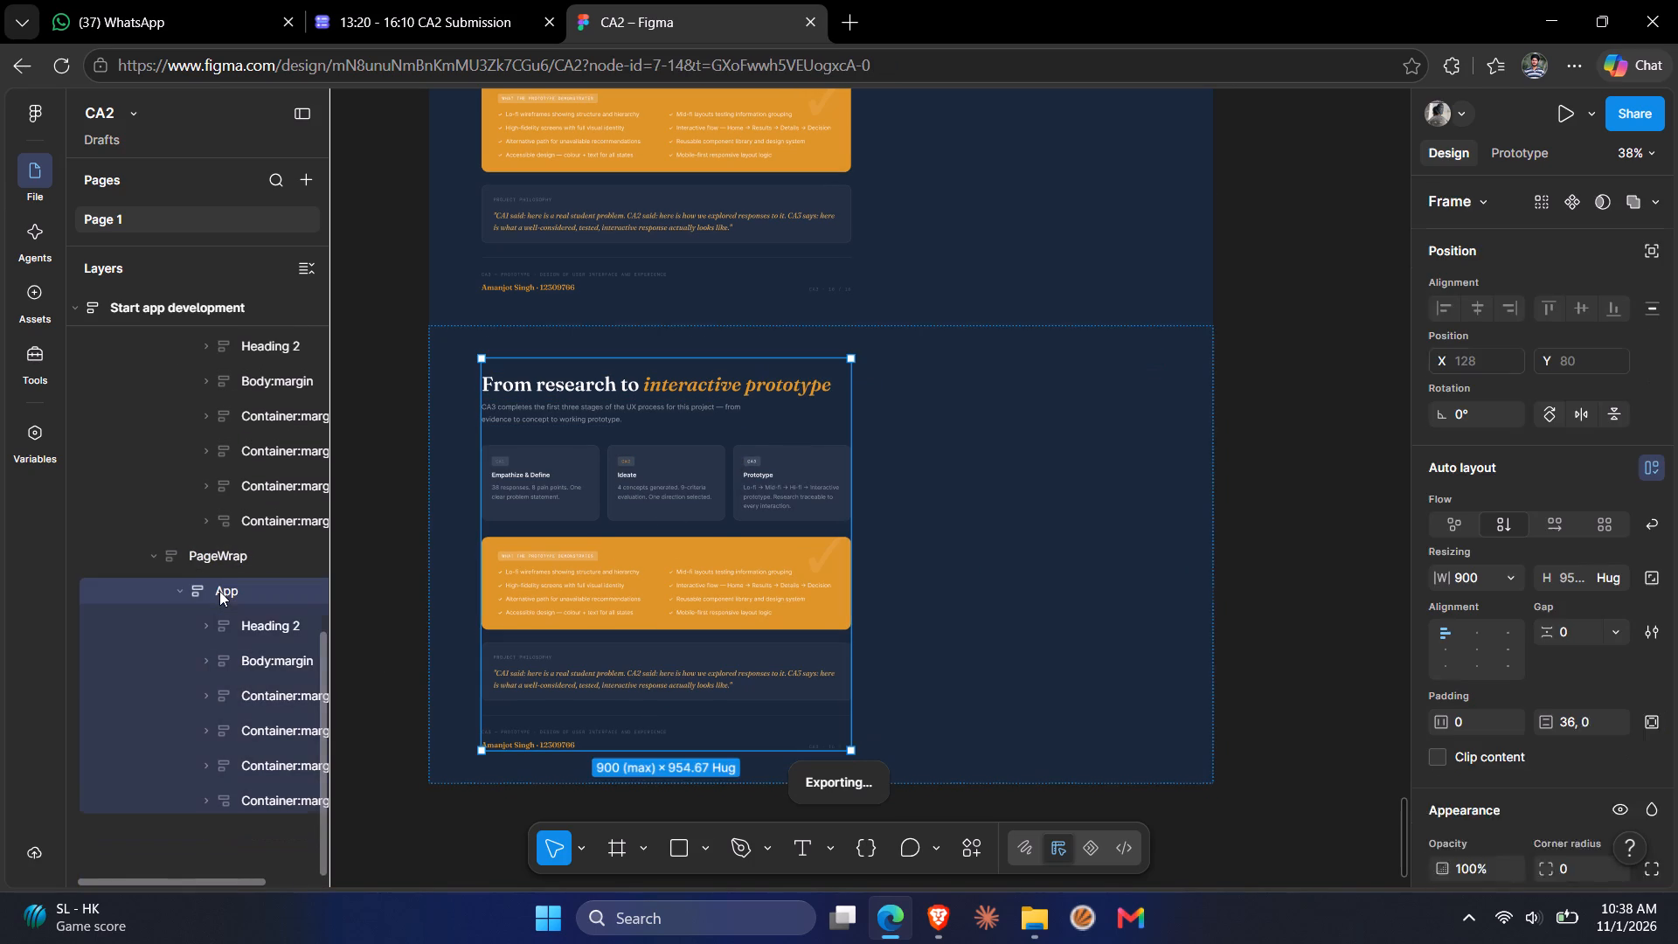
key(Delete)
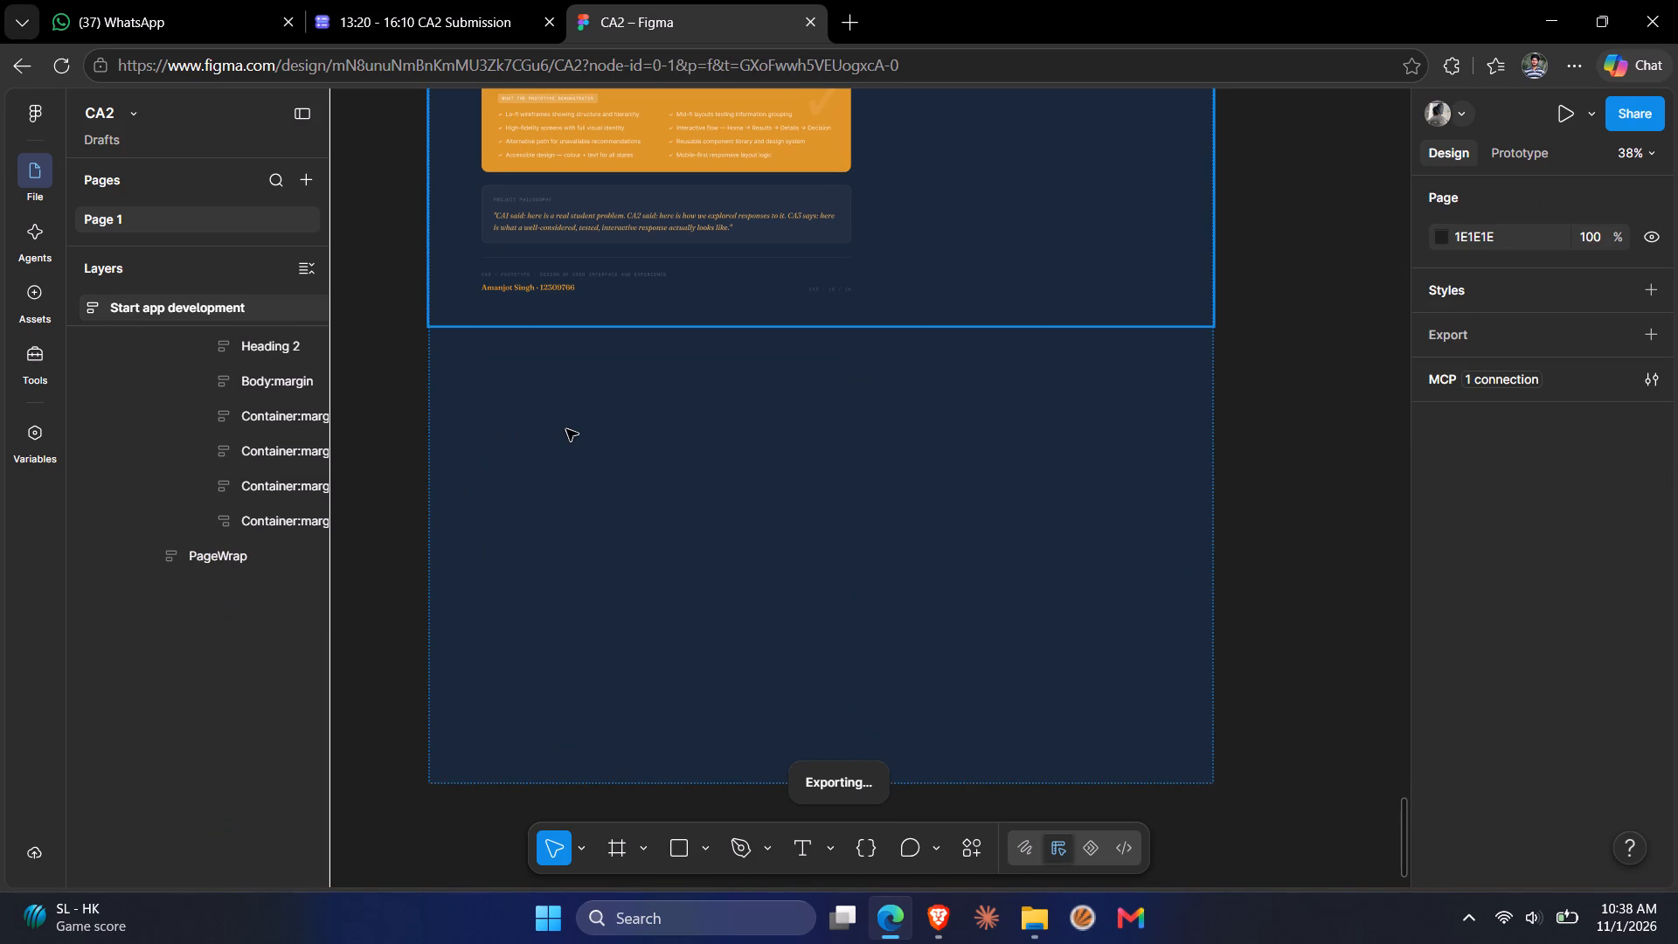
Draw a text box about 1464 × 516 inside the emptied duplicate section.
double_click(566, 429)
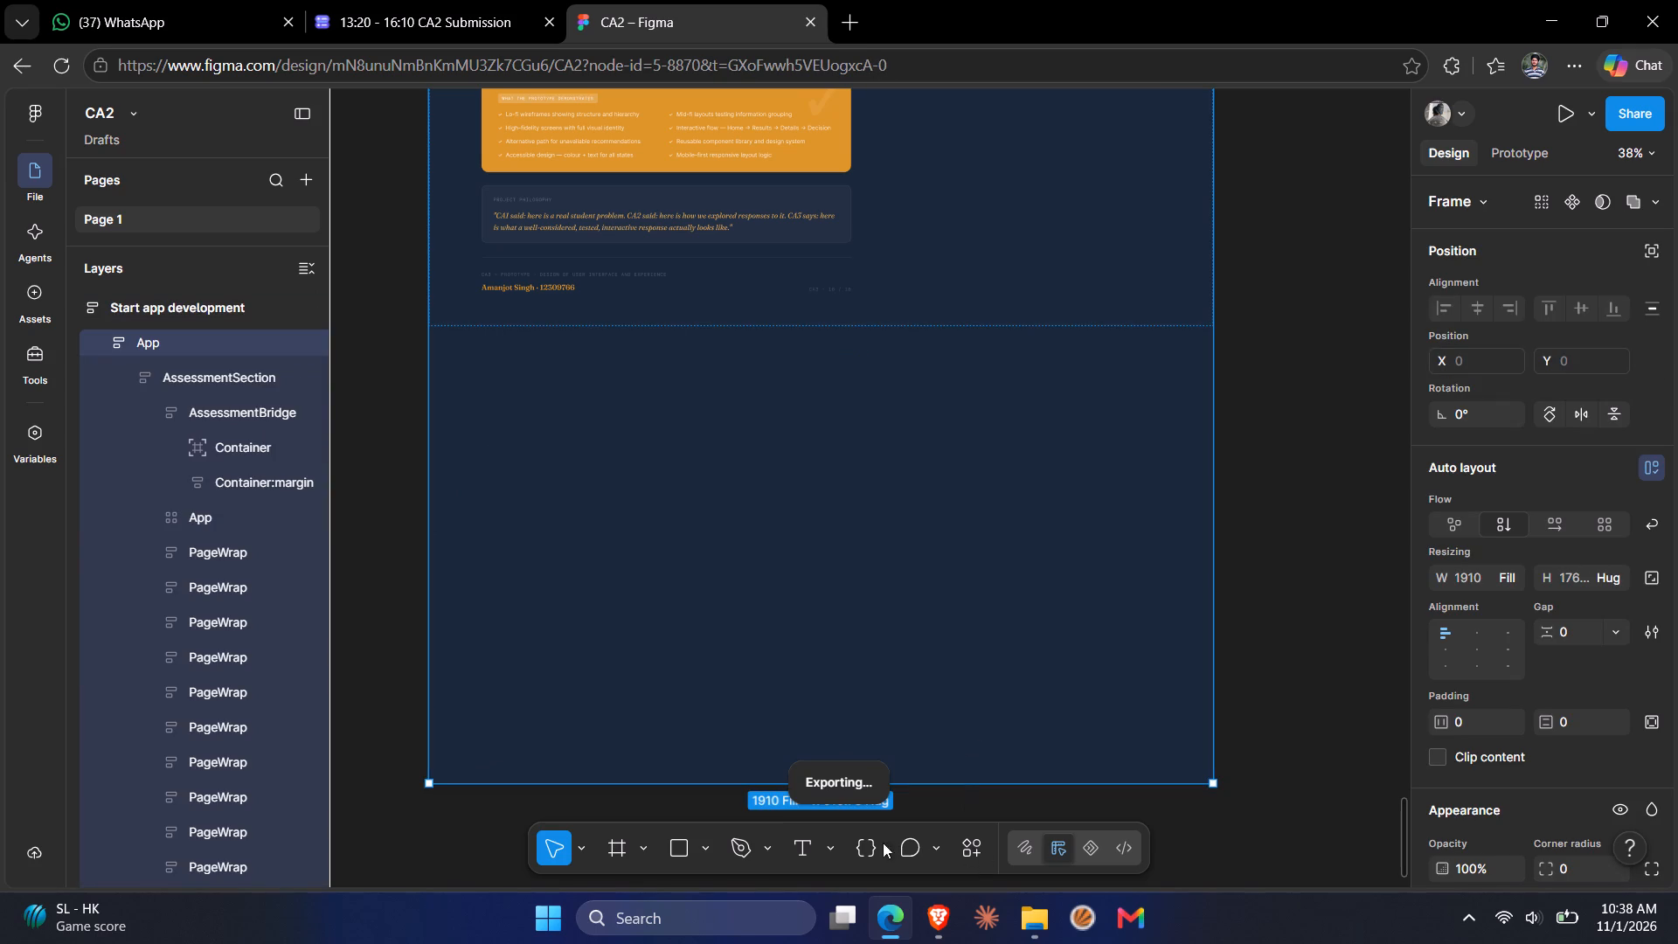
click(801, 845)
drag(454, 358, 863, 556)
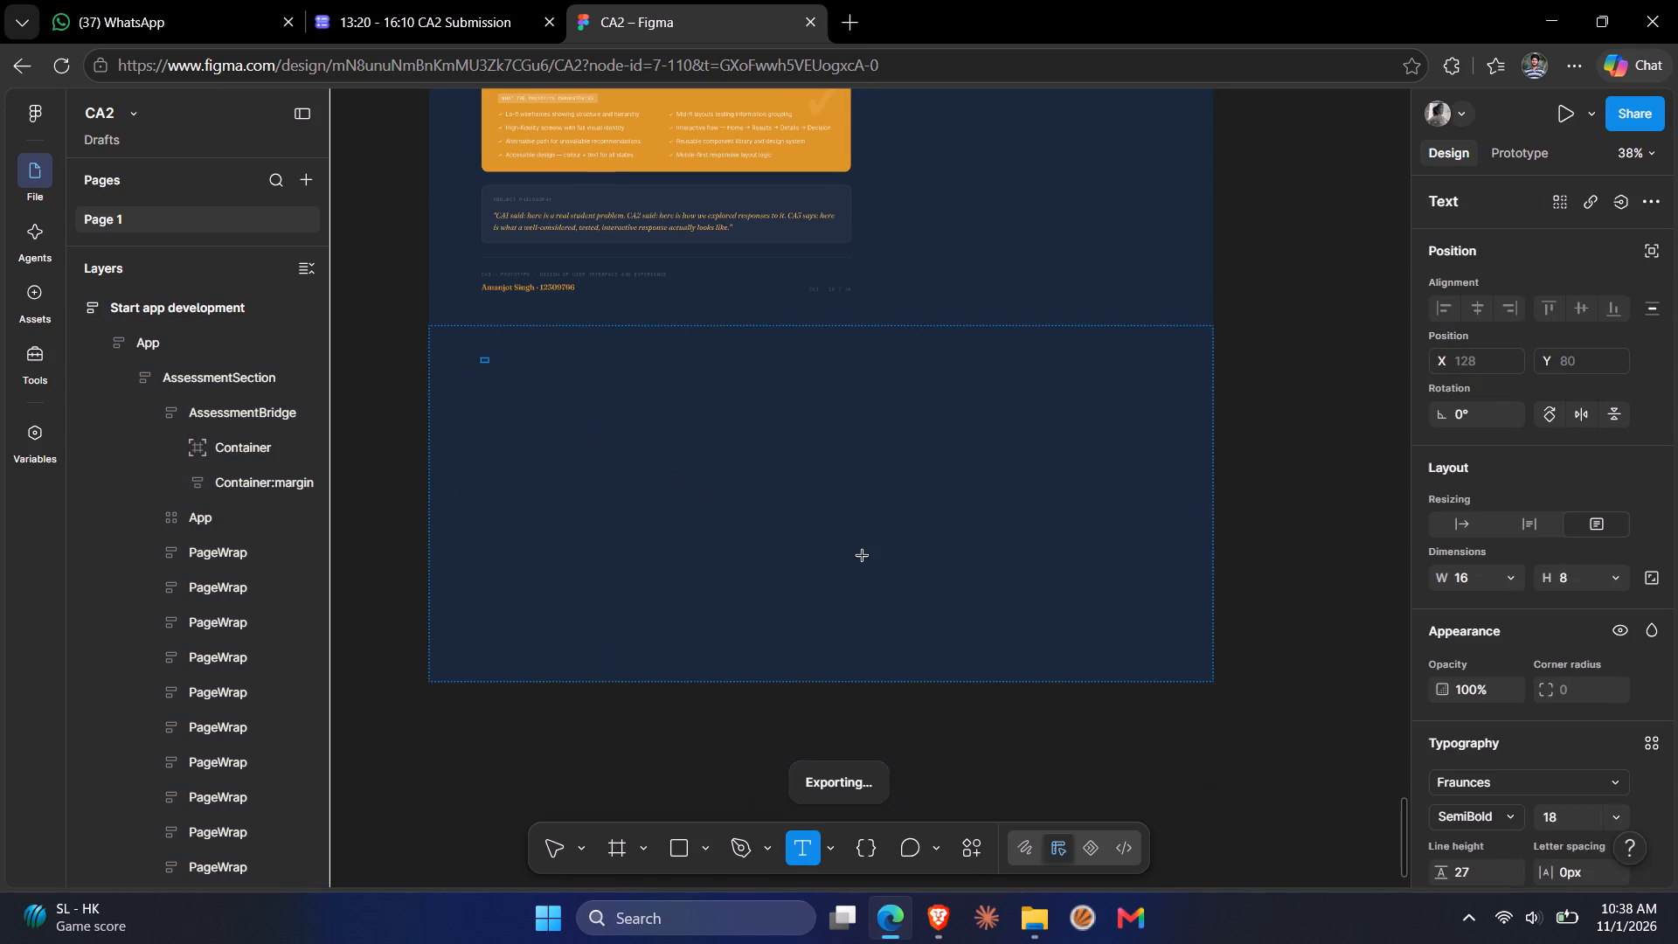
drag(863, 556, 1056, 571)
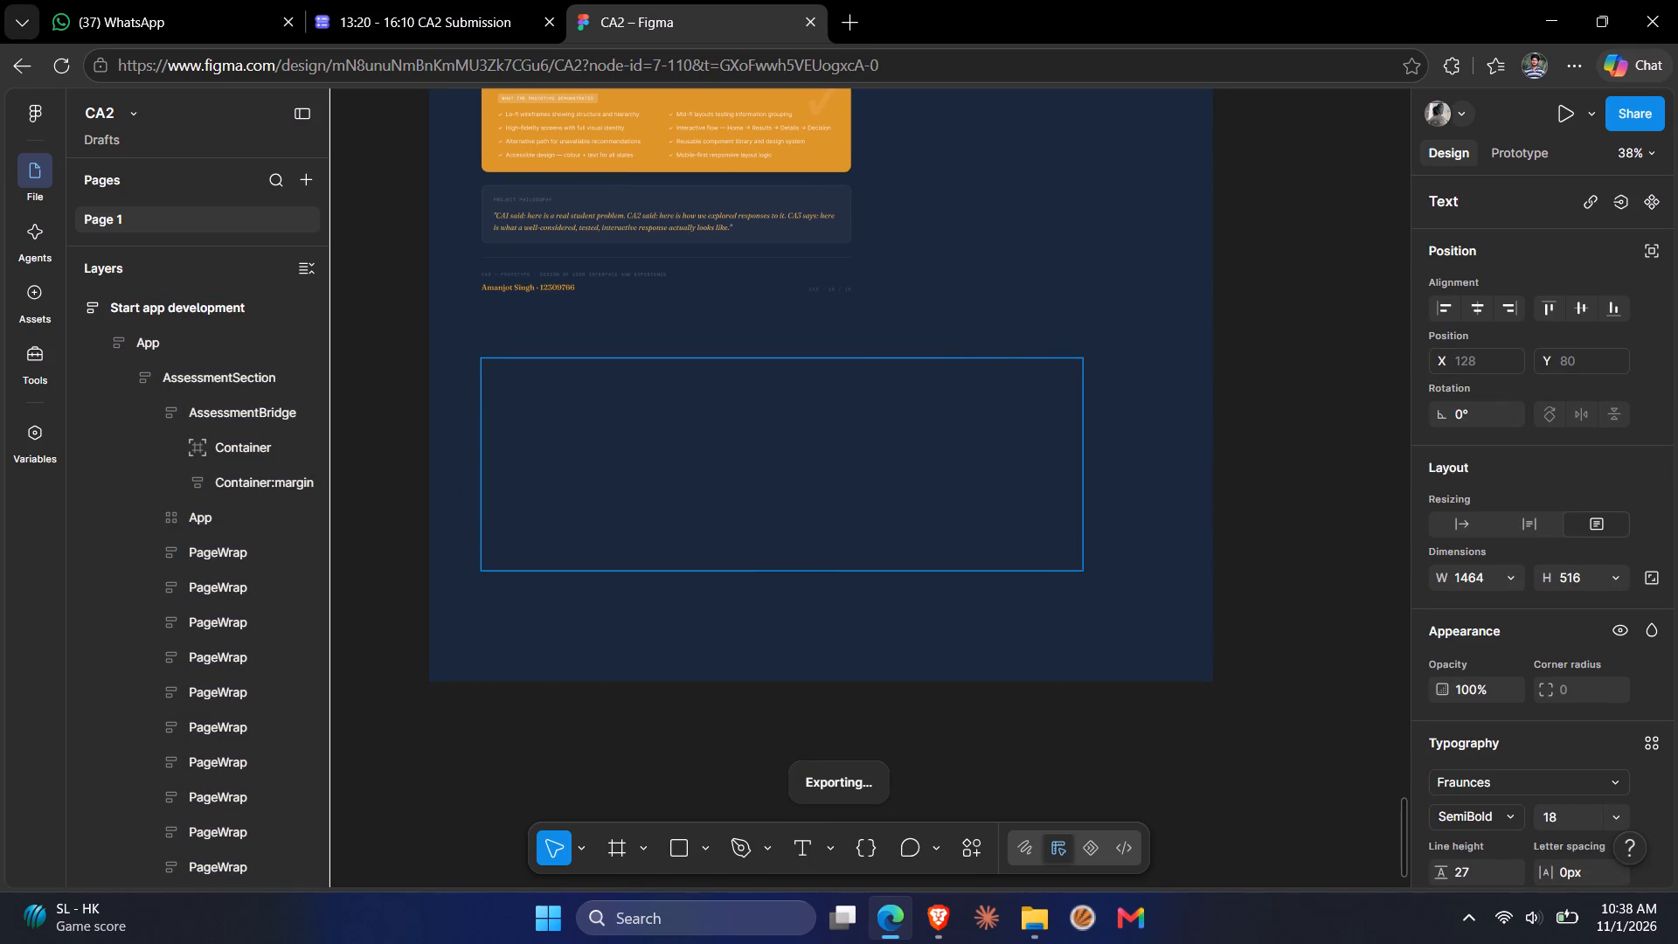
Enter "Figma Link ->" in the new text box, followed by the CA2 design's Figma URL from the clipboard history.
text(Figma Ln)
key(BackSpace)
text(ink ->)
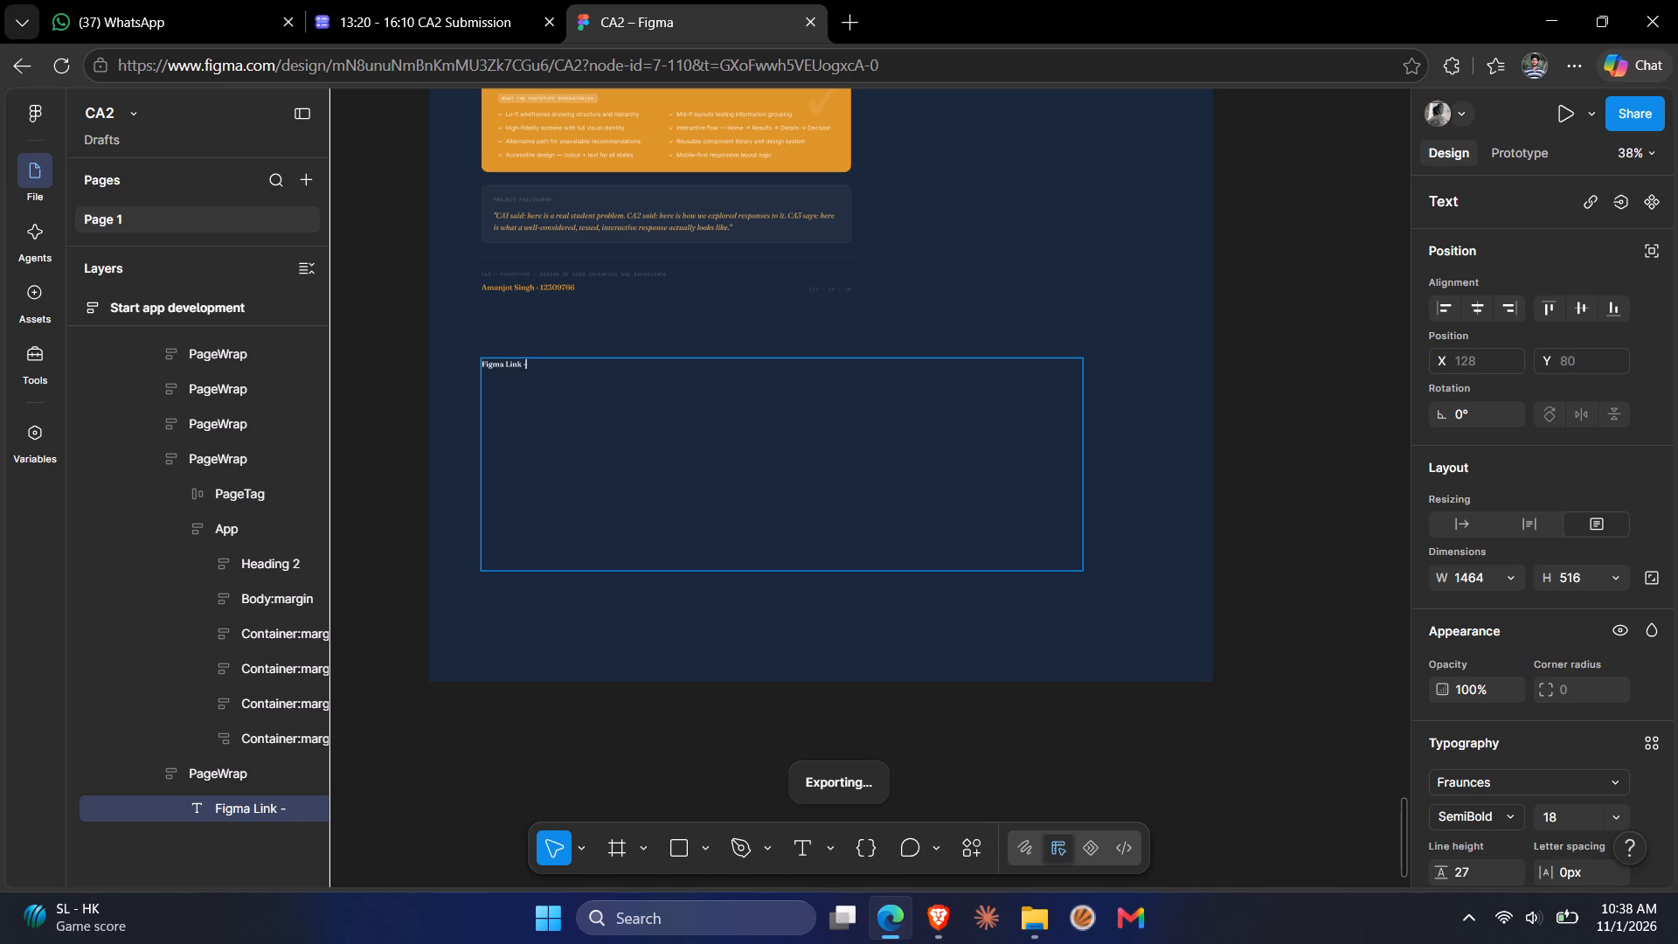
key(space)
key(ctrl+v)
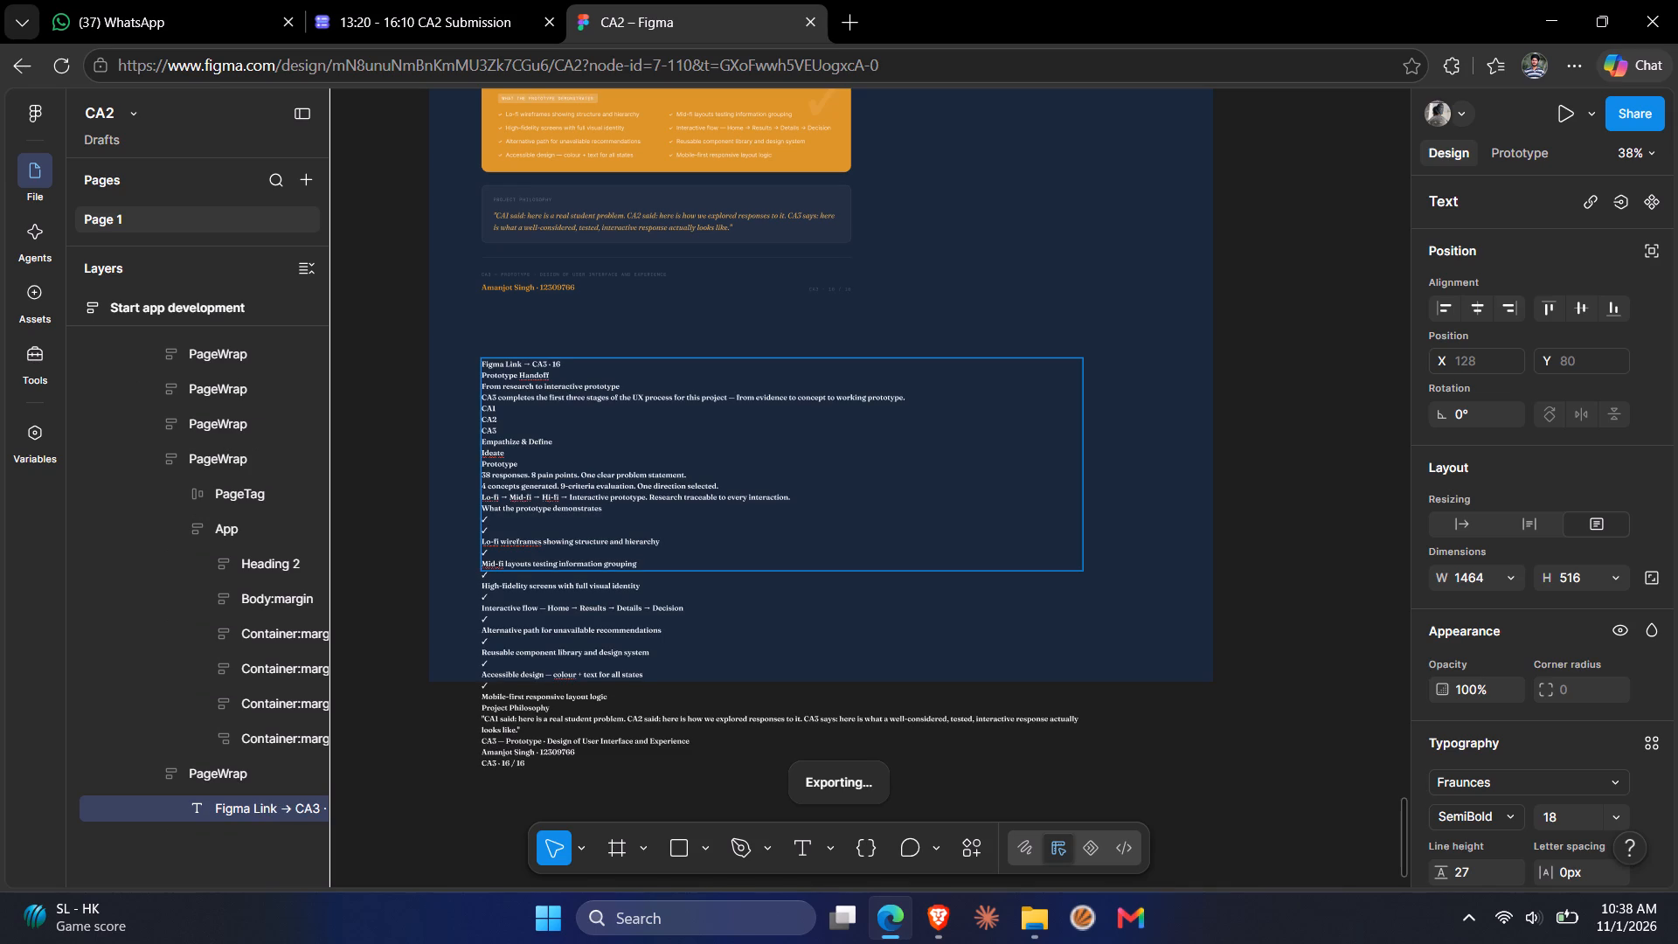
key(ctrl+z)
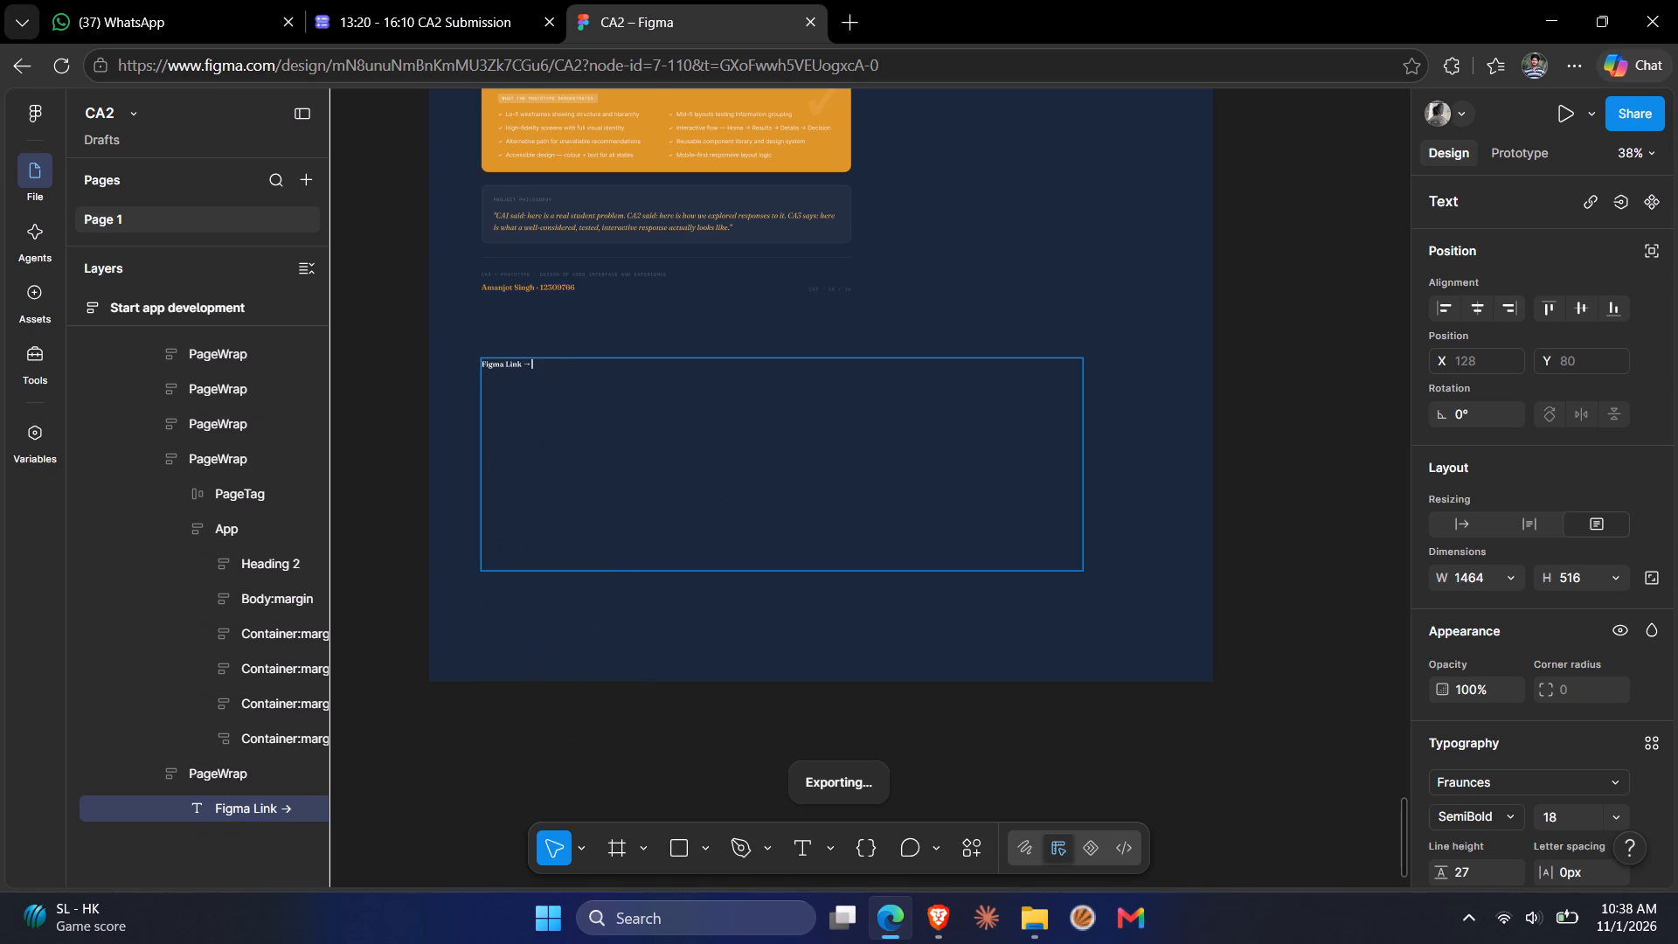
key(super+v)
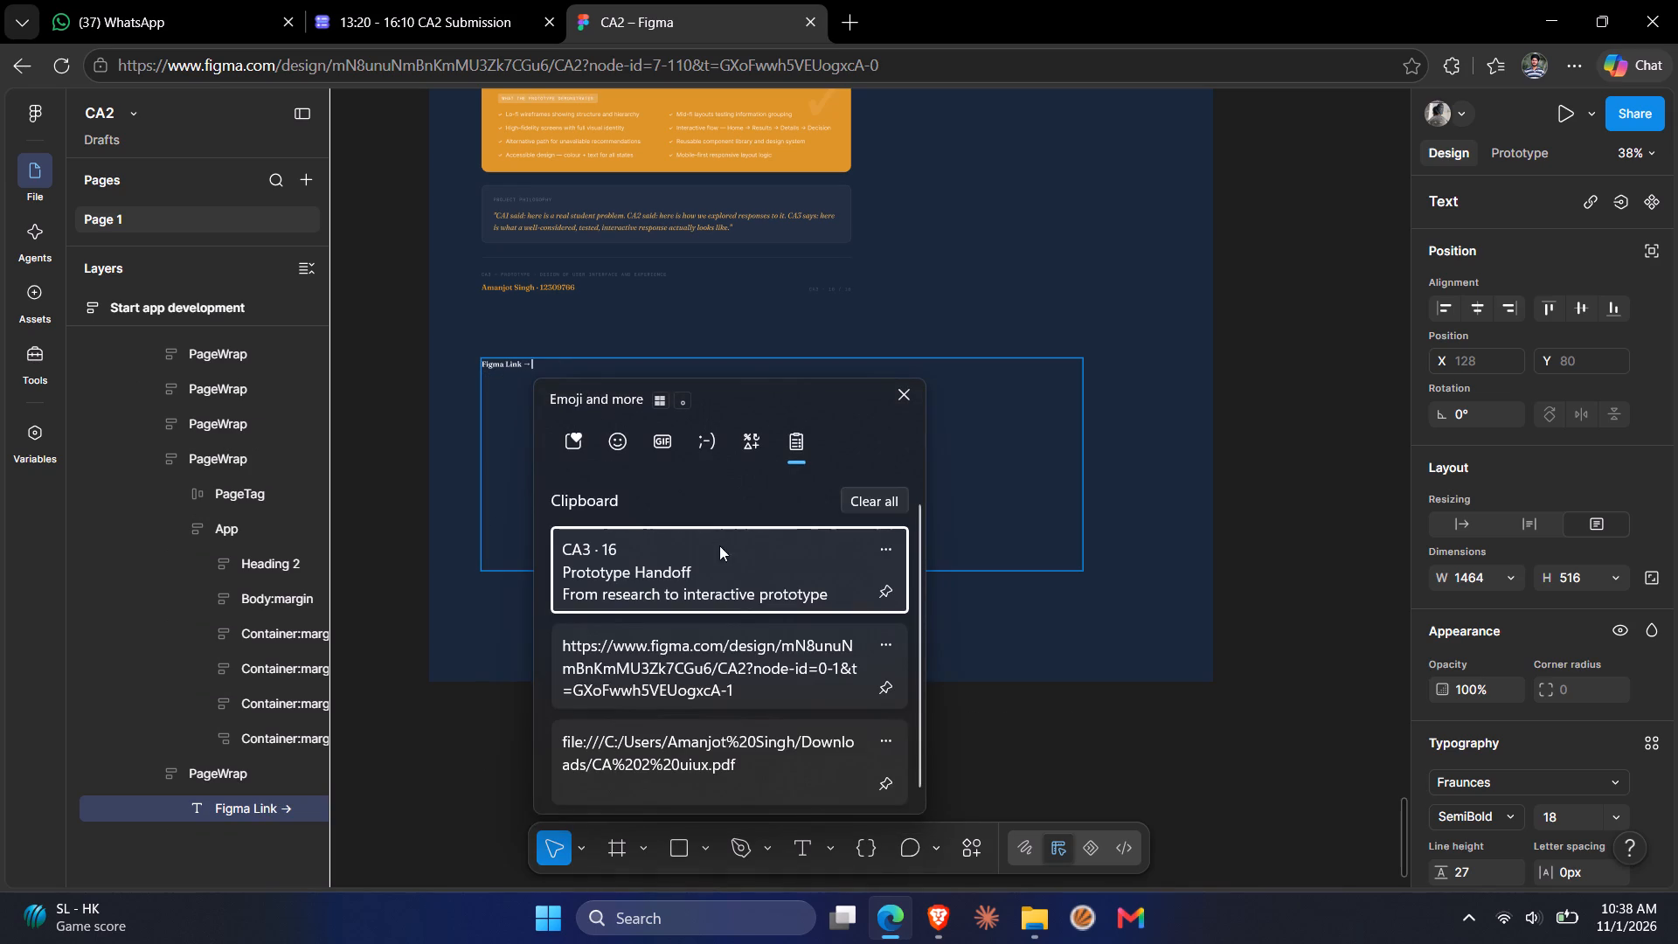
scroll(729, 701, down, 1)
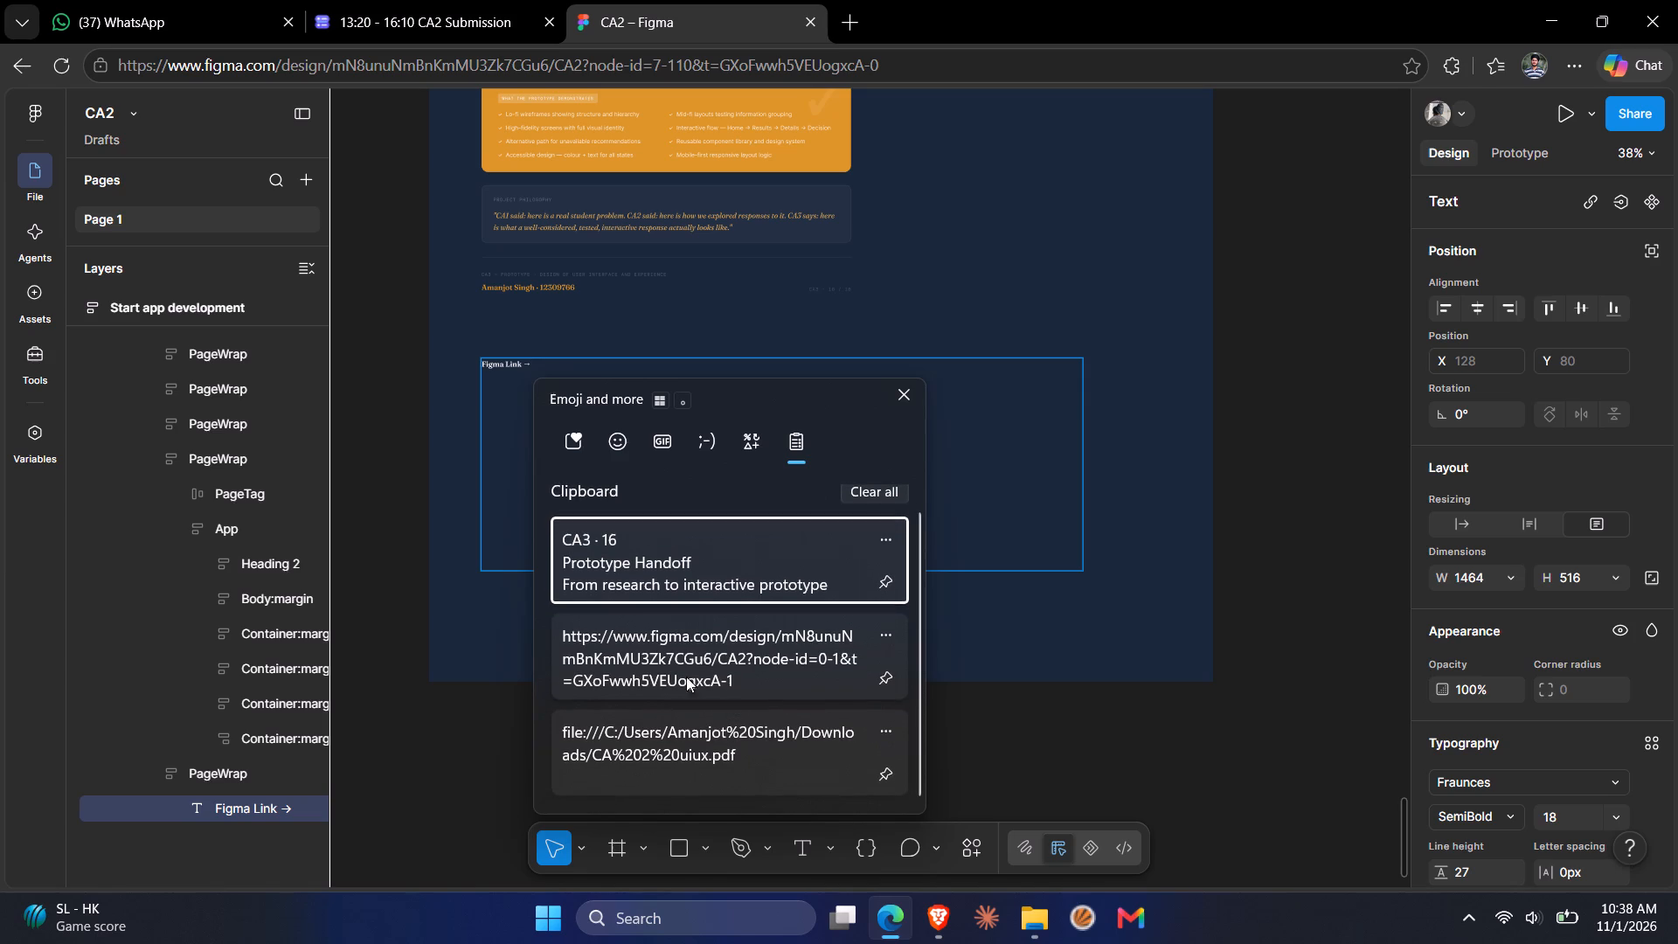
click(701, 648)
key(ctrl+v)
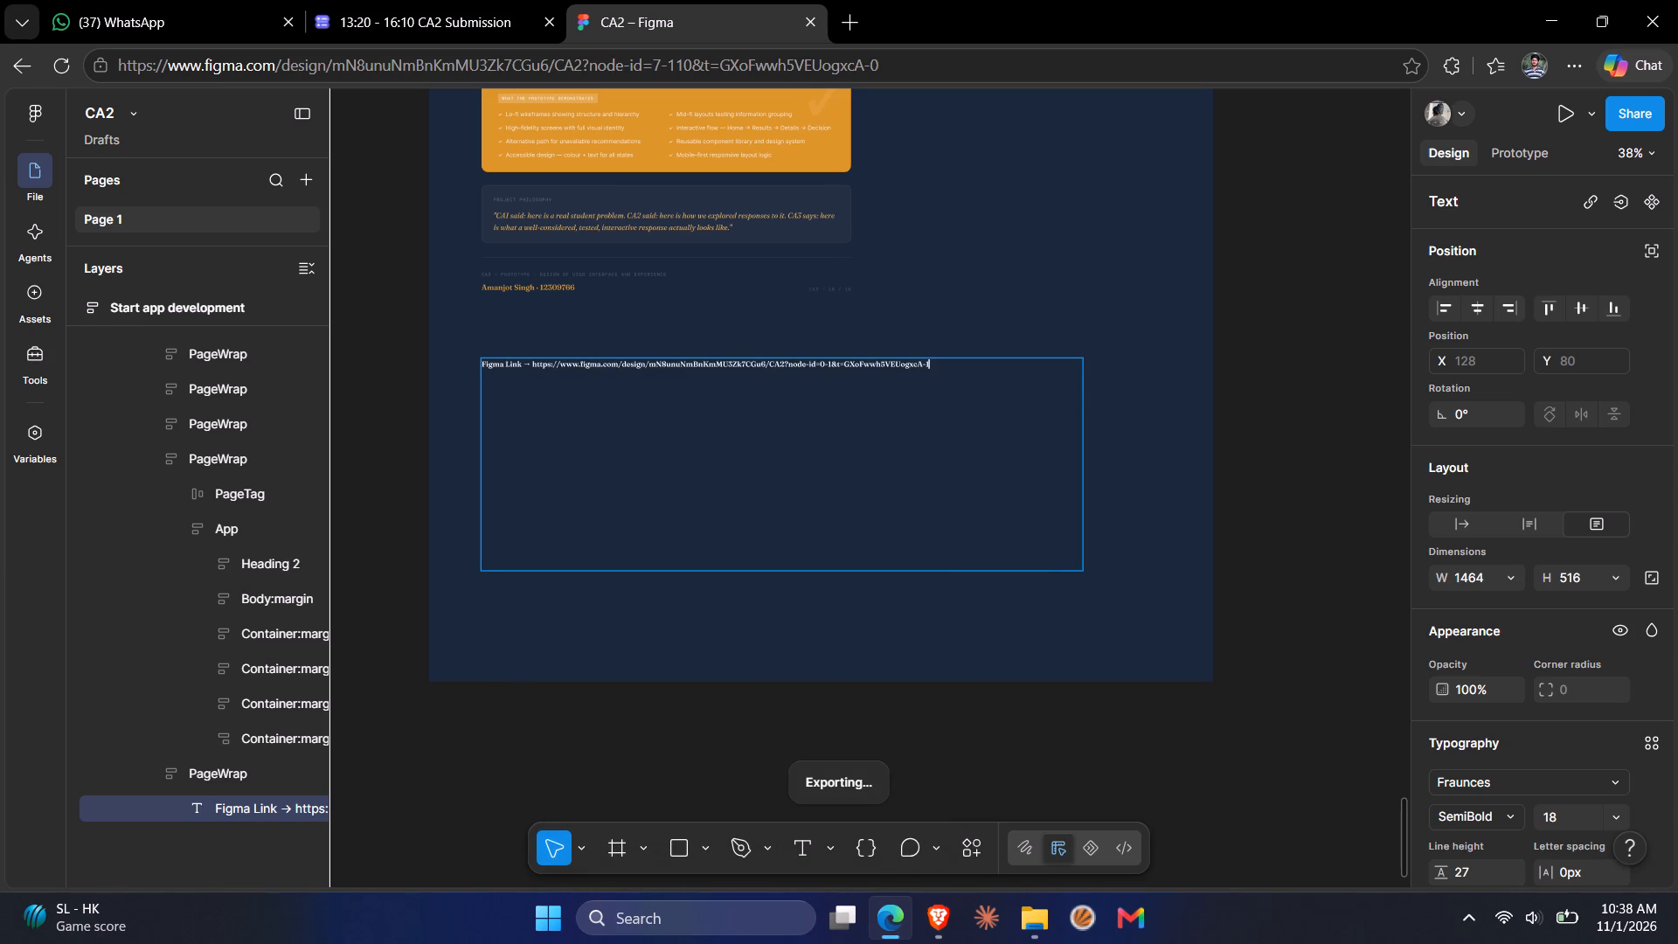
Convert the Figma link text box in the new bottom section into a component.
key(ctrl+a)
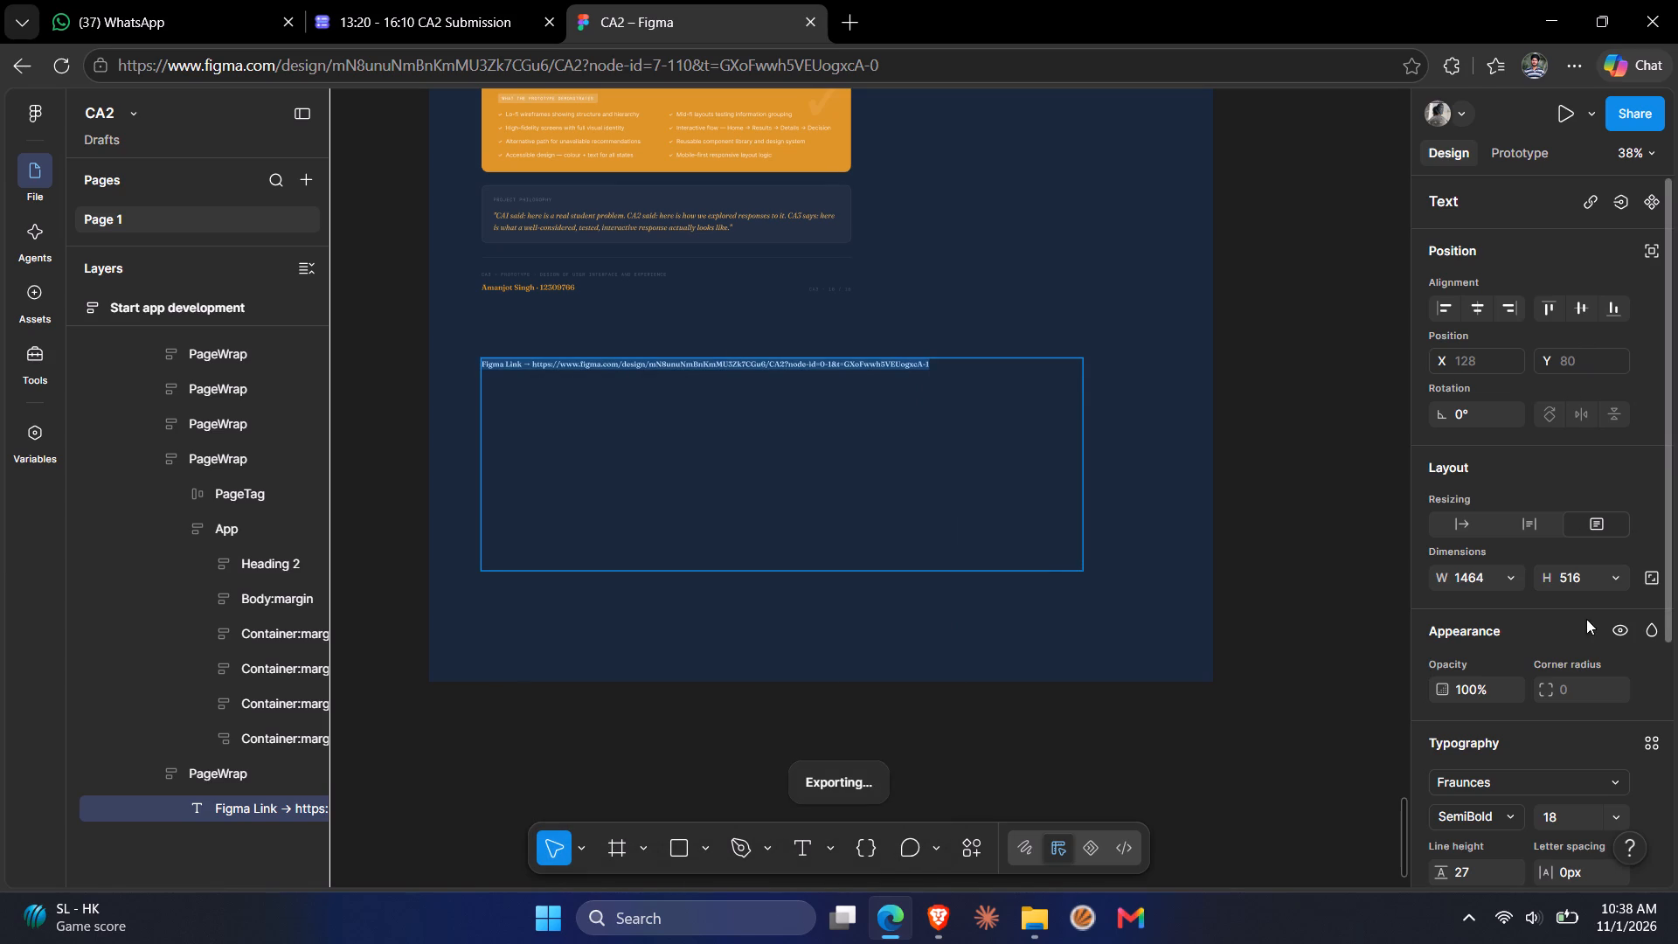
scroll(1559, 552, up, 4)
click(1505, 199)
click(1643, 199)
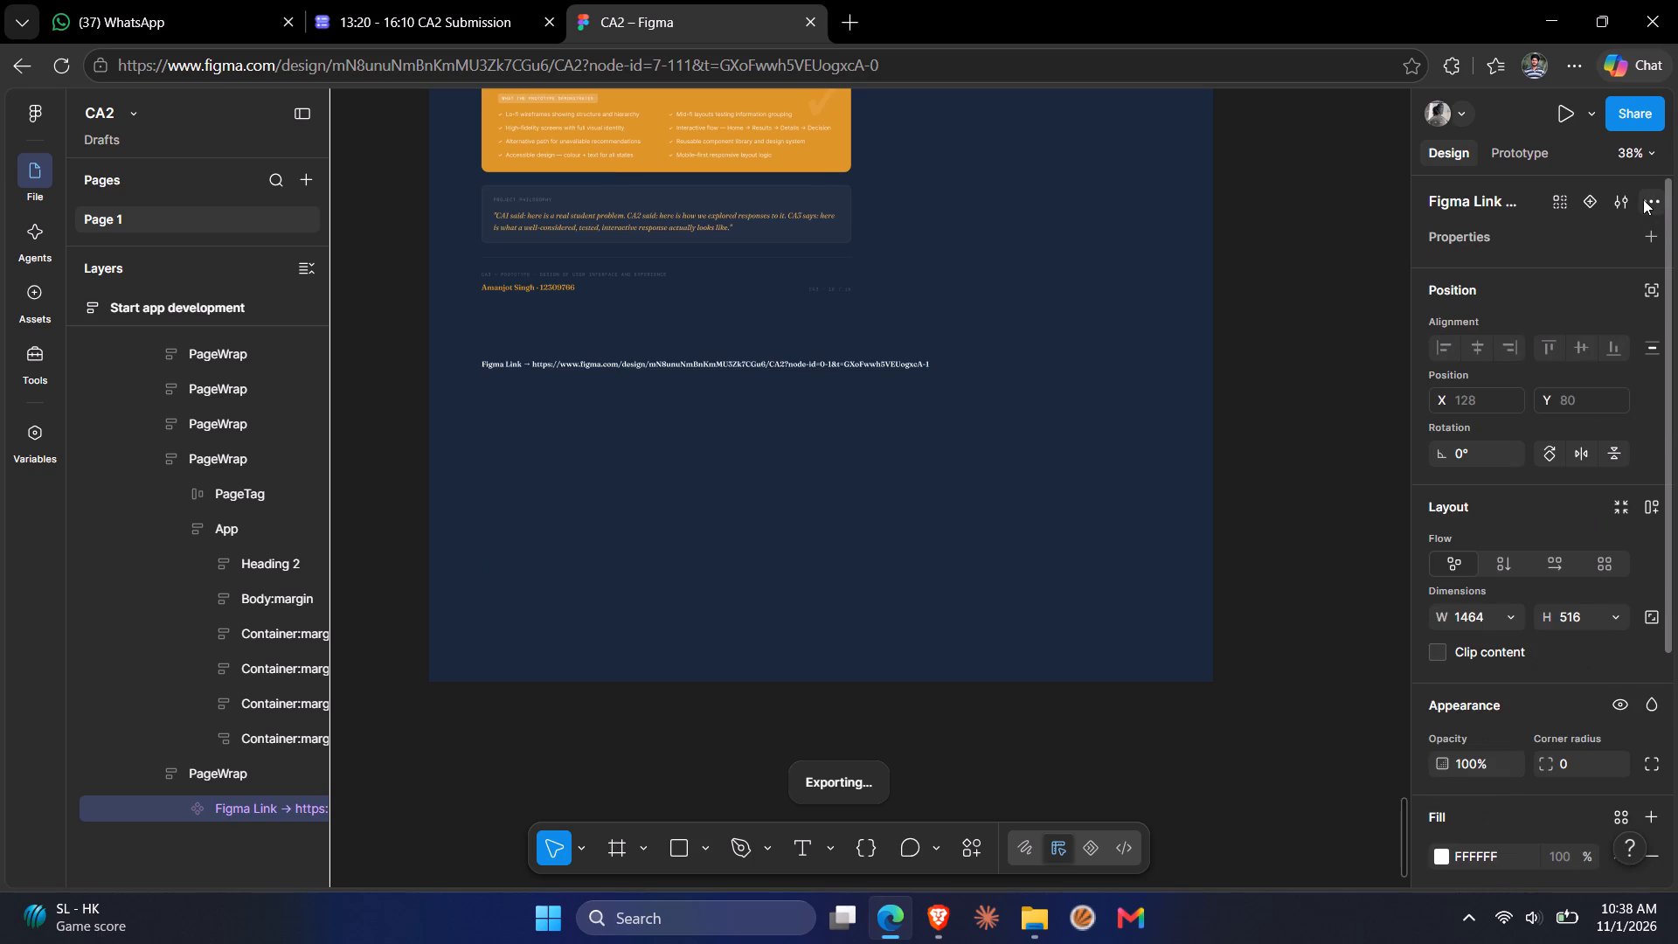
click(1644, 201)
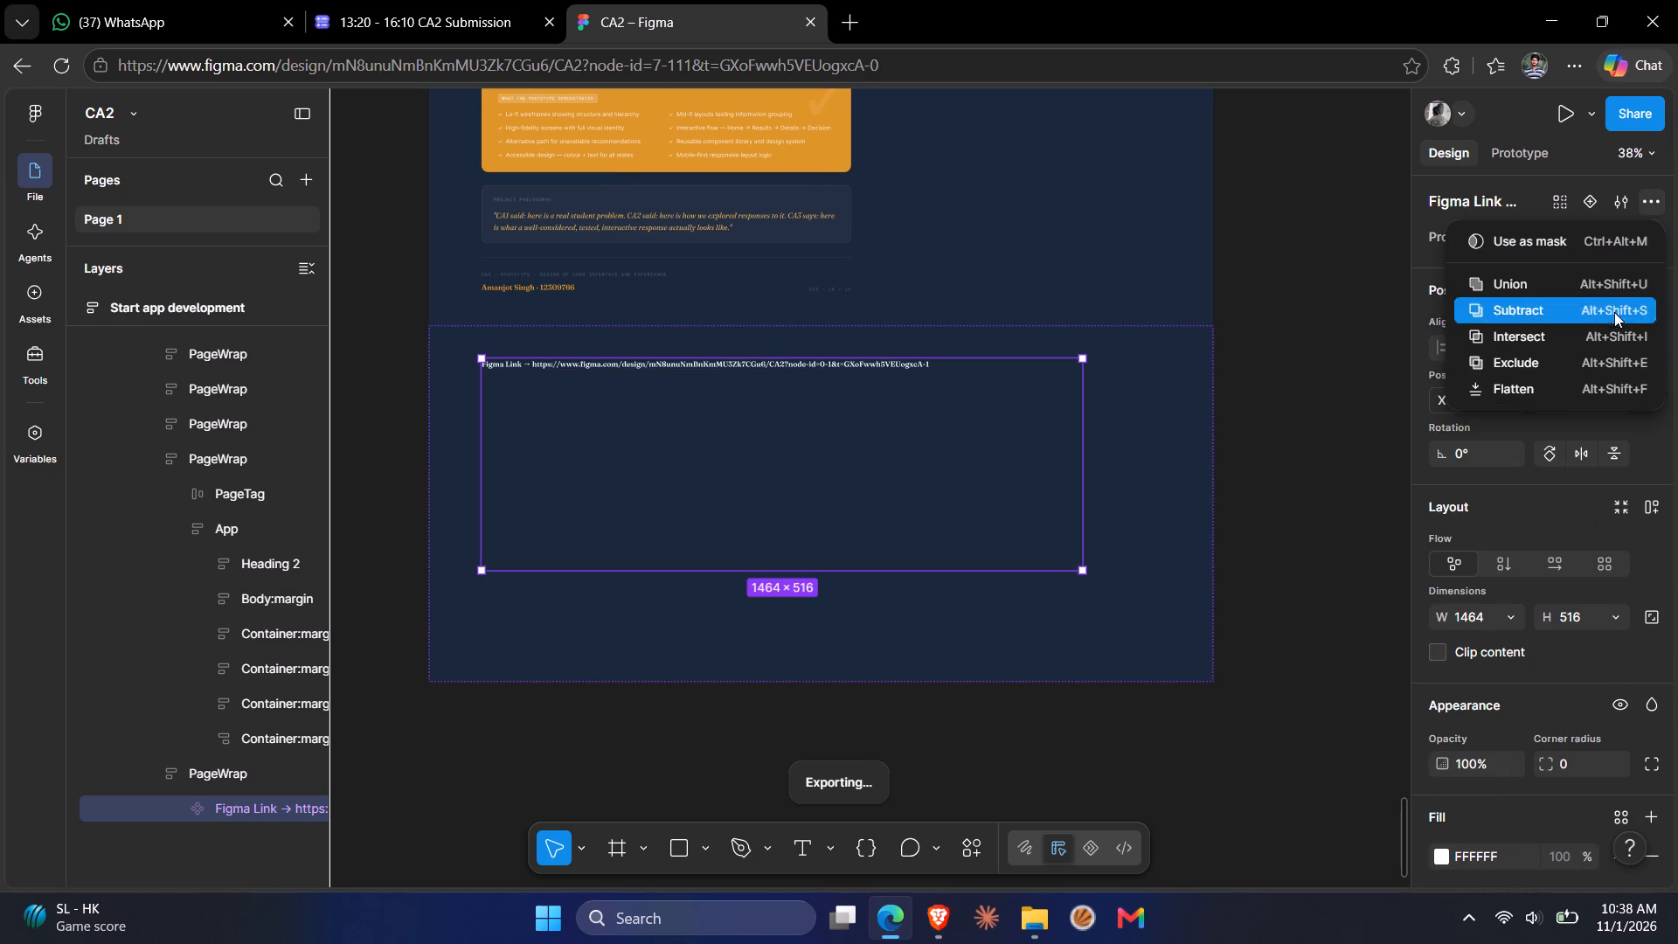
click(1356, 364)
Set the font size of all the Figma link text inside the component to 20.
scroll(1522, 531, down, 4)
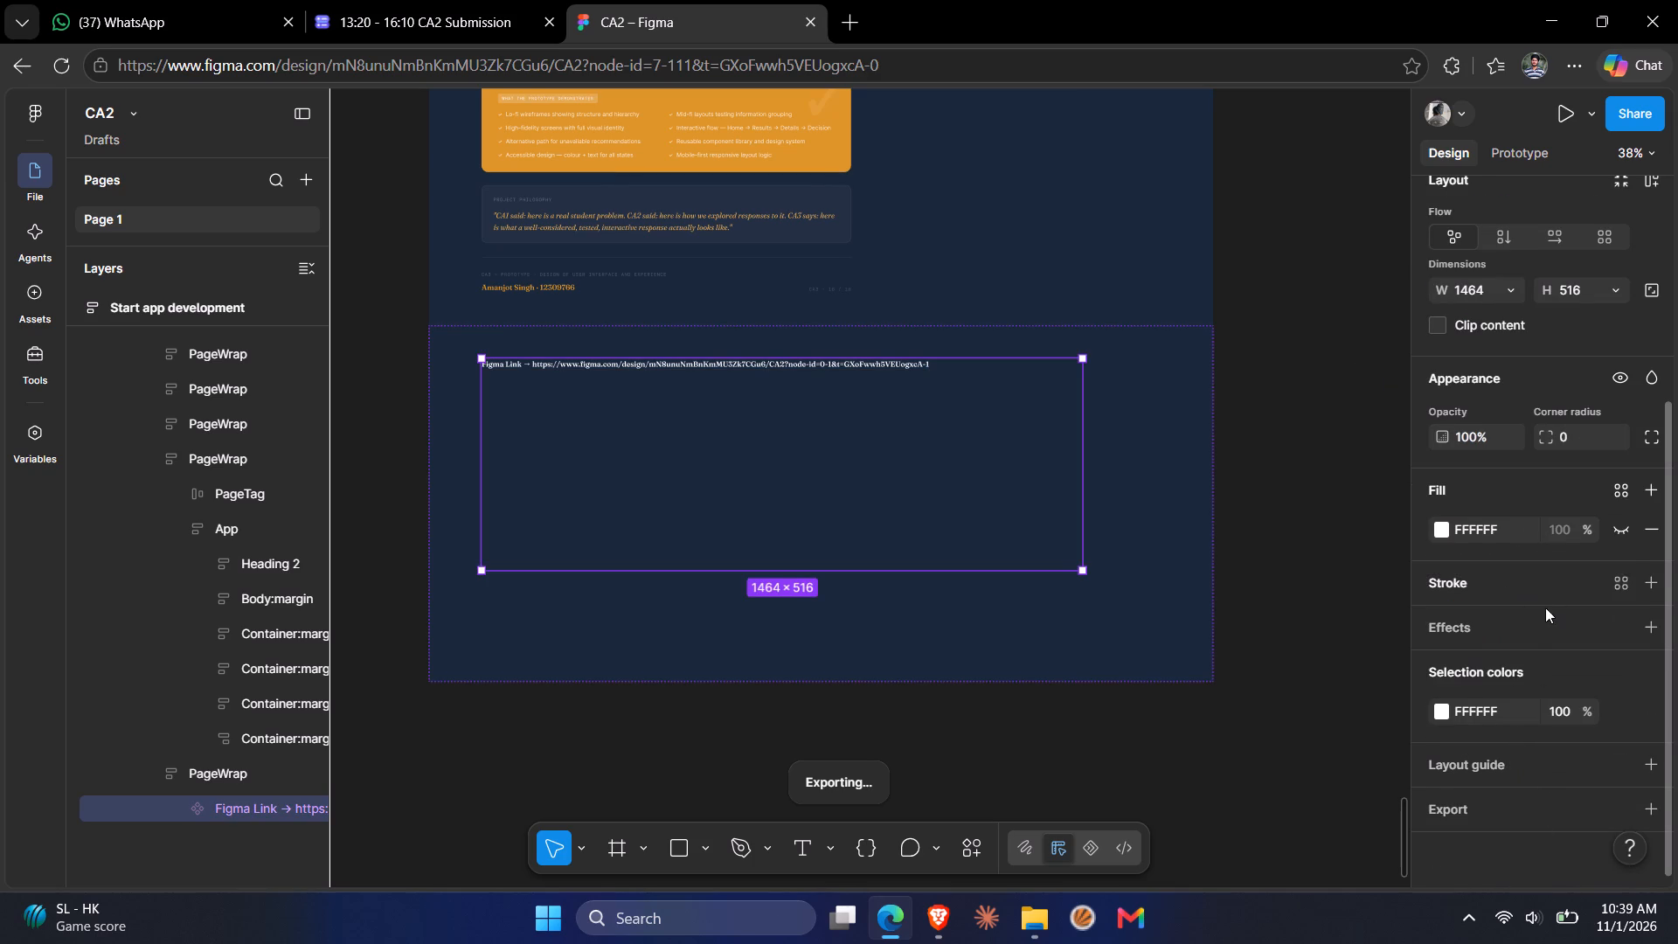
scroll(1585, 434, up, 3)
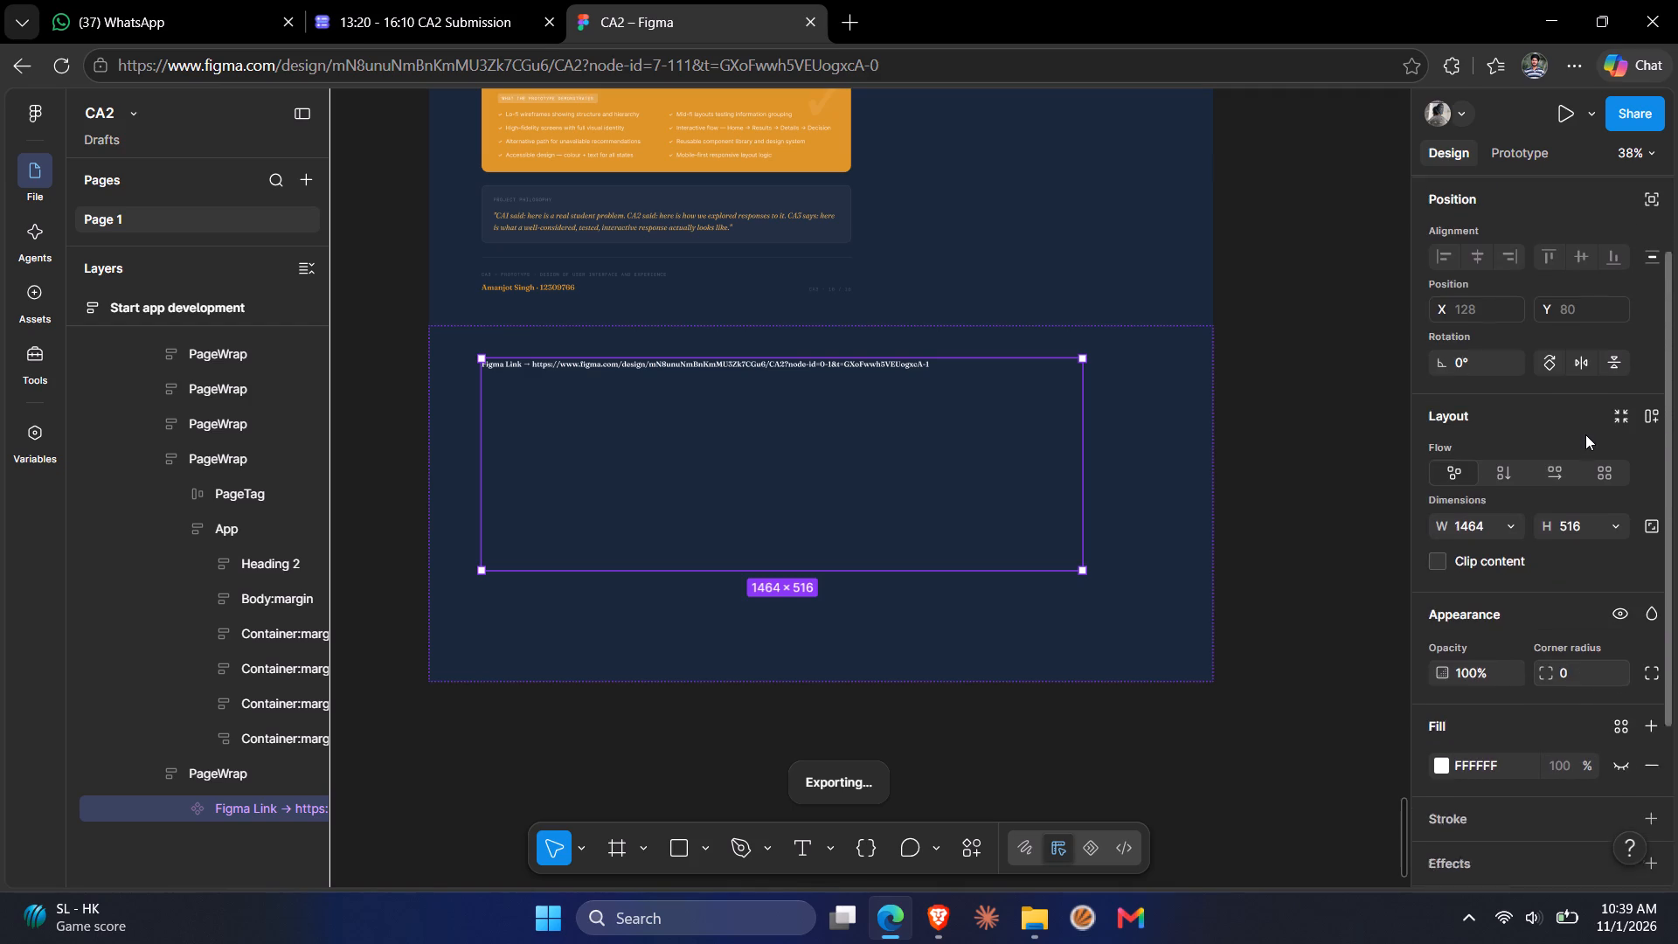
scroll(1585, 434, up, 1)
triple_click(967, 394)
click(967, 394)
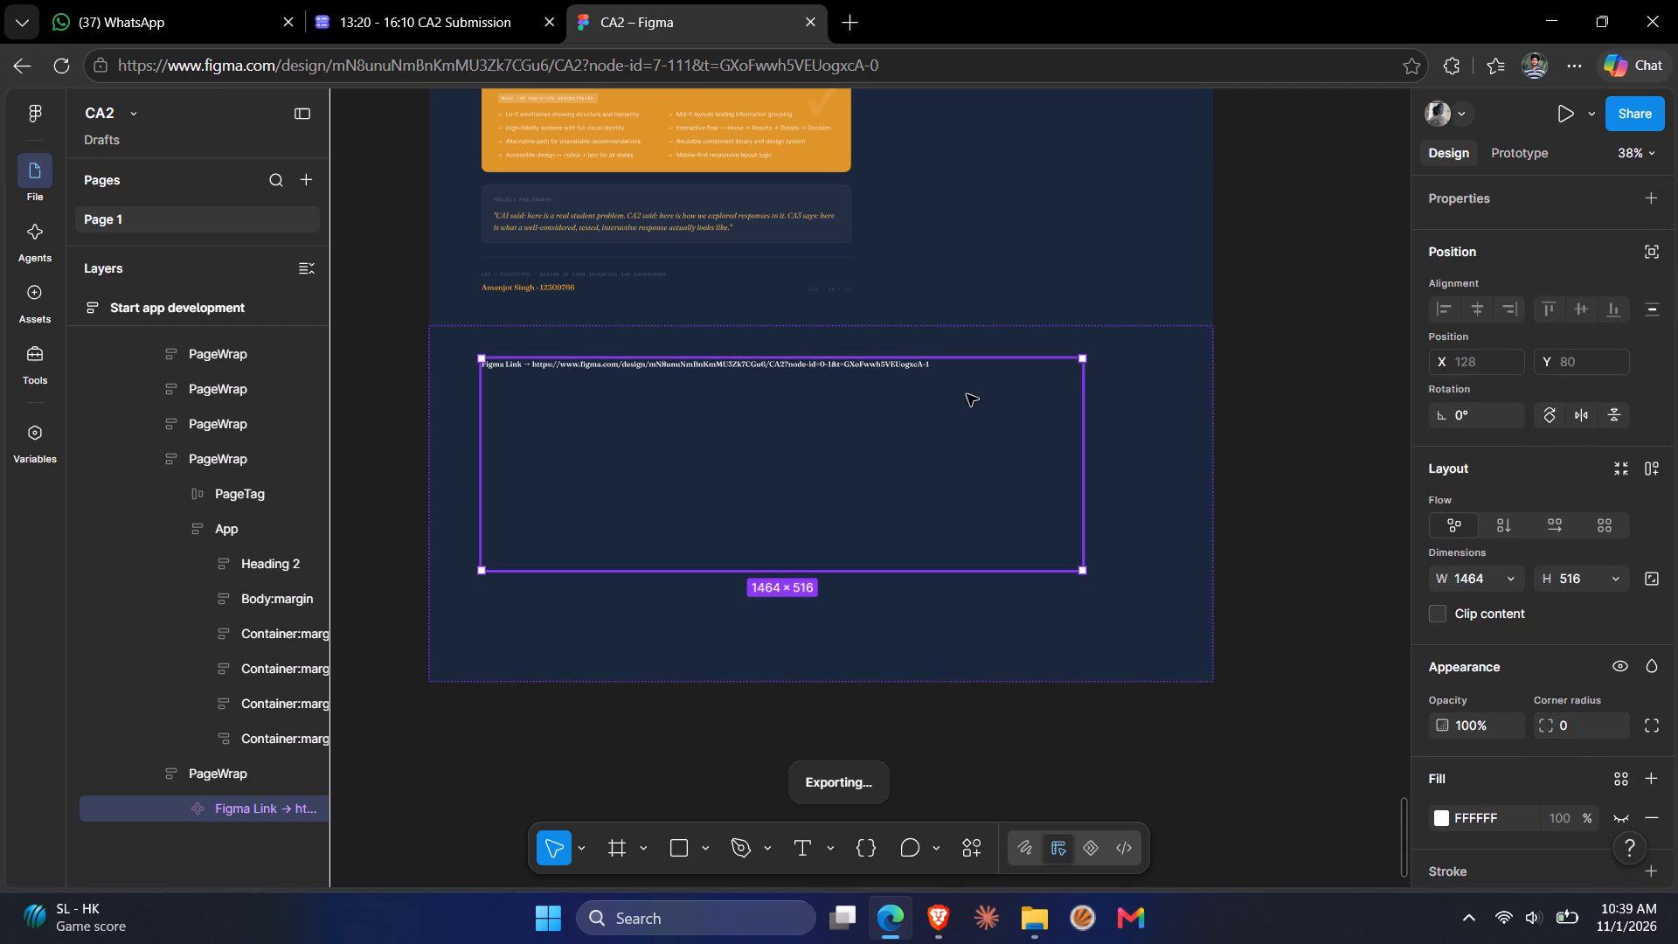
double_click(967, 394)
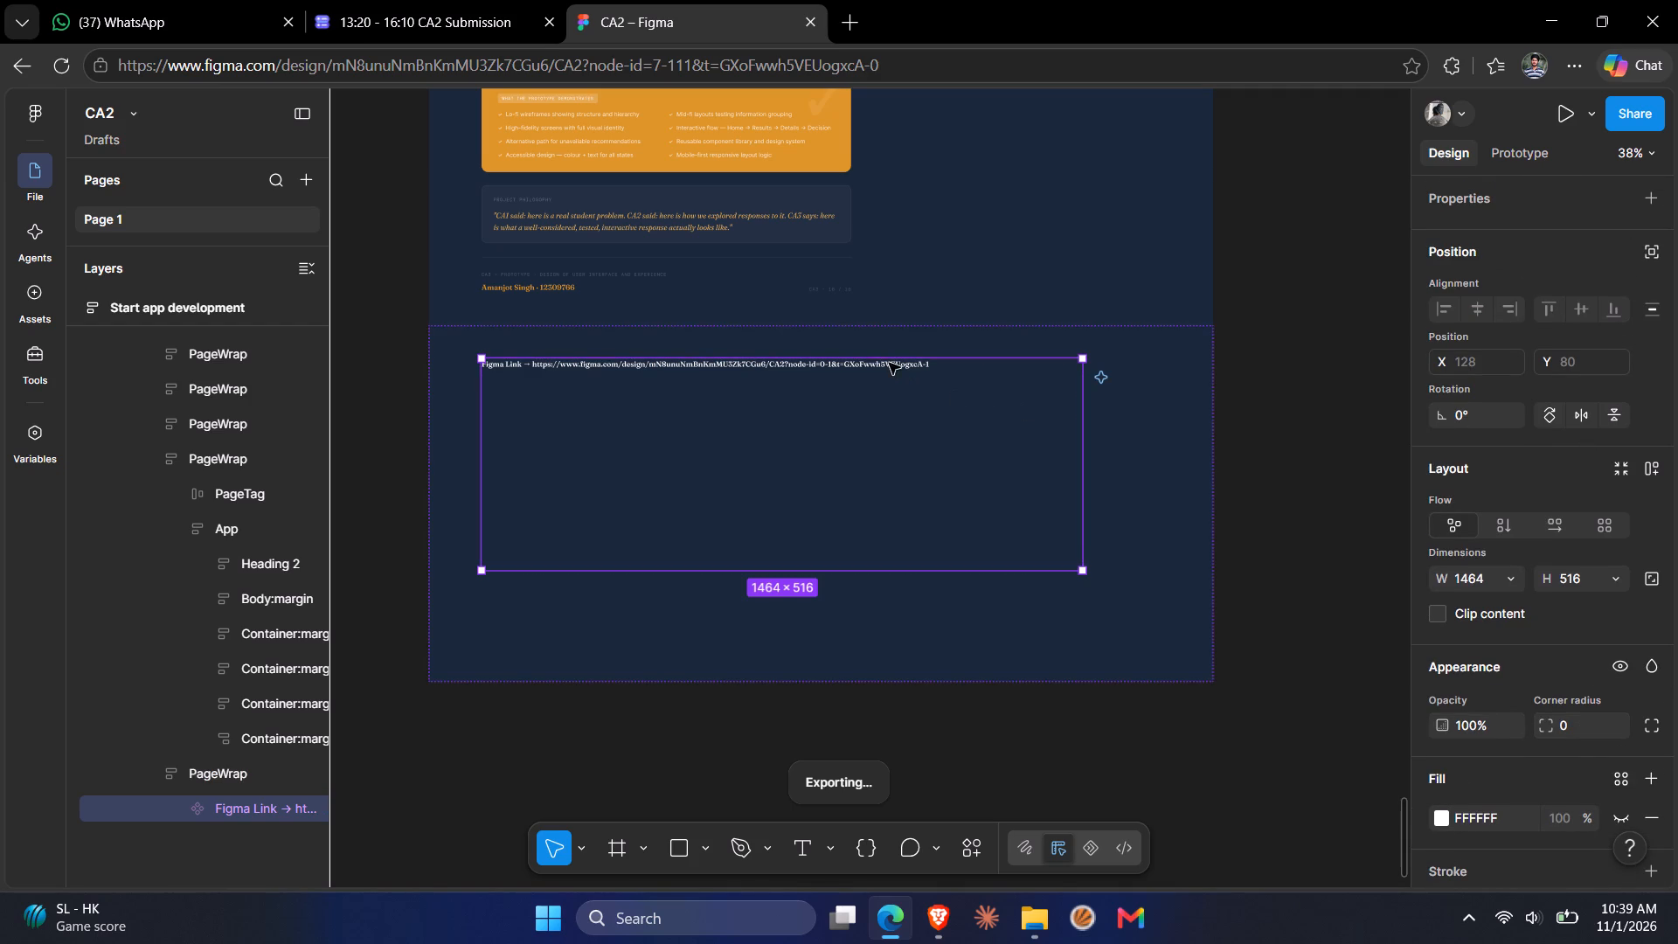
triple_click(879, 369)
double_click(879, 369)
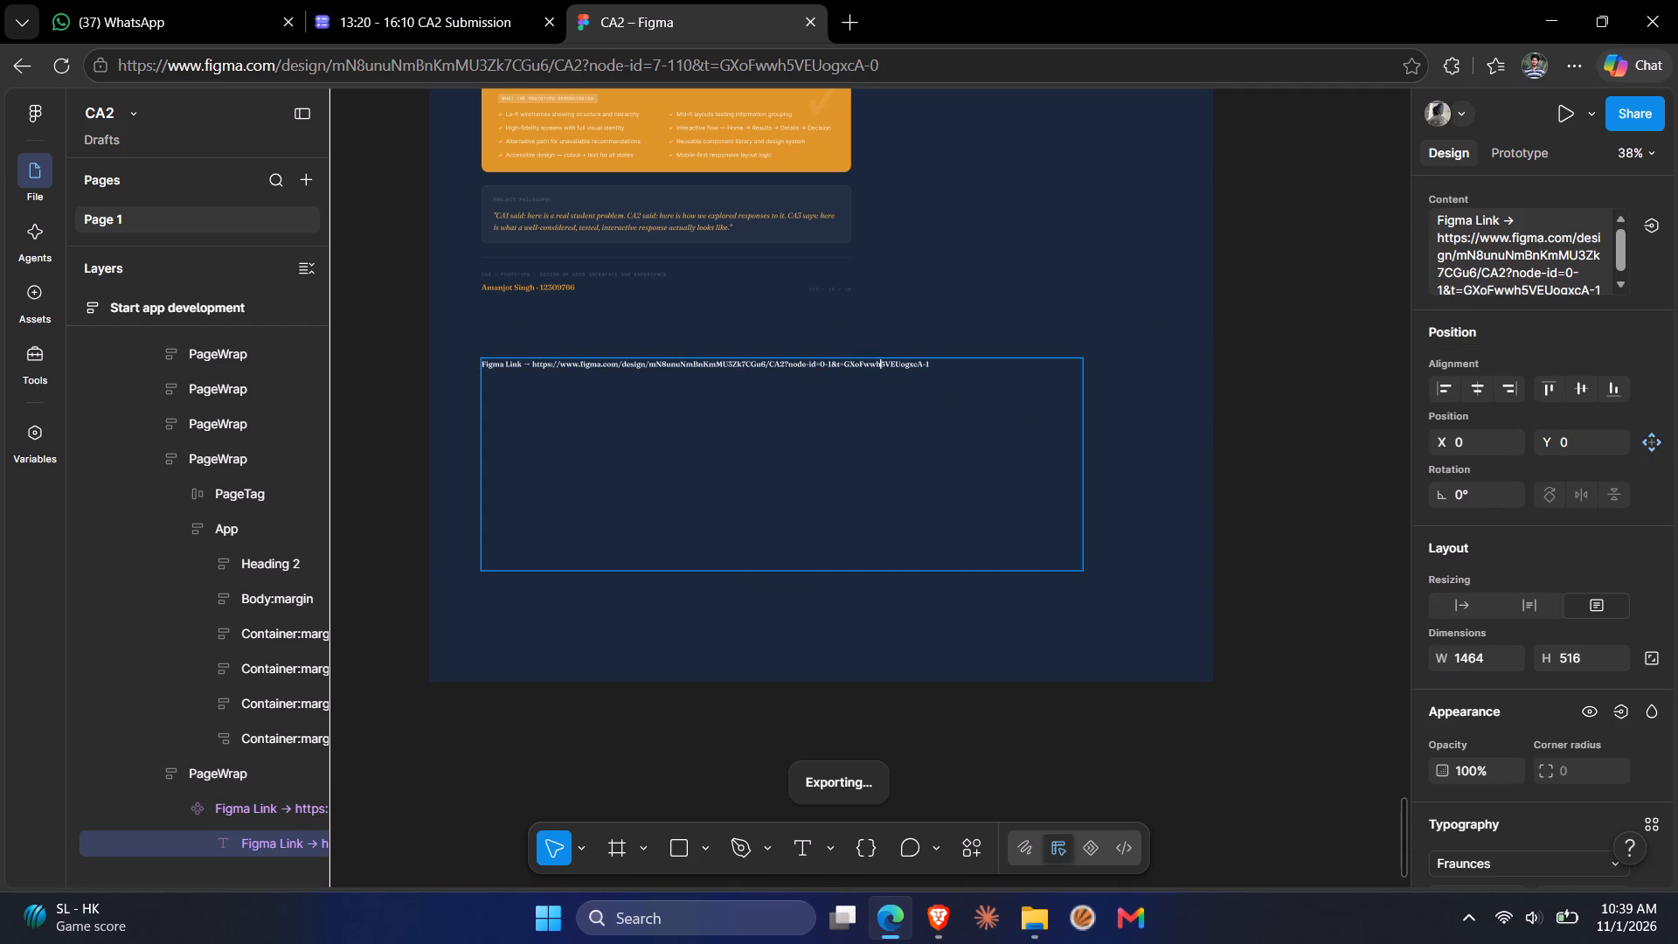
key(ctrl+a)
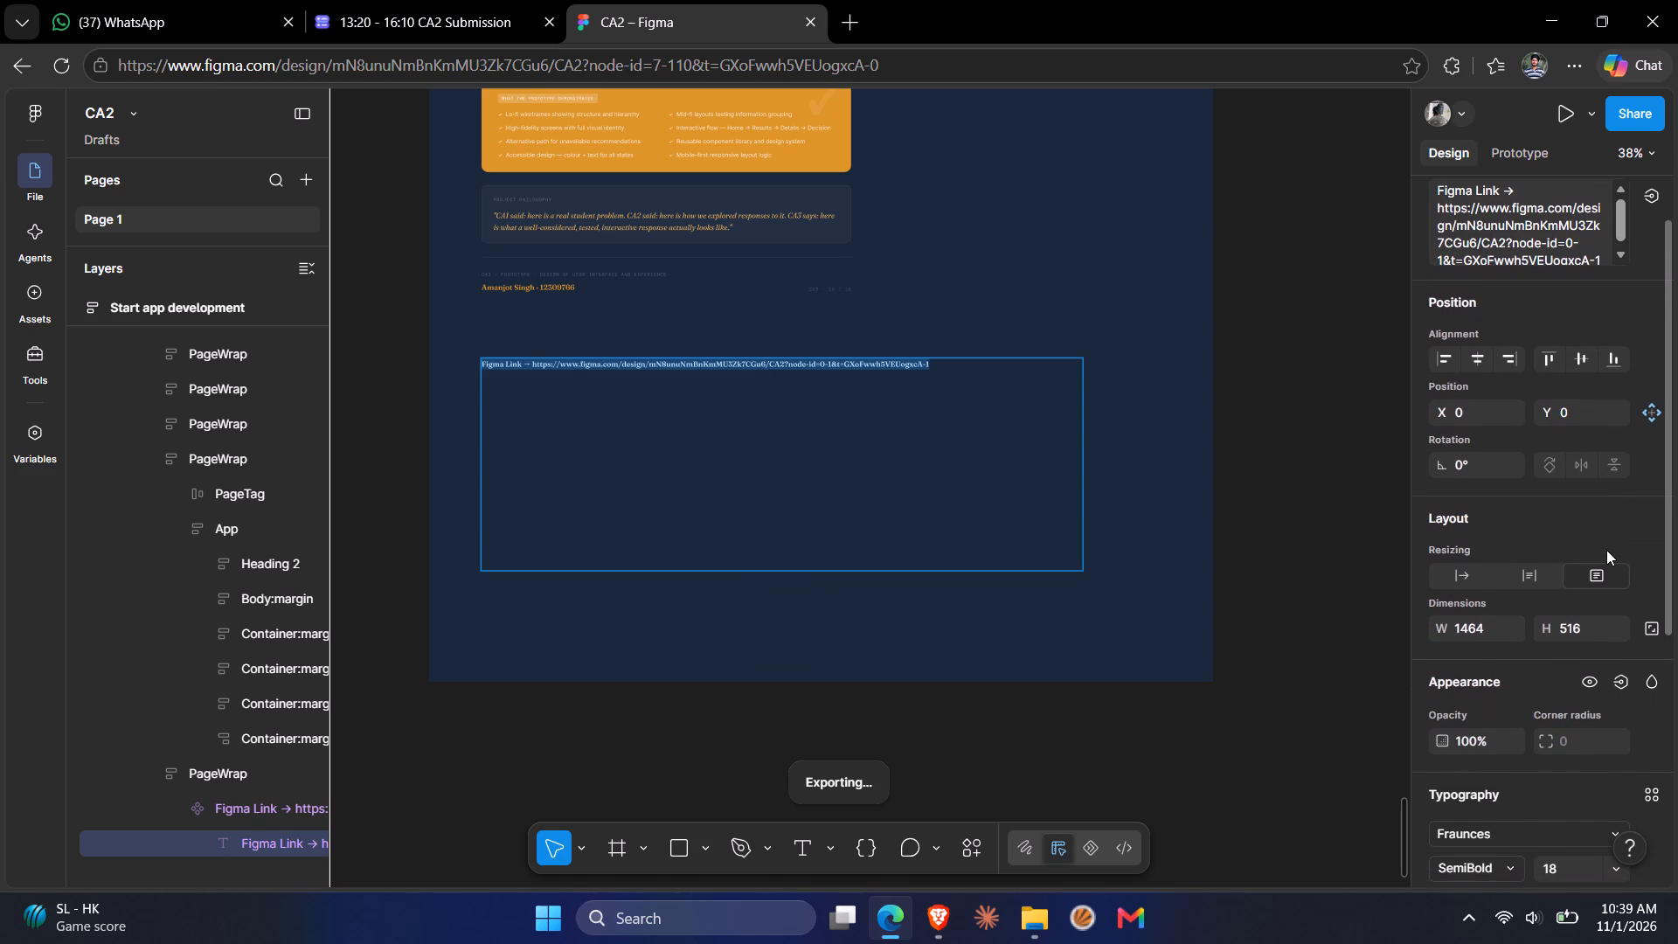
scroll(1606, 550, down, 2)
click(1617, 597)
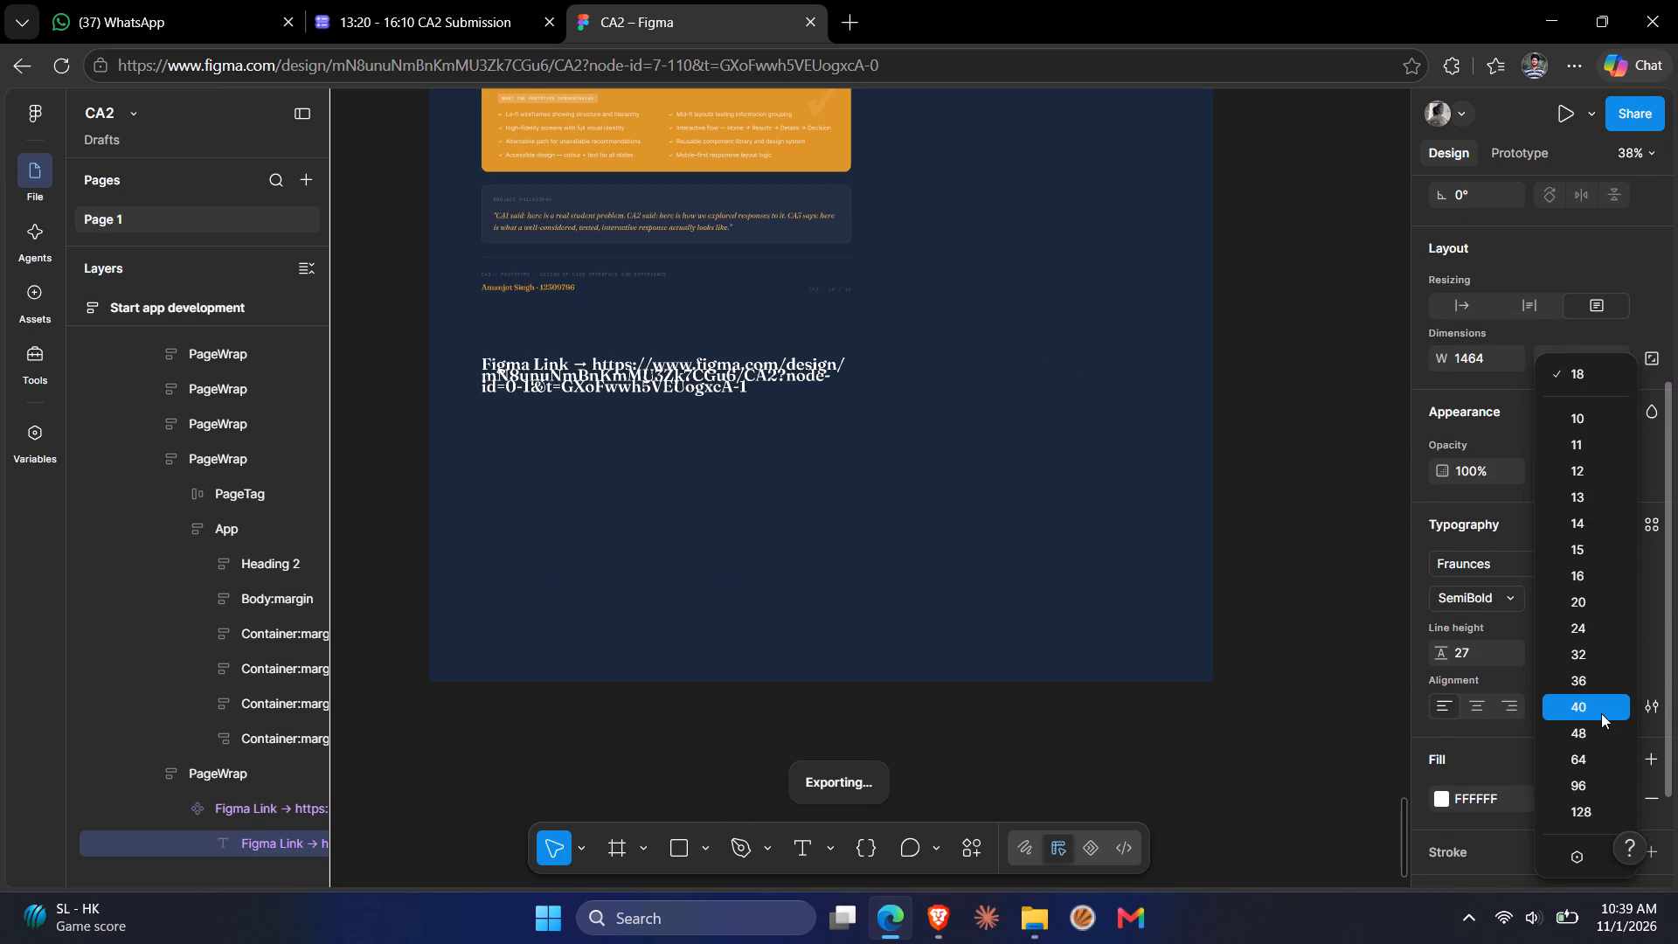
click(1601, 601)
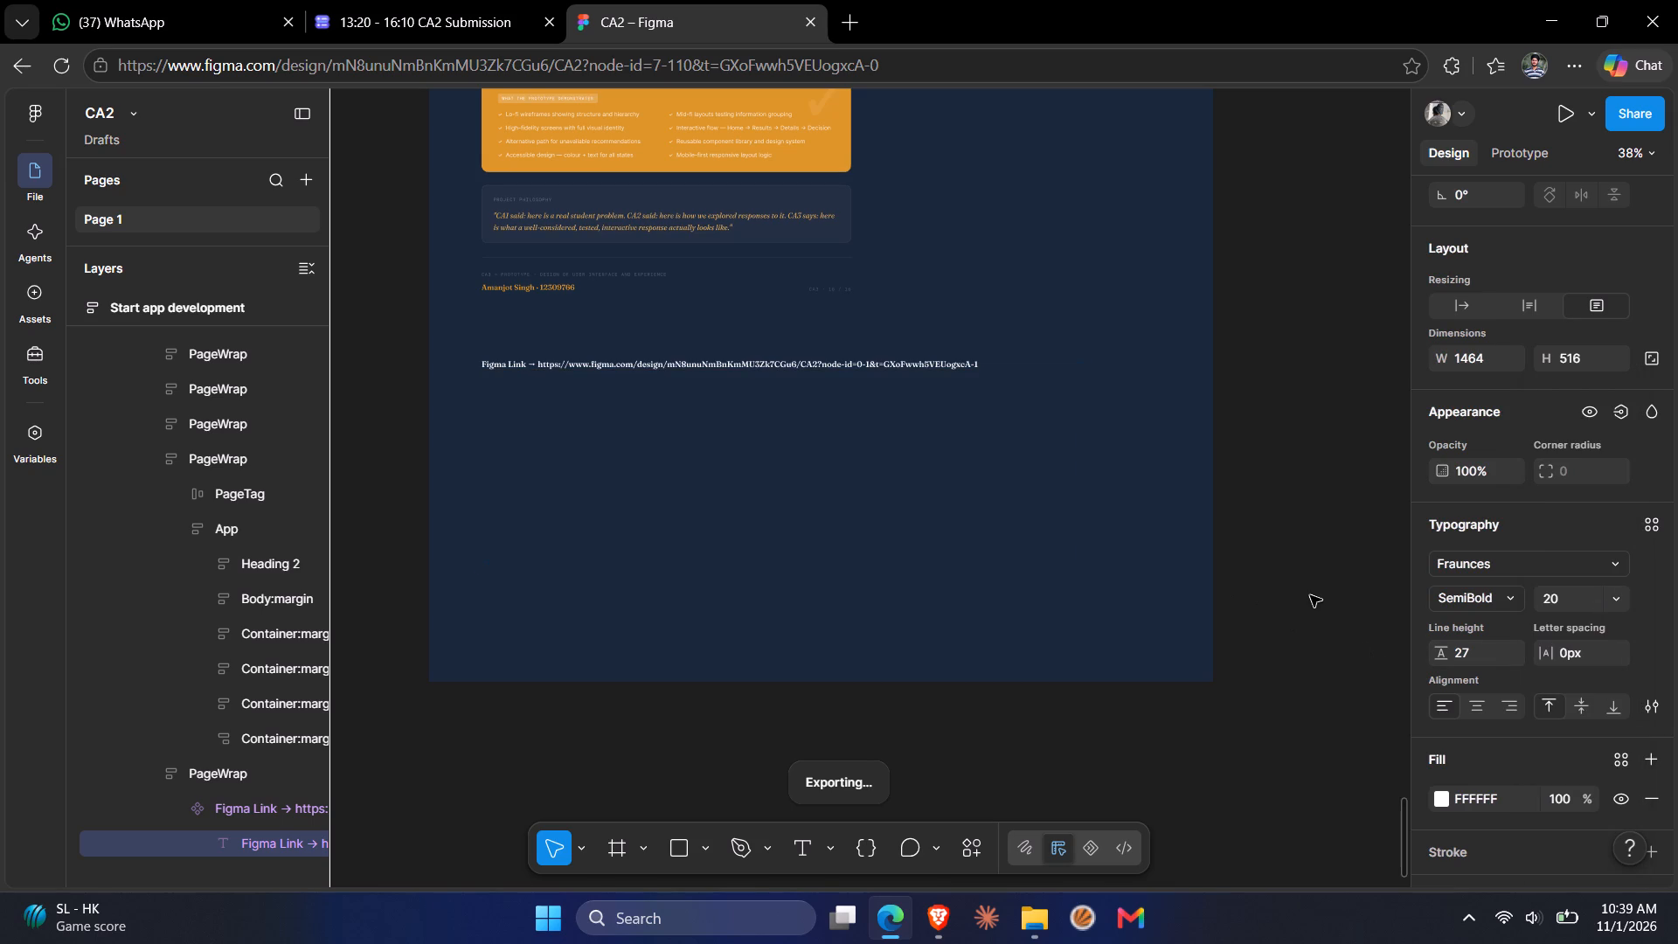
click(1311, 595)
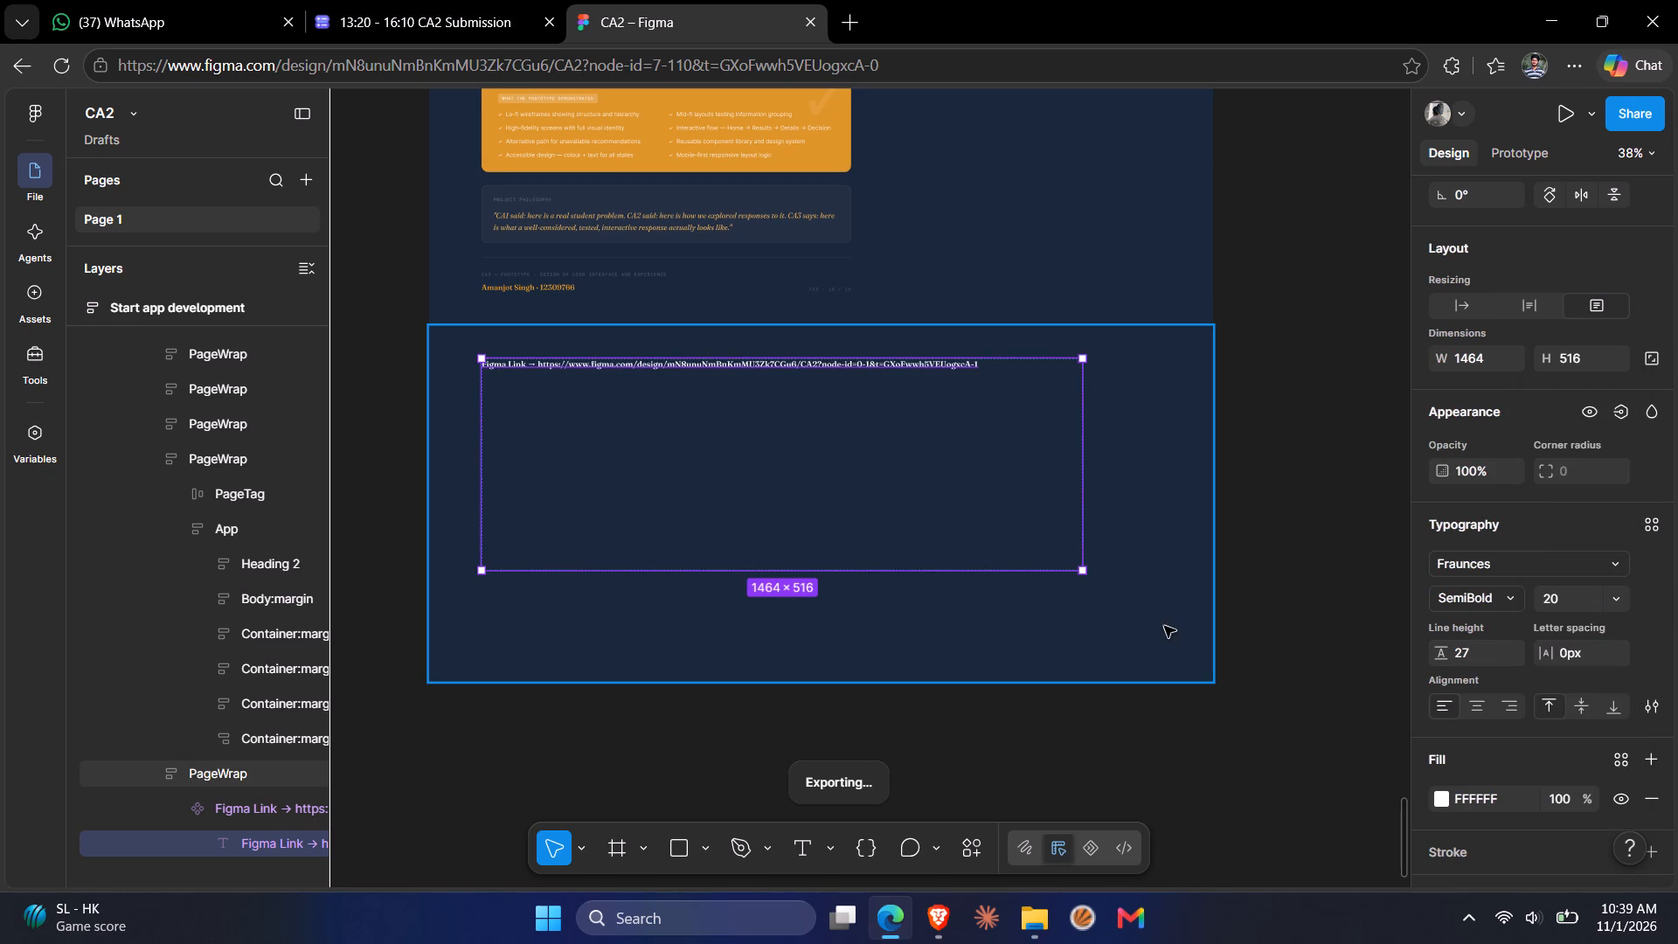
Select the whole design and export the Start app development frame as a PDF.
click(1164, 626)
click(1314, 610)
key(ctrl+a)
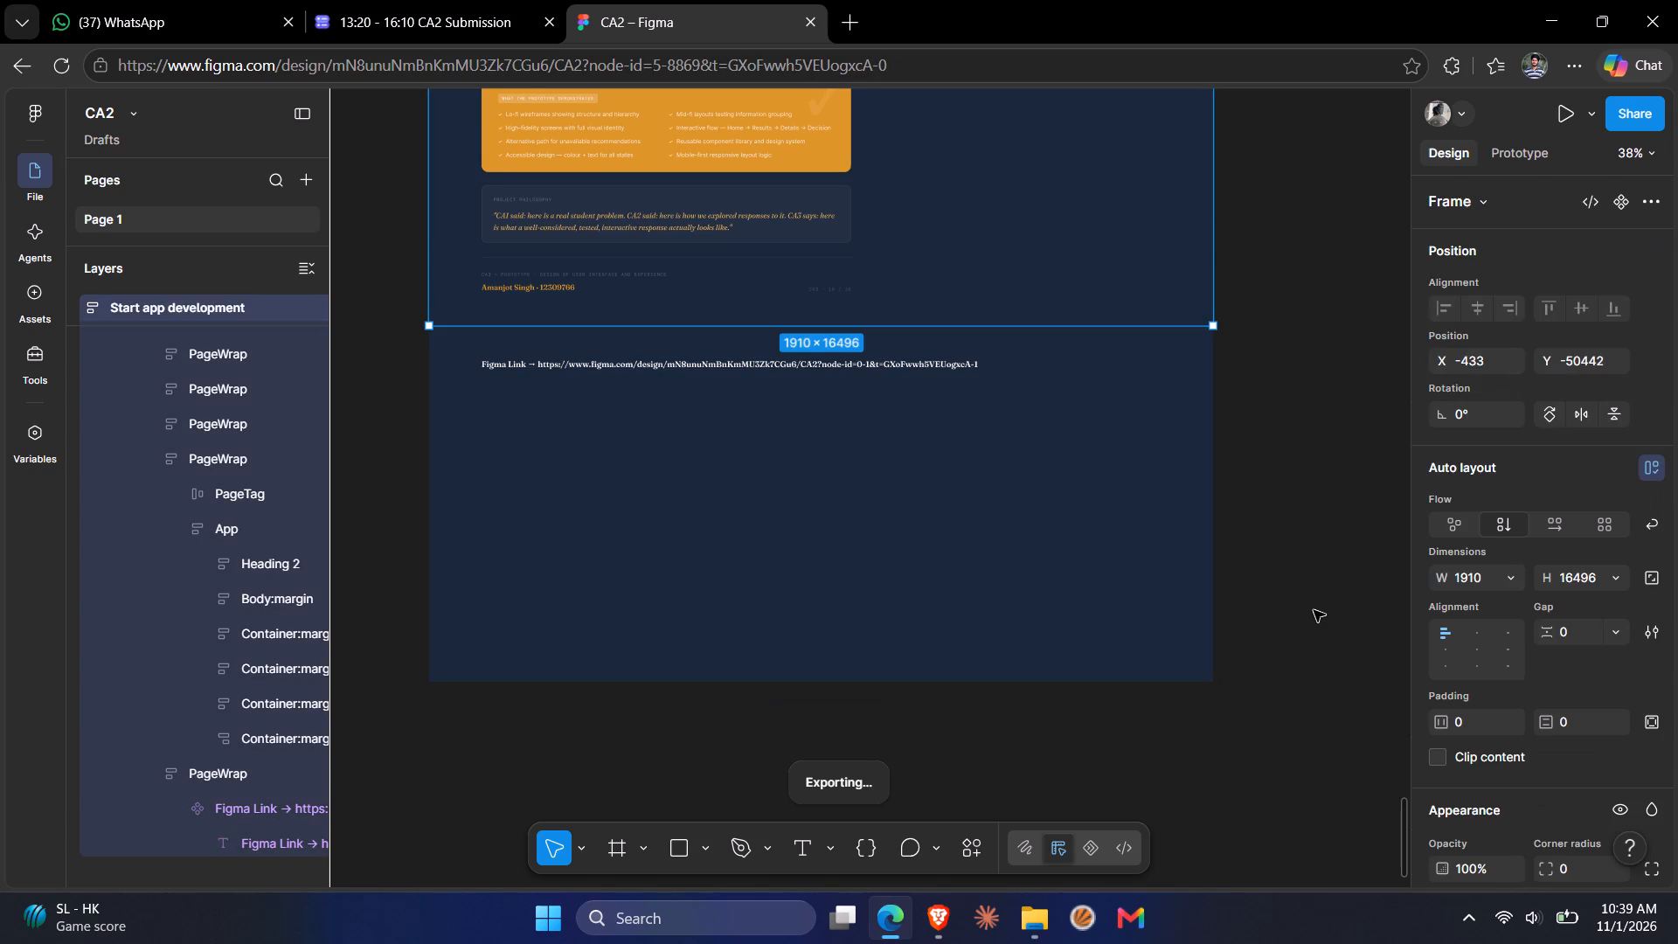
scroll(1630, 725, down, 4)
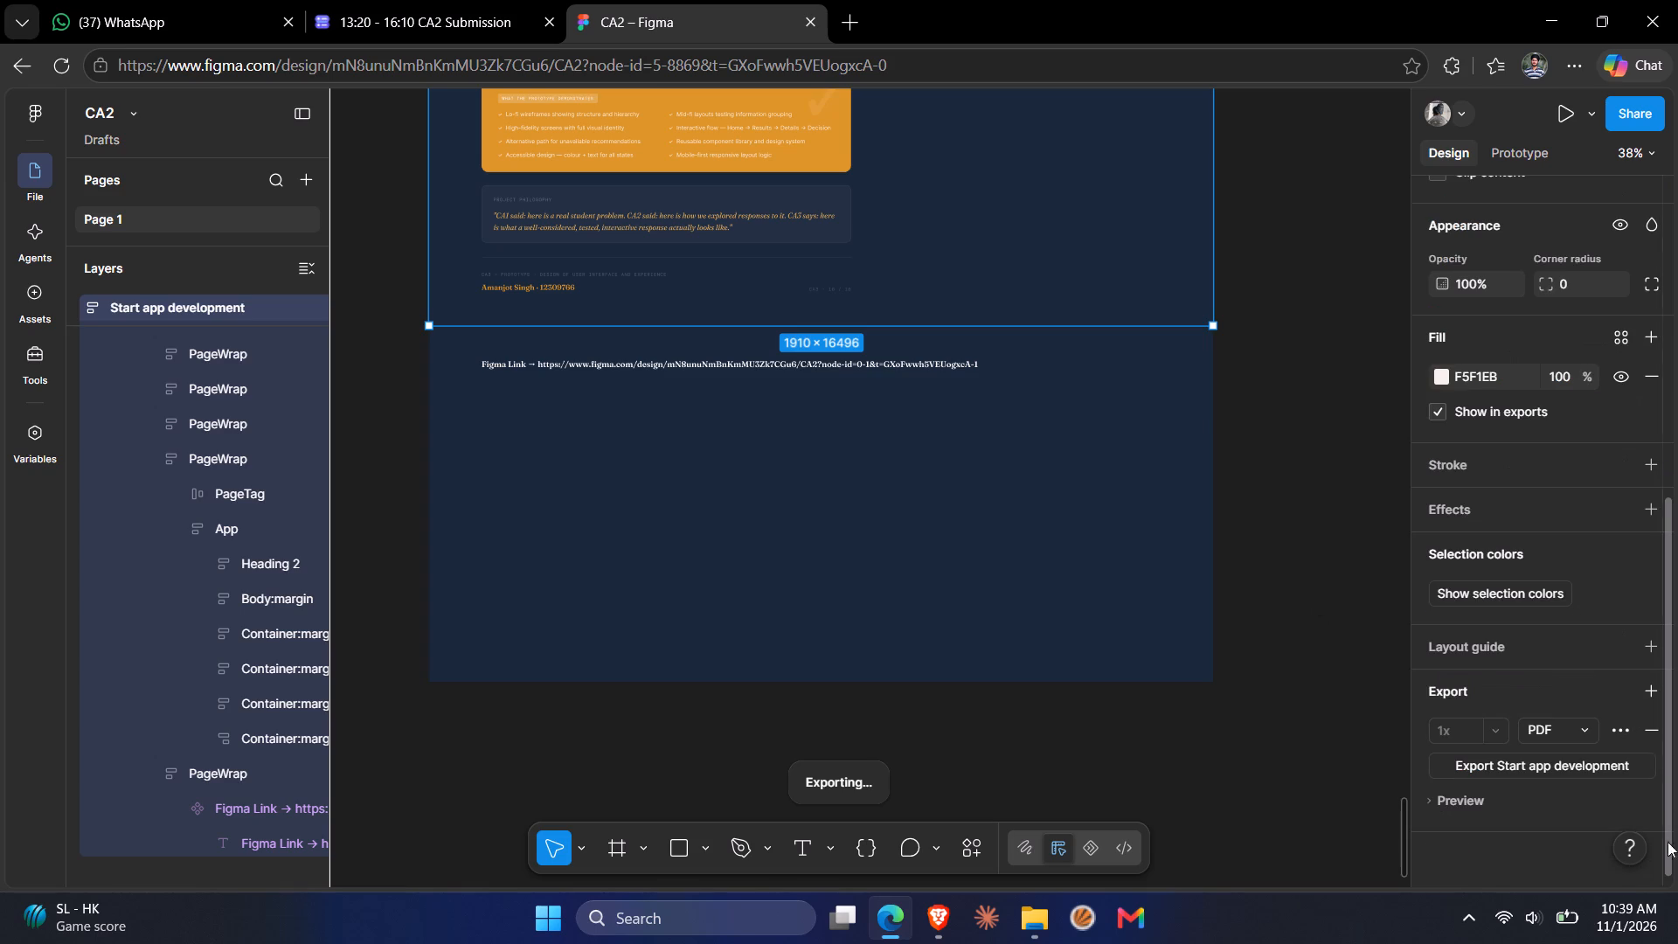
click(1599, 769)
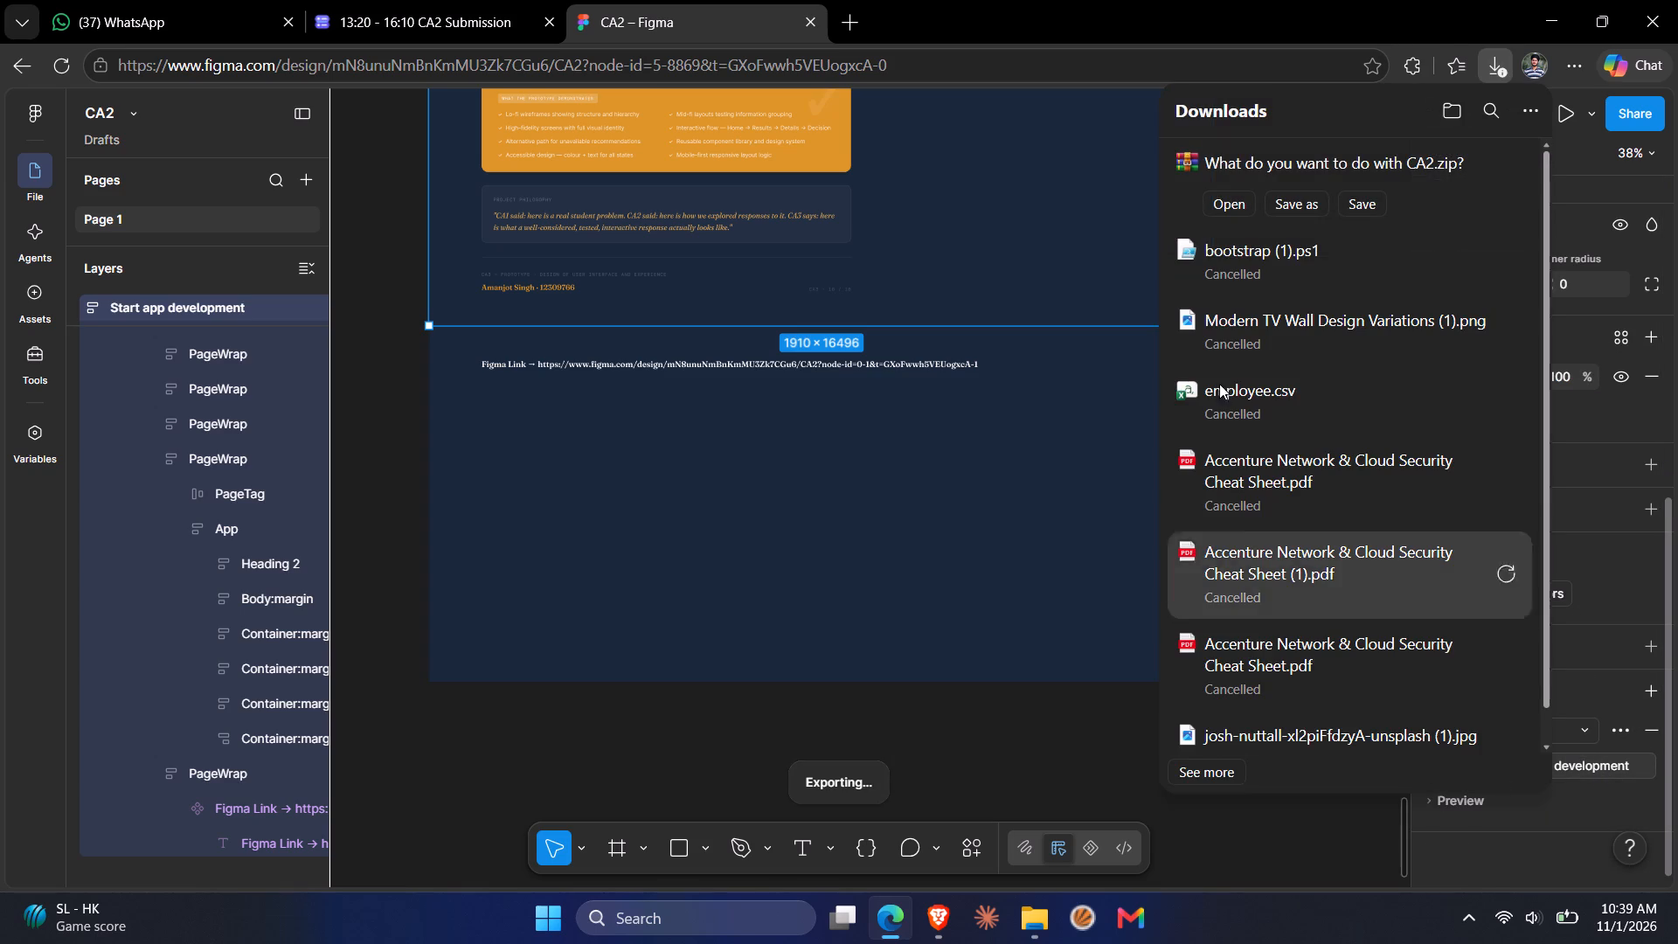
Discard the pending CA2.zip download and close the downloads list.
click(1508, 161)
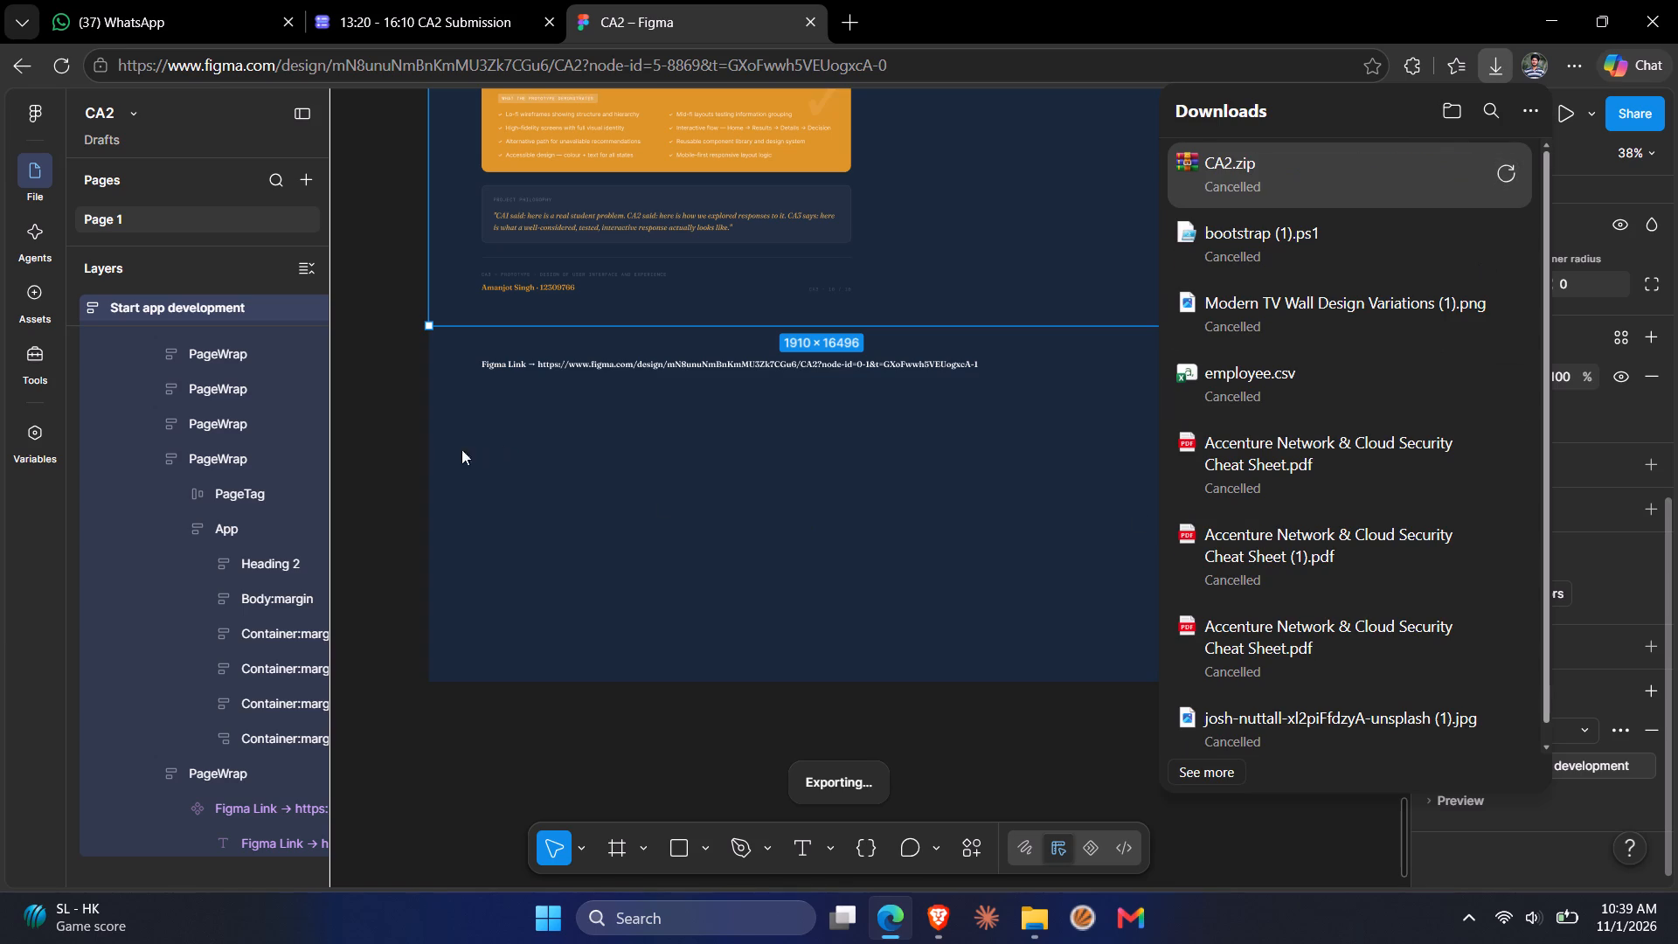
click(403, 443)
click(665, 489)
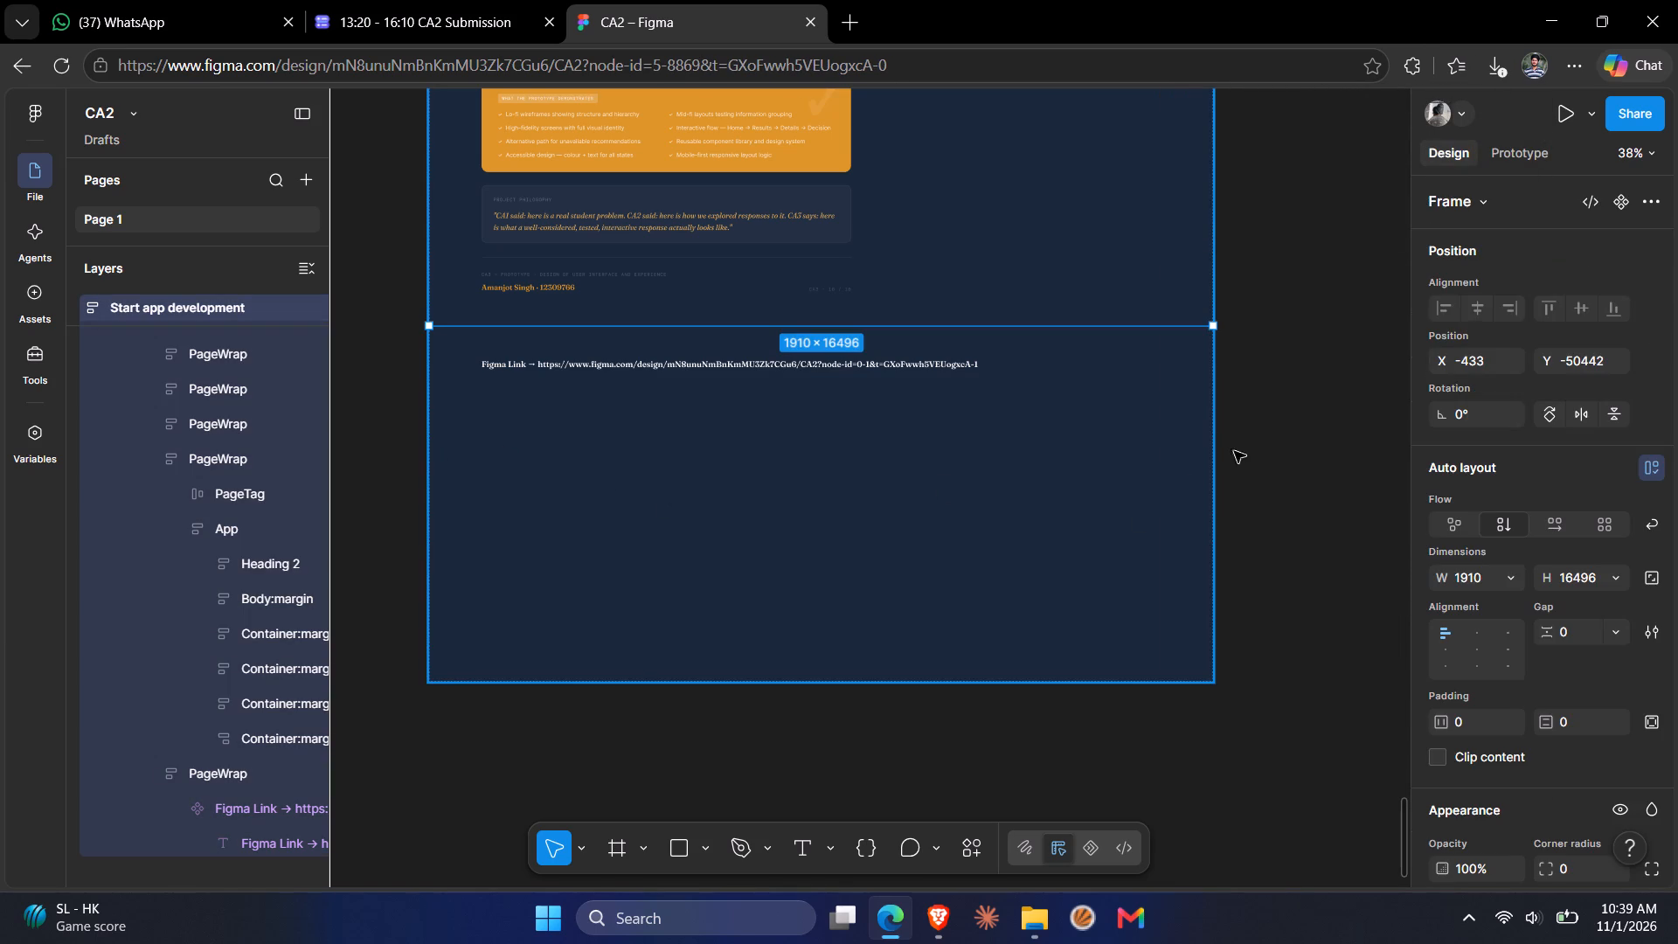
Select the App frame inside Start app development, add an export setting in PDF format, and export it.
click(1267, 442)
click(1267, 442)
key(ctrl+a)
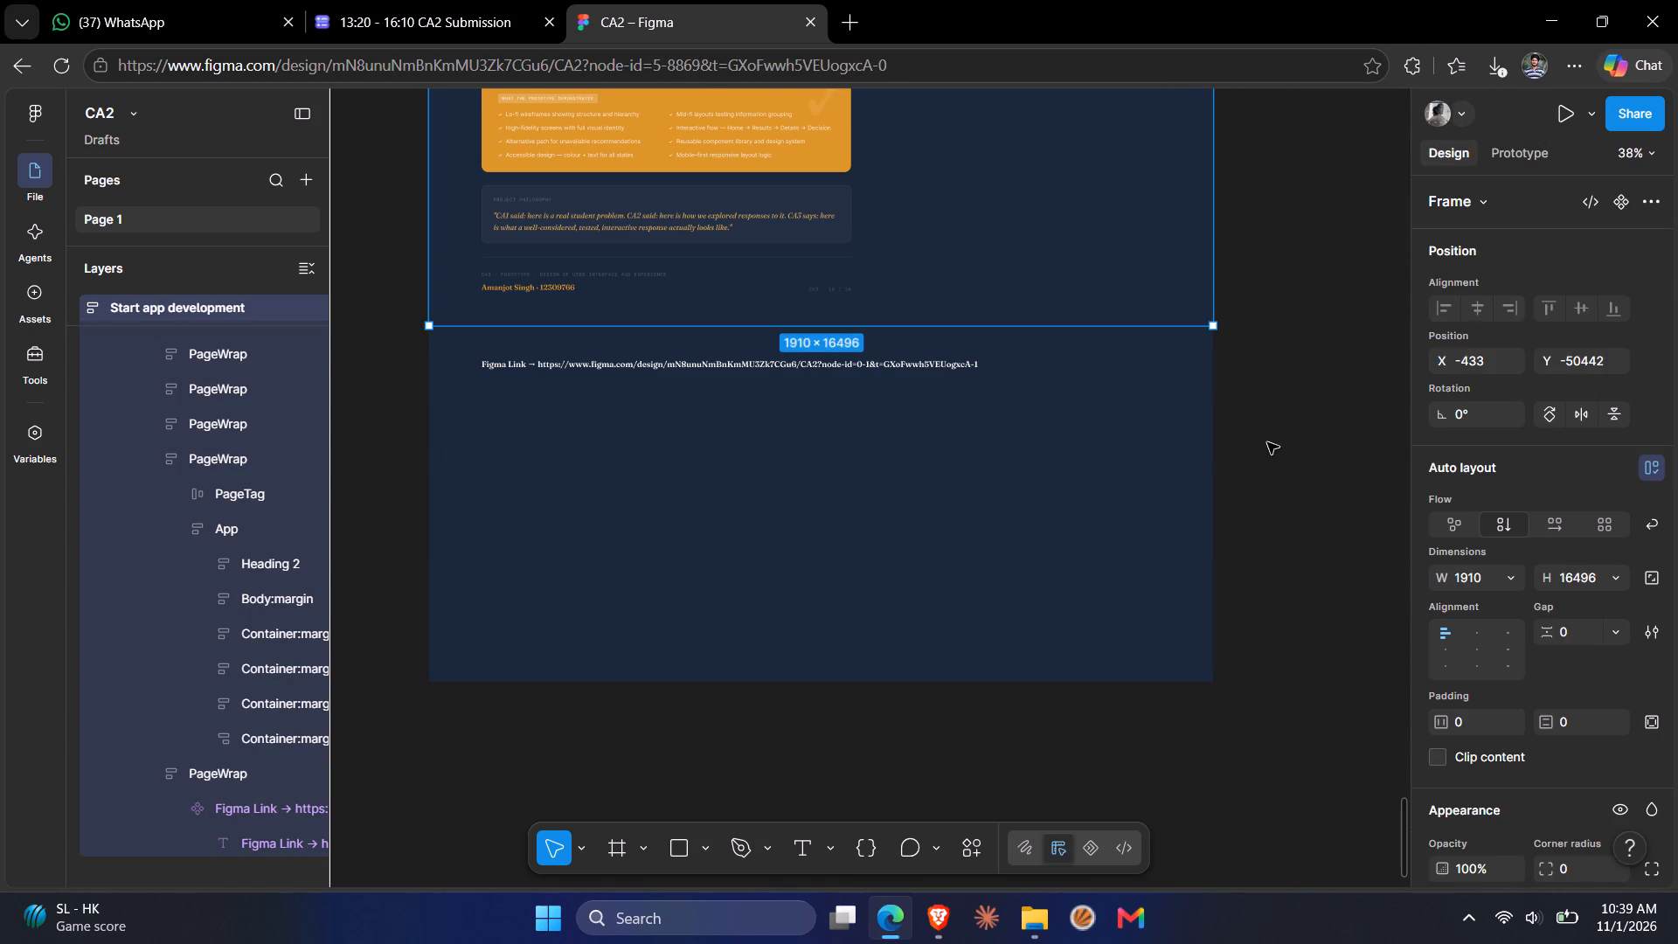
click(1140, 477)
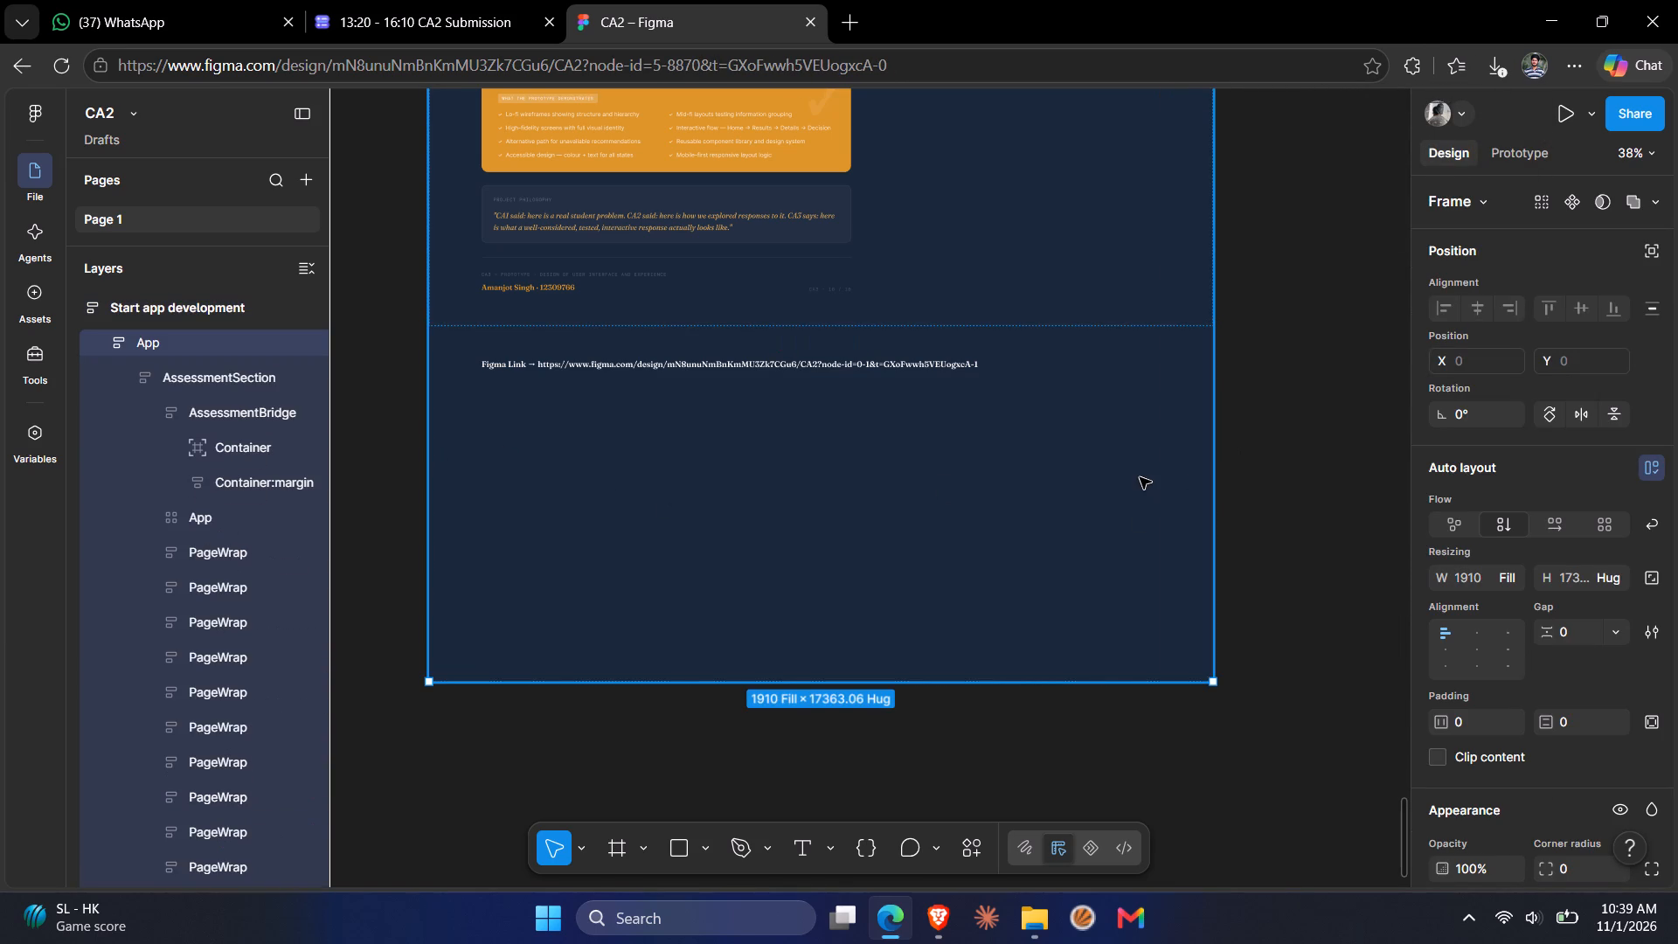
scroll(1140, 477, up, 1)
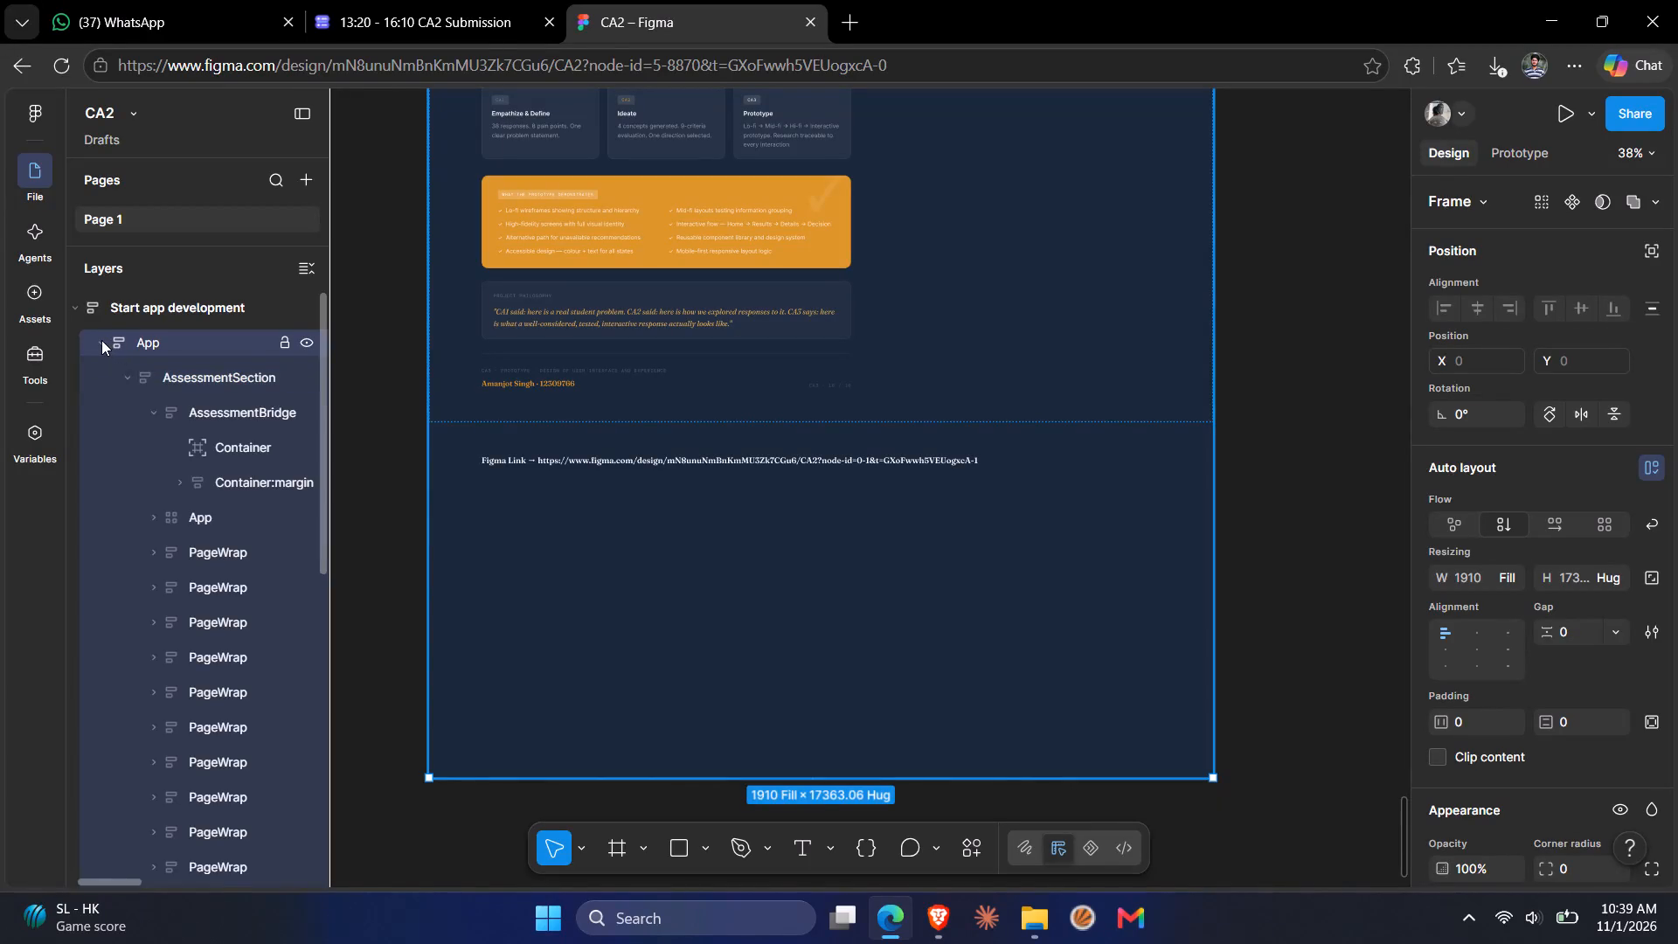
click(101, 340)
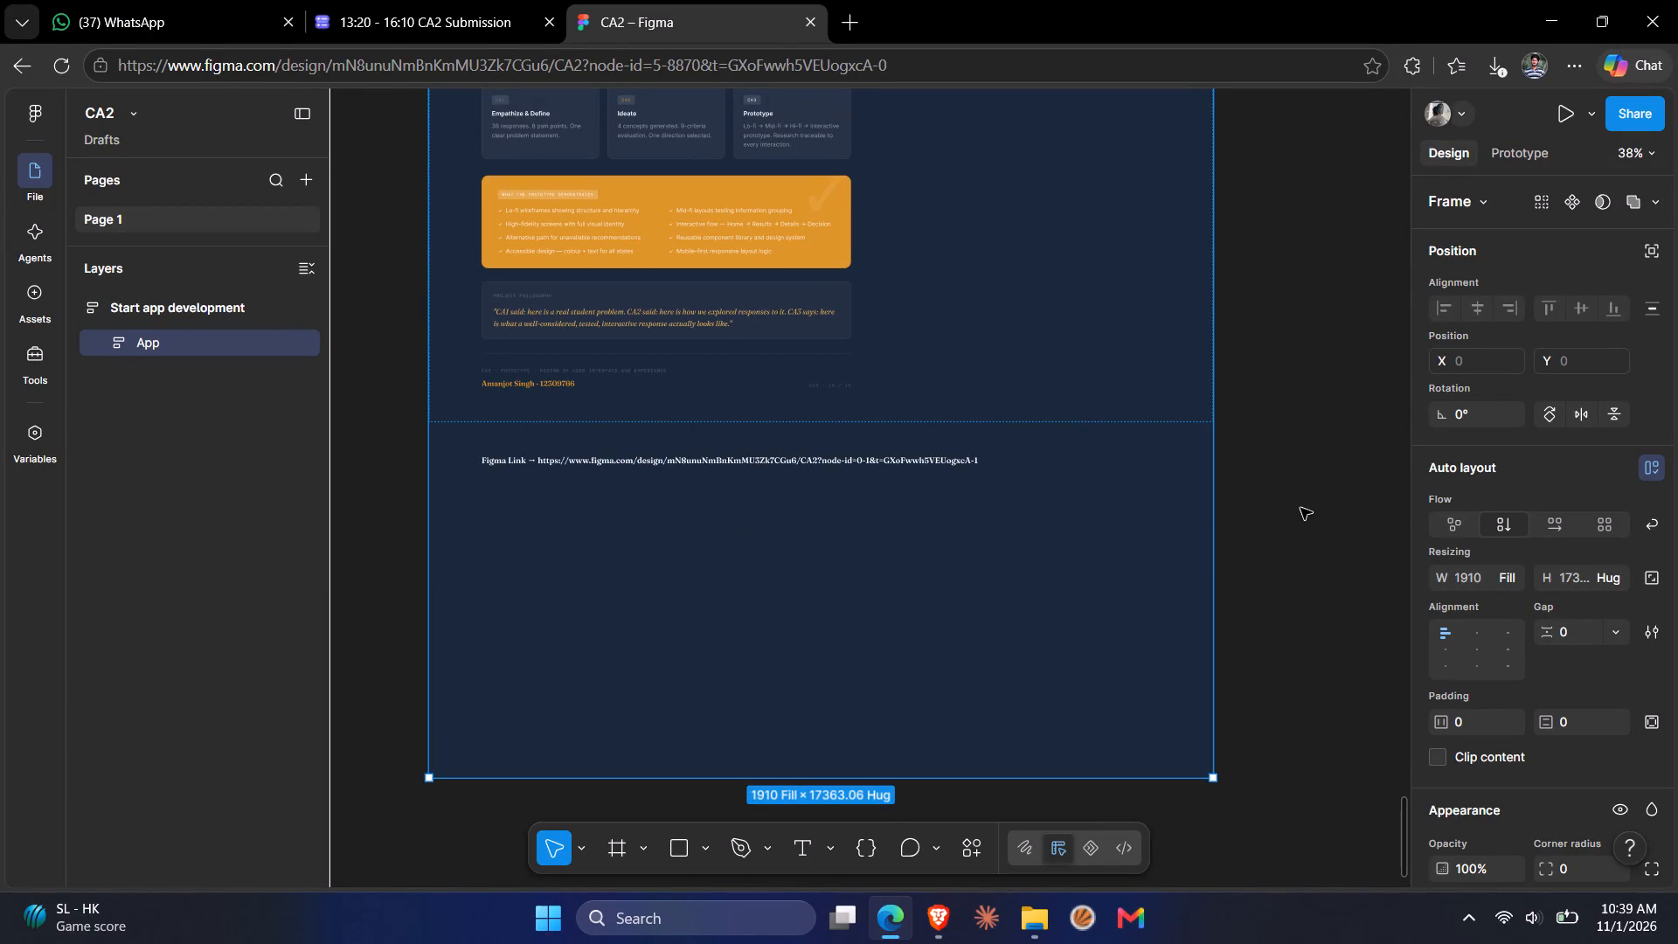
scroll(1300, 508, up, 9)
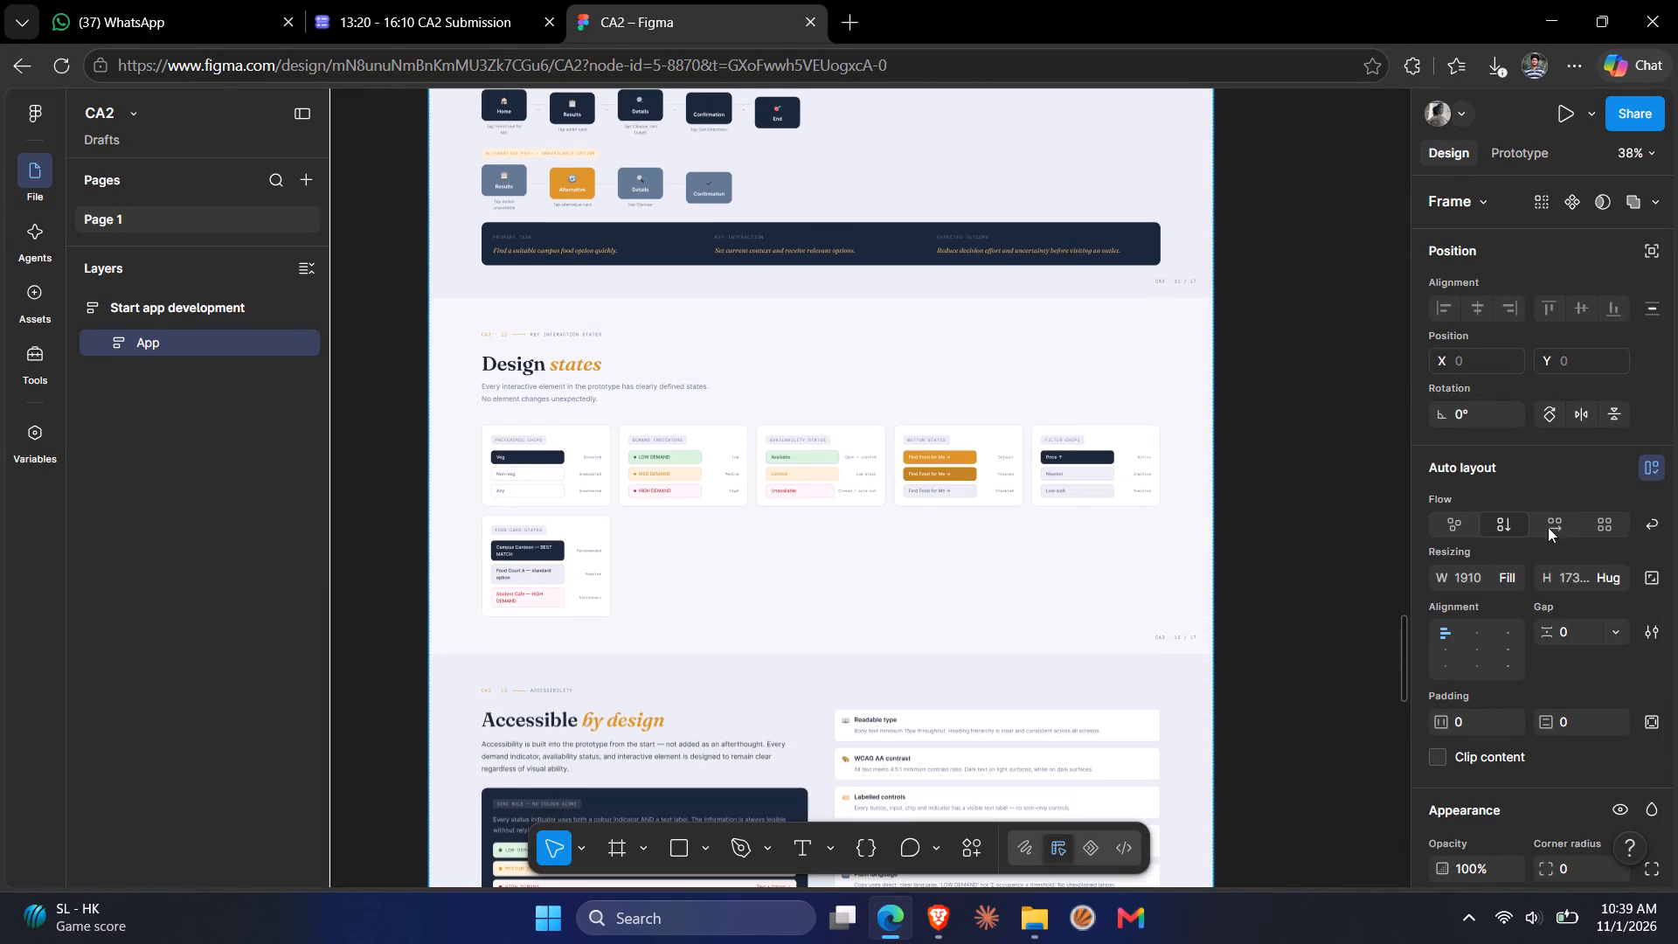
scroll(1677, 664, down, 12)
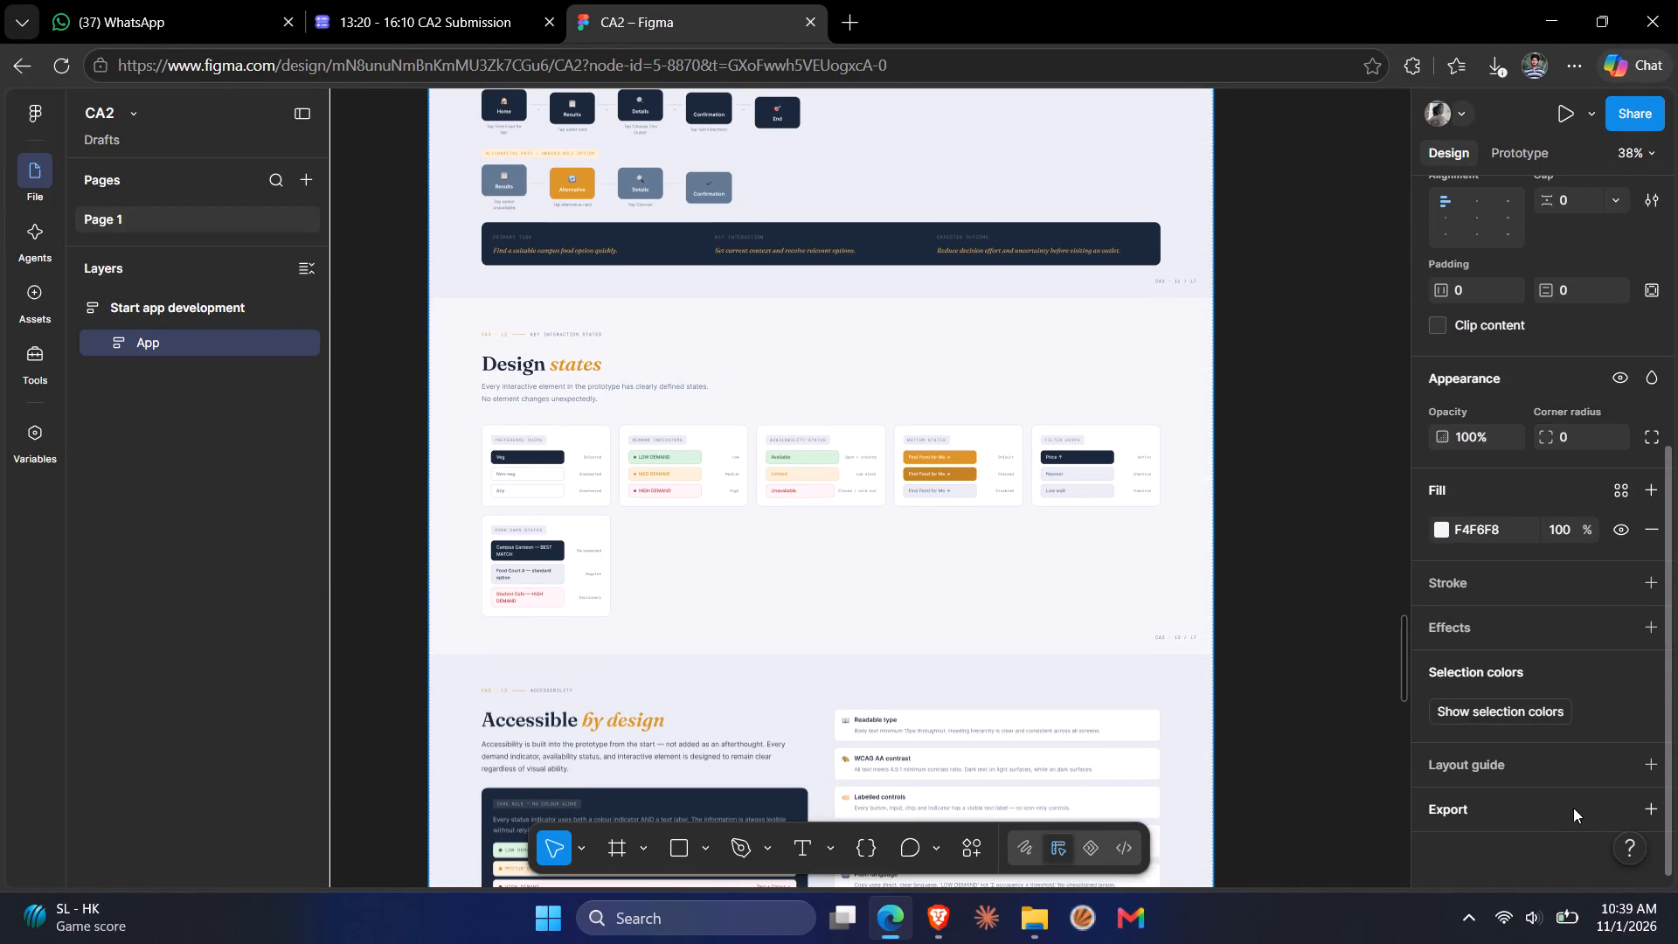
click(1584, 801)
scroll(1584, 801, down, 2)
click(1591, 739)
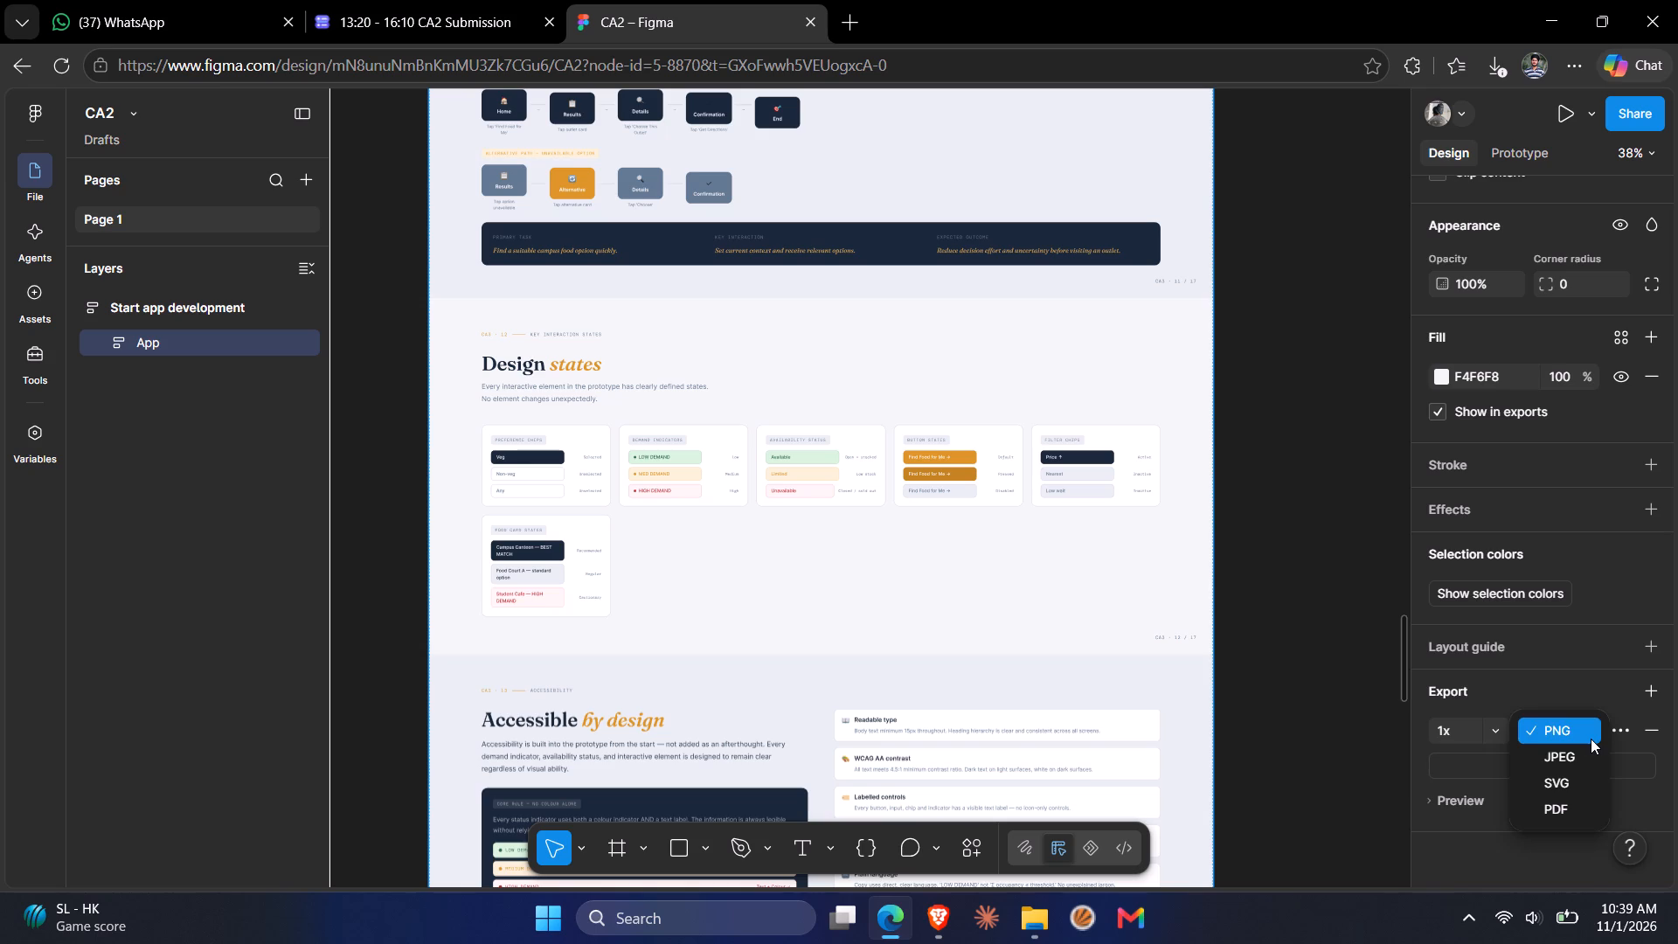
click(1565, 802)
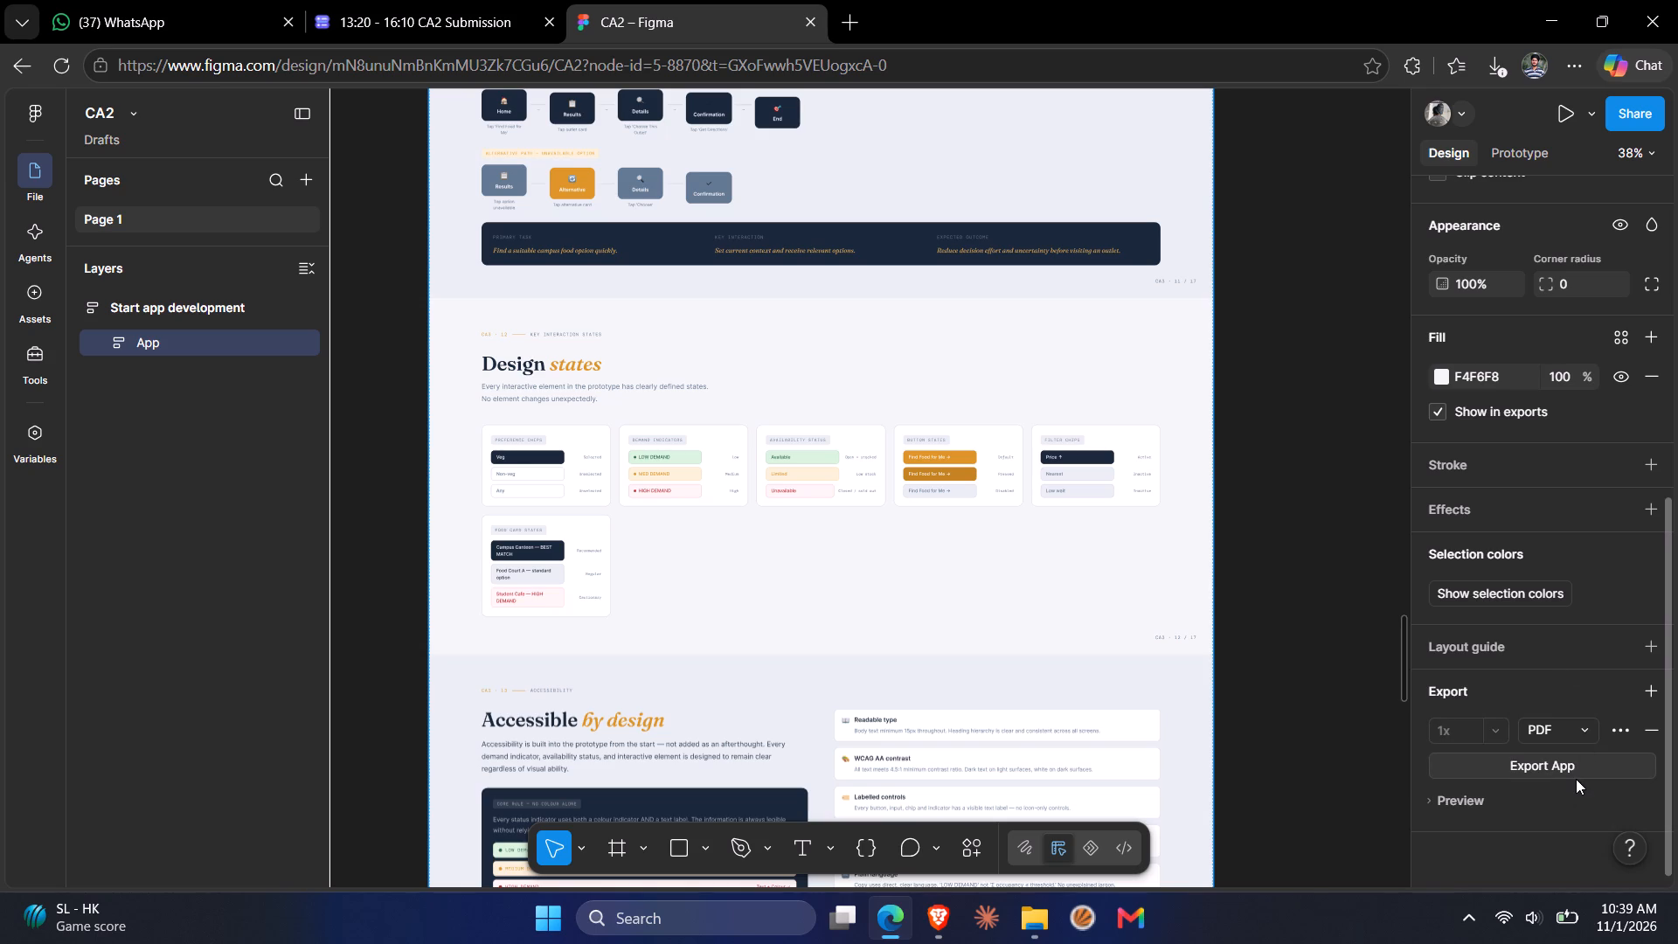
click(1576, 779)
Save the pending Start app development.pdf download and open the file.
click(1491, 64)
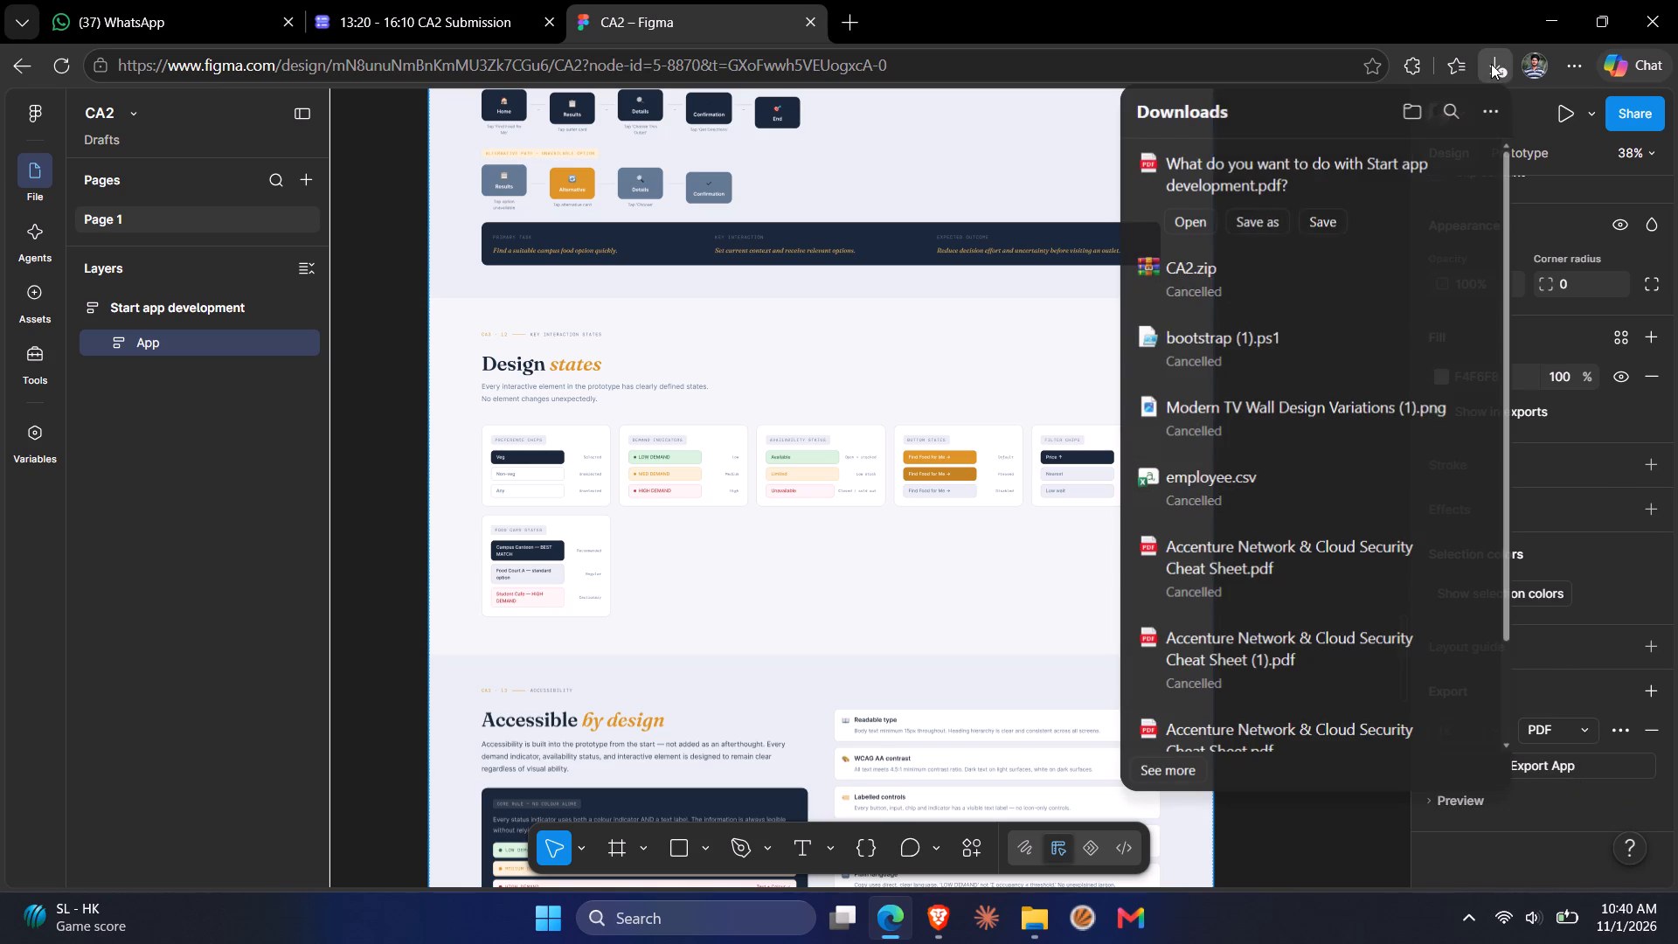
click(1327, 218)
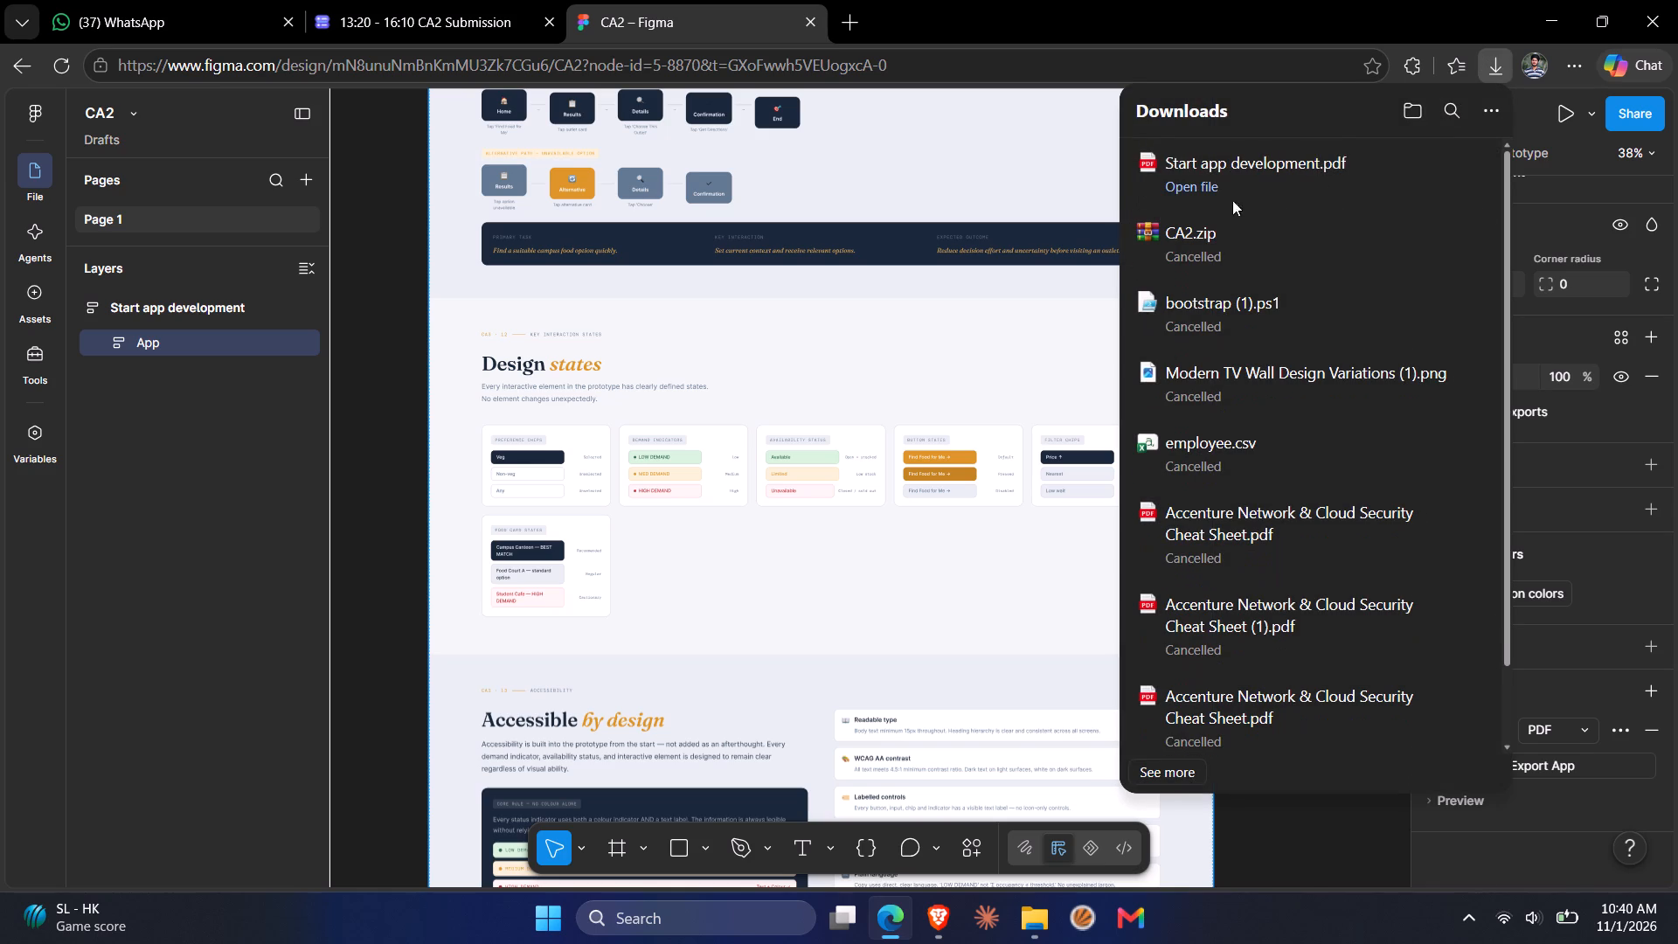
click(1197, 184)
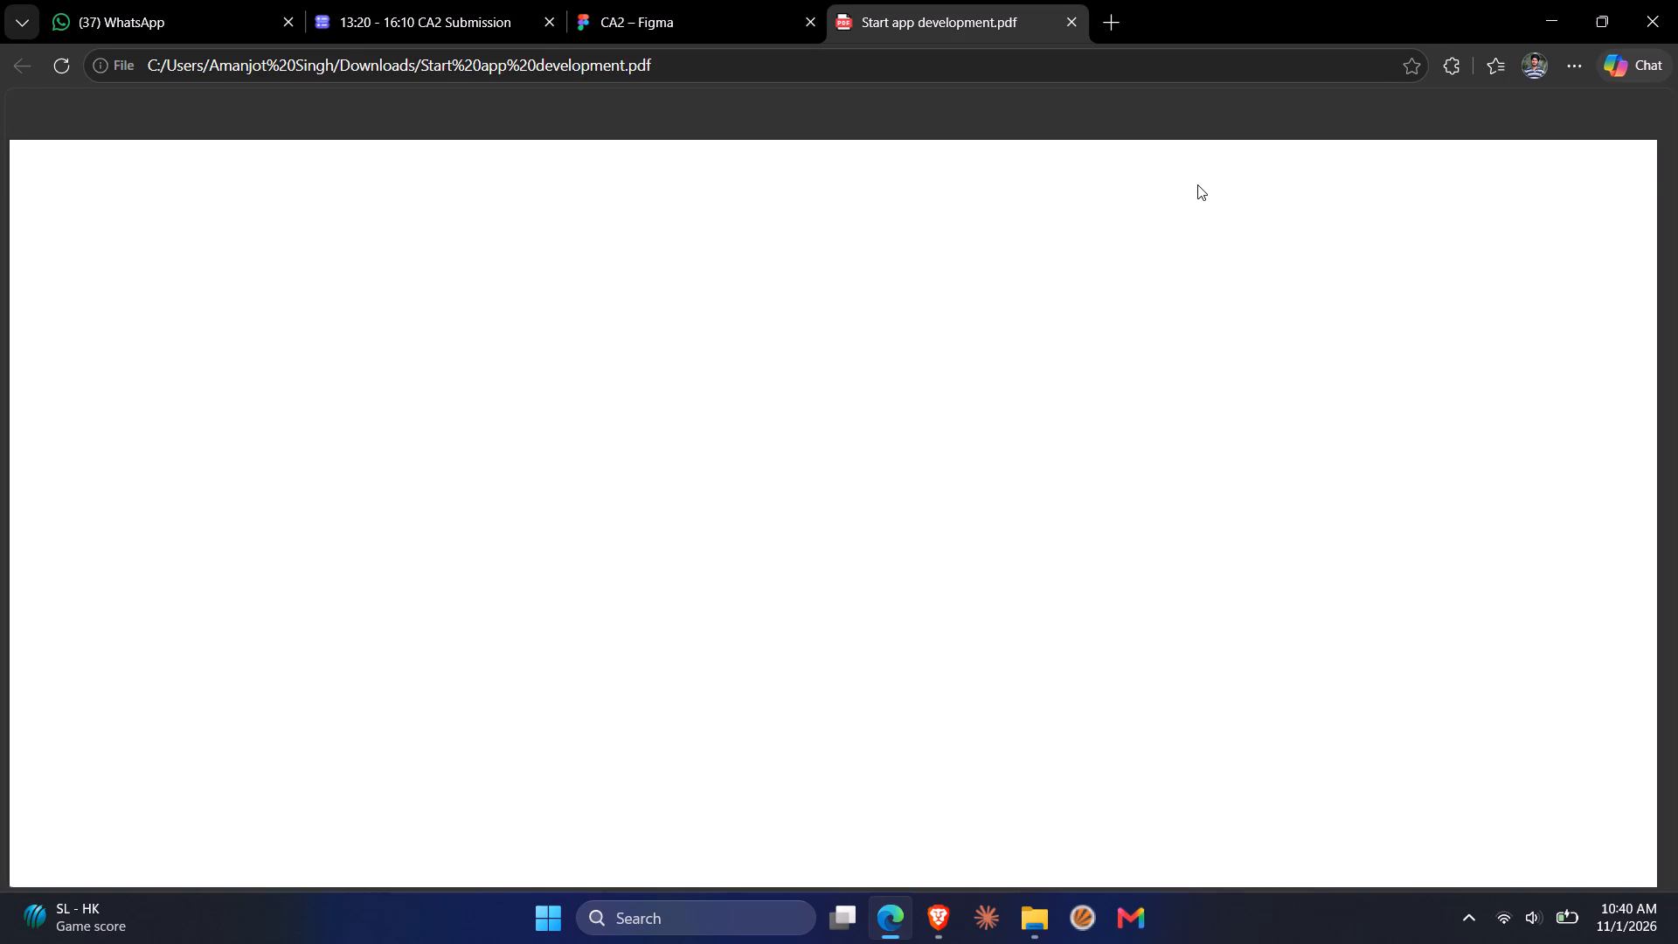
Open the same PDF in Brave using its copied file path and check the Figma link section at its end.
click(866, 71)
key(ctrl+c)
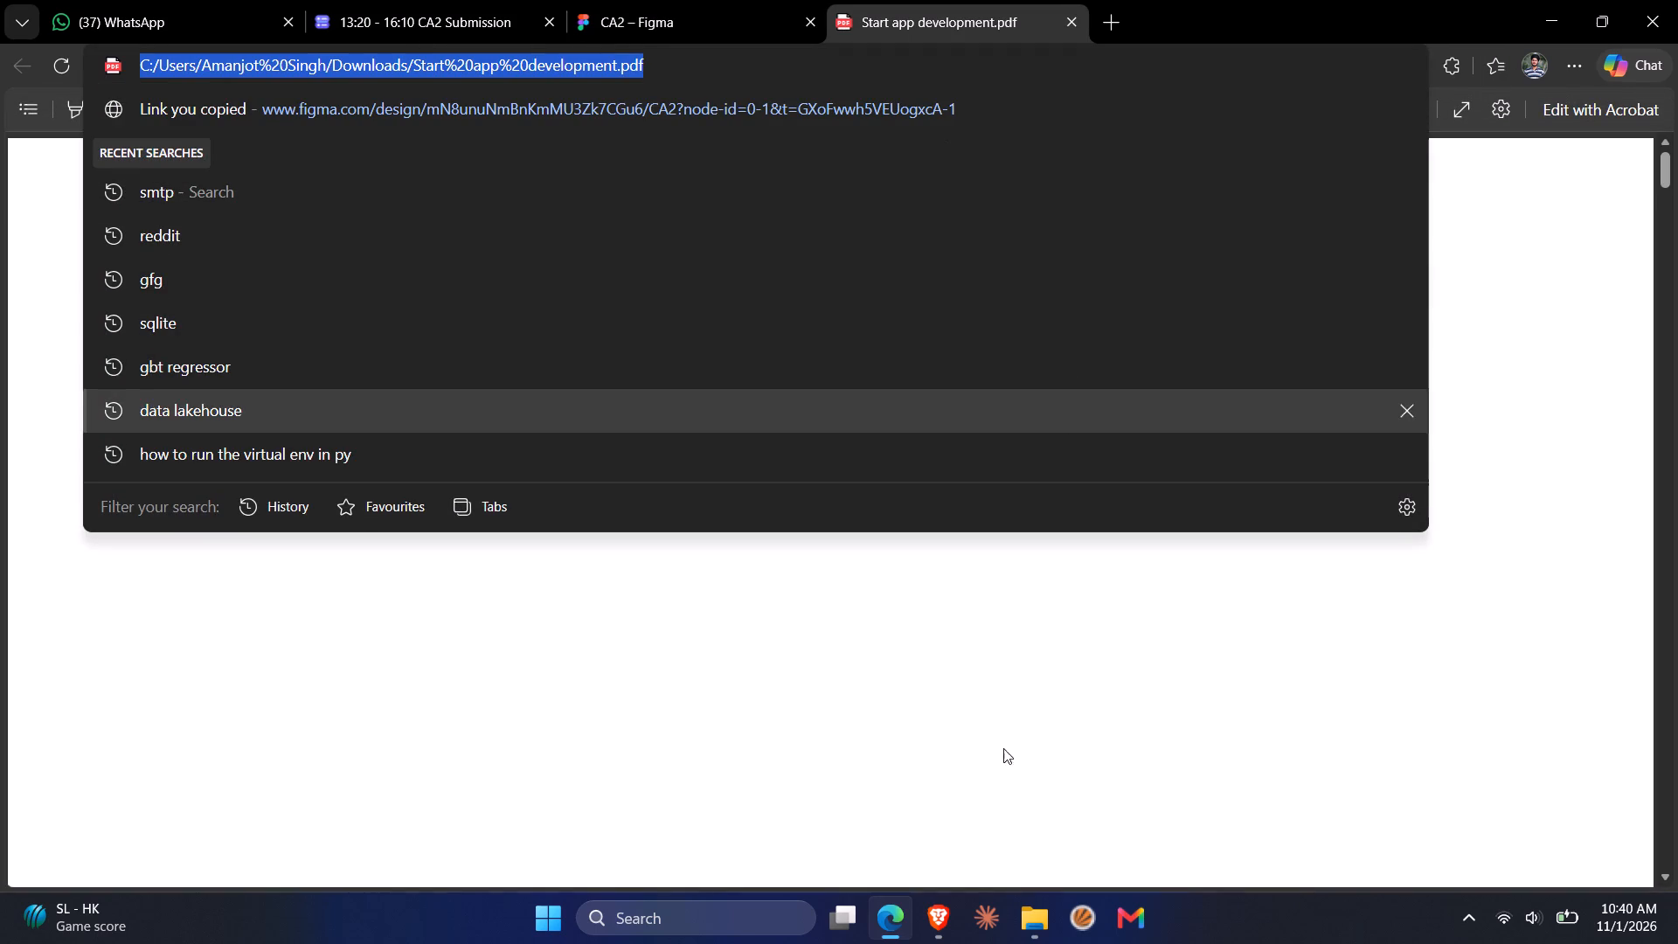
click(944, 943)
key(ctrl+t)
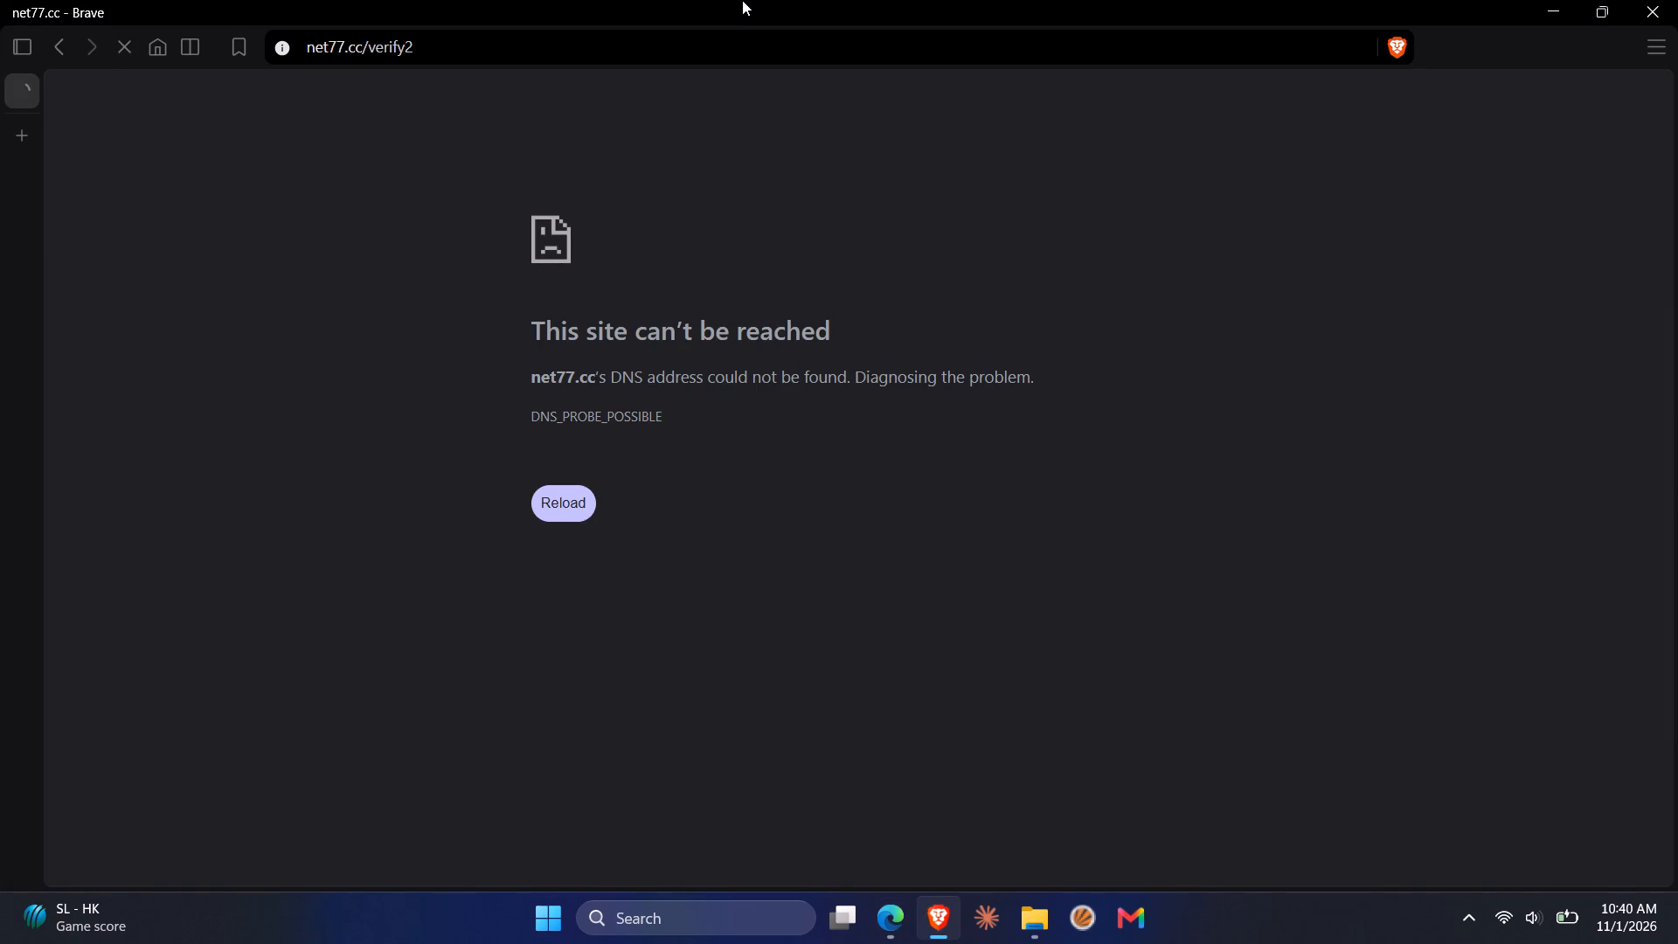
key(ctrl+v)
key(Return)
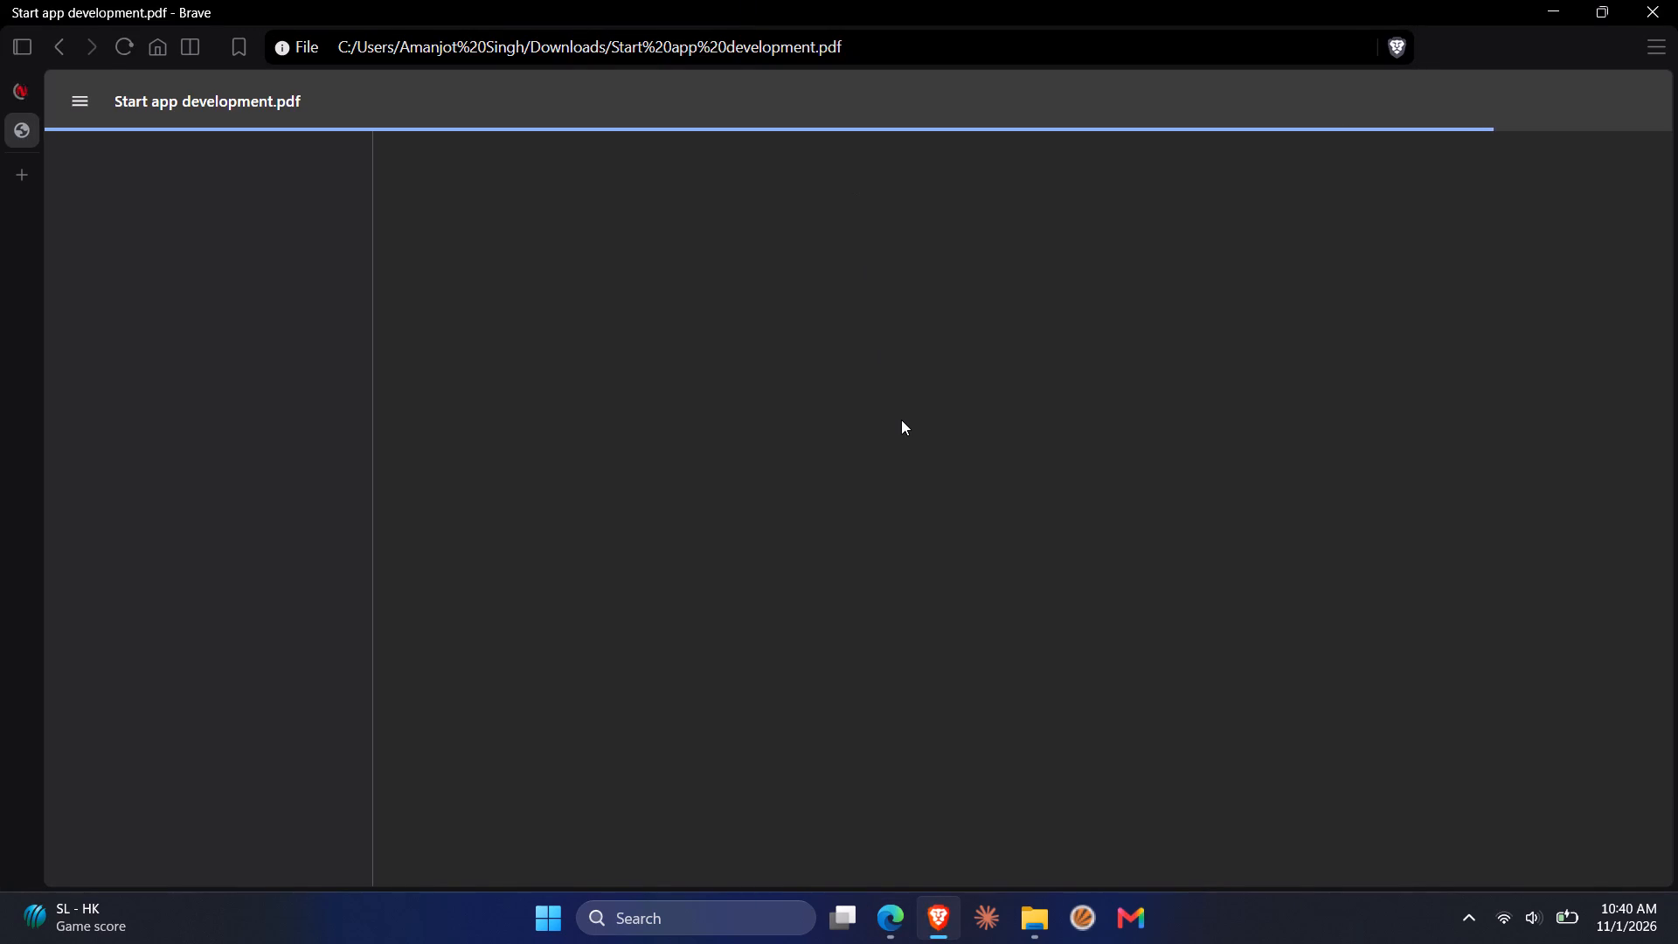
scroll(901, 420, down, 5)
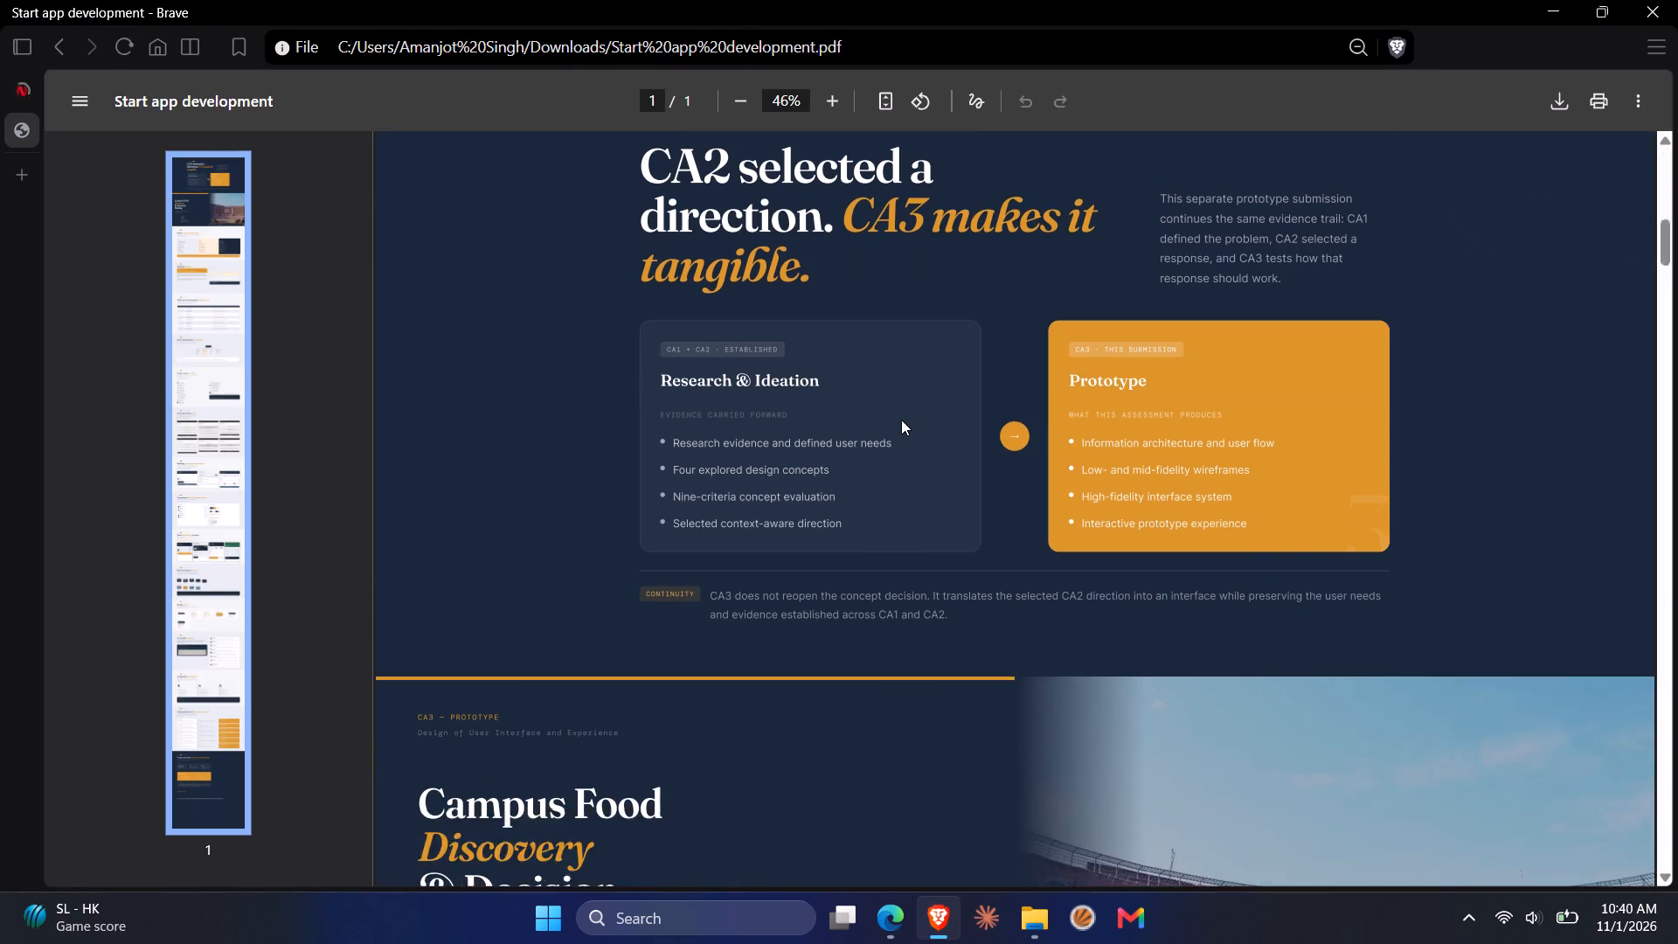
scroll(901, 420, down, 20)
scroll(901, 420, down, 7)
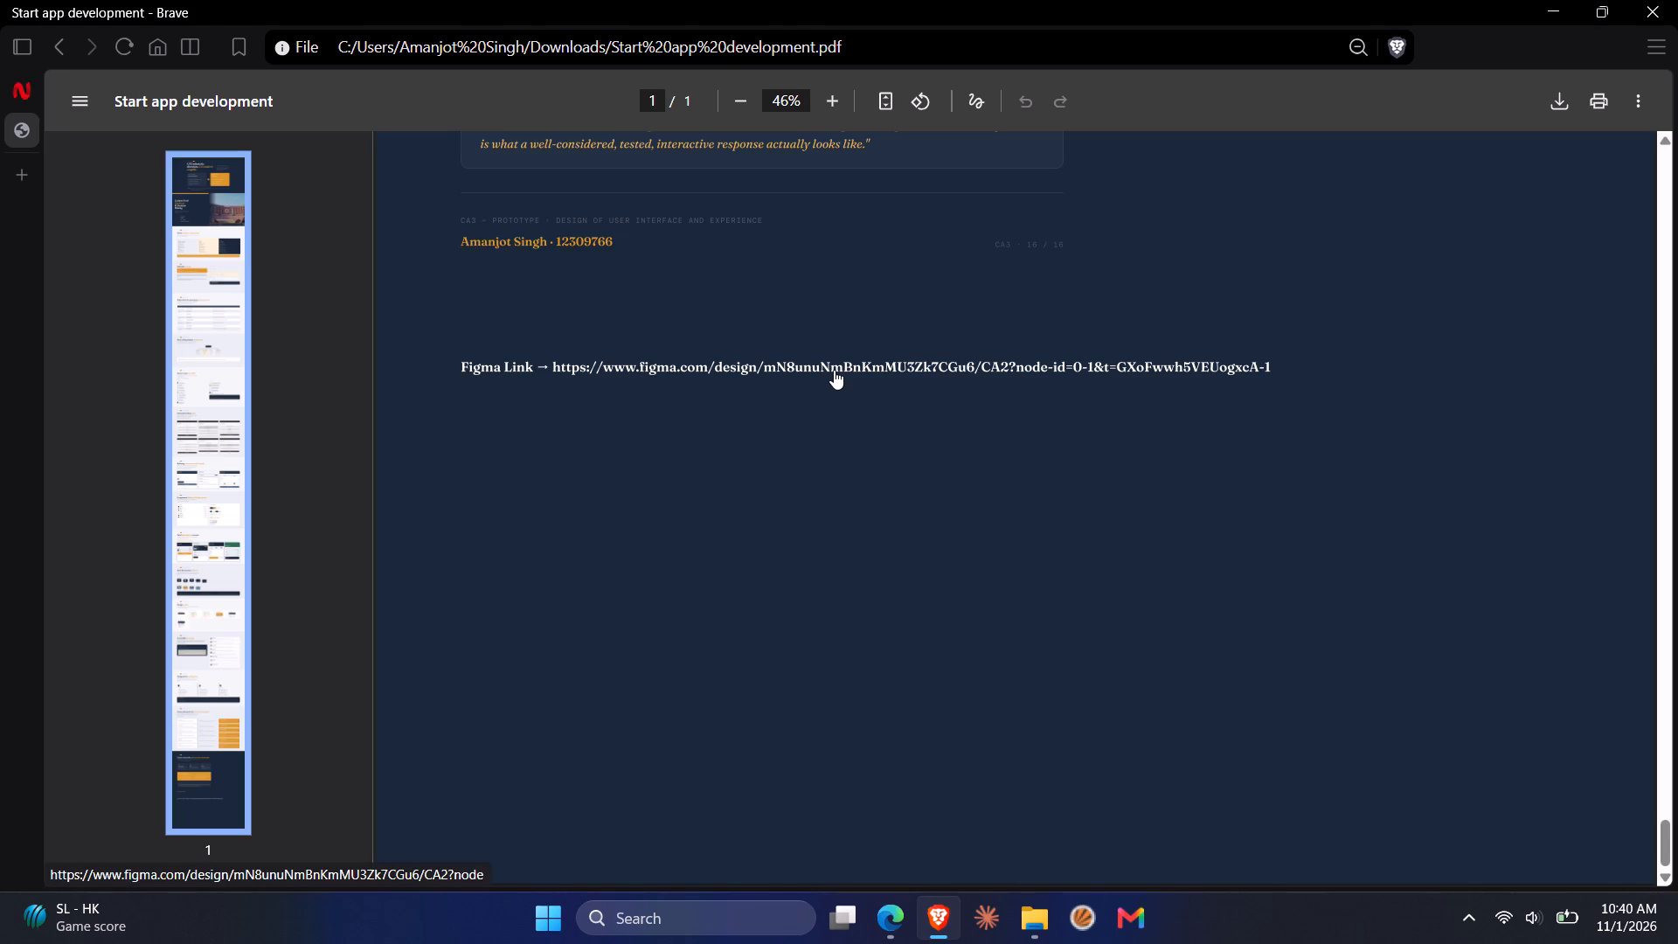
Close the PDF and the remaining open tab in Brave.
key(ctrl+w)
key(ctrl+w)
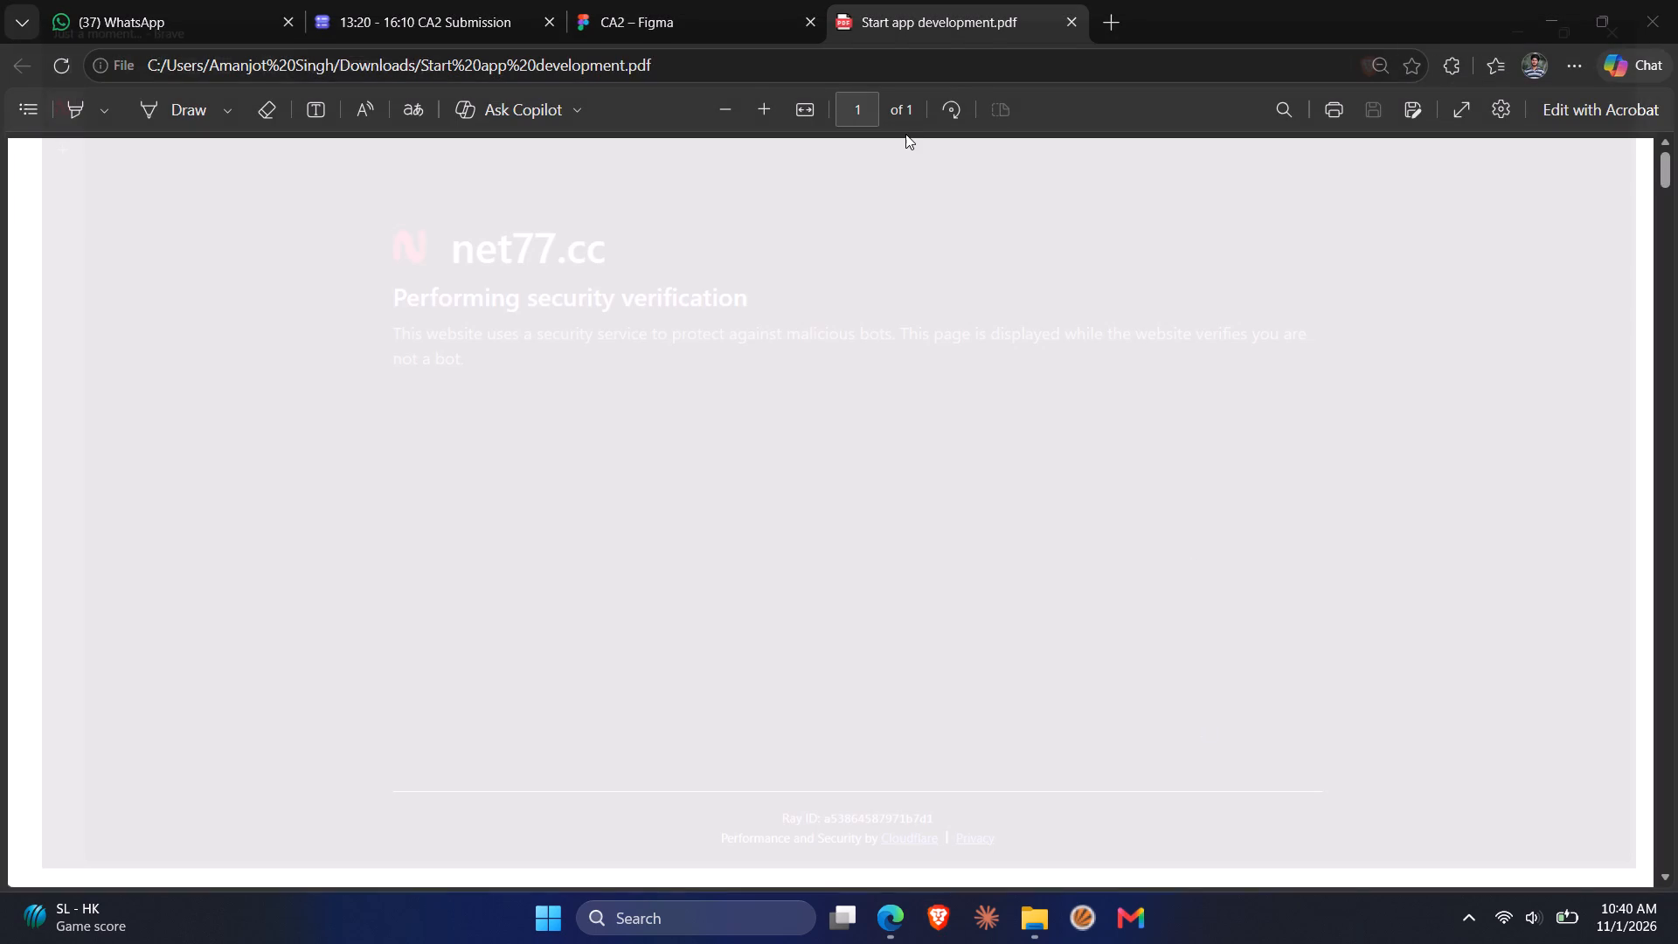
key(ctrl+w)
Switch to File Explorer and delete the old CA 2 uiux PDF from the Downloads folder.
click(1050, 926)
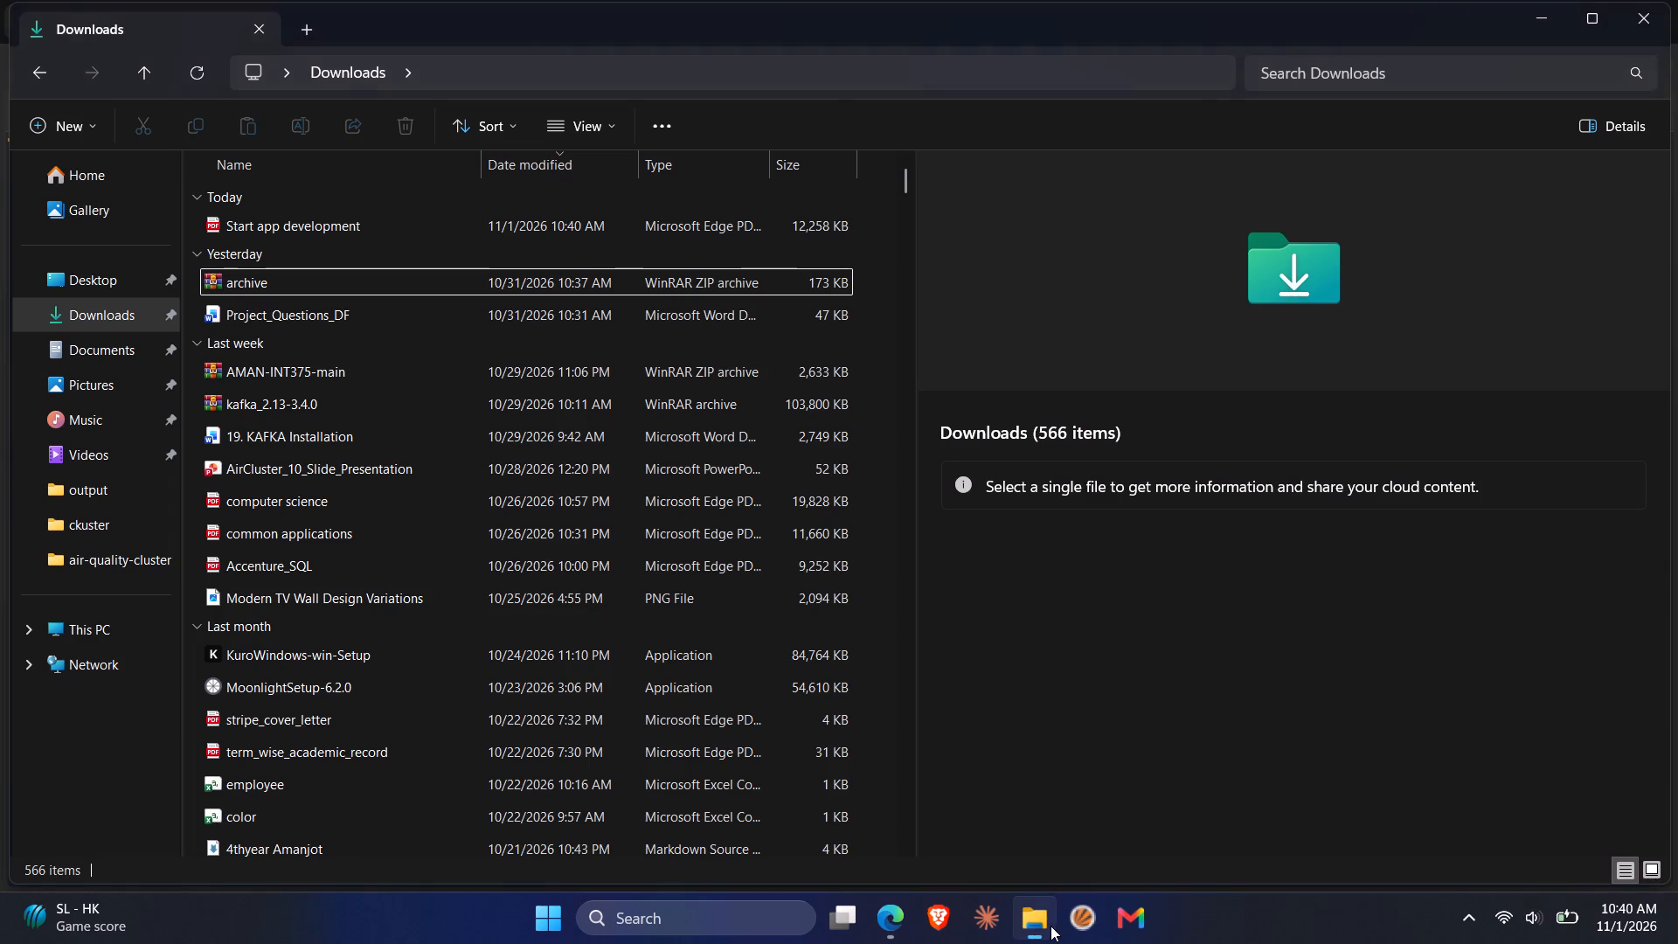
click(489, 232)
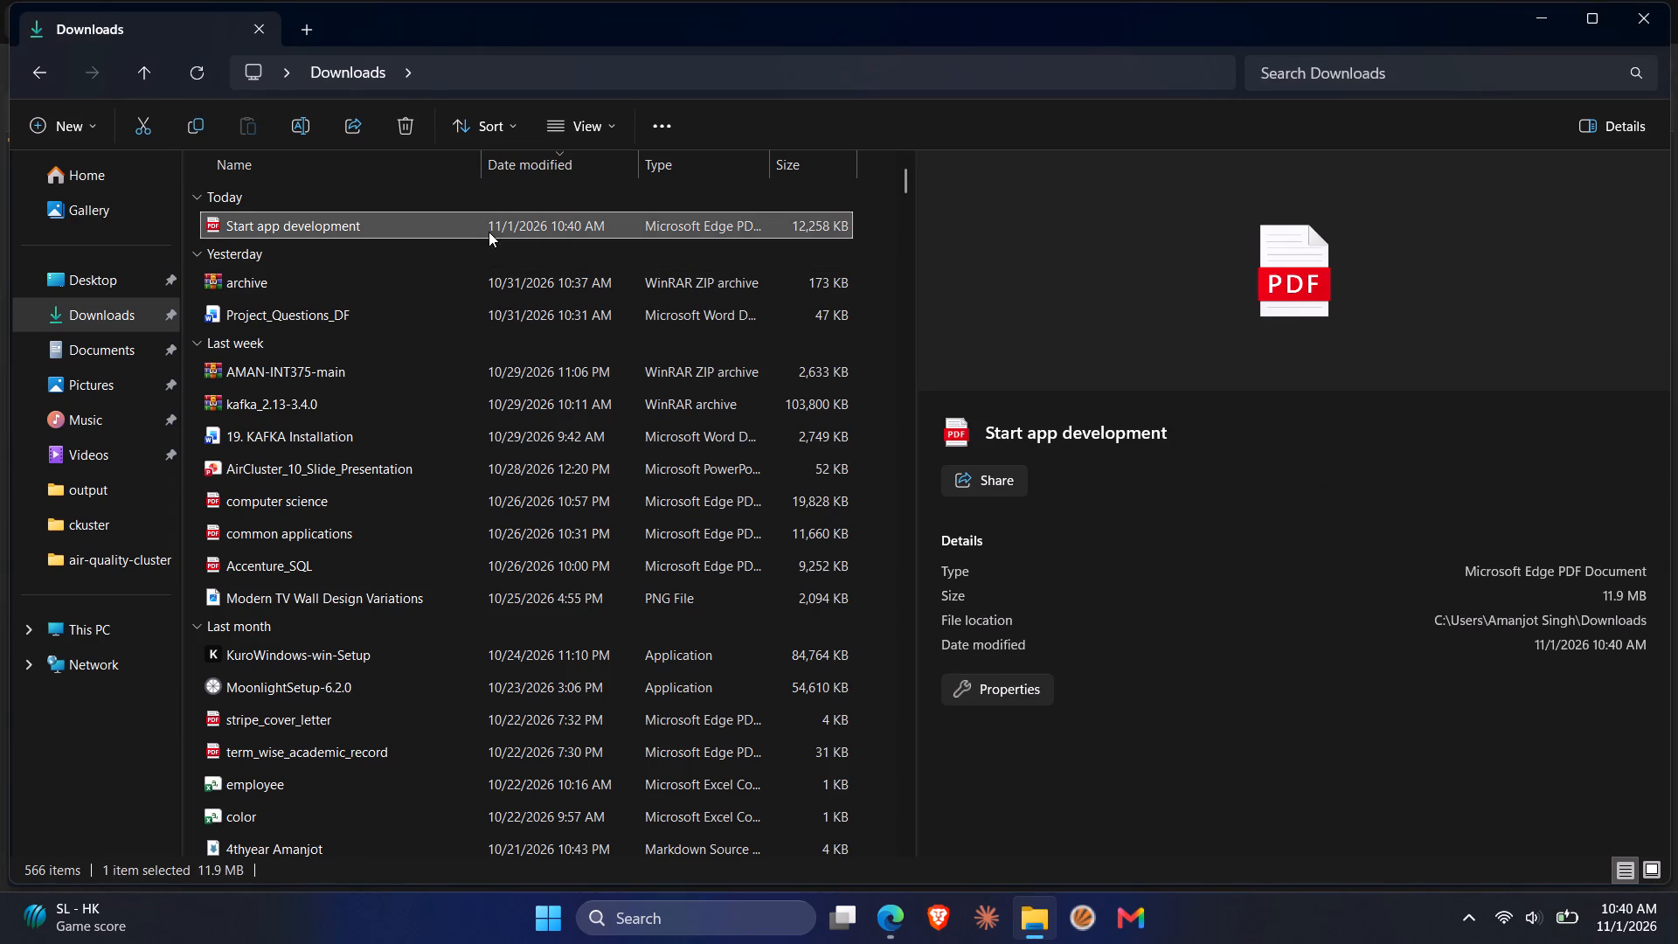
scroll(502, 524, down, 3)
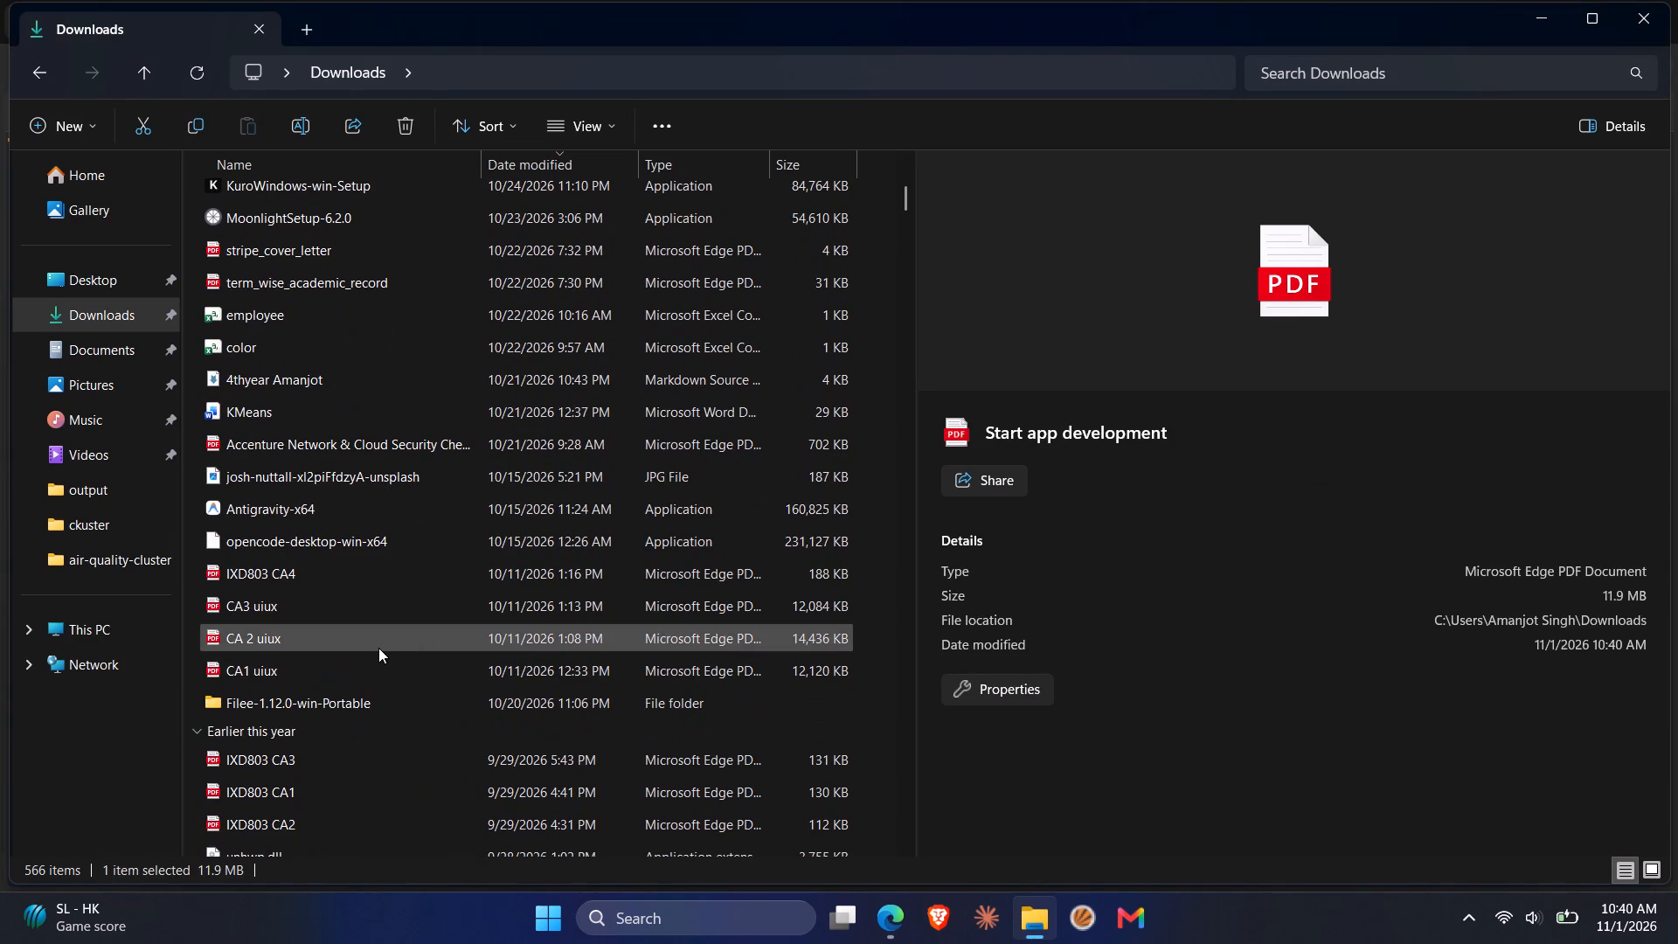
click(378, 648)
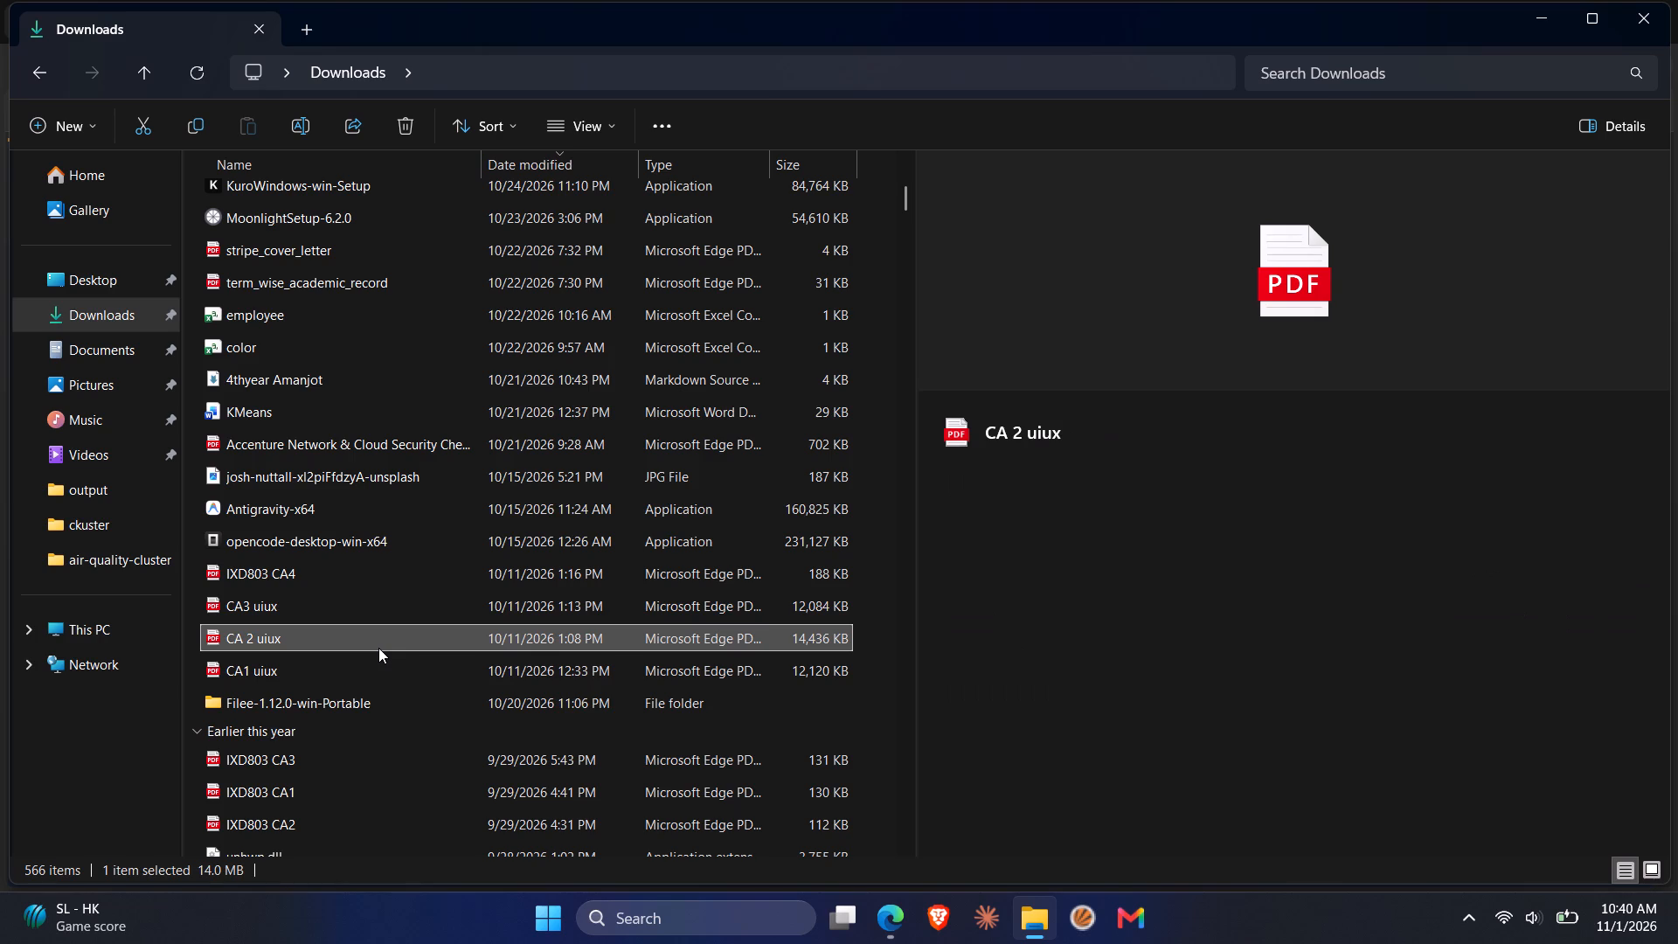
click(315, 640)
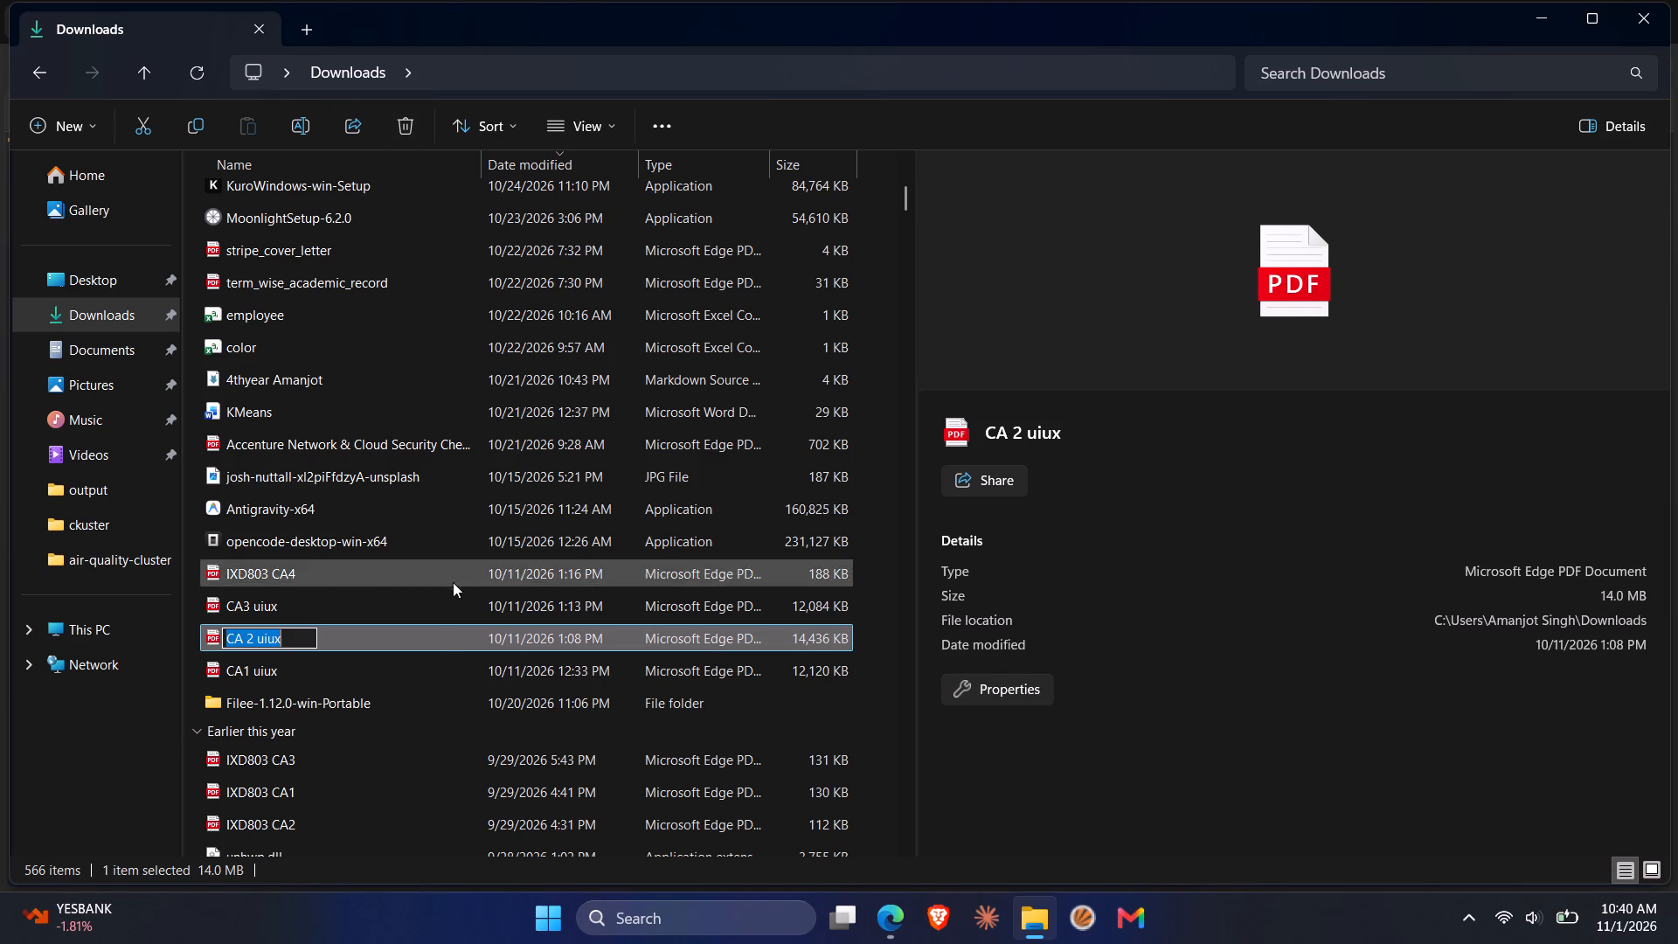
click(439, 632)
click(413, 128)
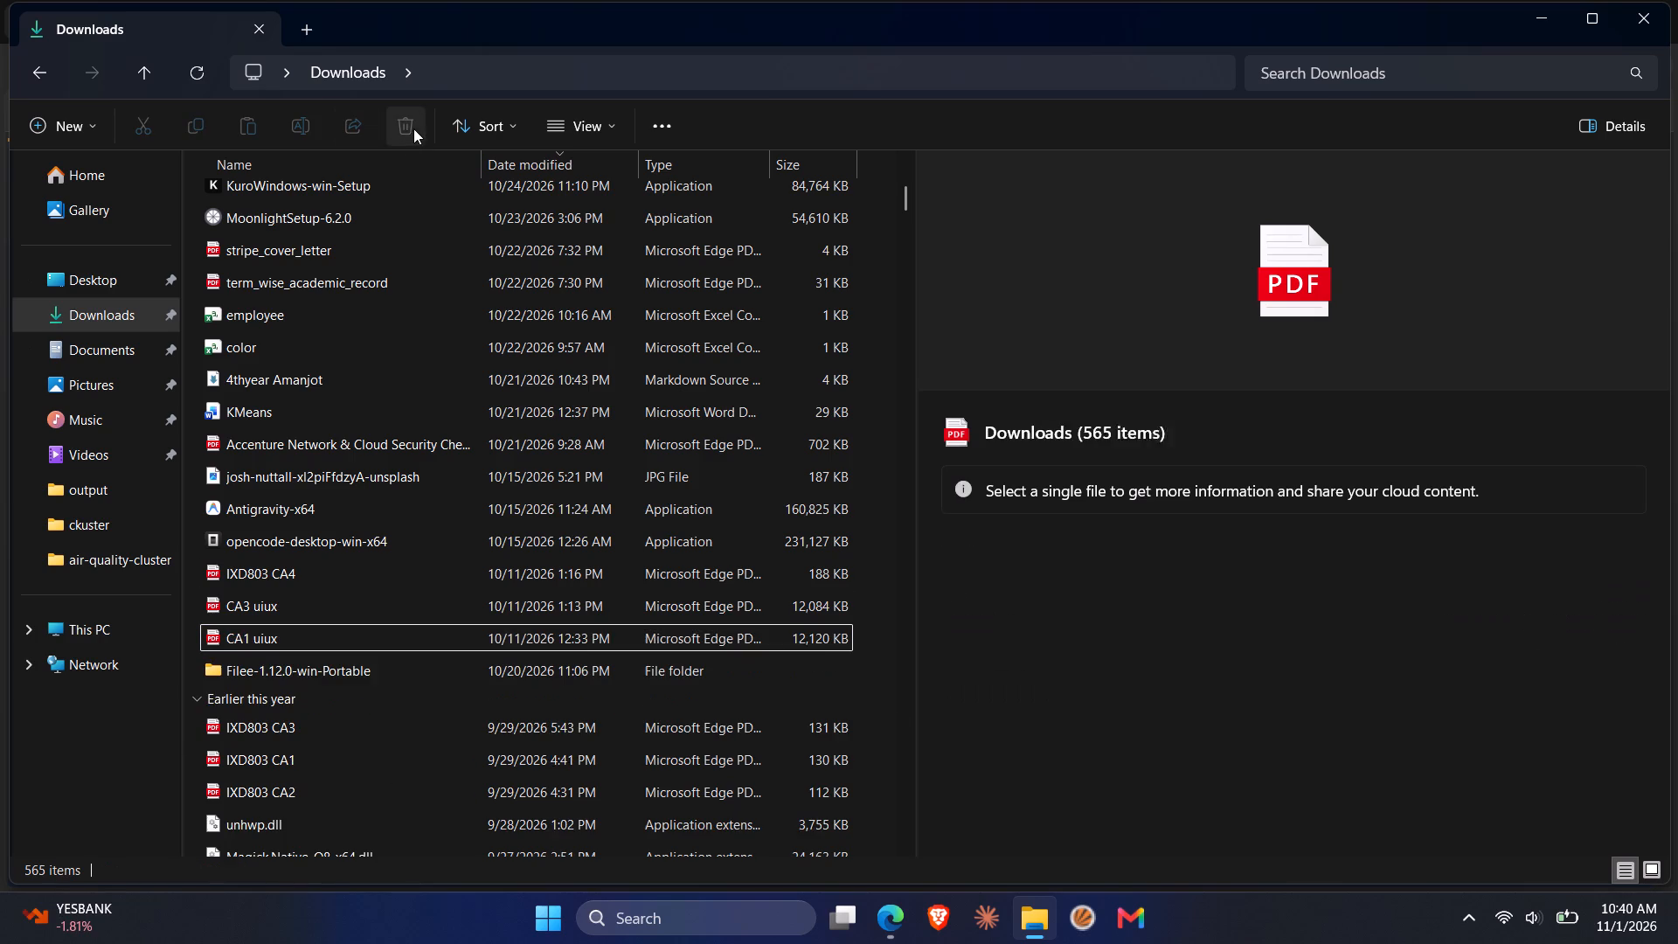
Rename the Start app development PDF in Downloads as CA2 uiux and close the file preview.
scroll(502, 428, up, 13)
click(417, 226)
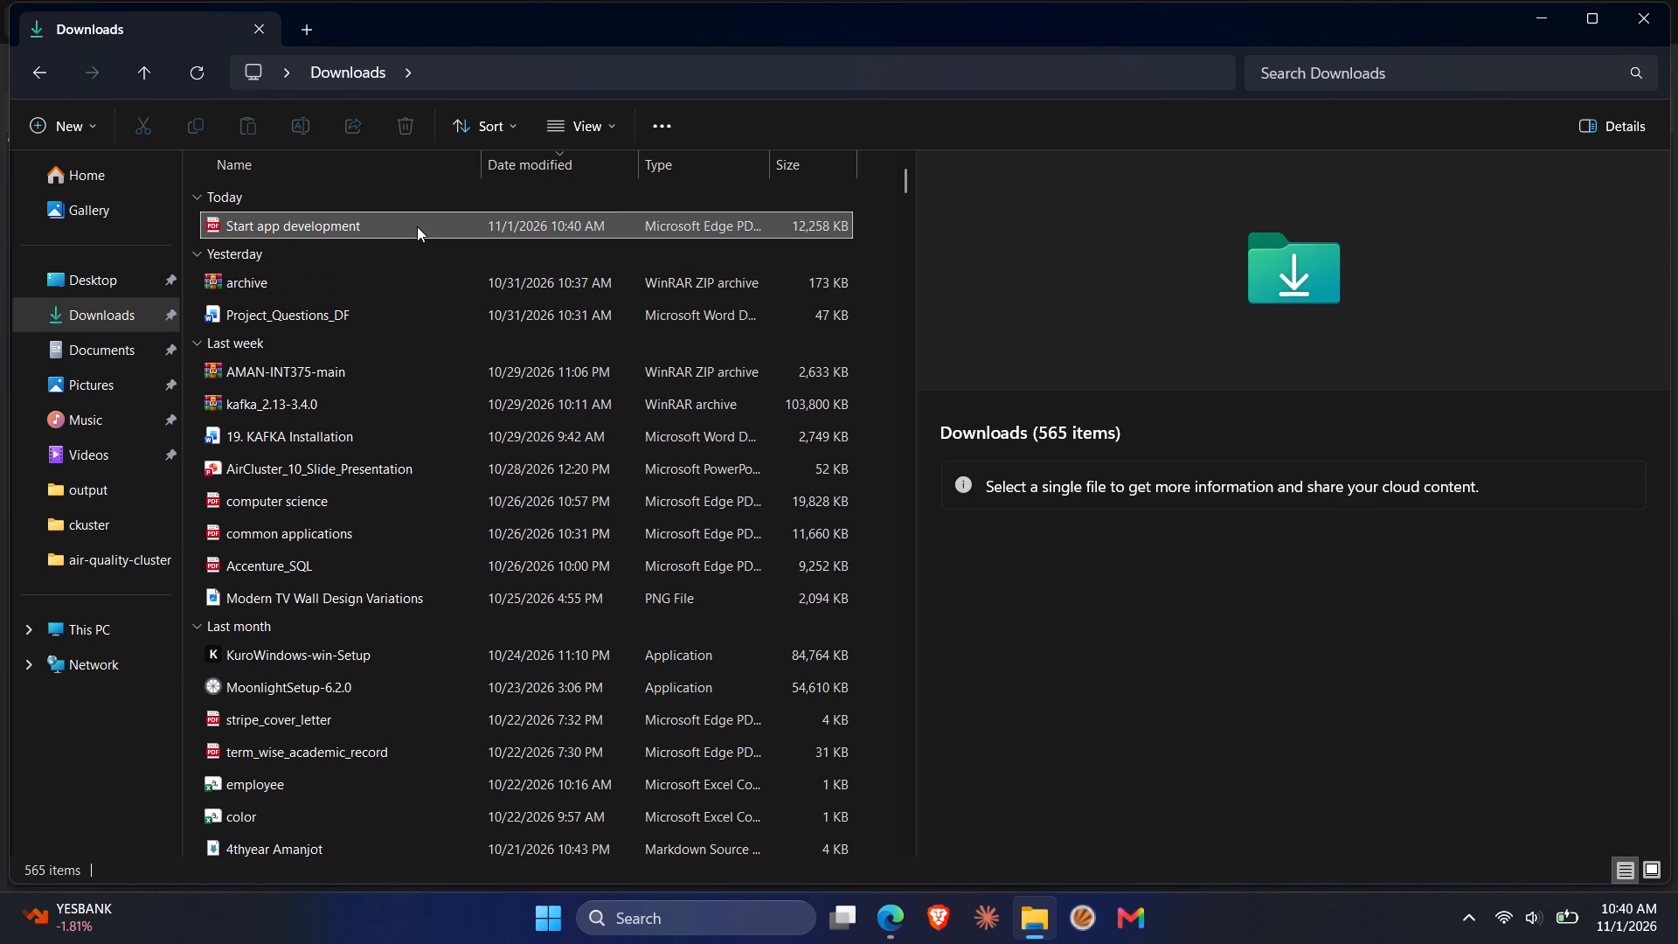
click(300, 121)
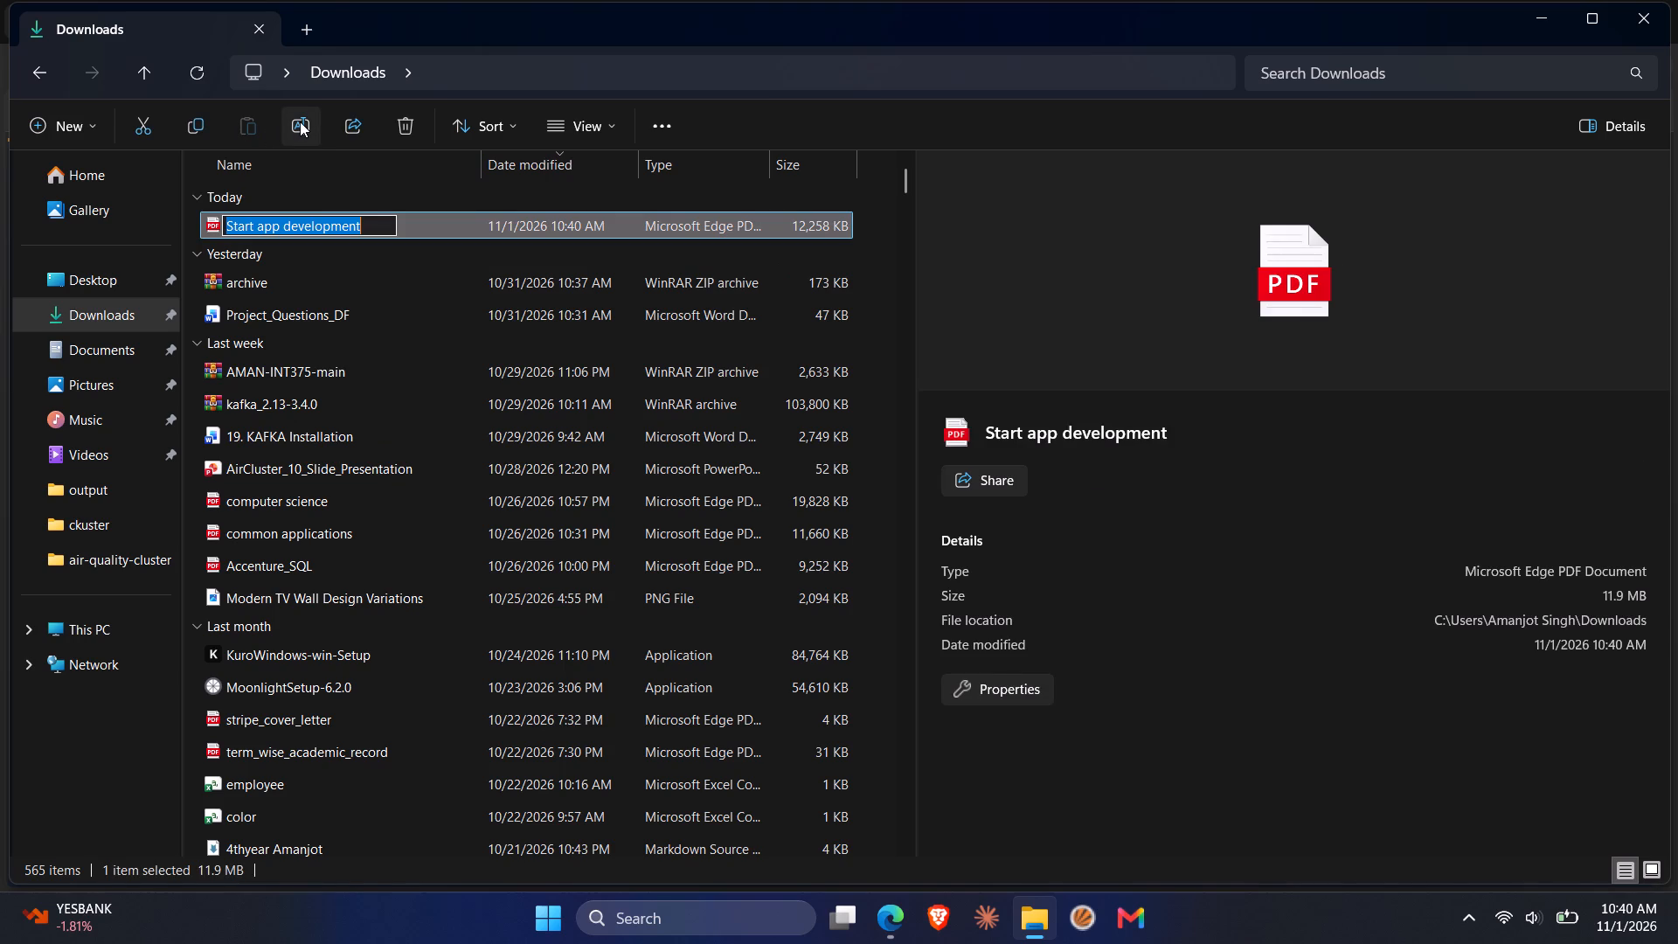
text(CA@)
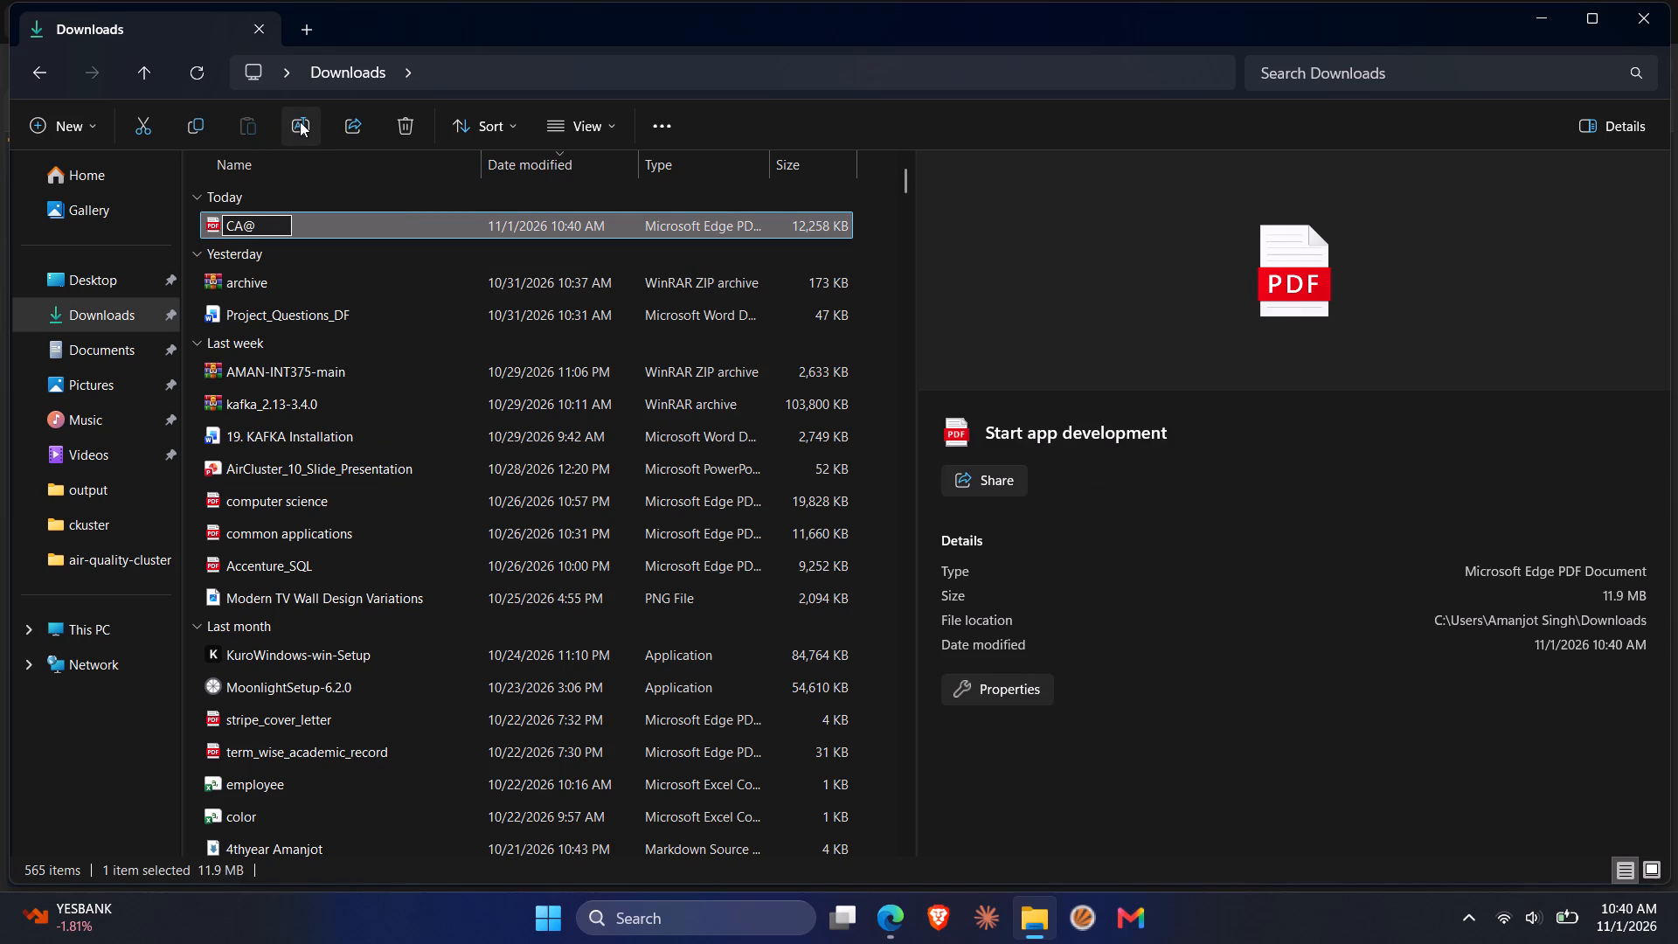
key(BackSpace)
text(2 uiux)
key(Return)
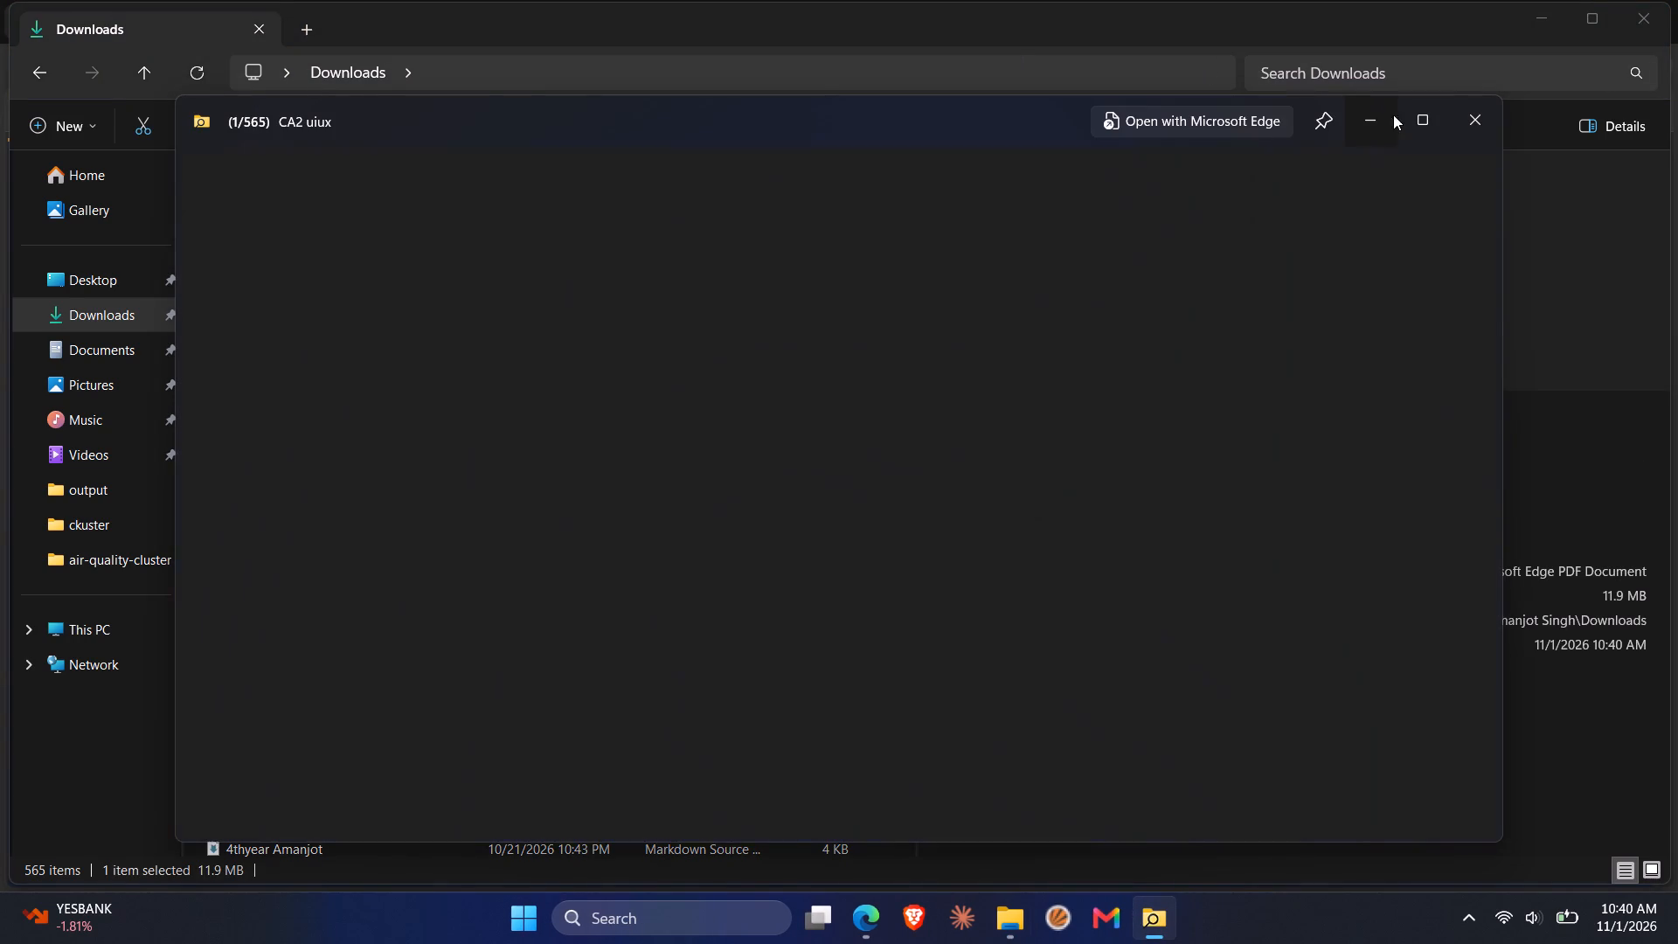
click(1473, 126)
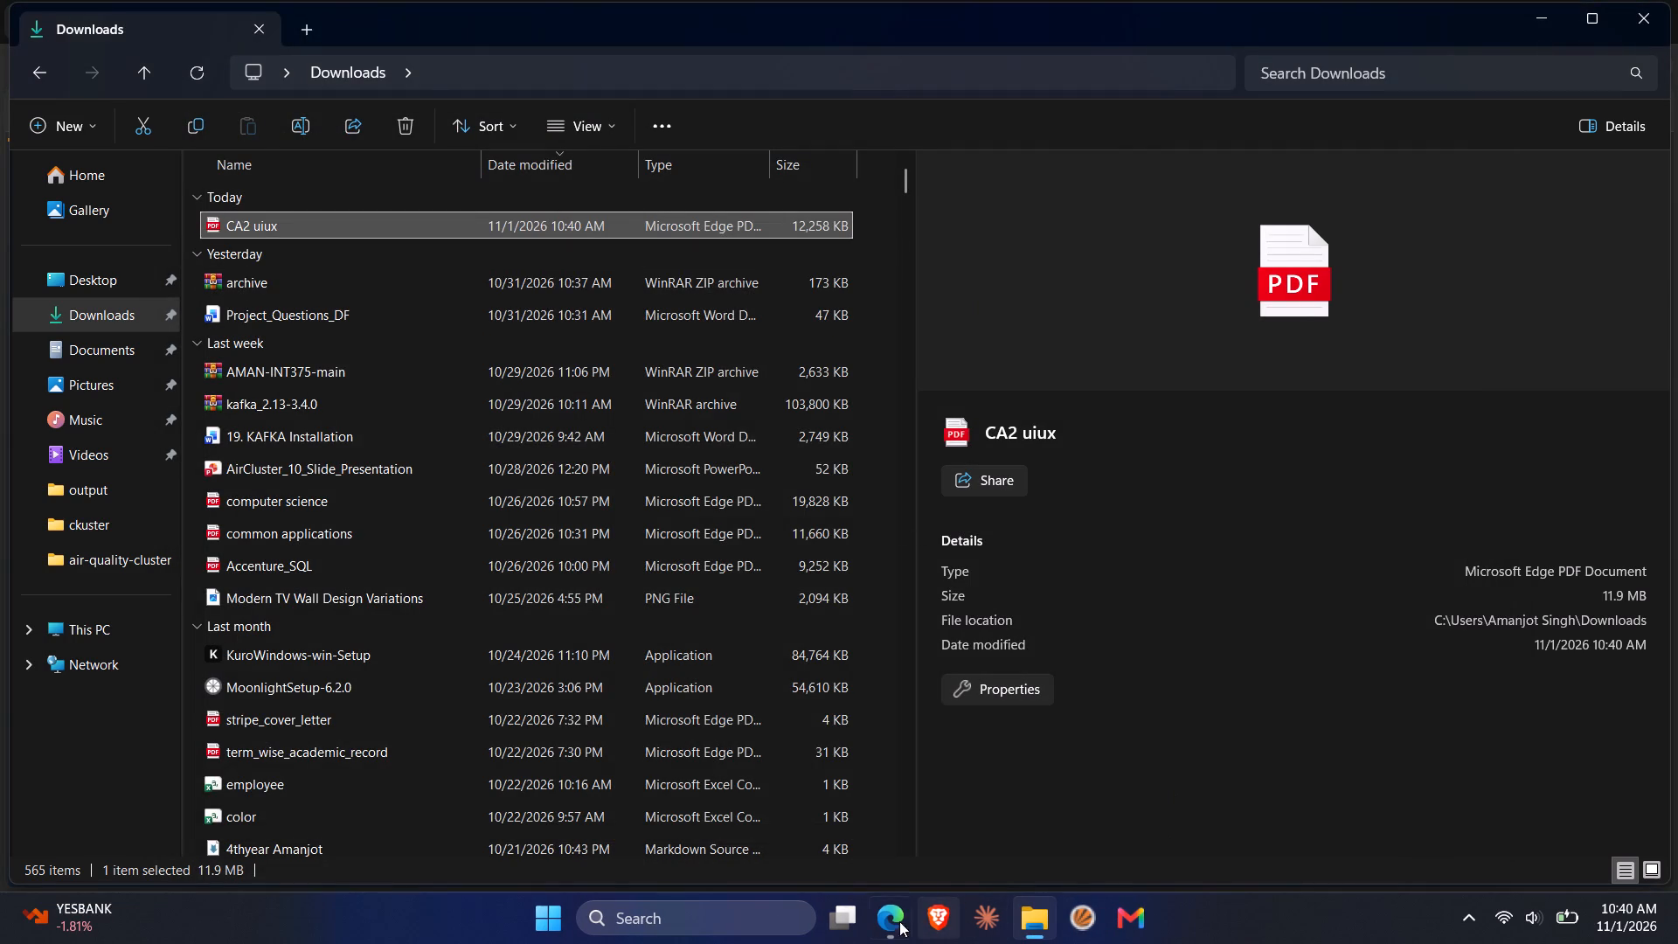
Switch to Edge and close the Start app development.pdf and CA2 Figma tabs to return to the submission form.
click(892, 920)
click(1075, 18)
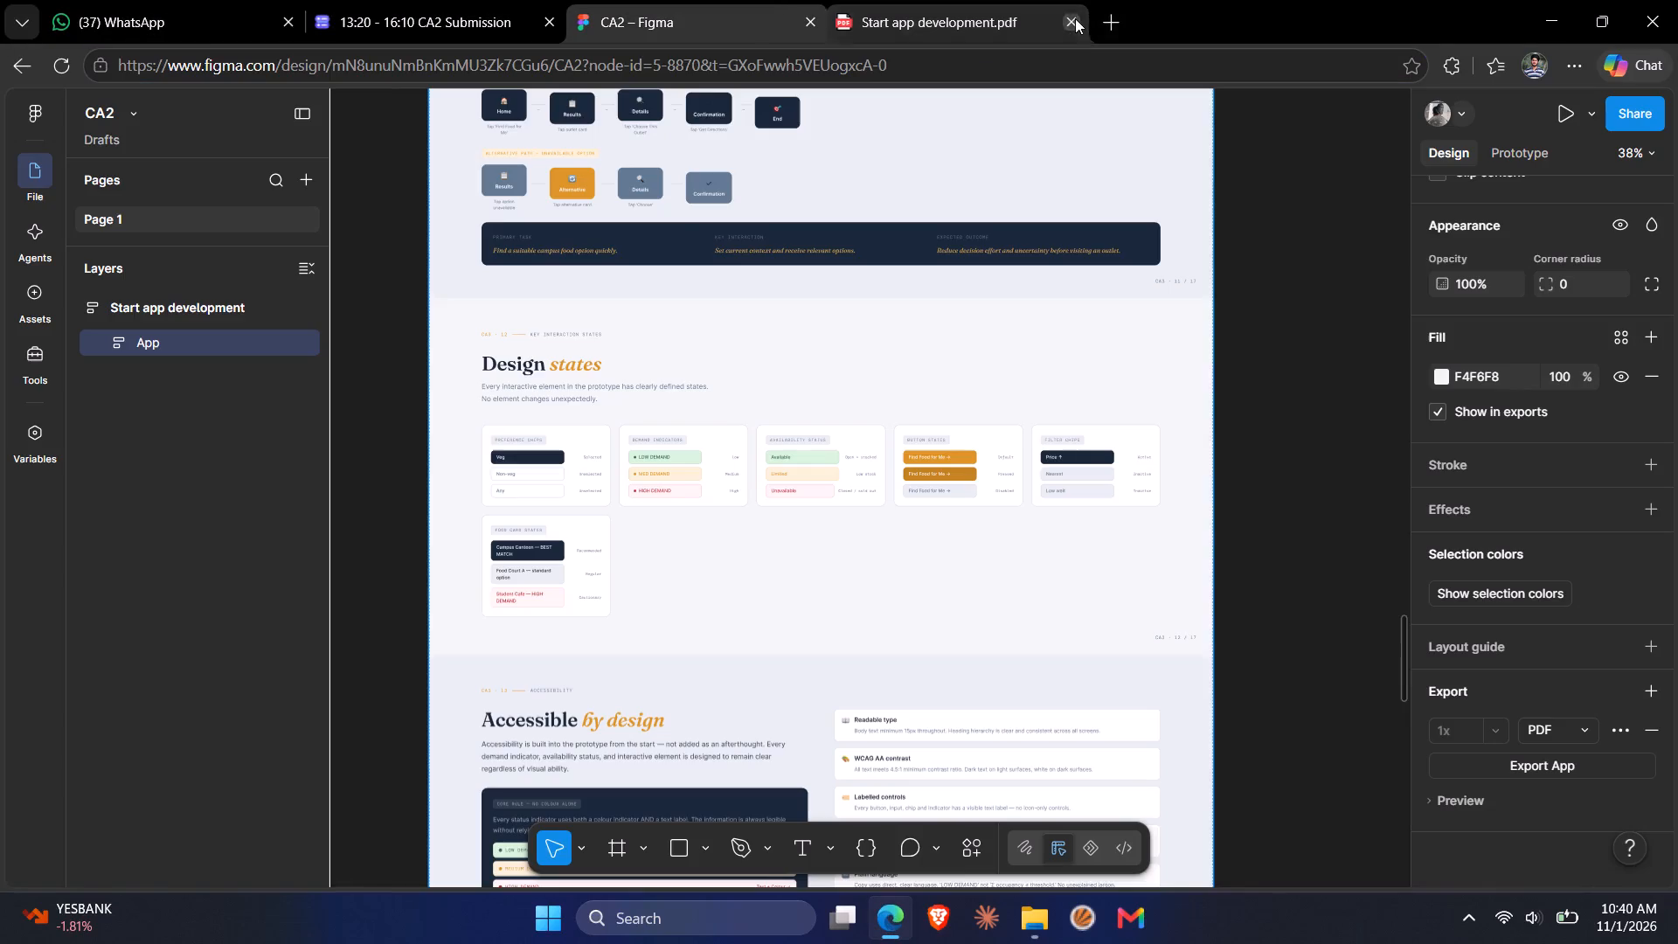
click(814, 19)
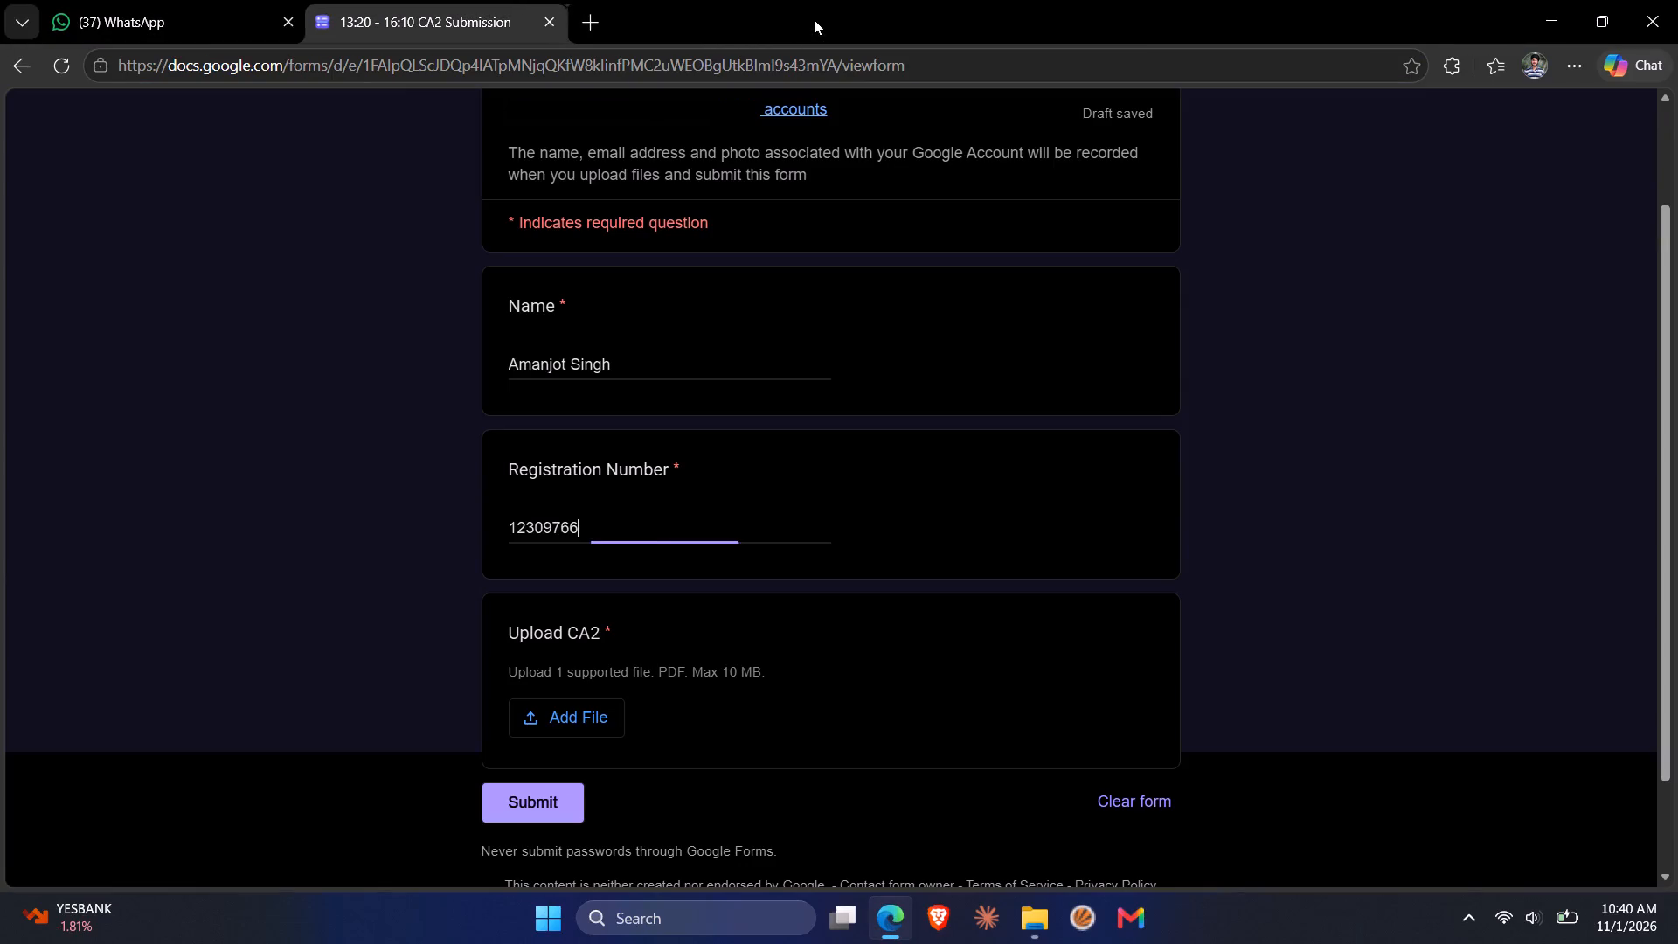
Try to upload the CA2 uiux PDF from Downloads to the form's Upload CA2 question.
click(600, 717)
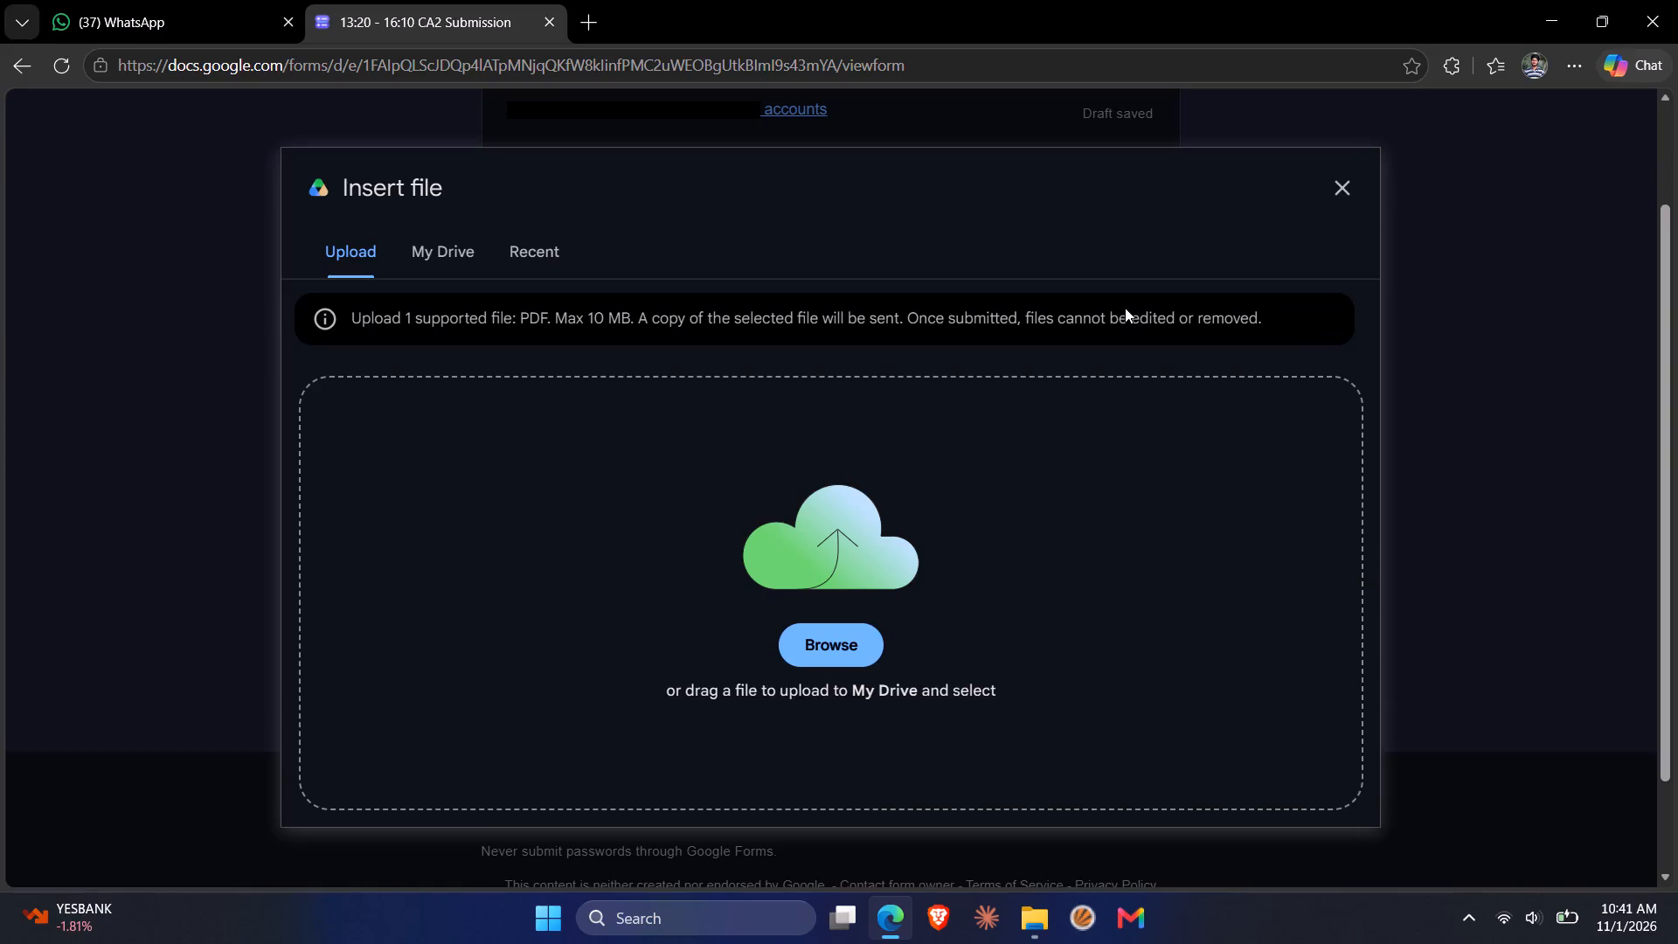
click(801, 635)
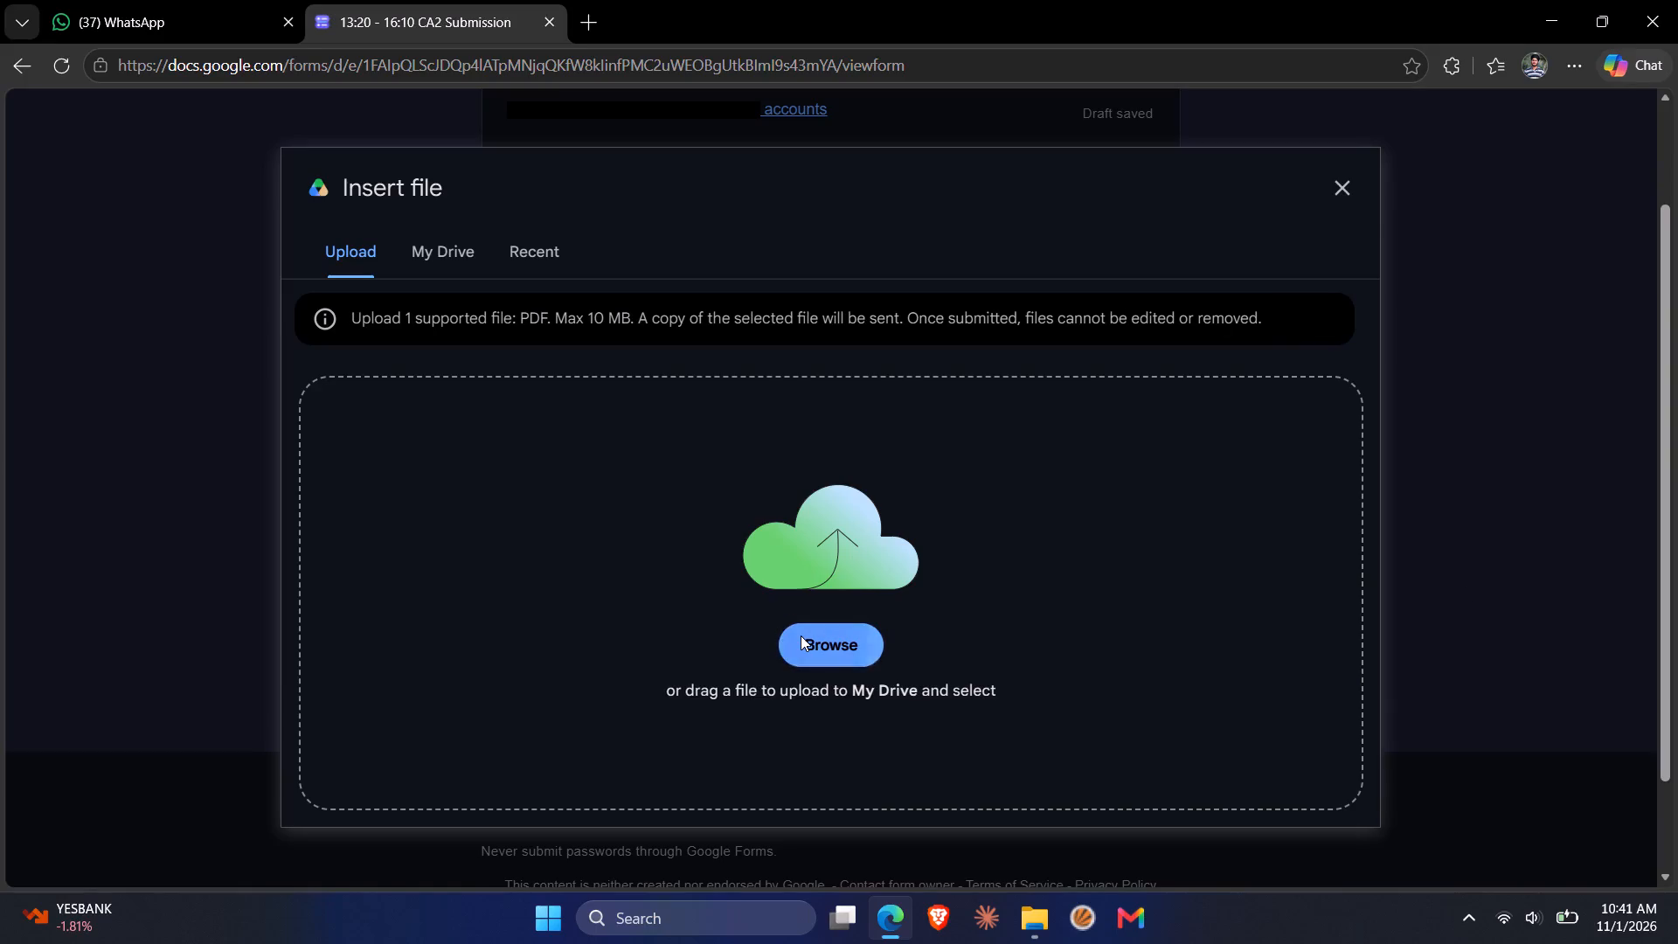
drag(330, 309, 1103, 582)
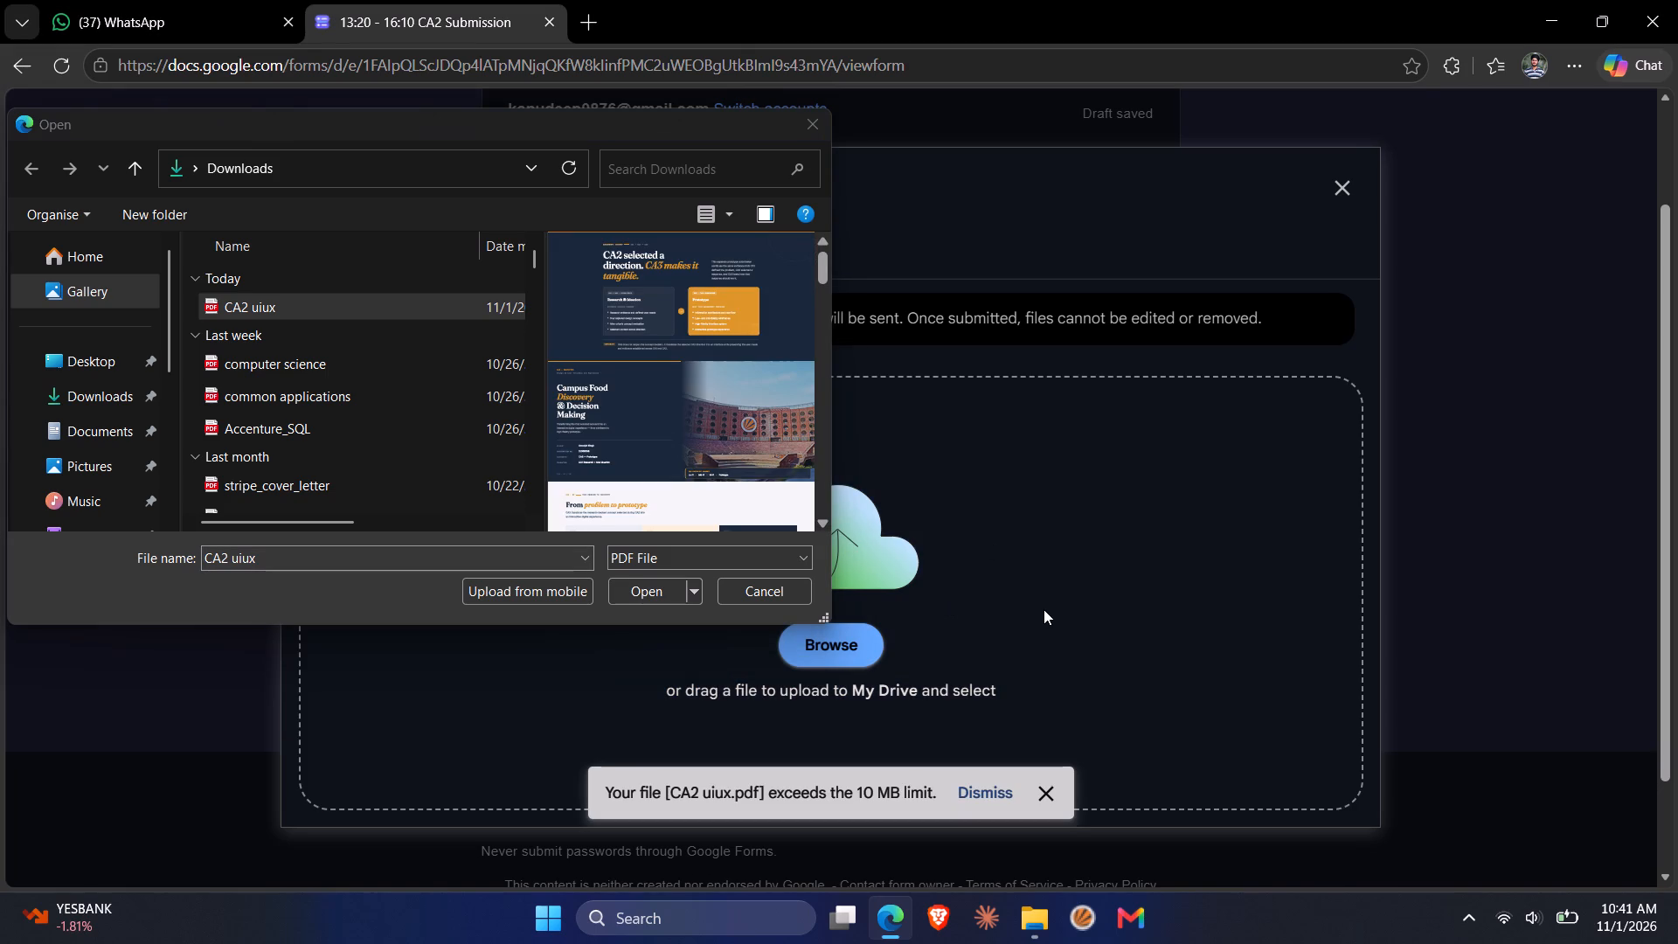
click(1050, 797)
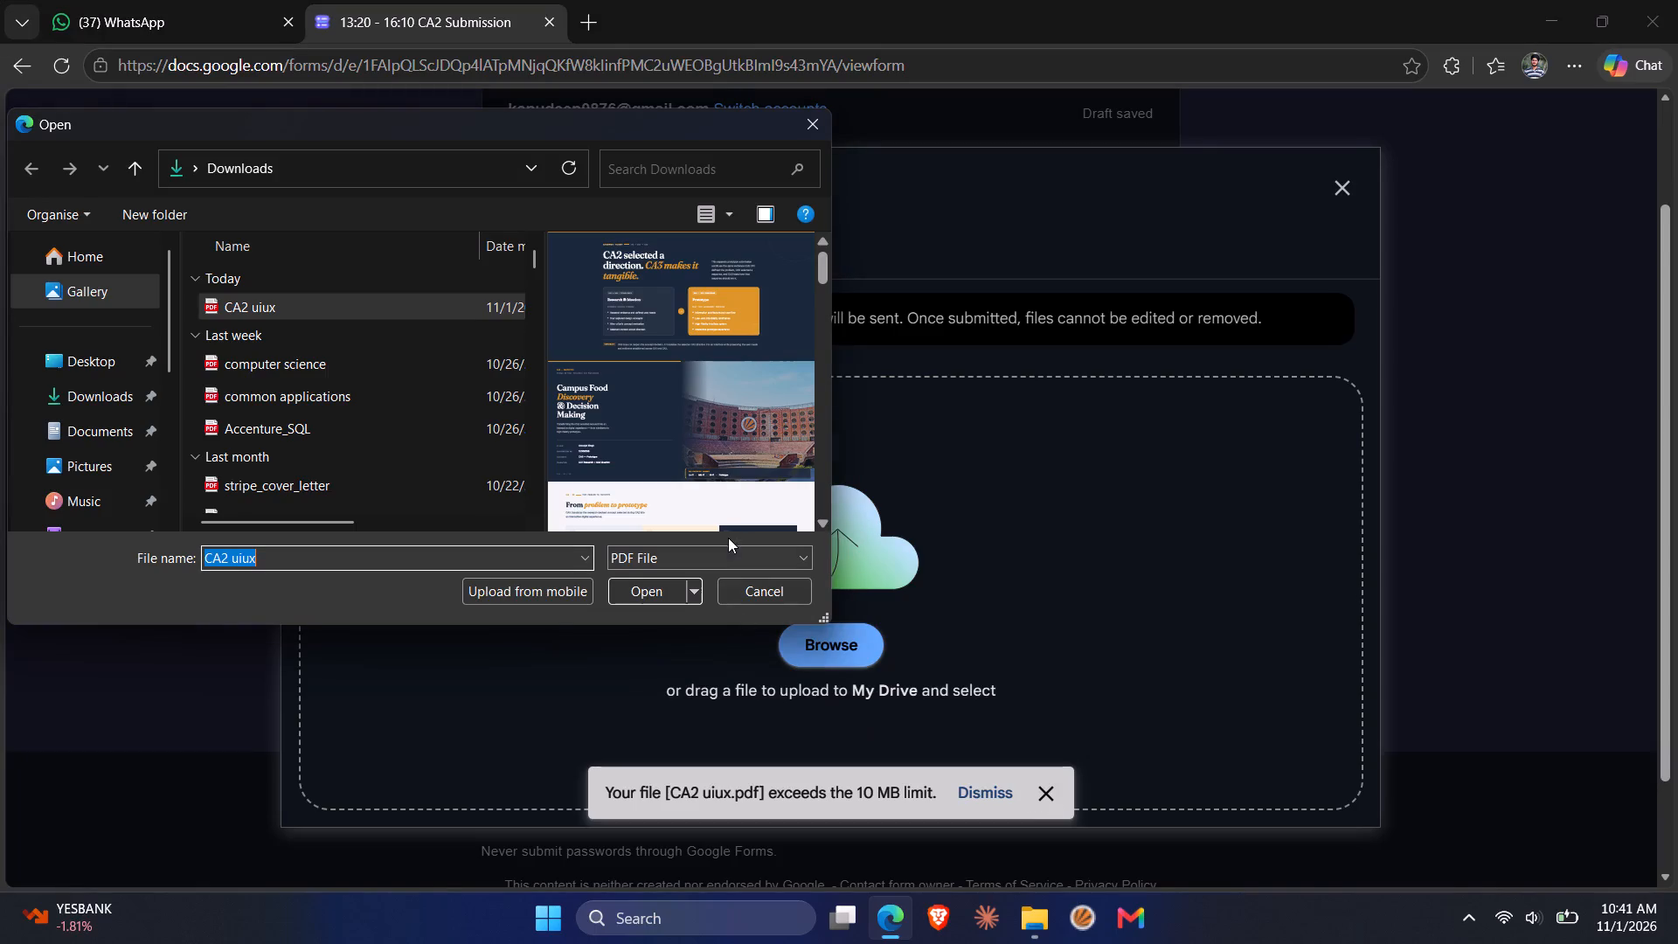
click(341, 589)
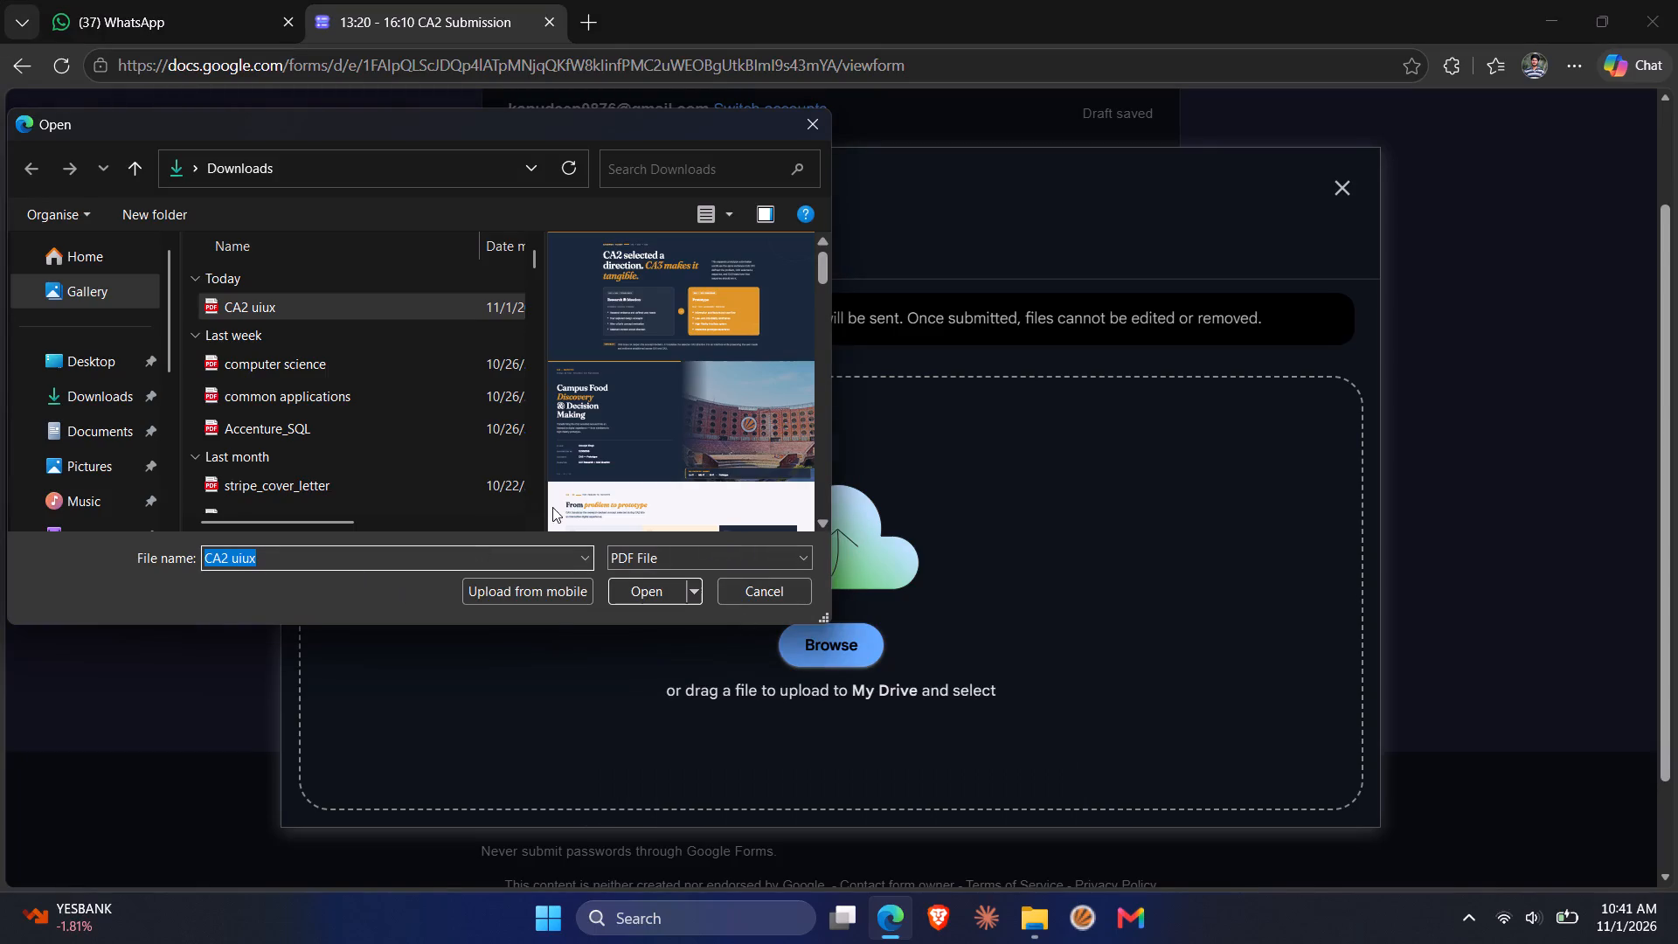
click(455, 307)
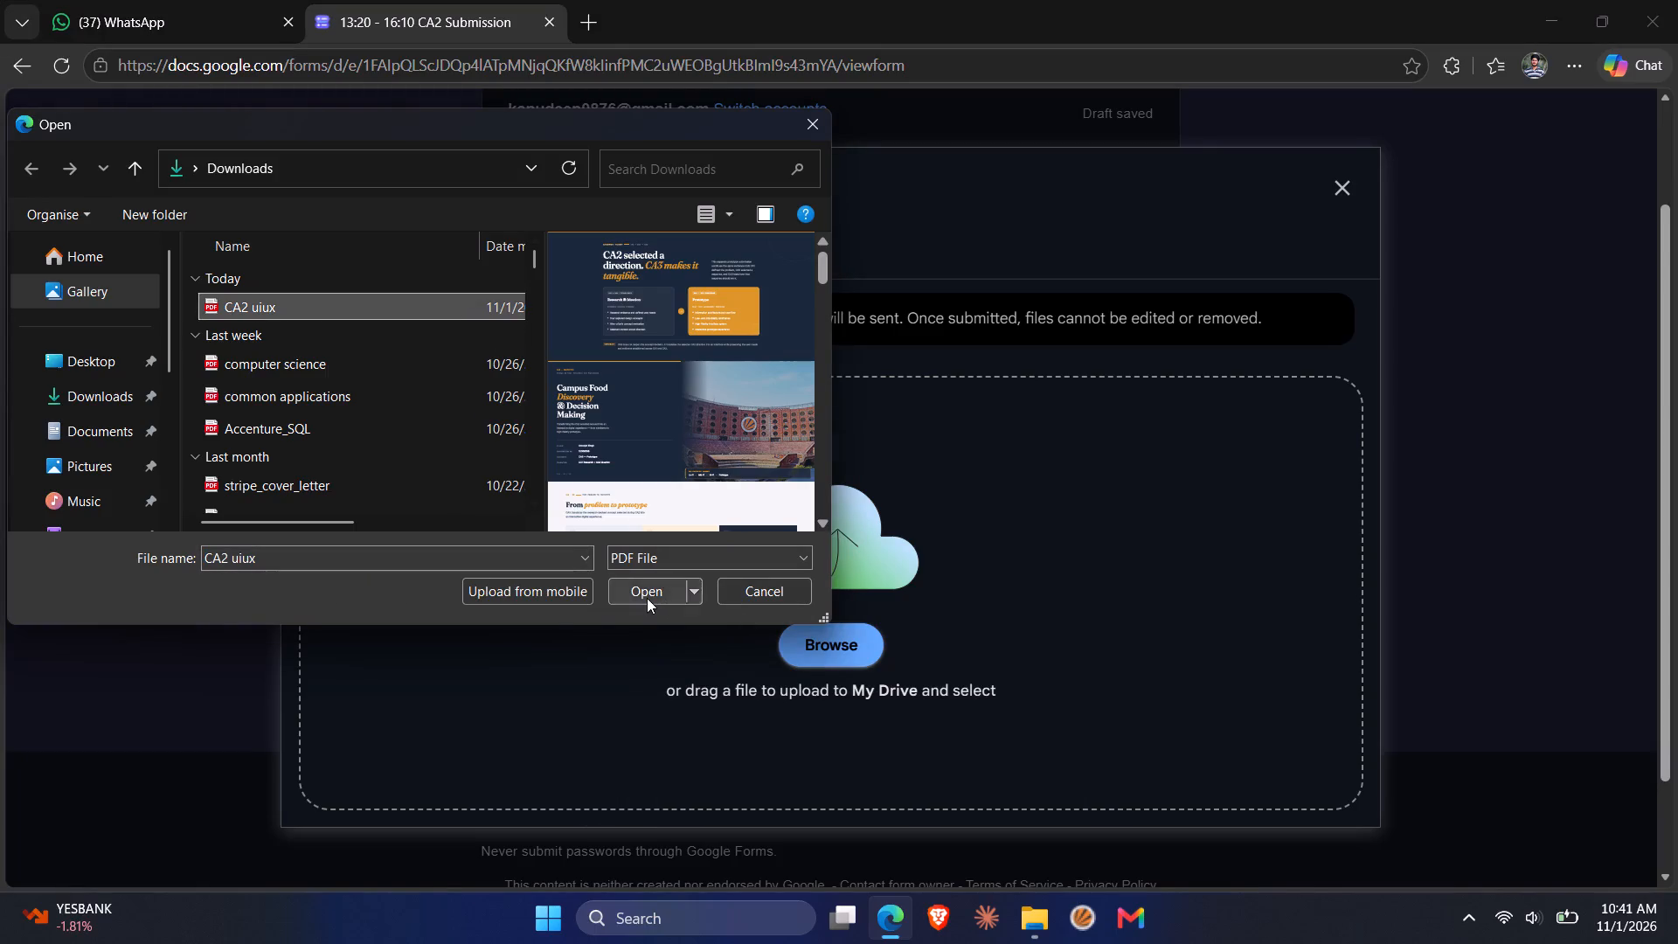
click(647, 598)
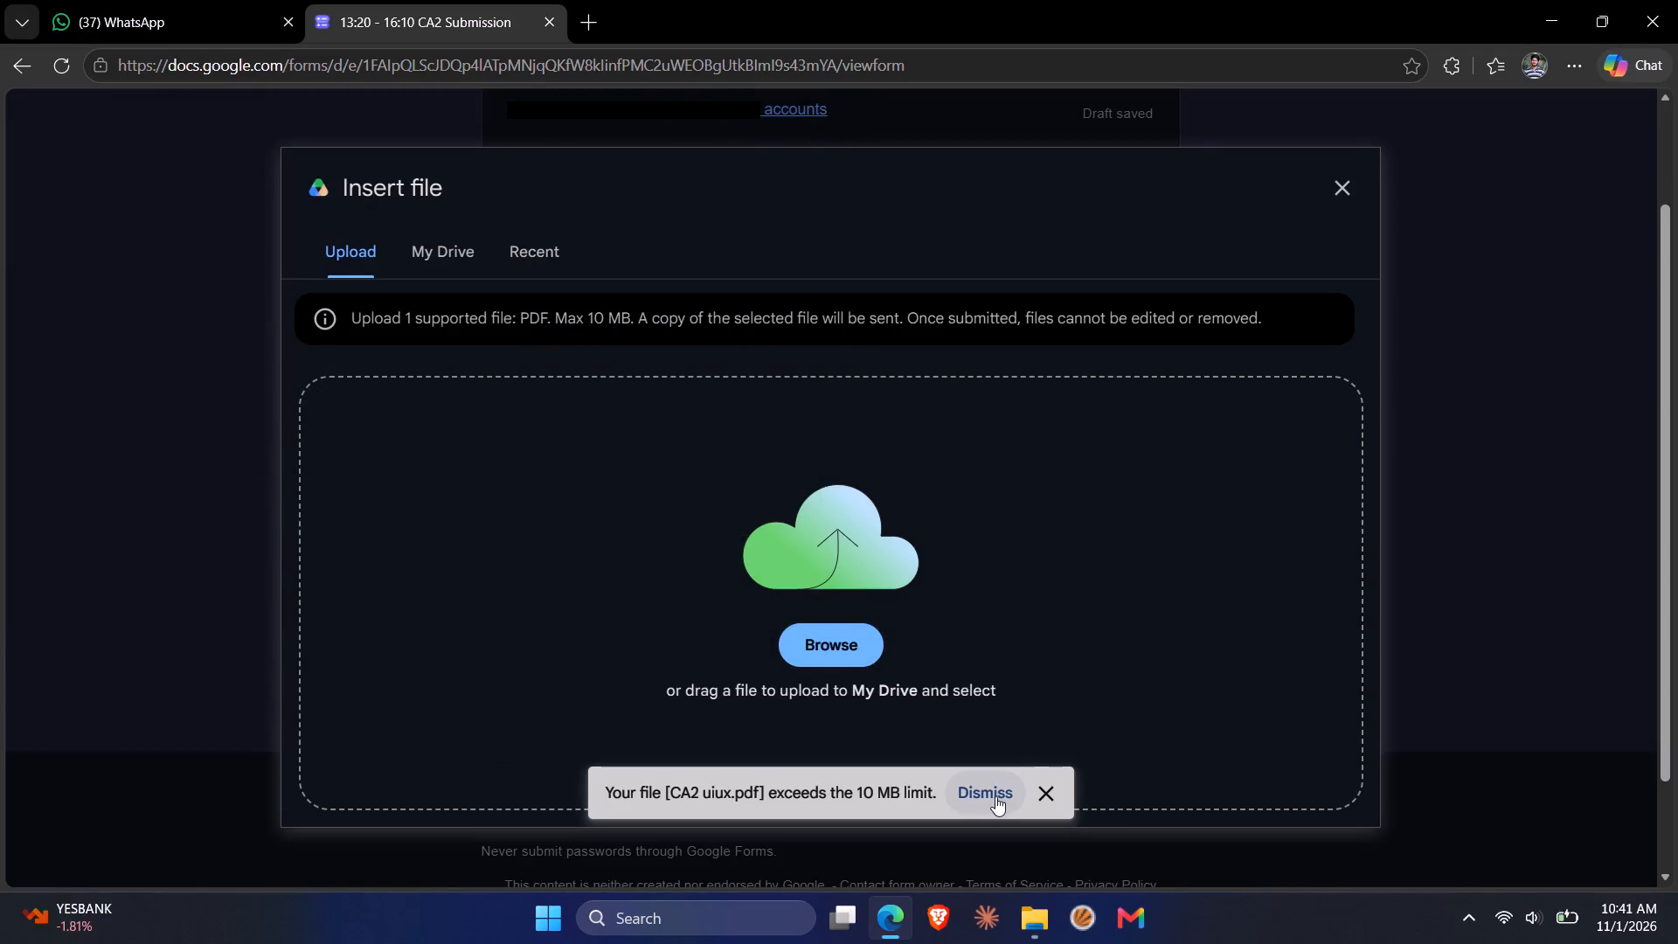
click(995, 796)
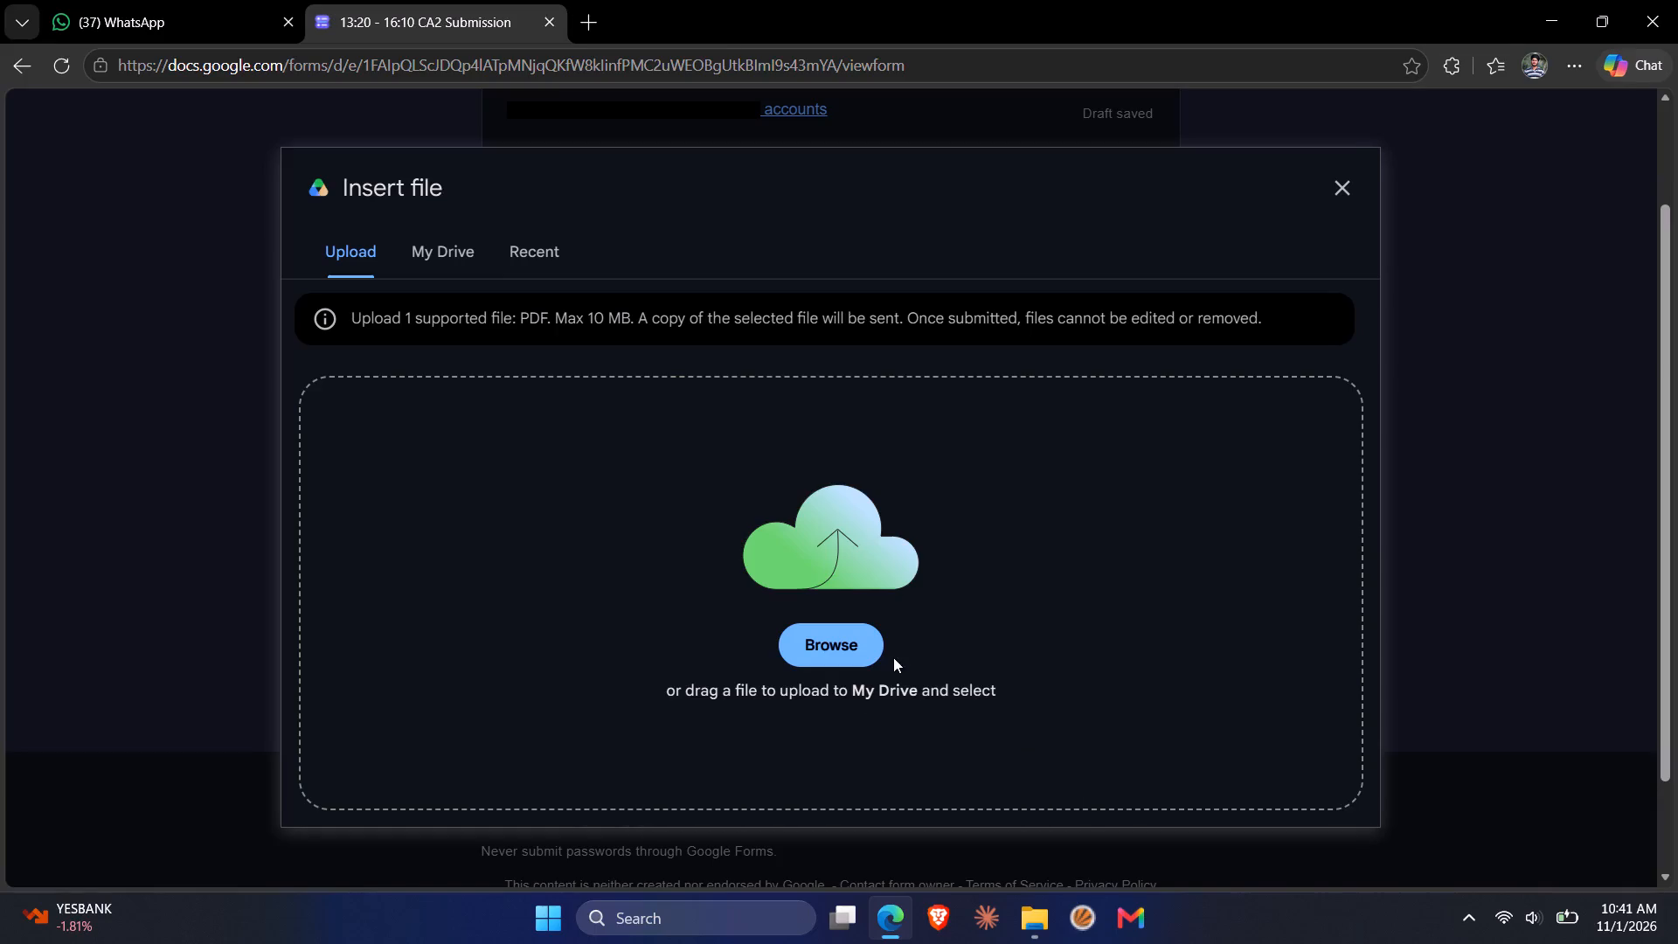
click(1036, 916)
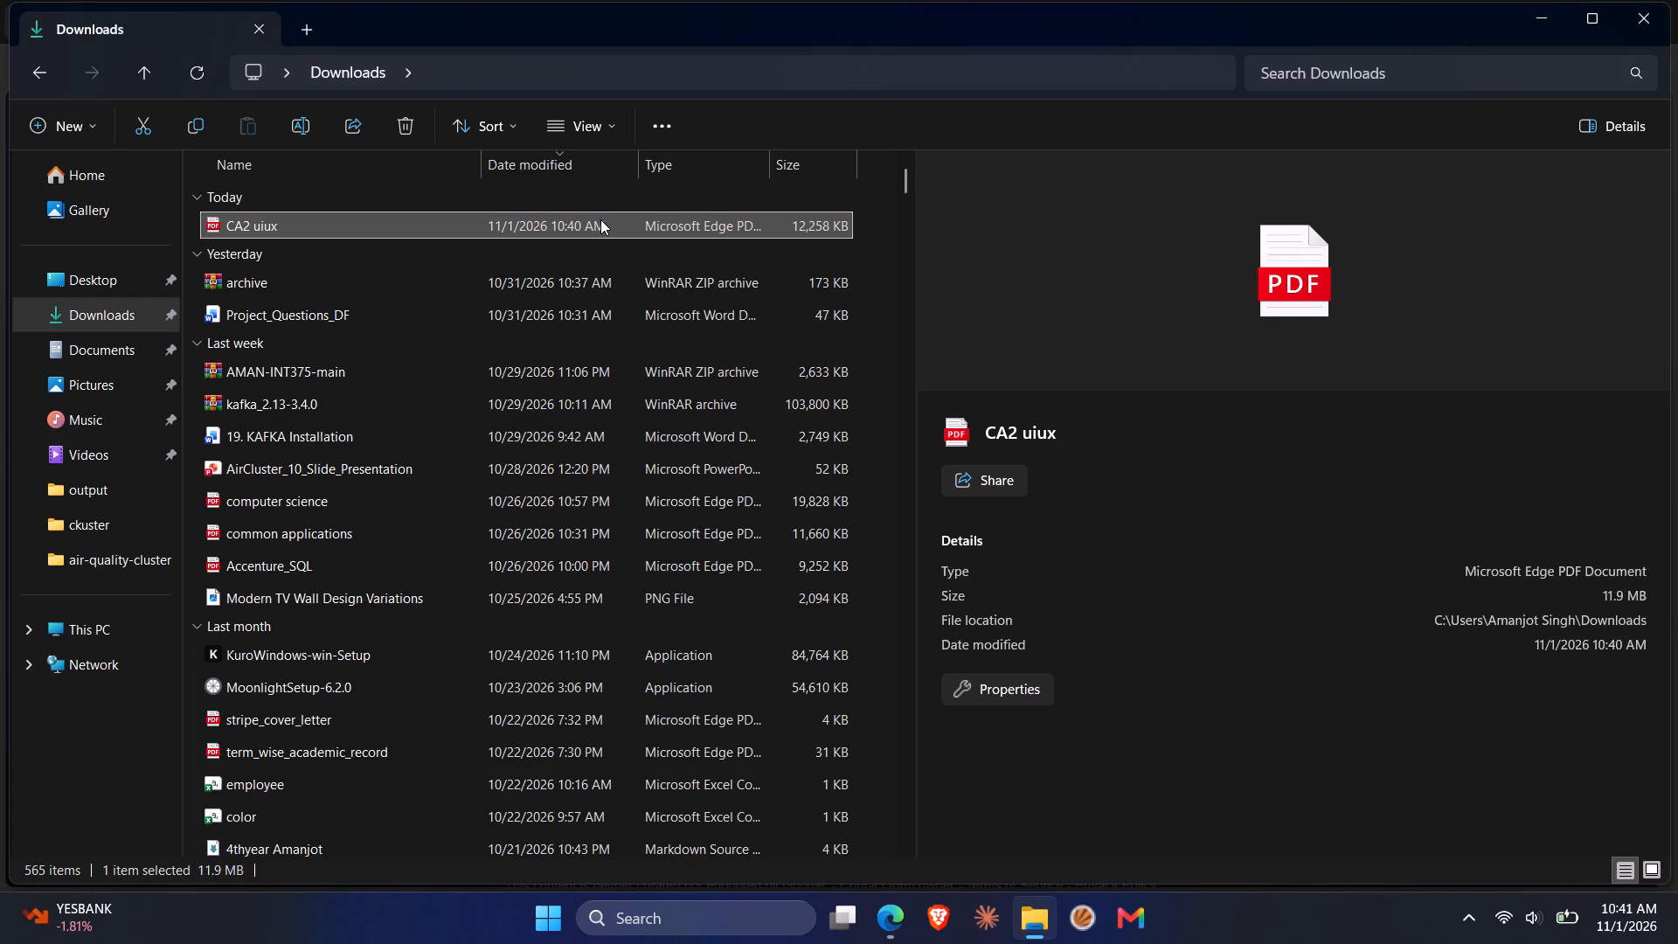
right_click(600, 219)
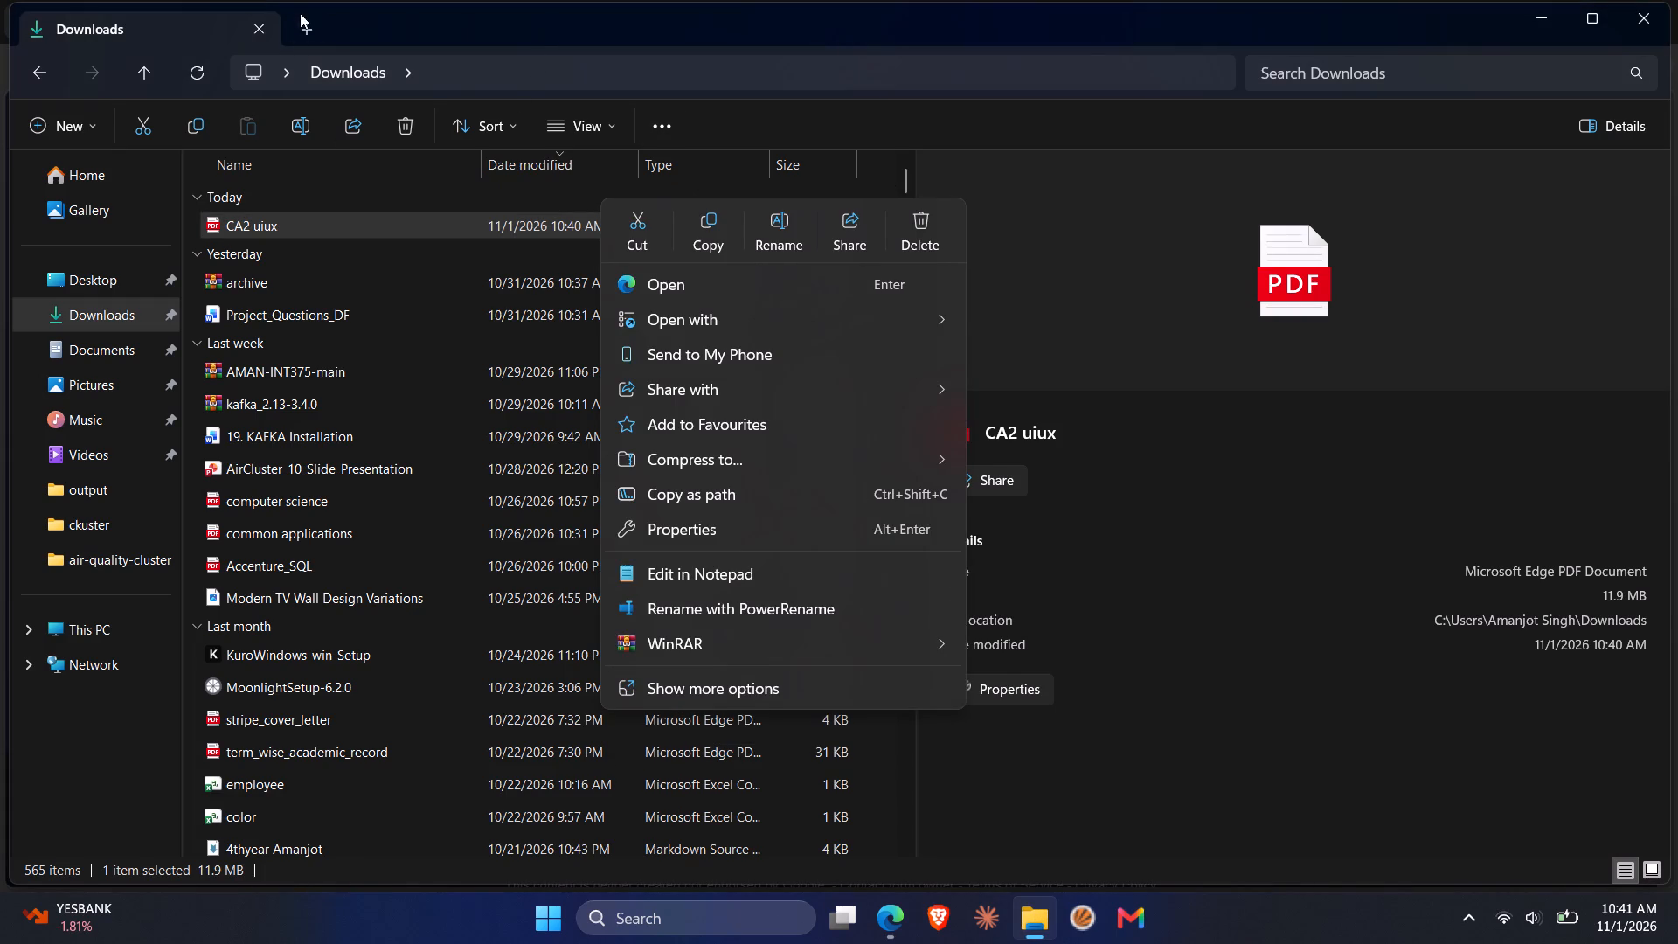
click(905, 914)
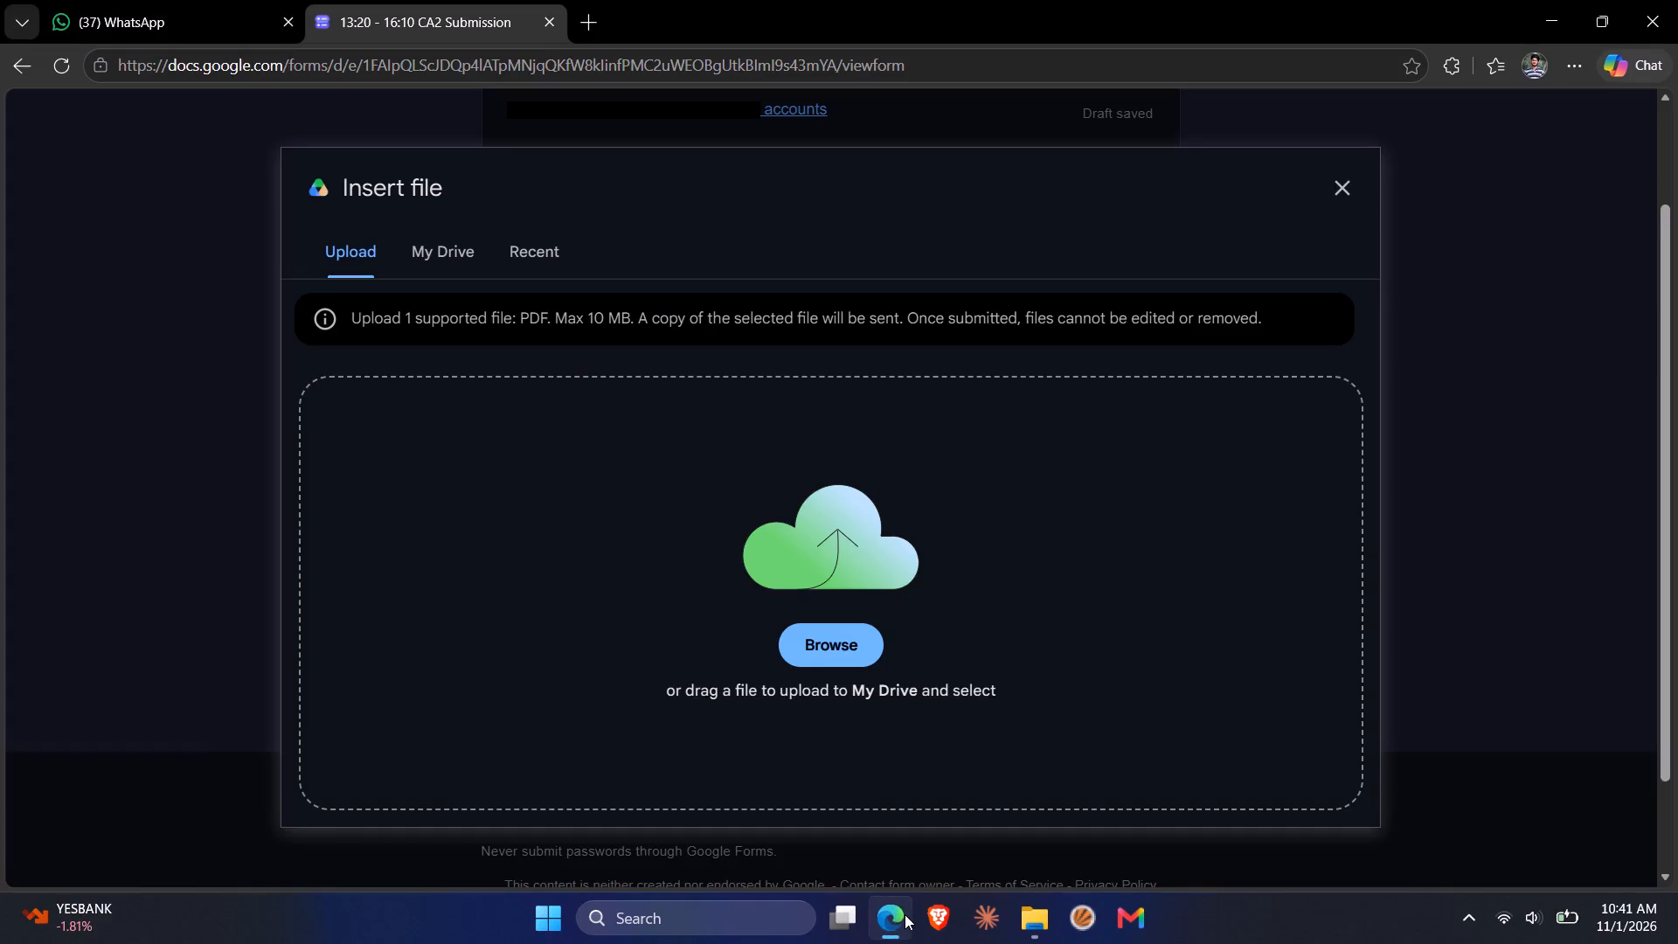
Search the web for "compress pdf" in a new tab and open Adobe's Compress PDF Files result.
key(ctrl+t)
text(compress pdf)
key(Return)
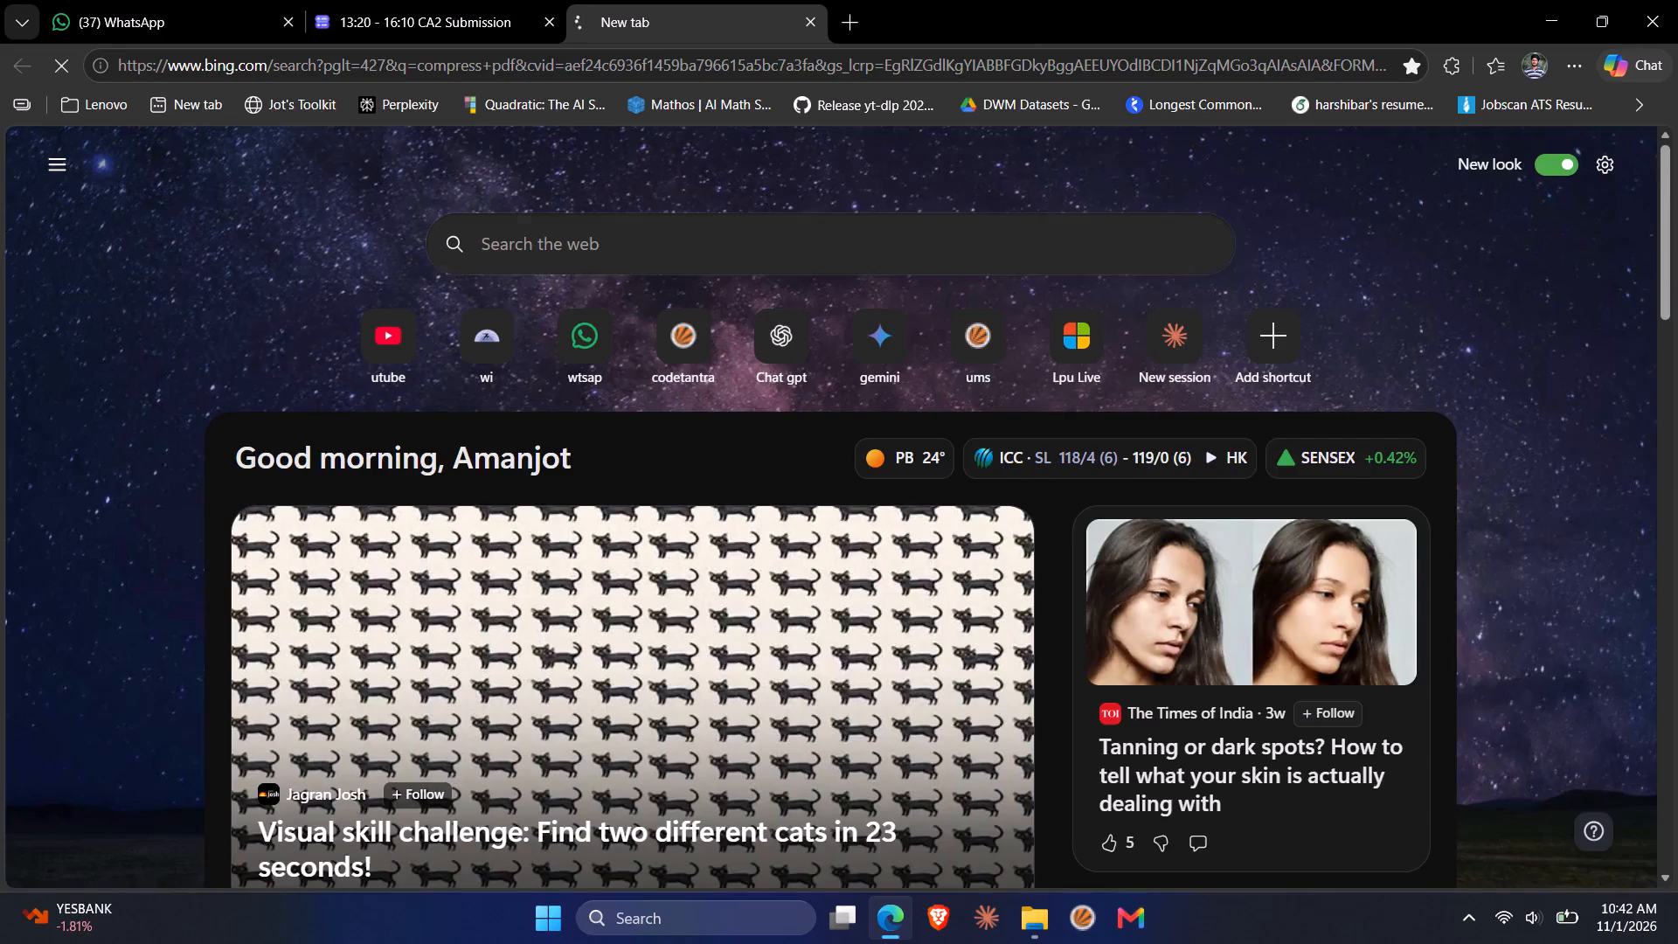
click(461, 32)
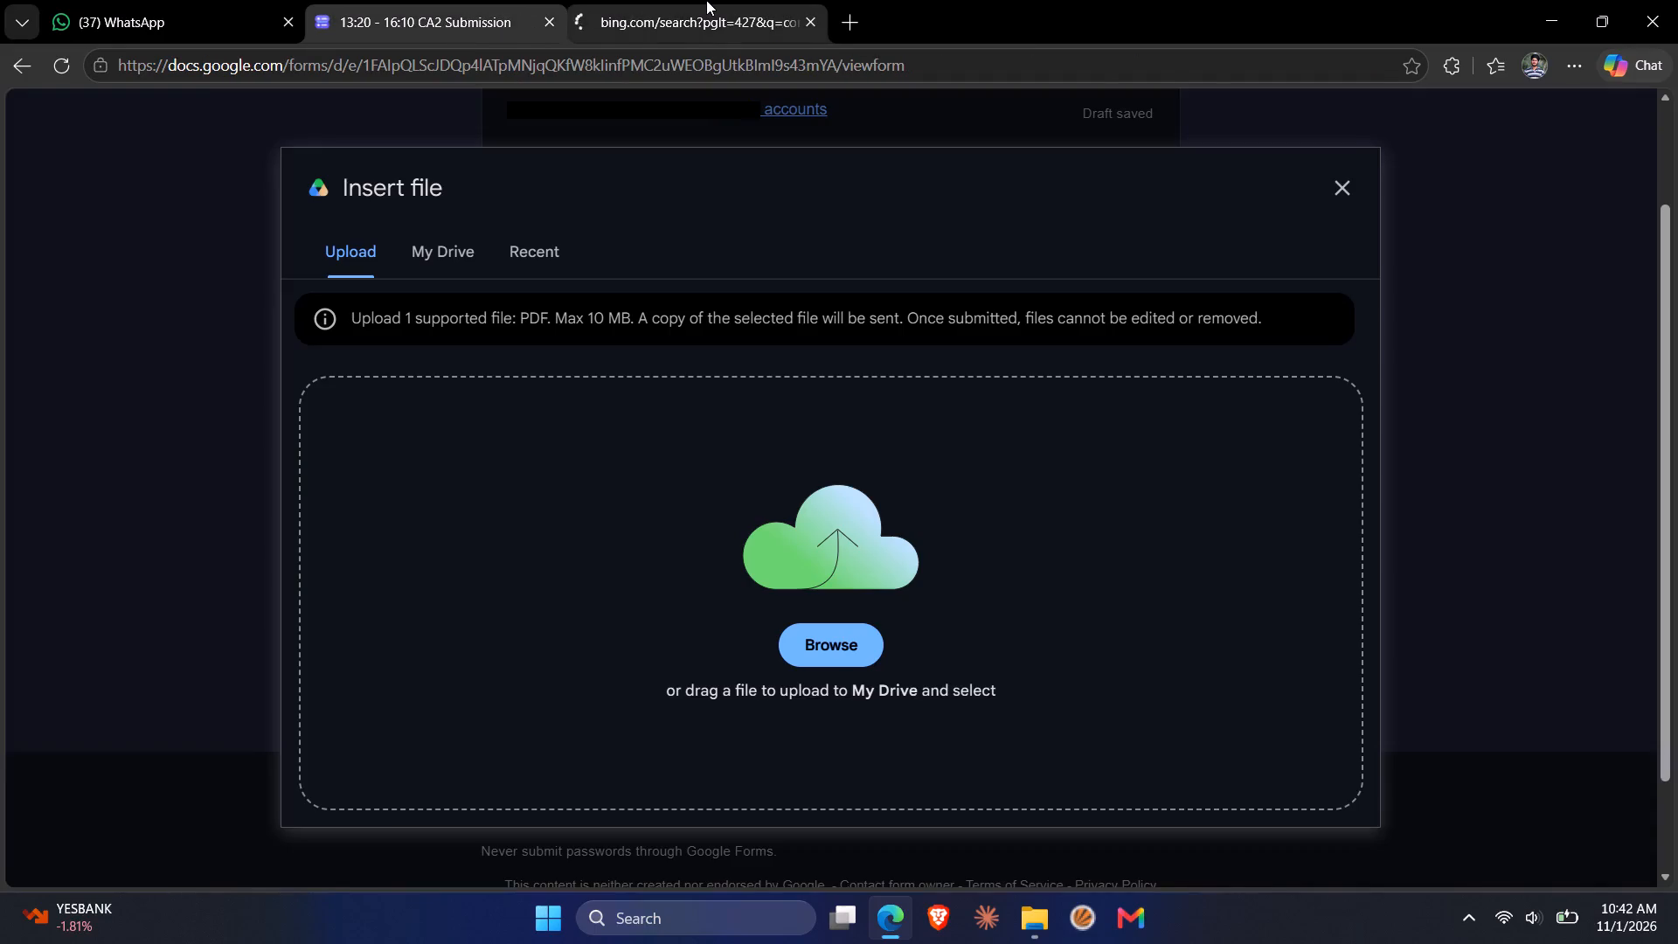
click(706, 0)
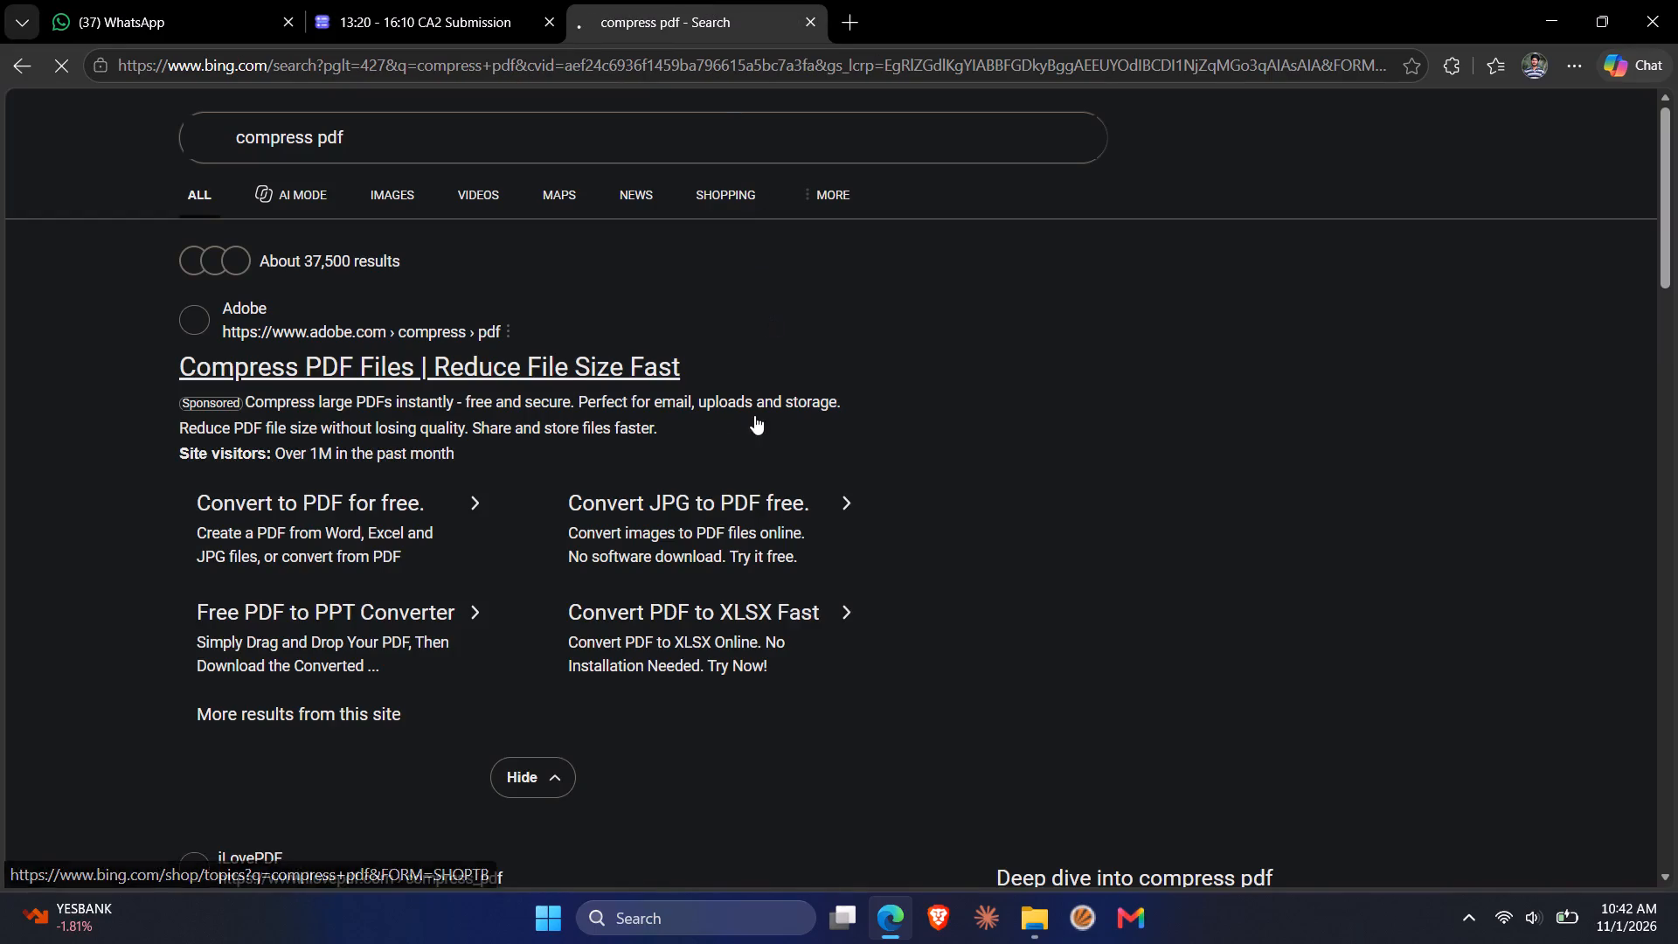
click(549, 376)
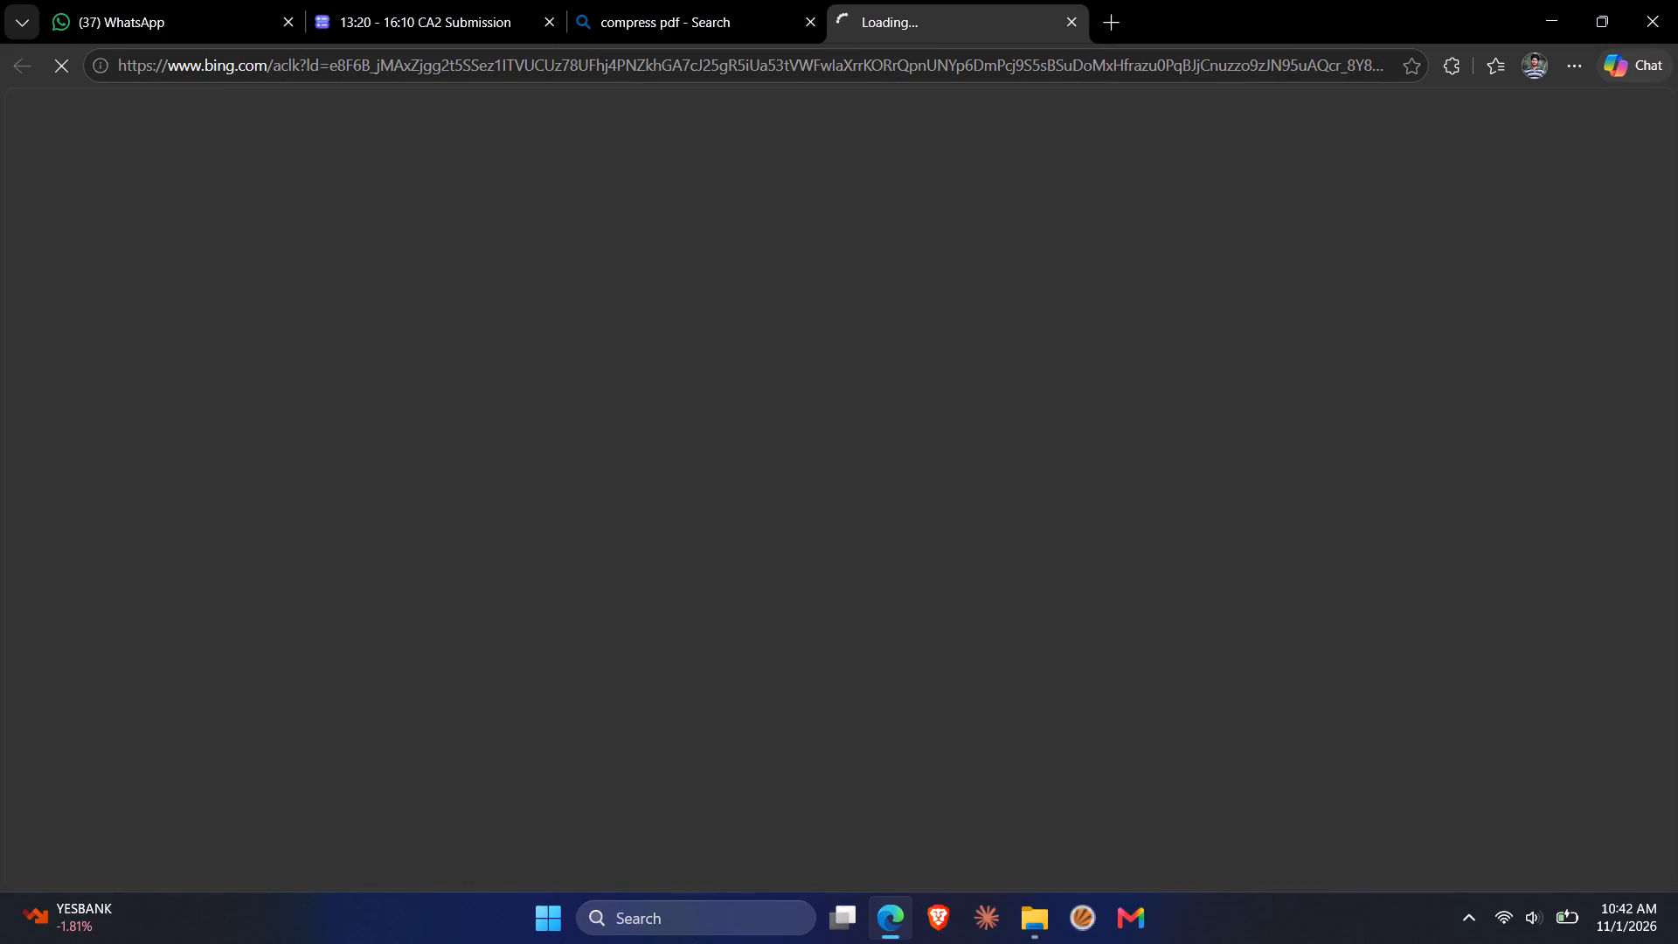
Return to the compress pdf search results and look through them for another online PDF compressor.
click(648, 0)
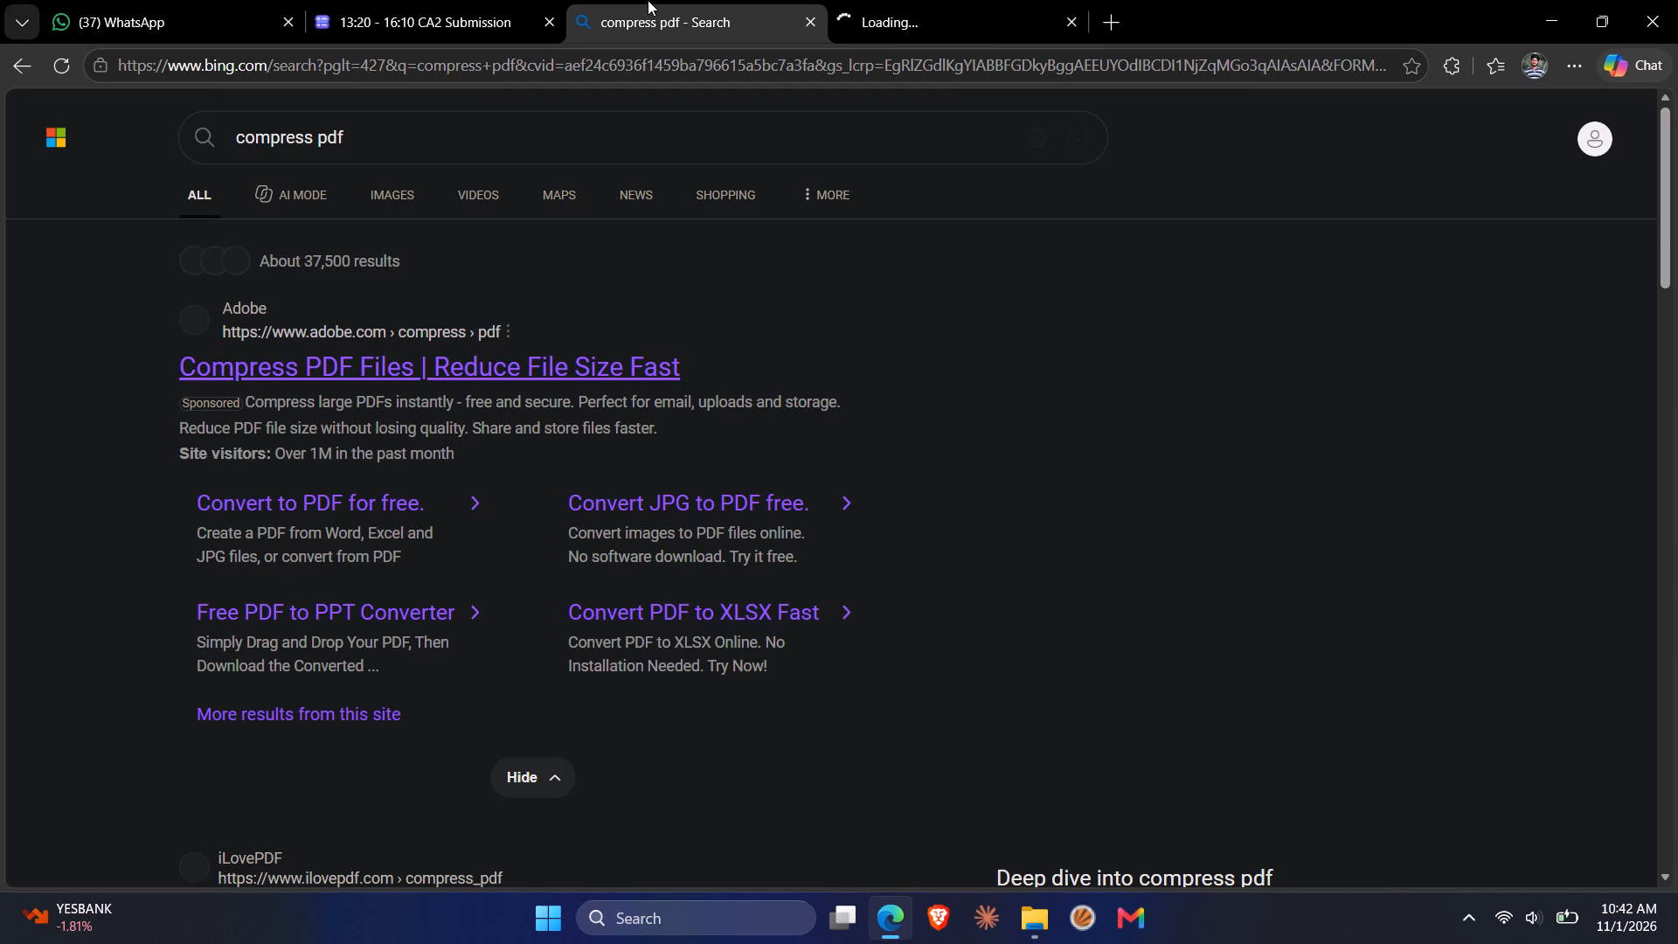
scroll(860, 551, down, 2)
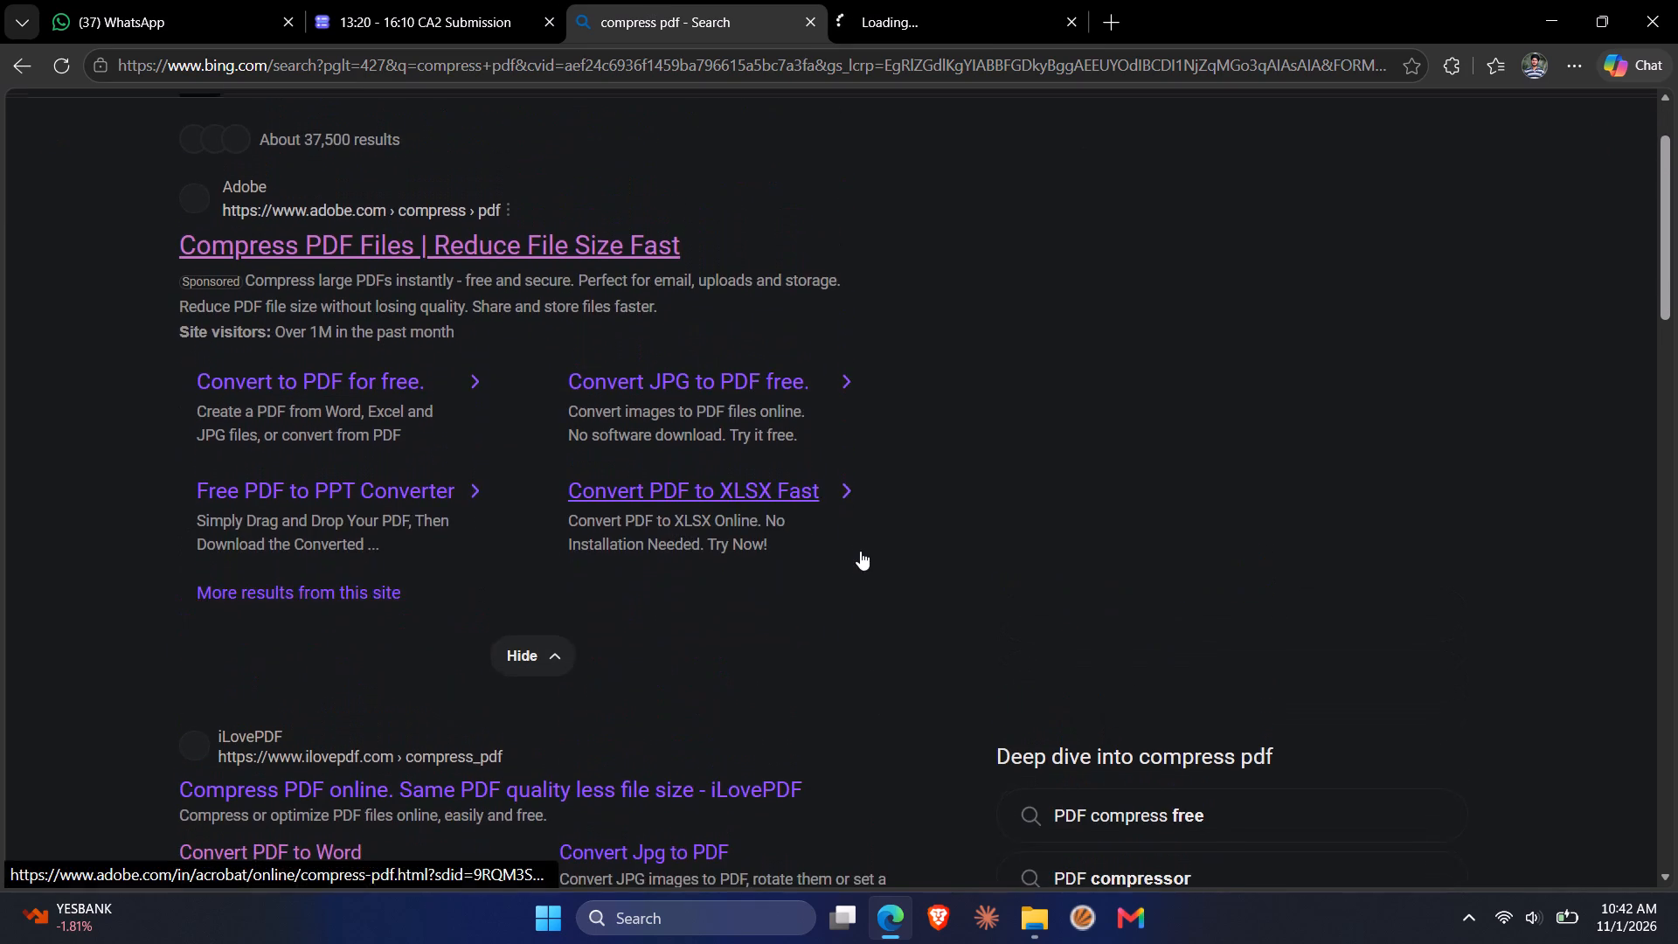
scroll(860, 551, down, 2)
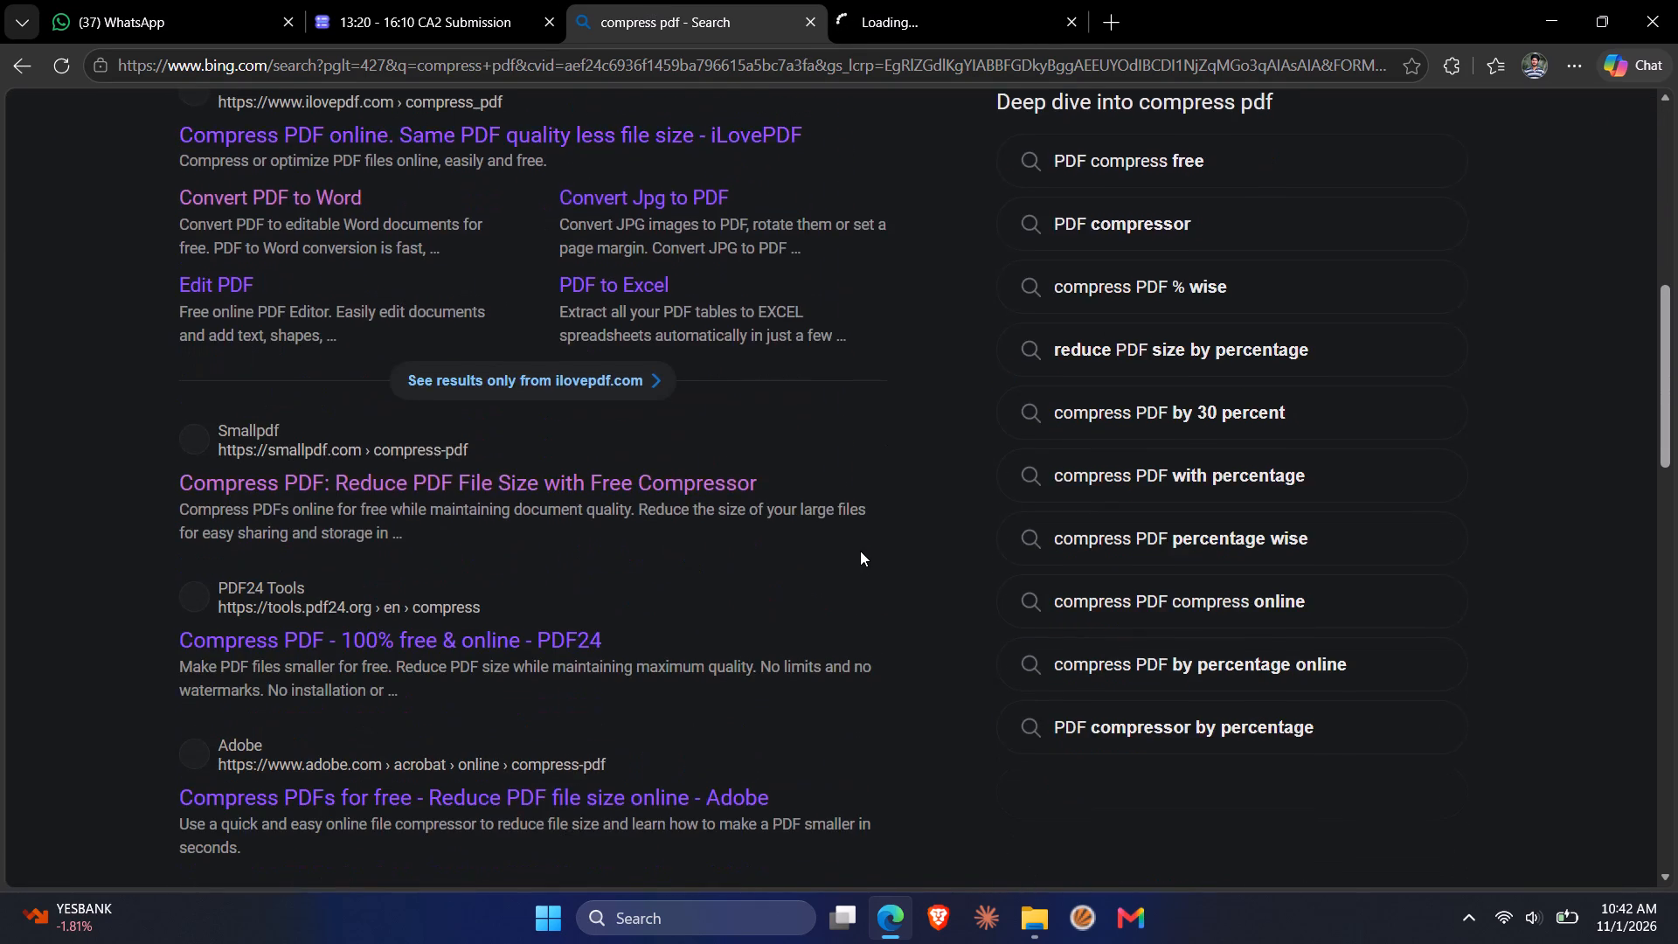
Check the loading Adobe Acrobat compressor page, and close its tab to return to the compress pdf search results.
scroll(860, 551, down, 1)
scroll(860, 551, up, 1)
click(979, 0)
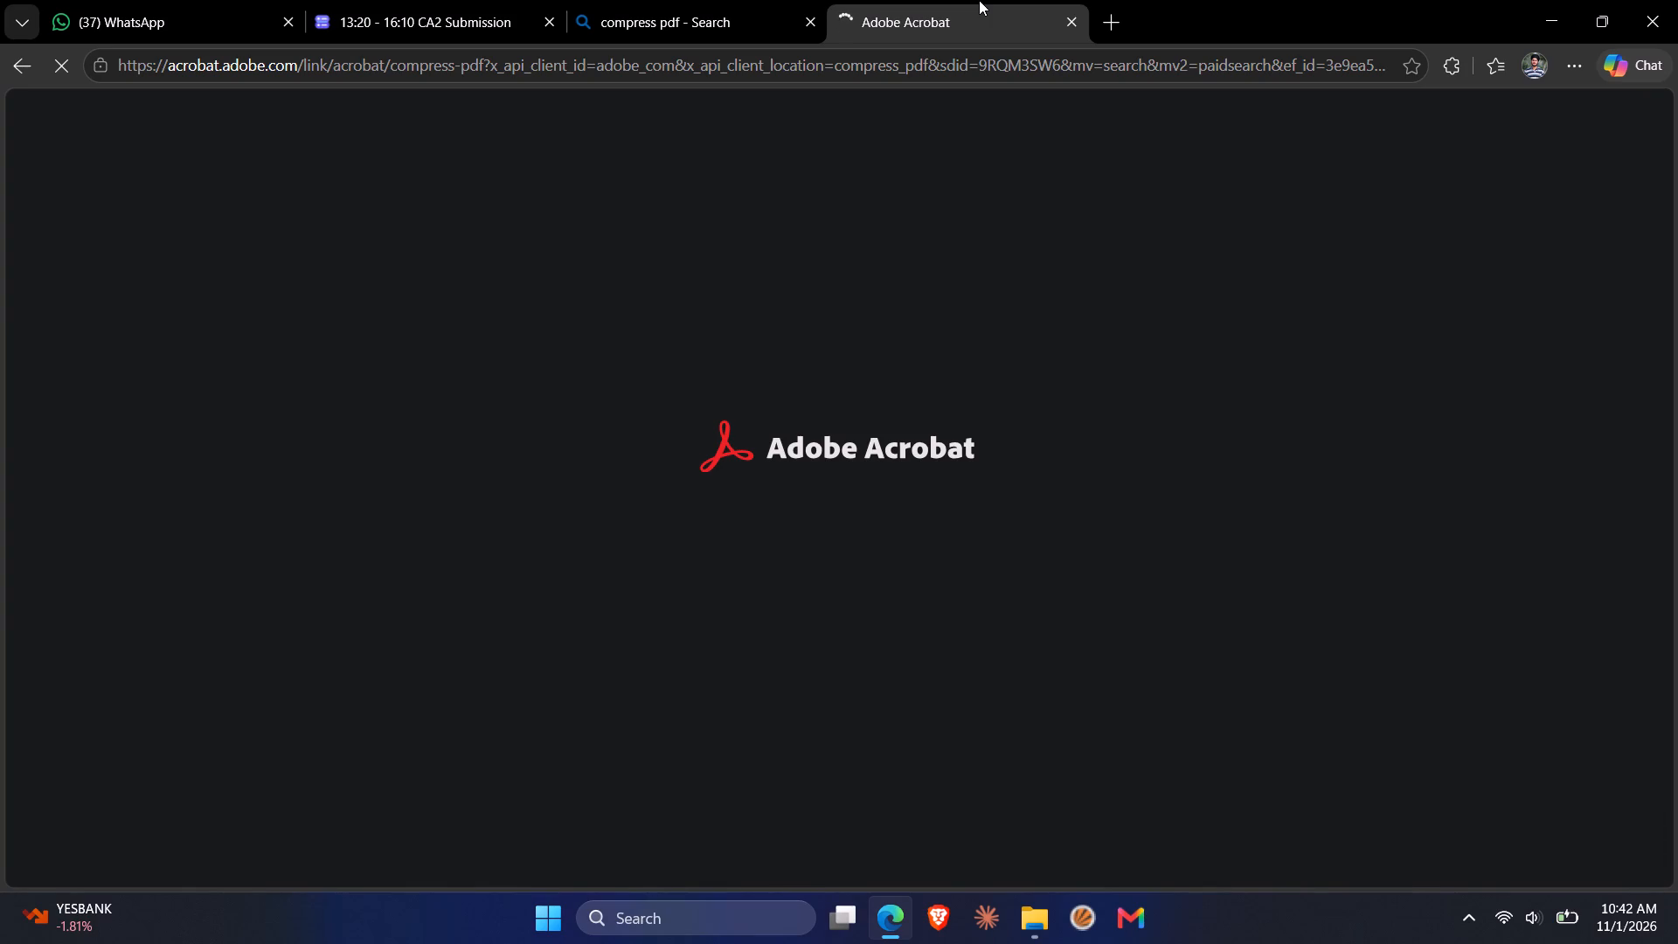
drag(989, 449, 812, 455)
drag(812, 455, 765, 448)
key(ctrl+w)
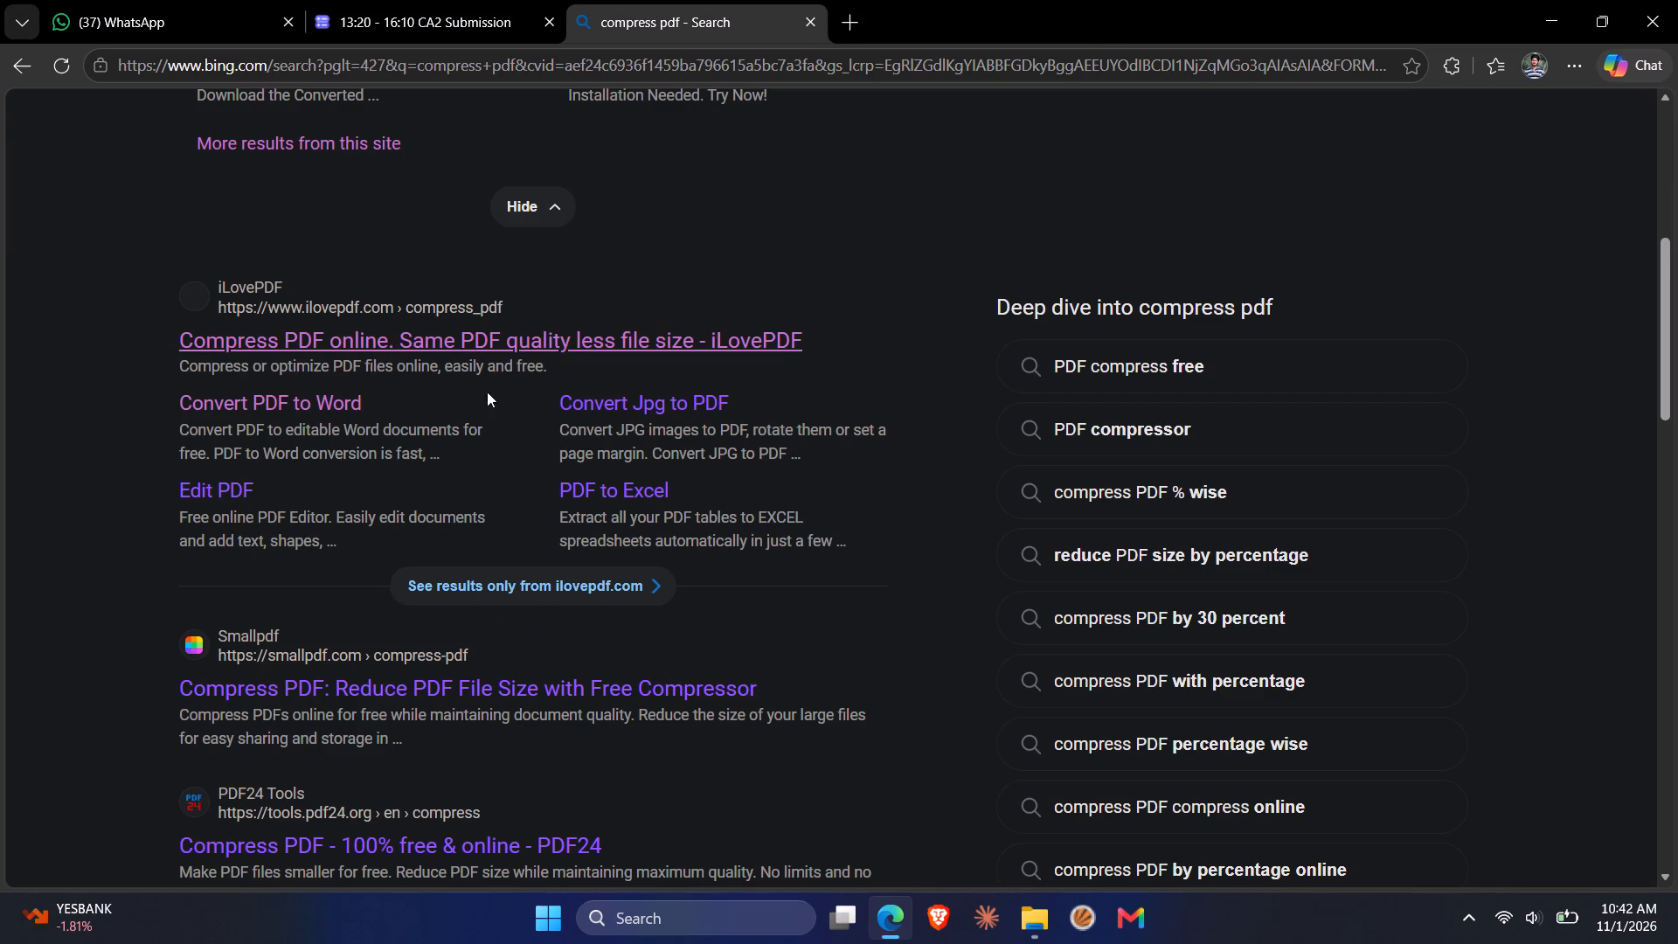
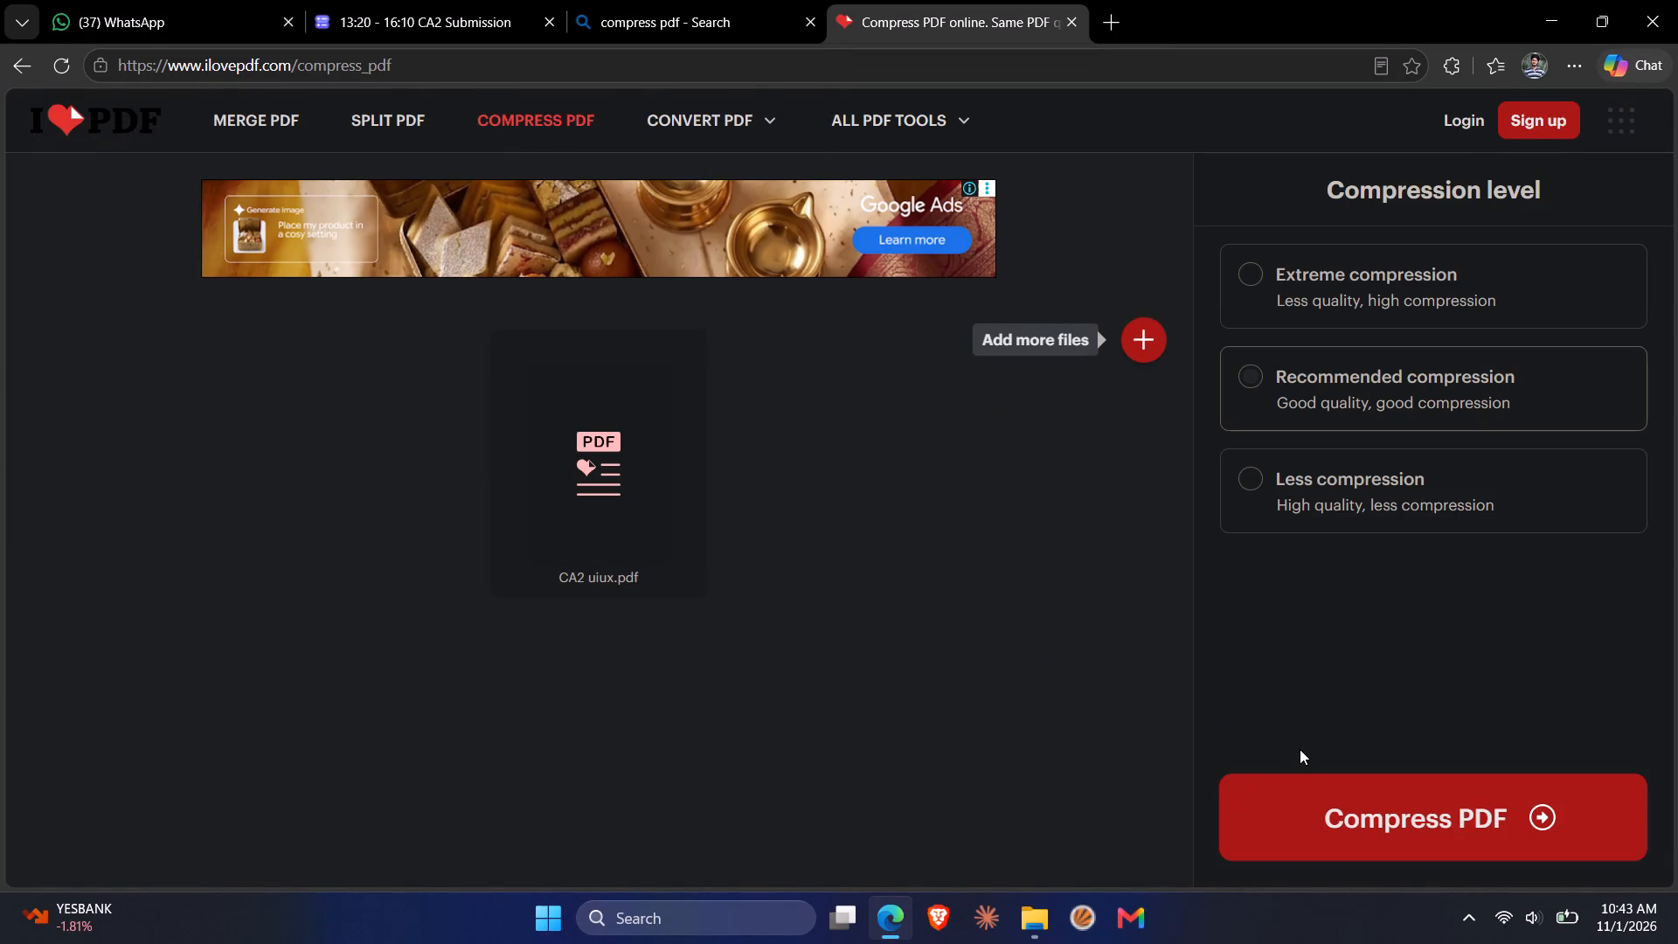
Start compressing CA2 uiux.pdf in iLovePDF, keeping the Recommended compression level.
ctrl+click(1395, 845)
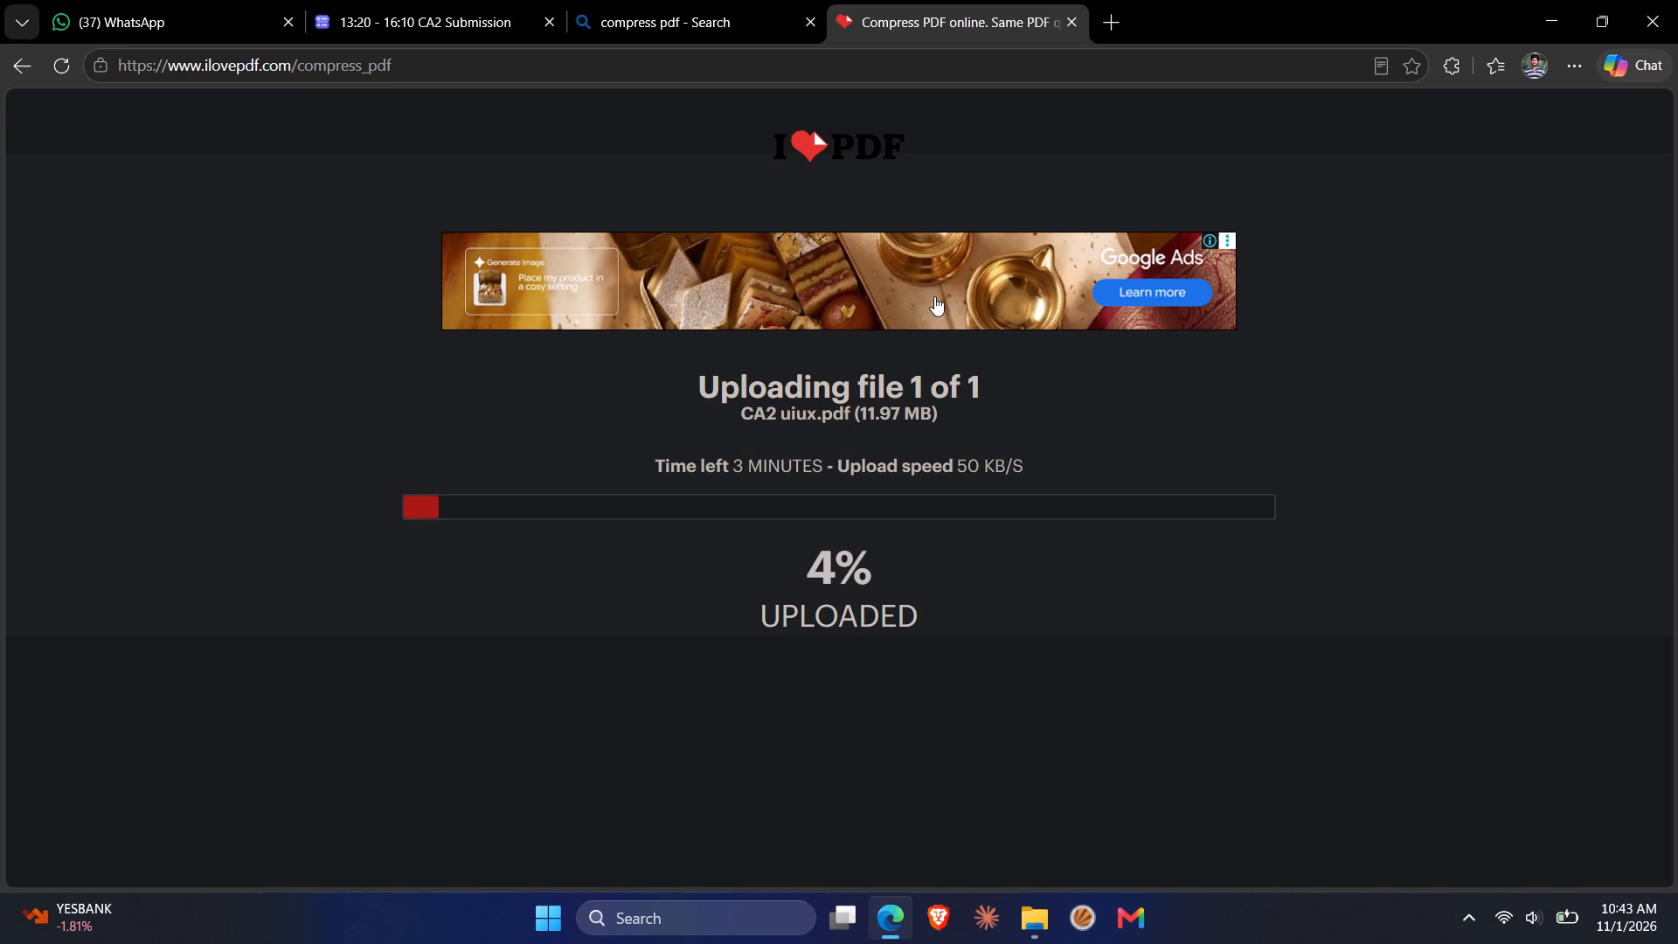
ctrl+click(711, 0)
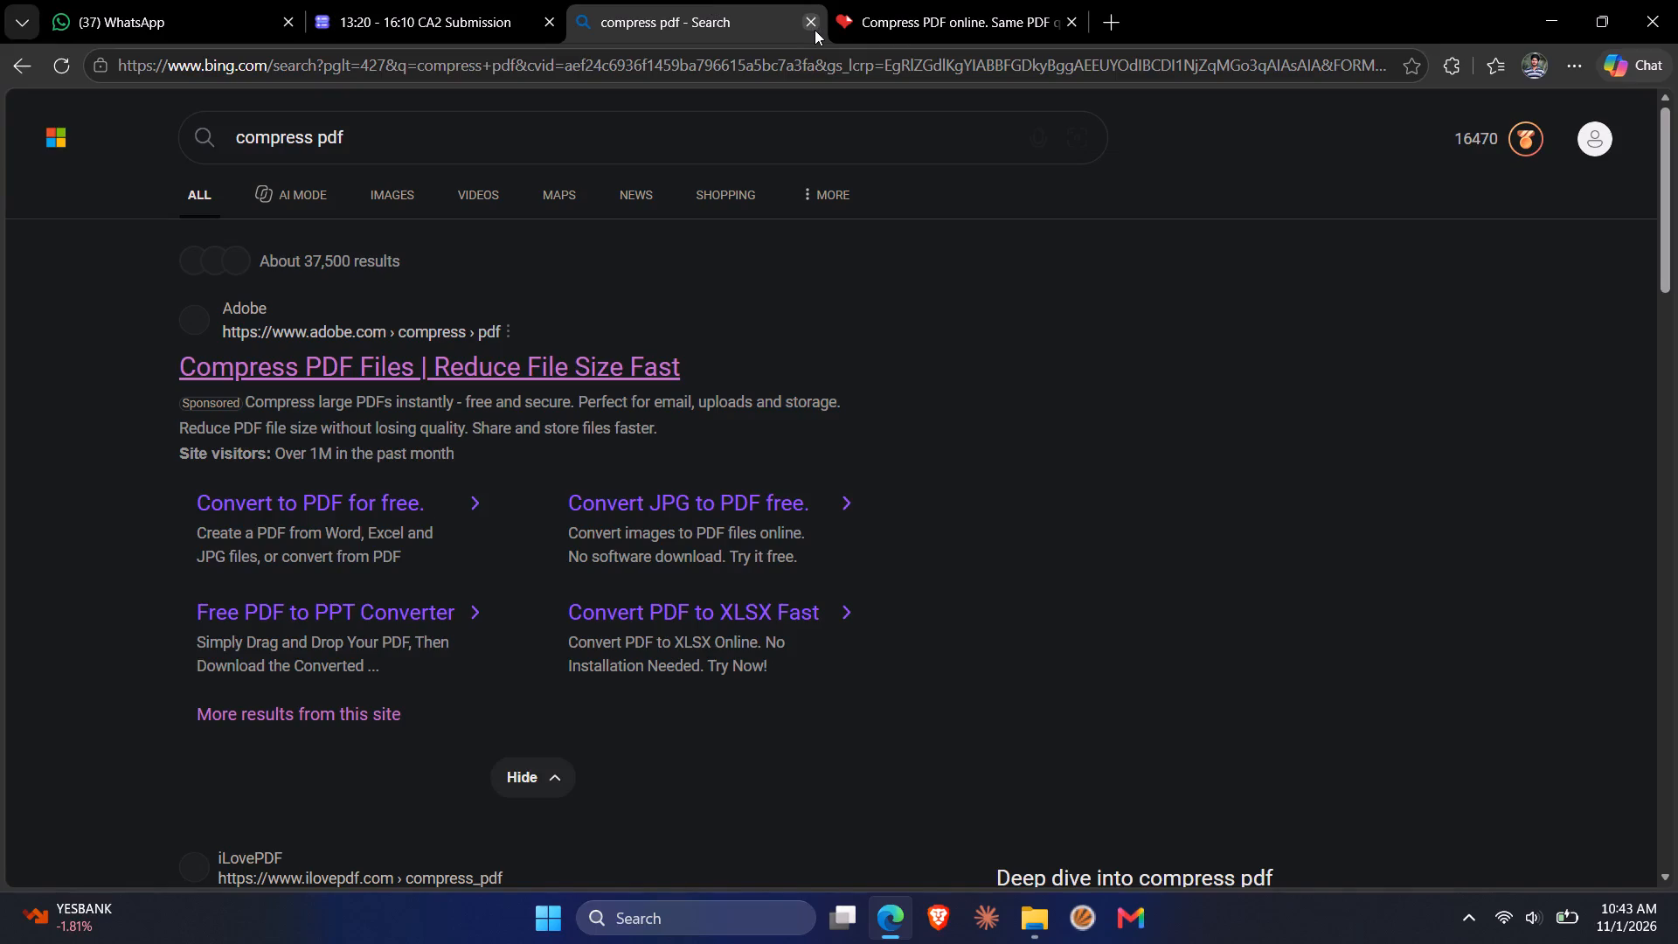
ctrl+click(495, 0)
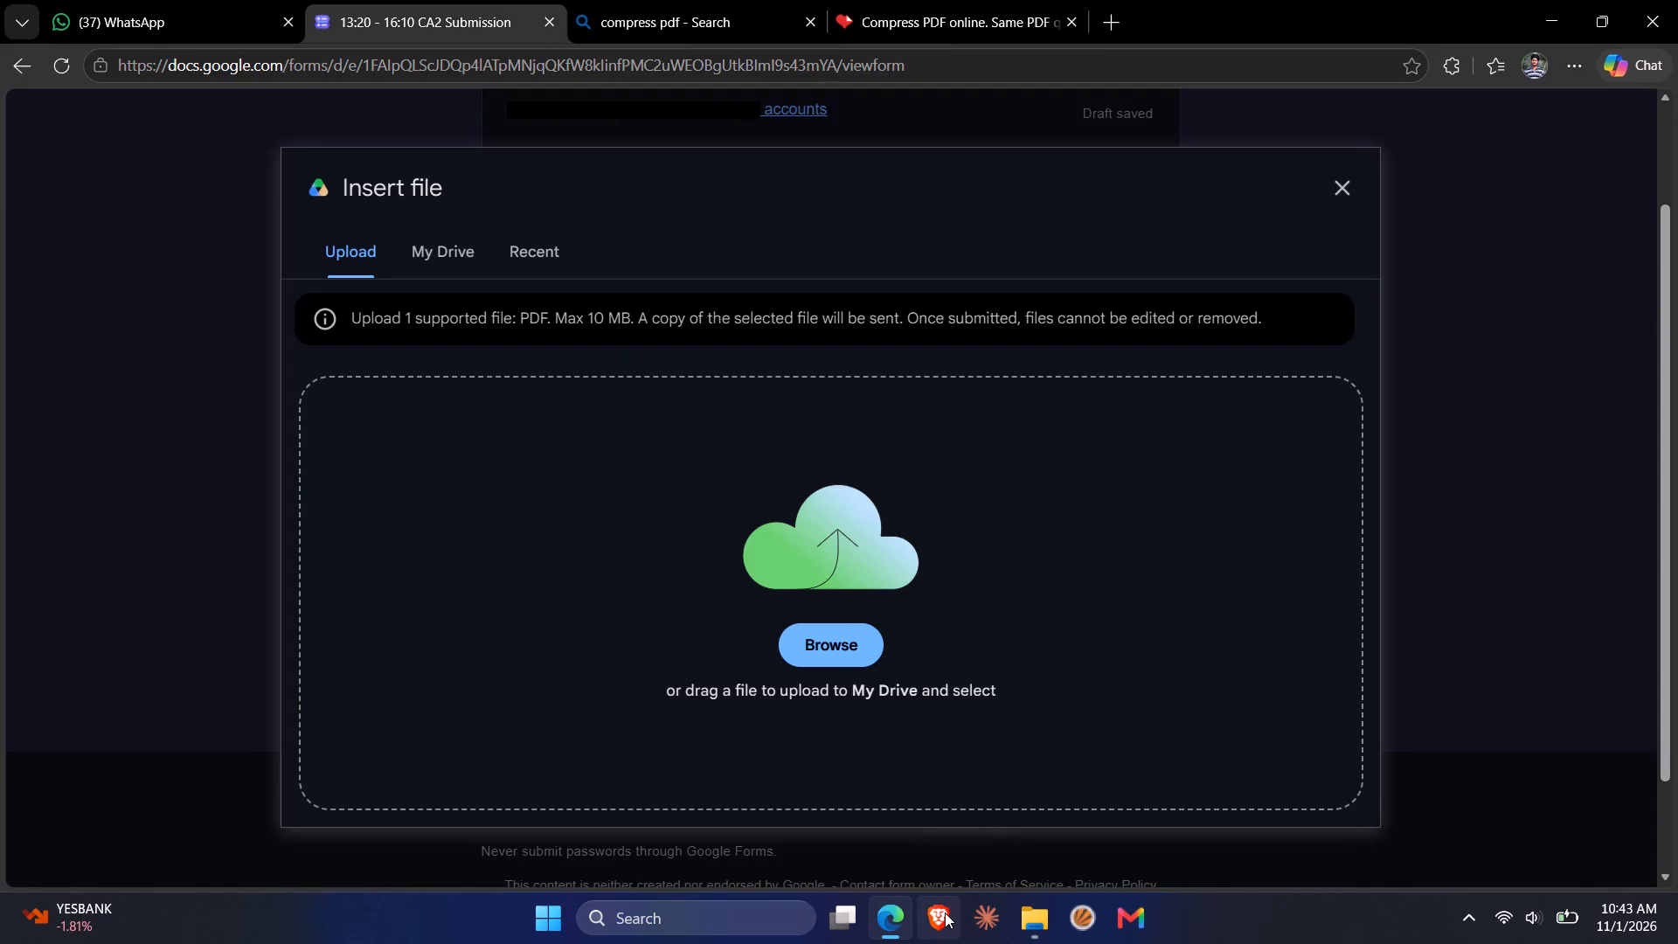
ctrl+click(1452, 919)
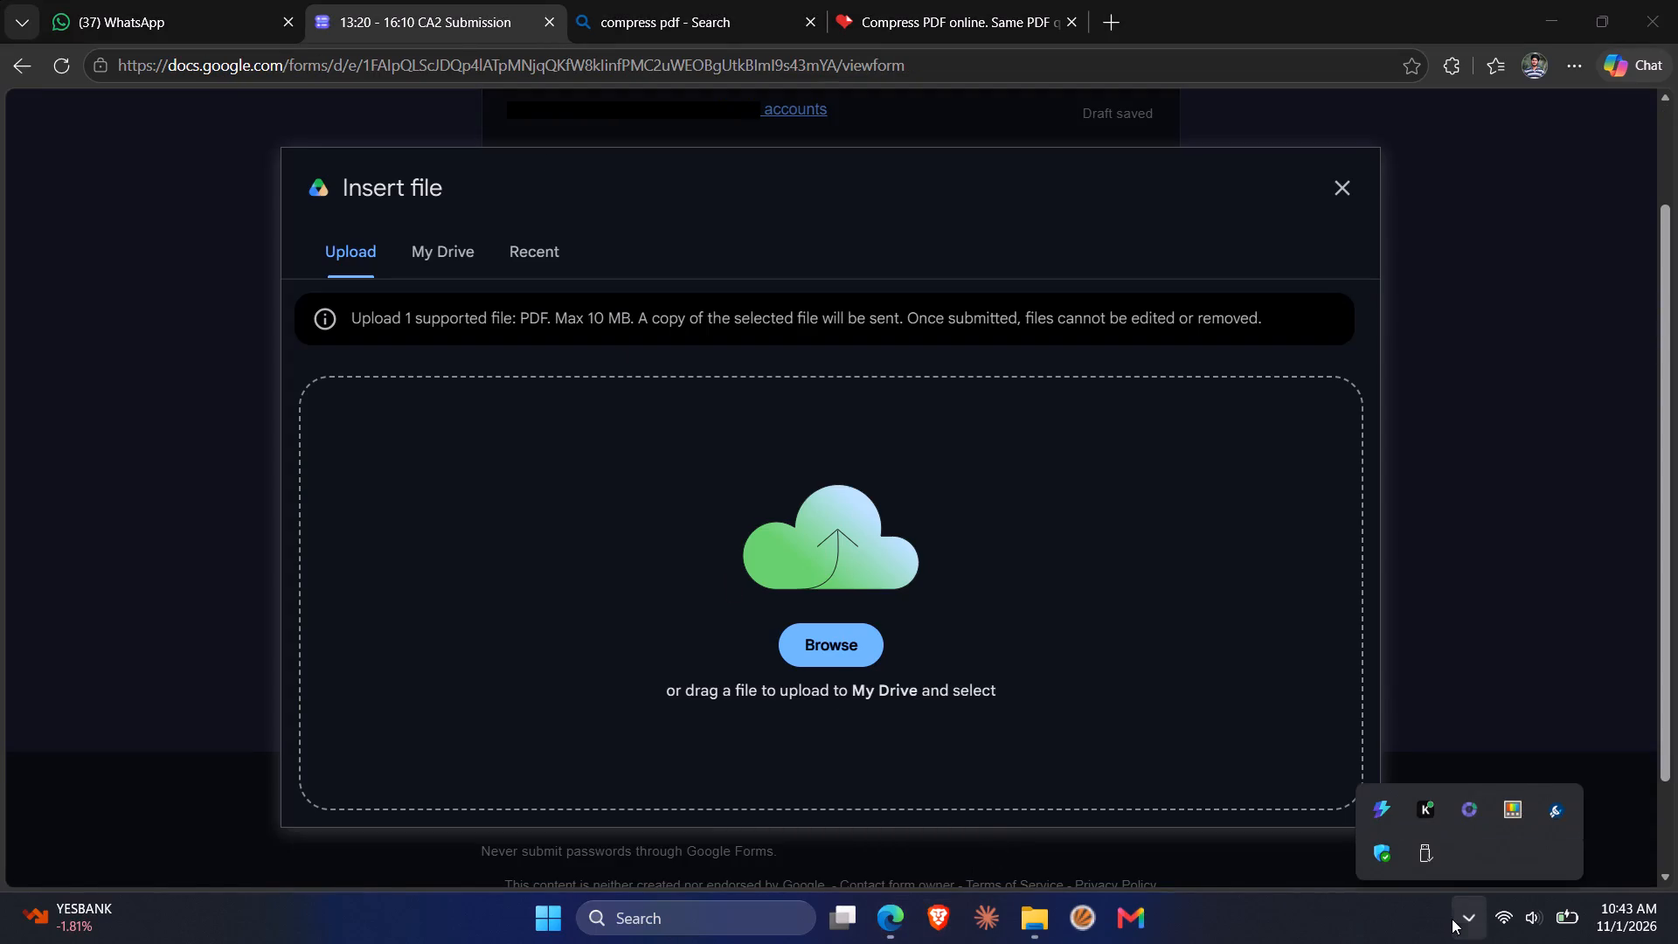
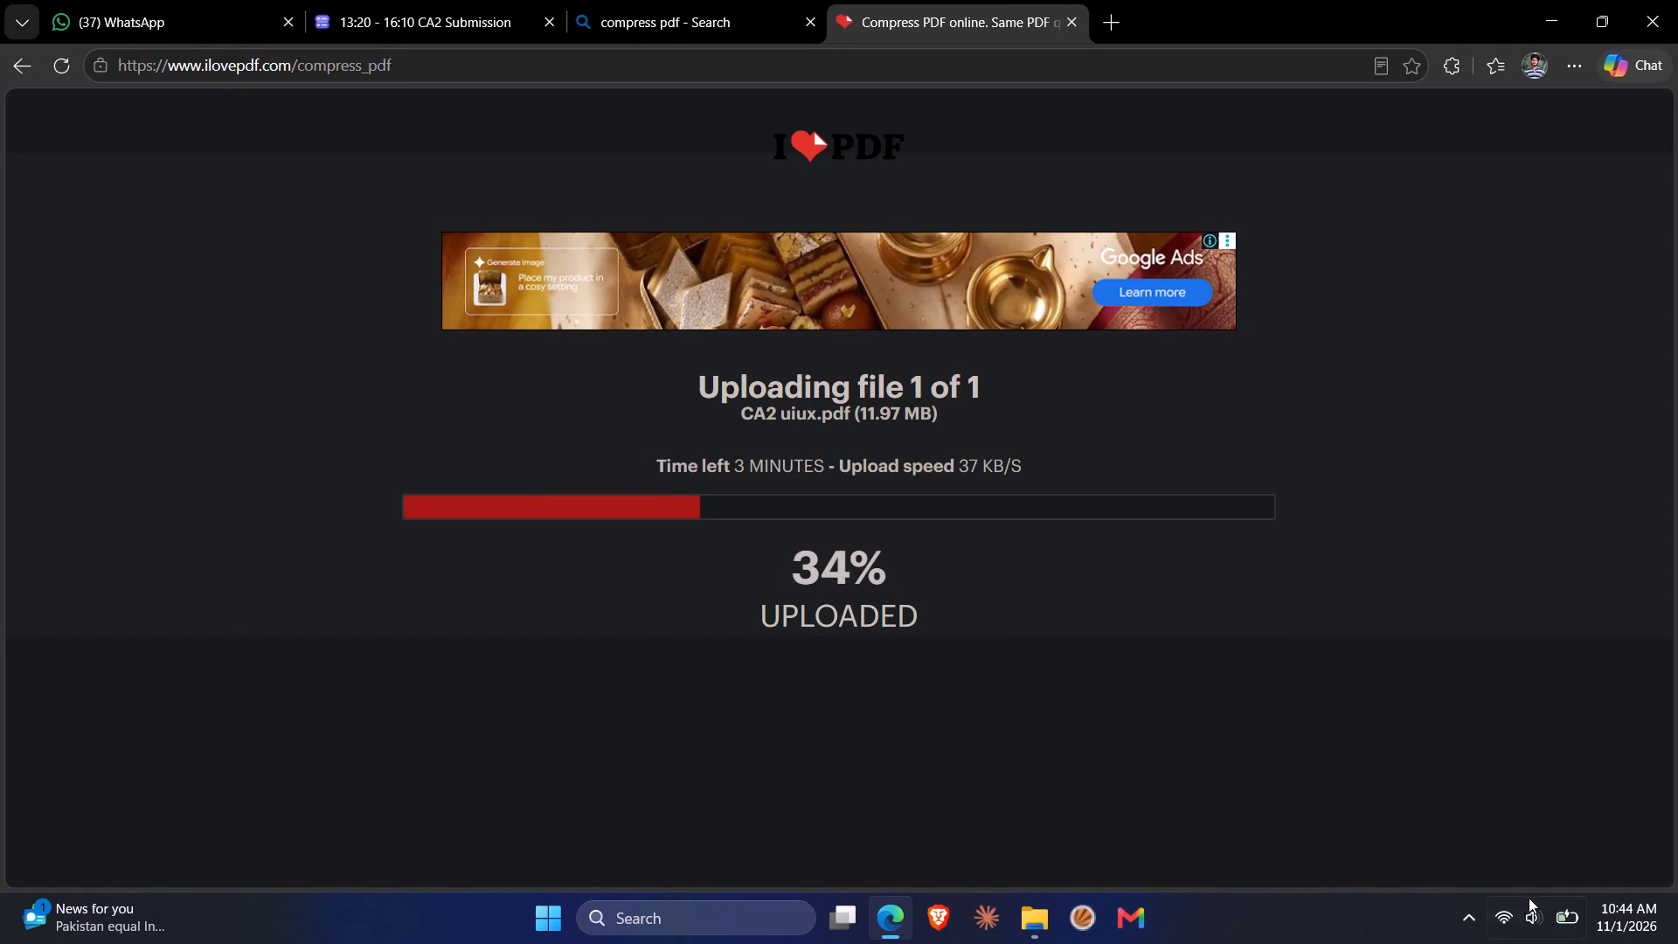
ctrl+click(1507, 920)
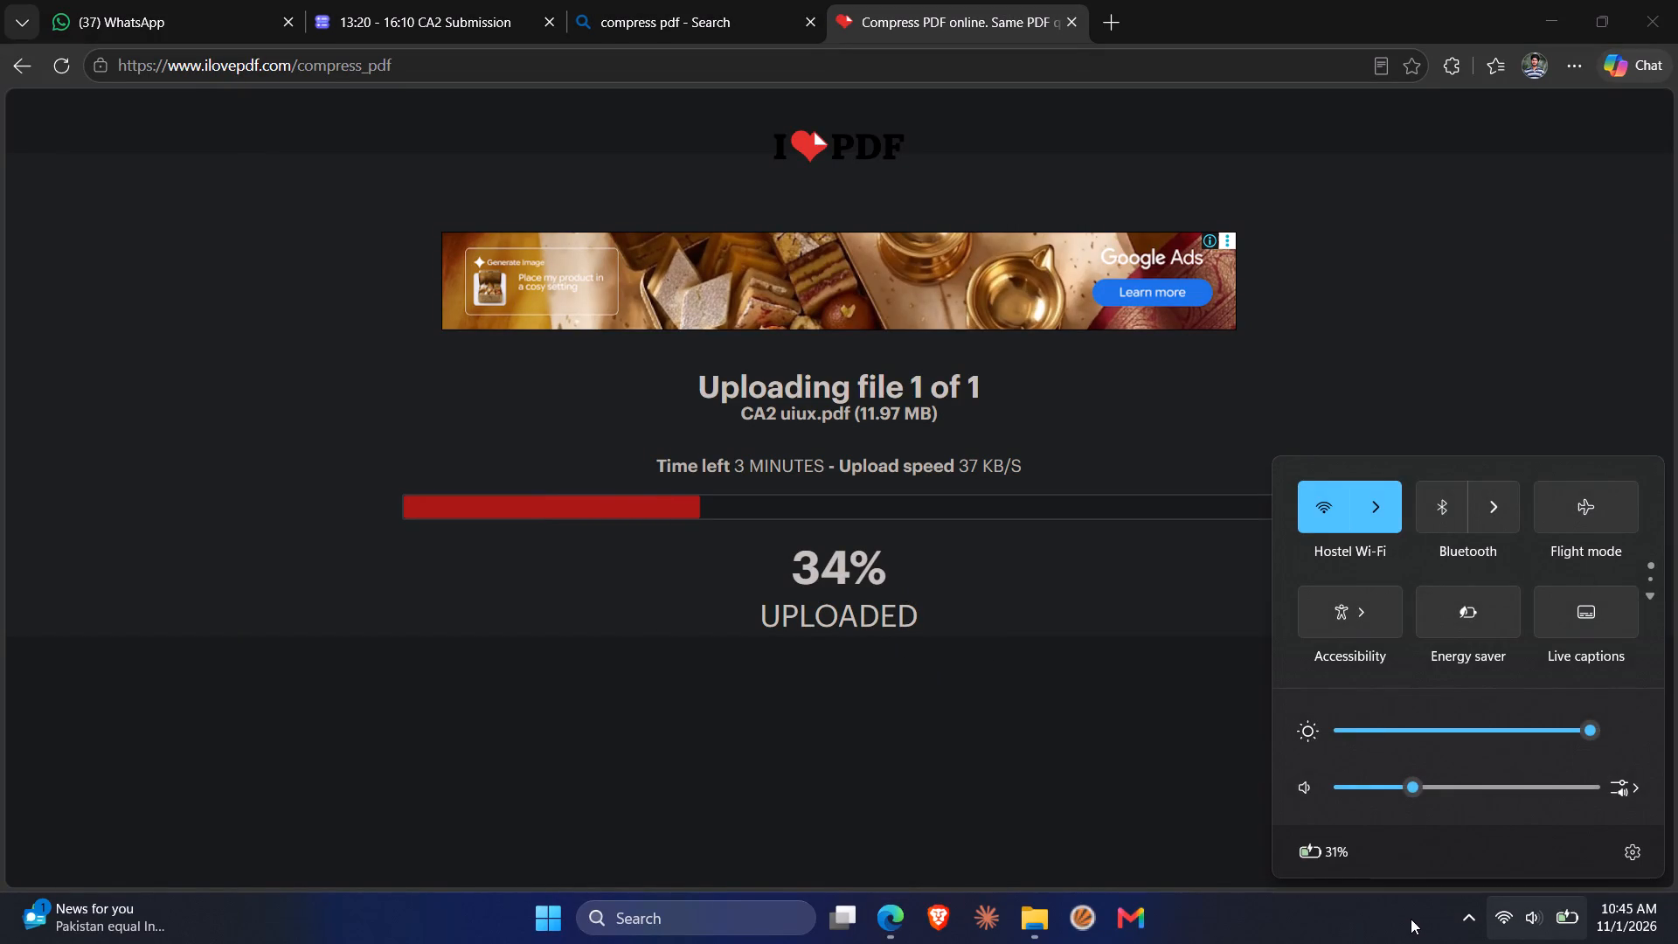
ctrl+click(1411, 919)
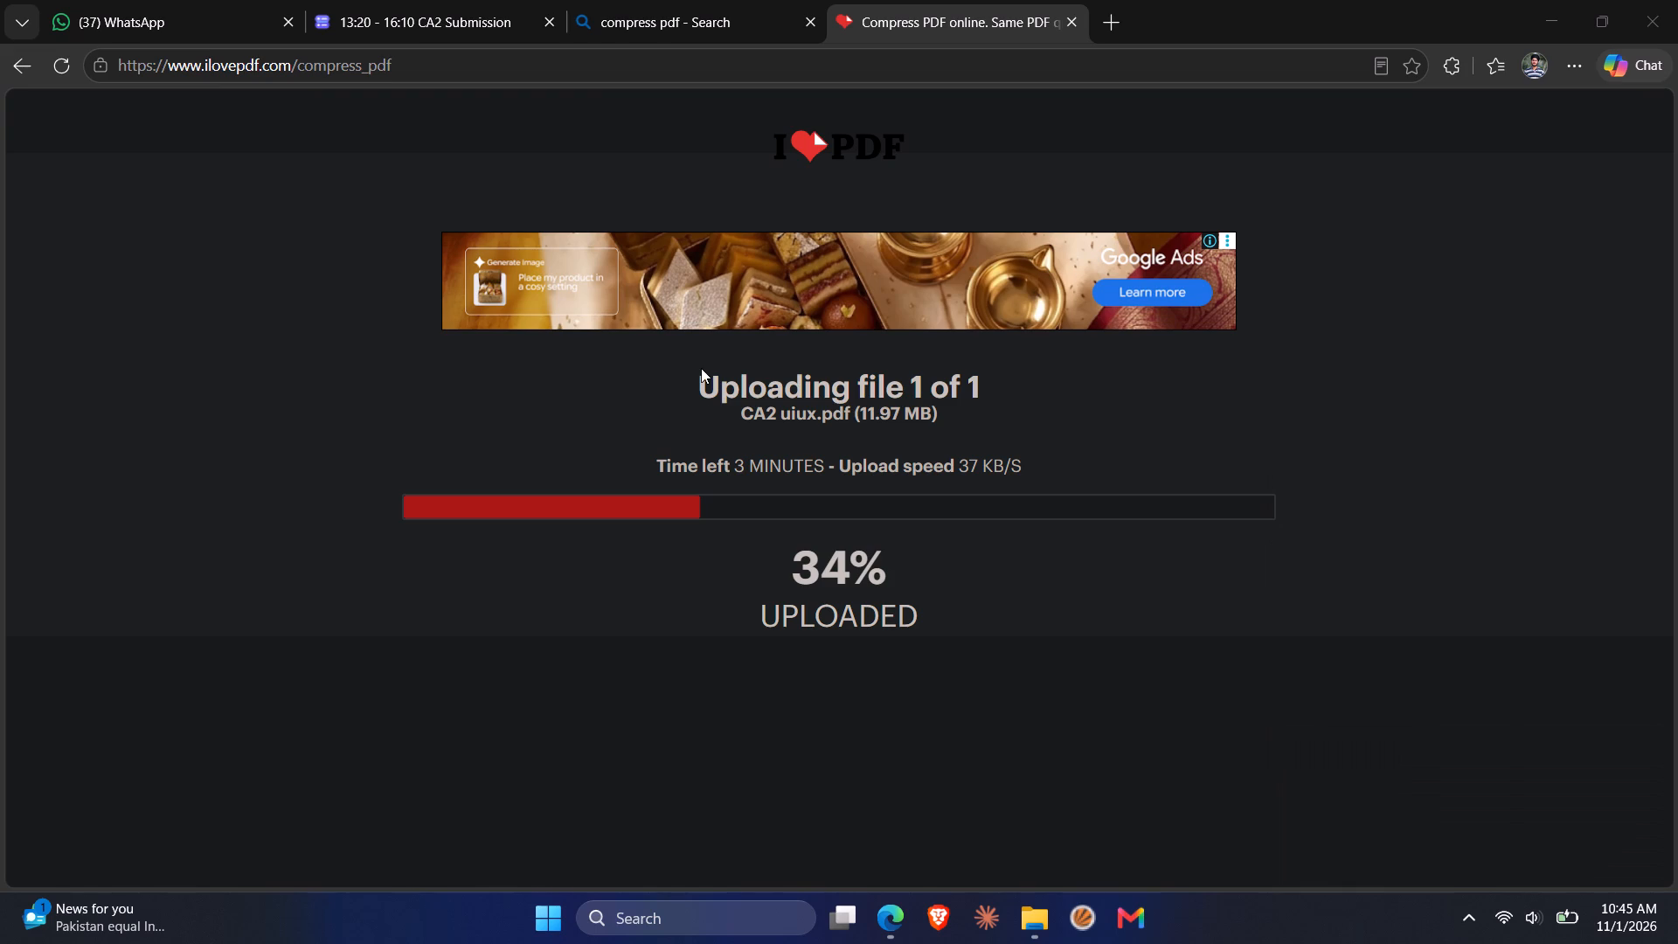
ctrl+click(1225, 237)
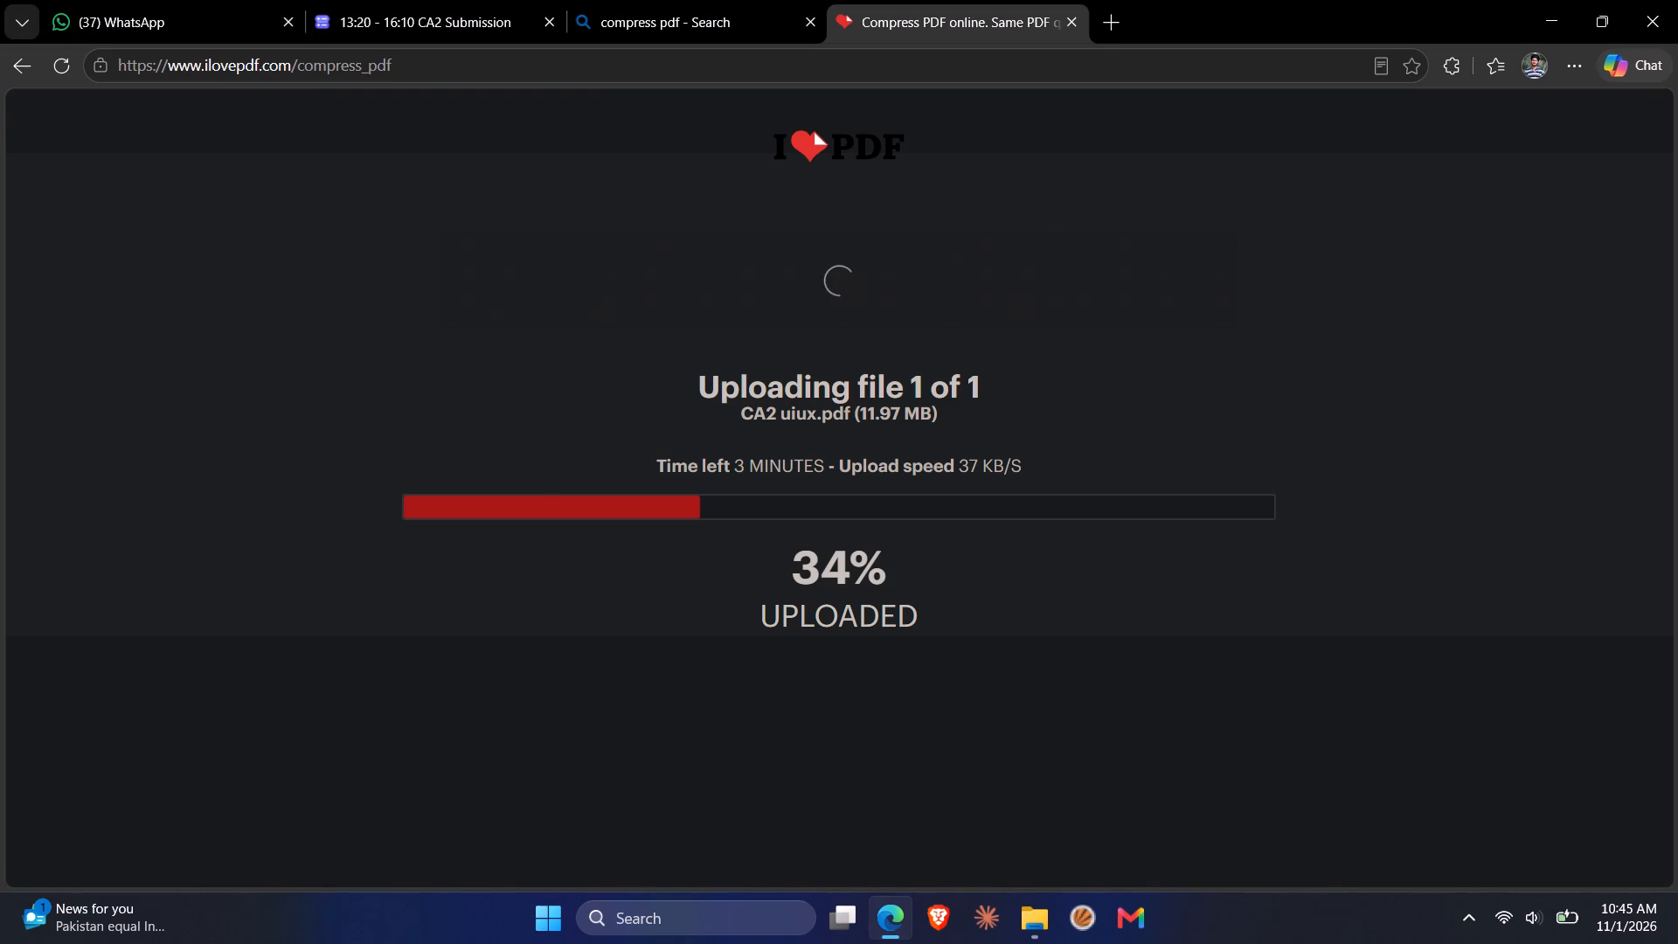
Refresh the available Wi-Fi networks, connect to Uakakjstekegdustsnsv instead of Hostel Wi-Fi, and return to the iLovePDF upload page.
ctrl+click(677, 0)
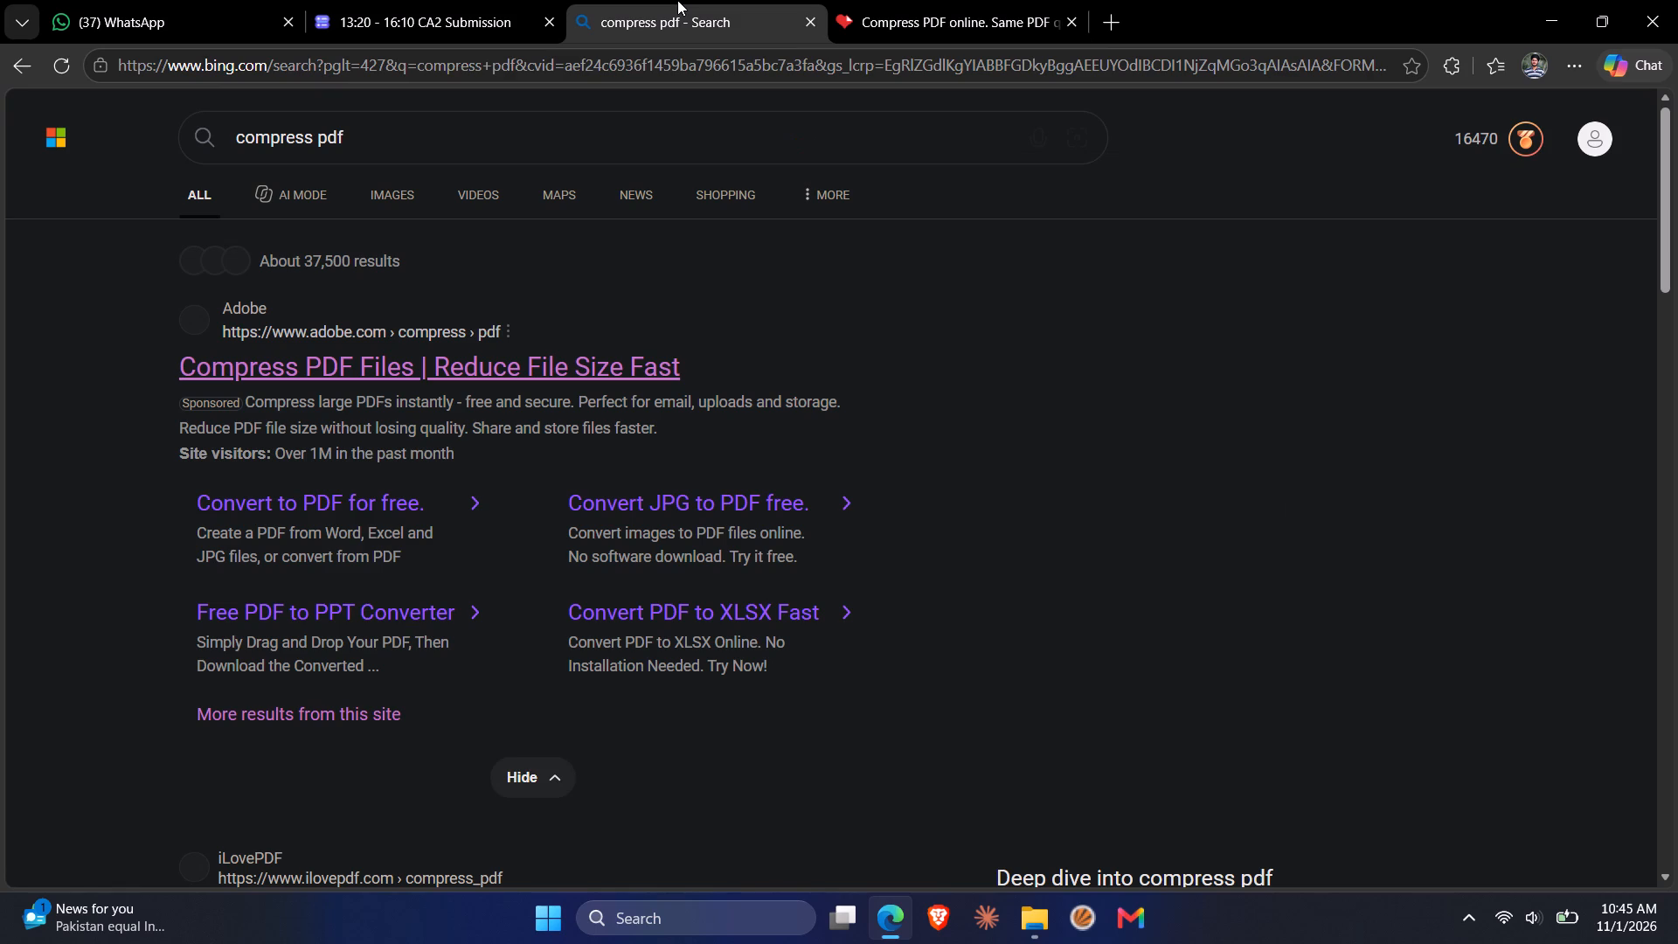
key(super+a)
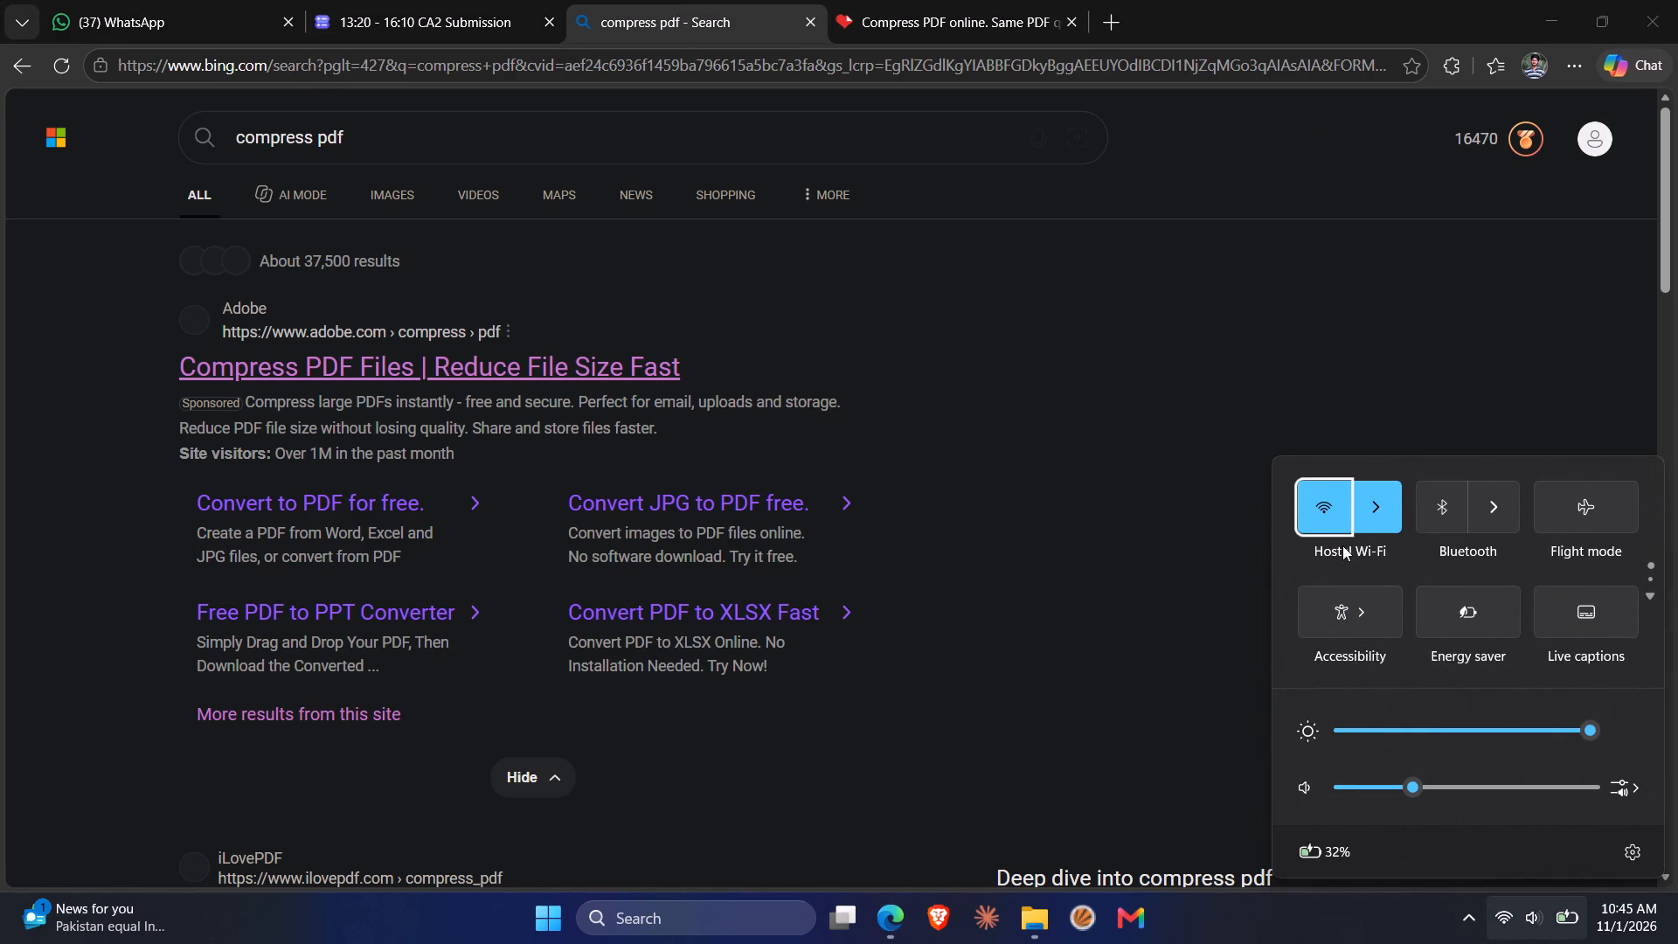
click(1370, 506)
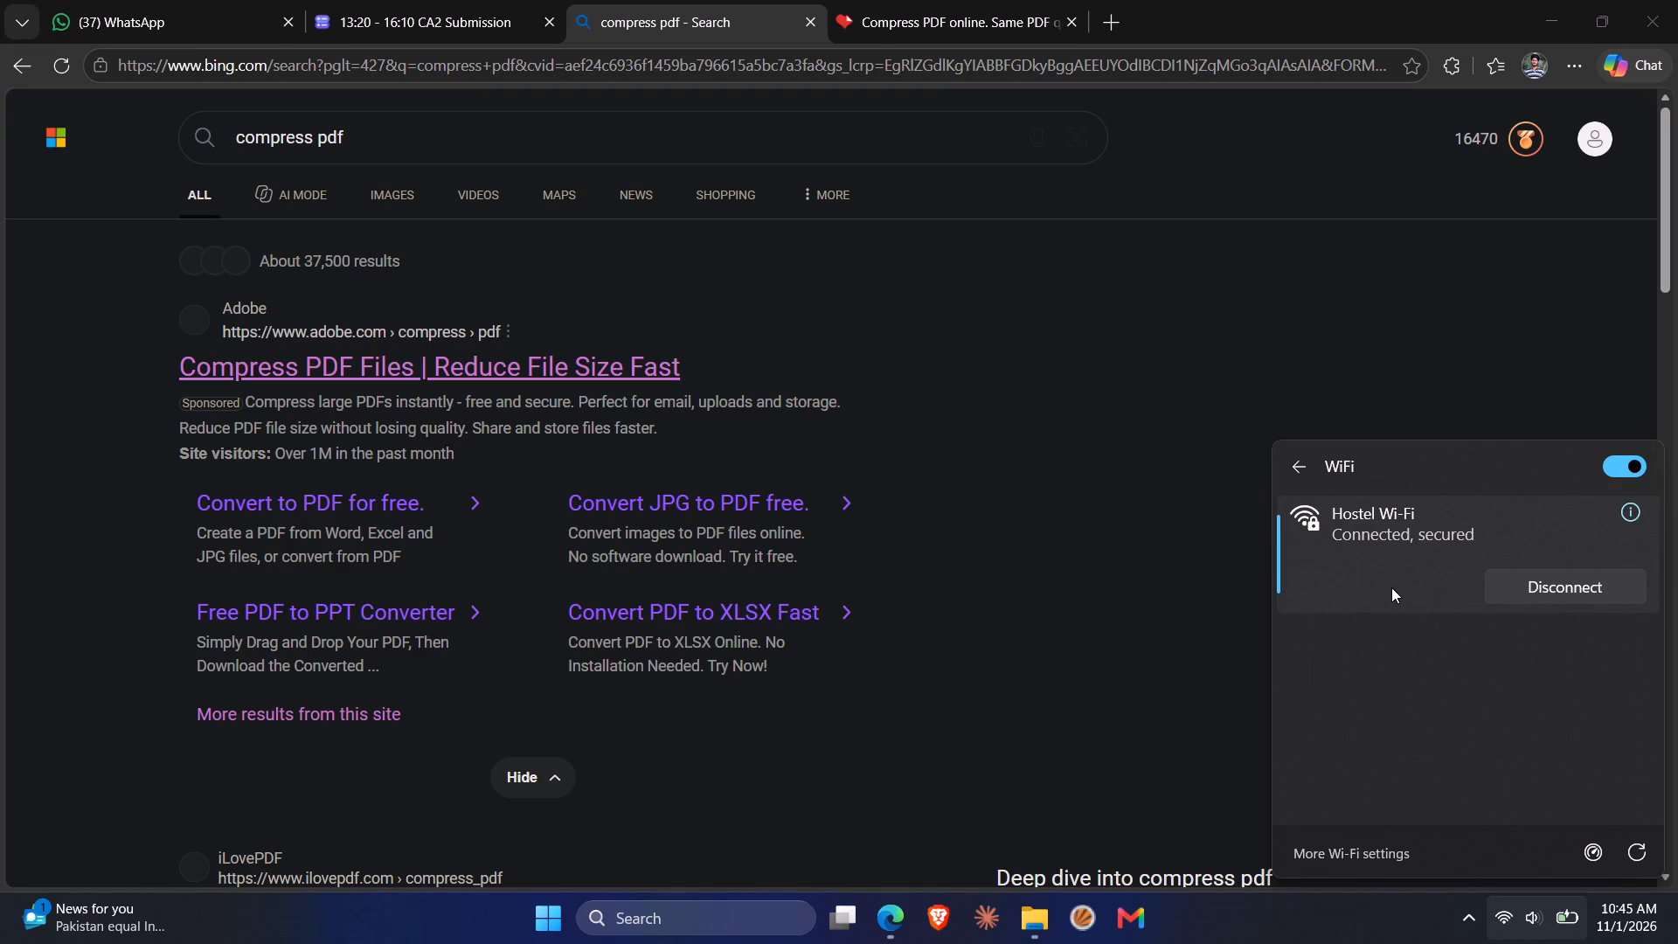
click(1647, 852)
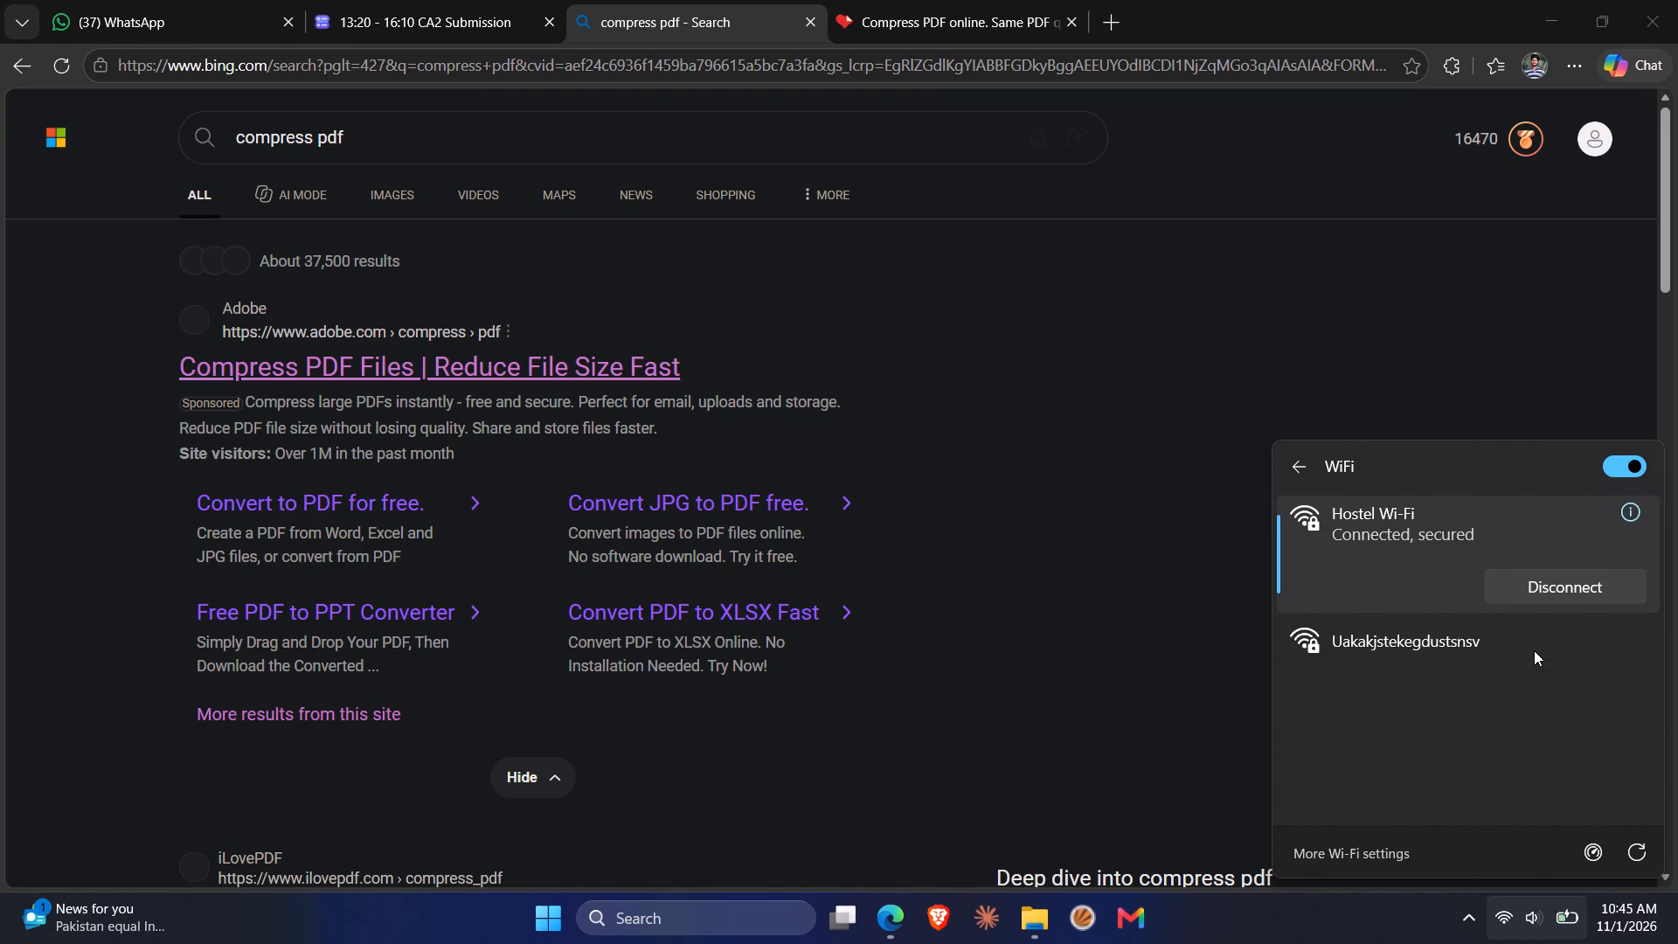
click(1534, 649)
click(1552, 685)
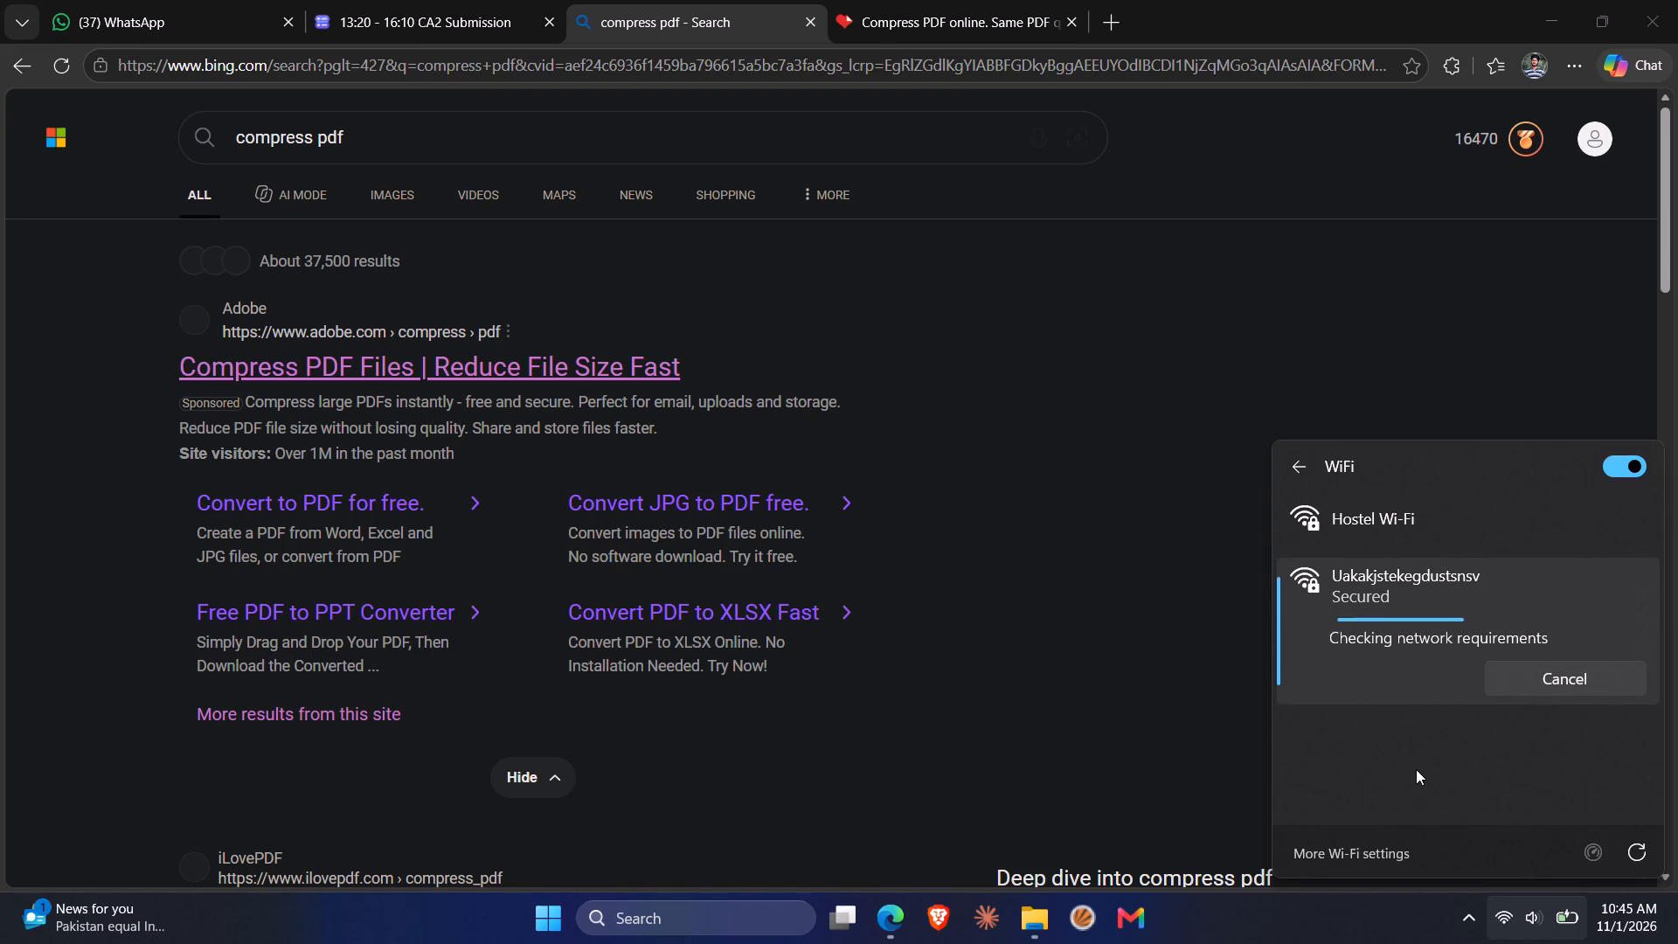
click(1074, 605)
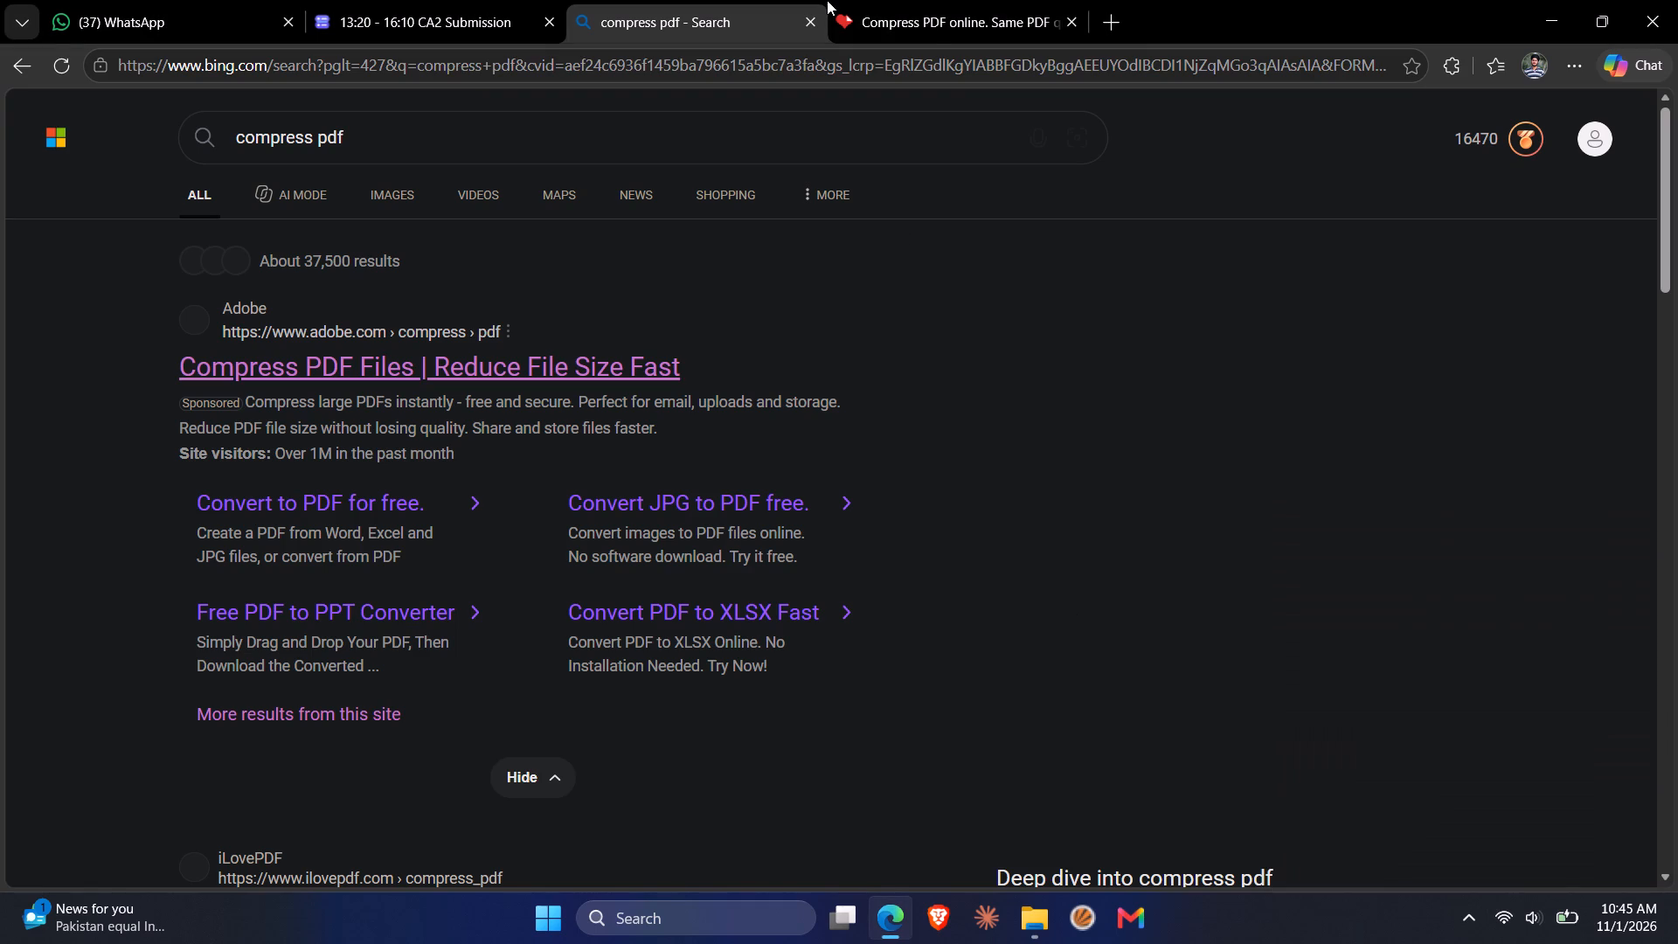
click(827, 0)
click(950, 0)
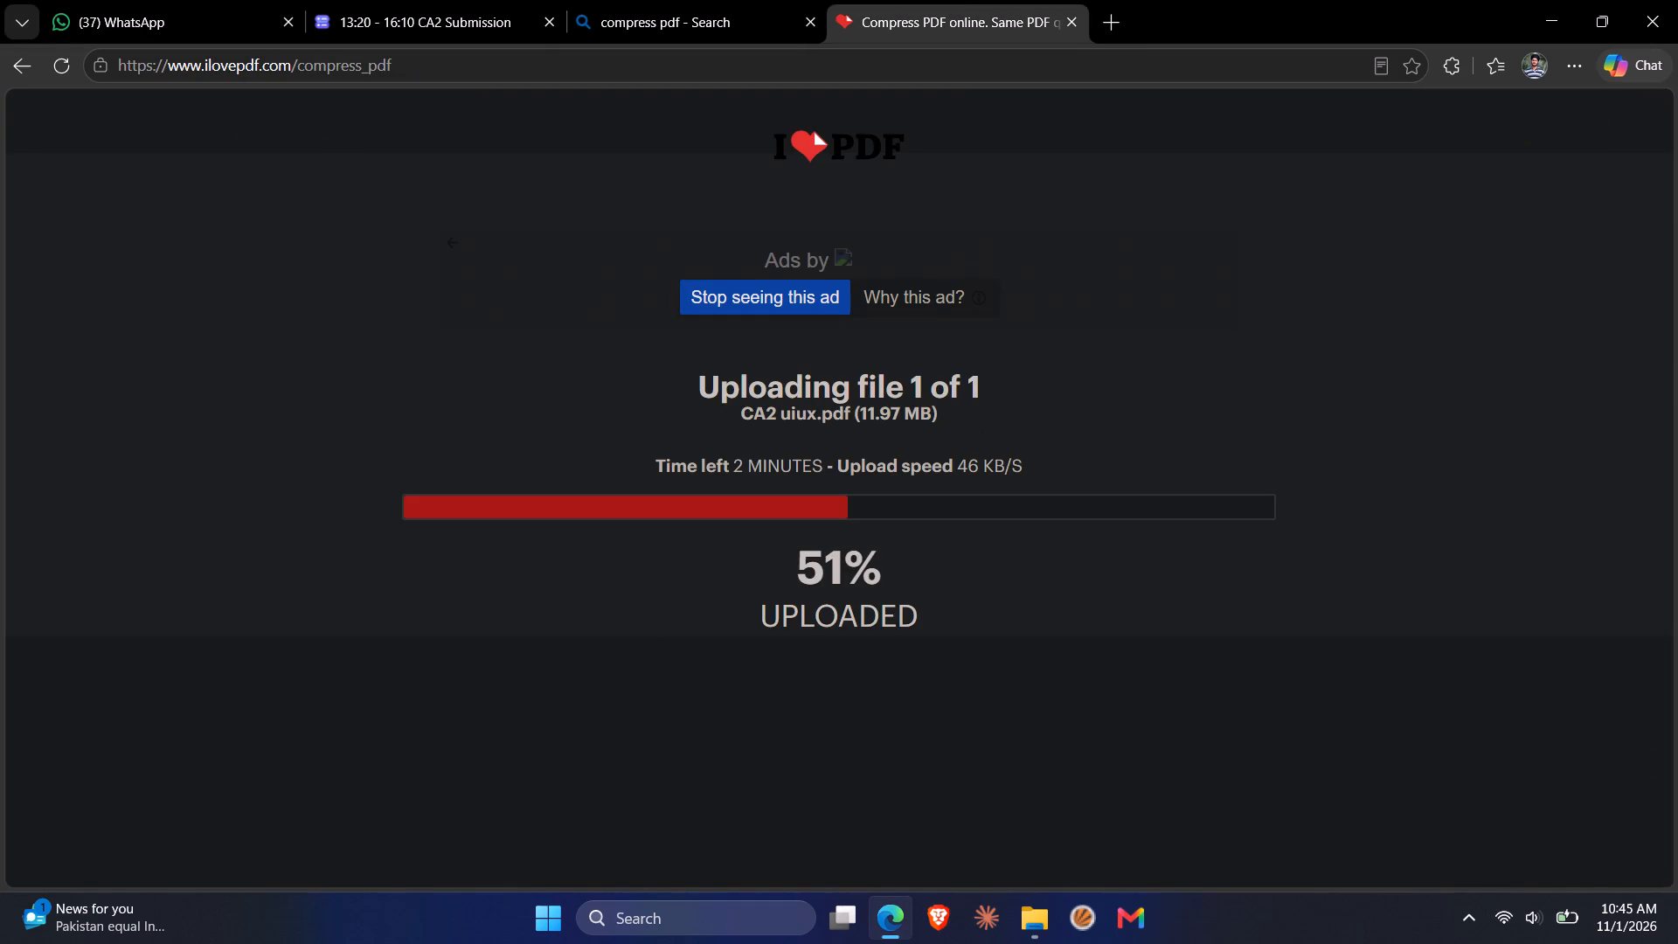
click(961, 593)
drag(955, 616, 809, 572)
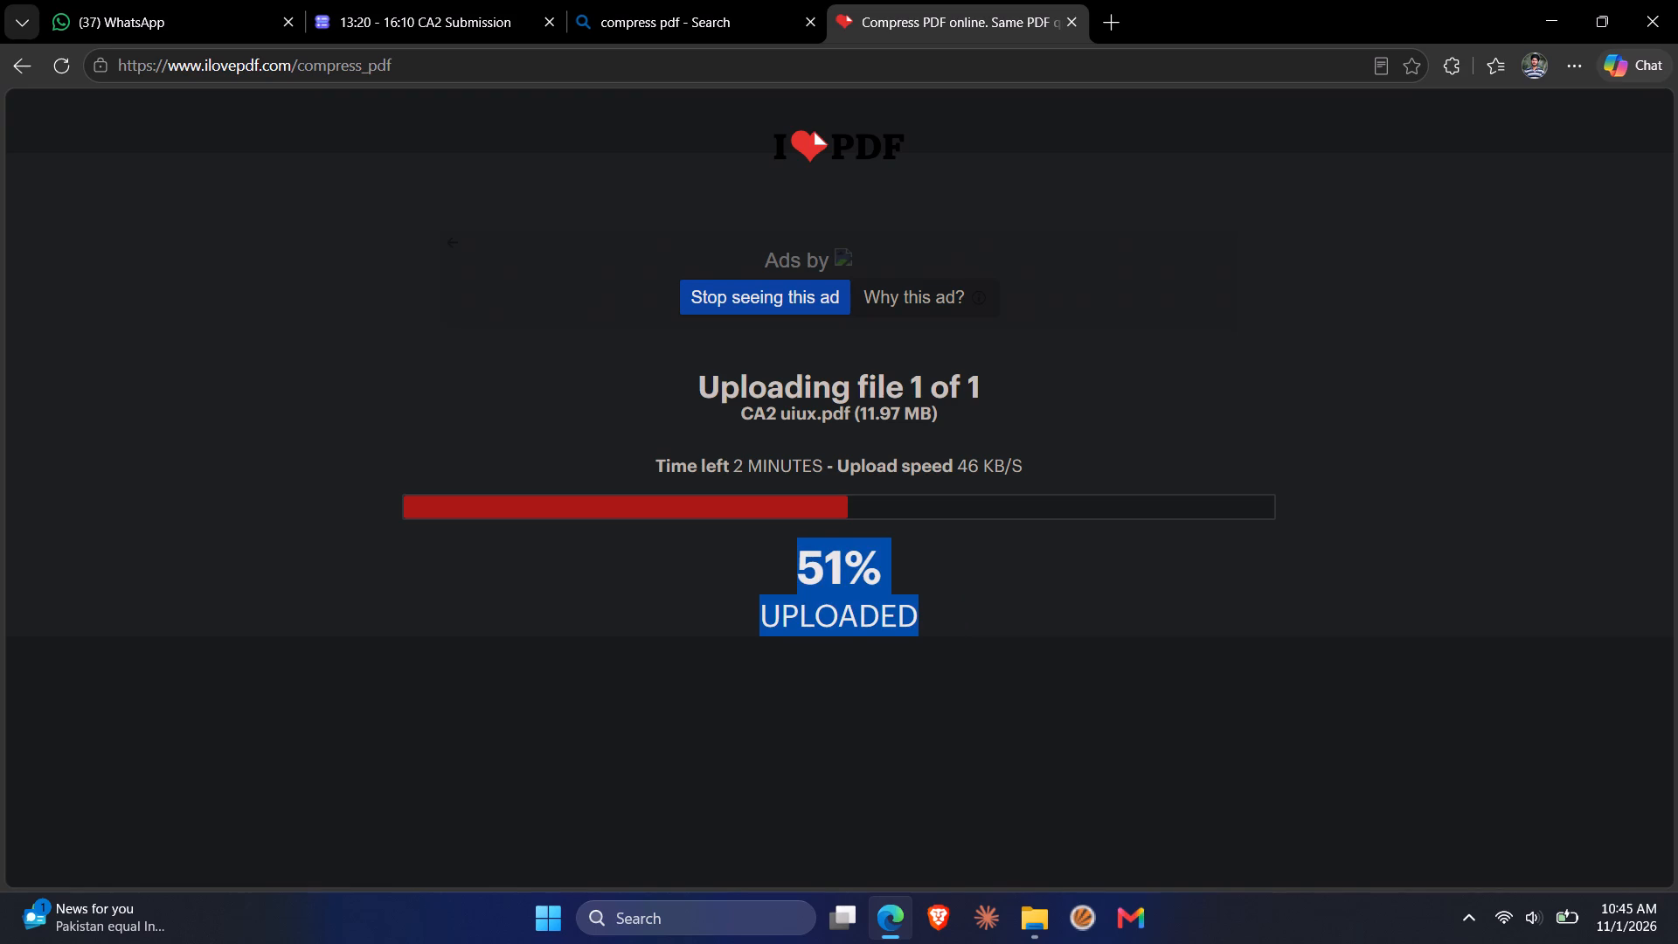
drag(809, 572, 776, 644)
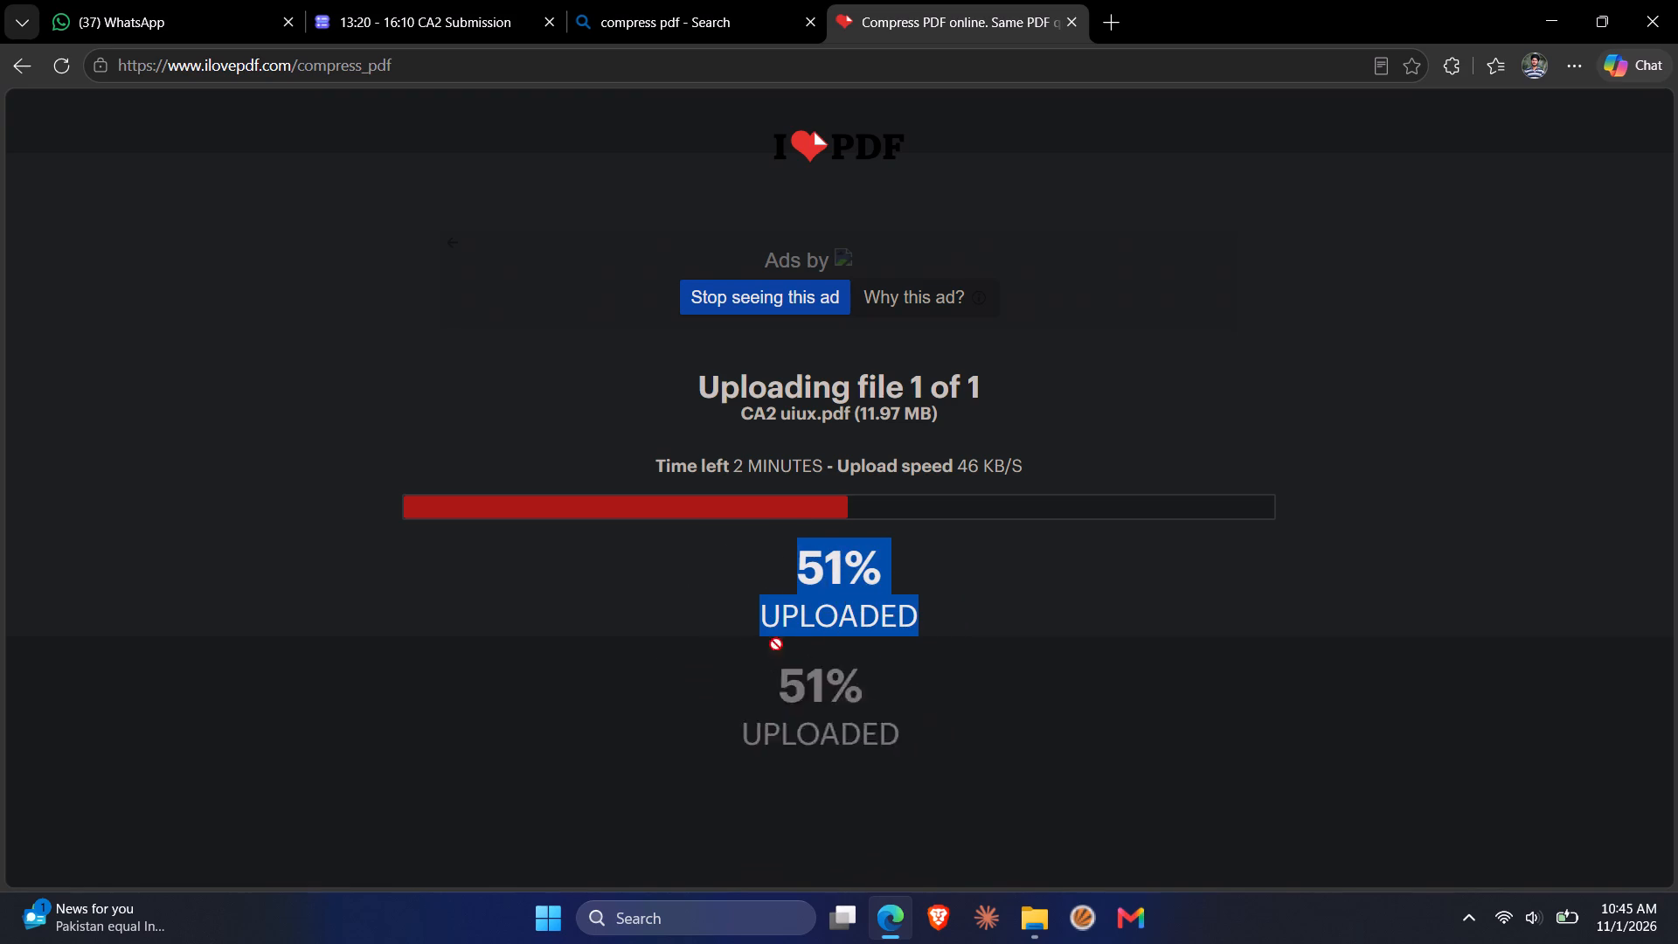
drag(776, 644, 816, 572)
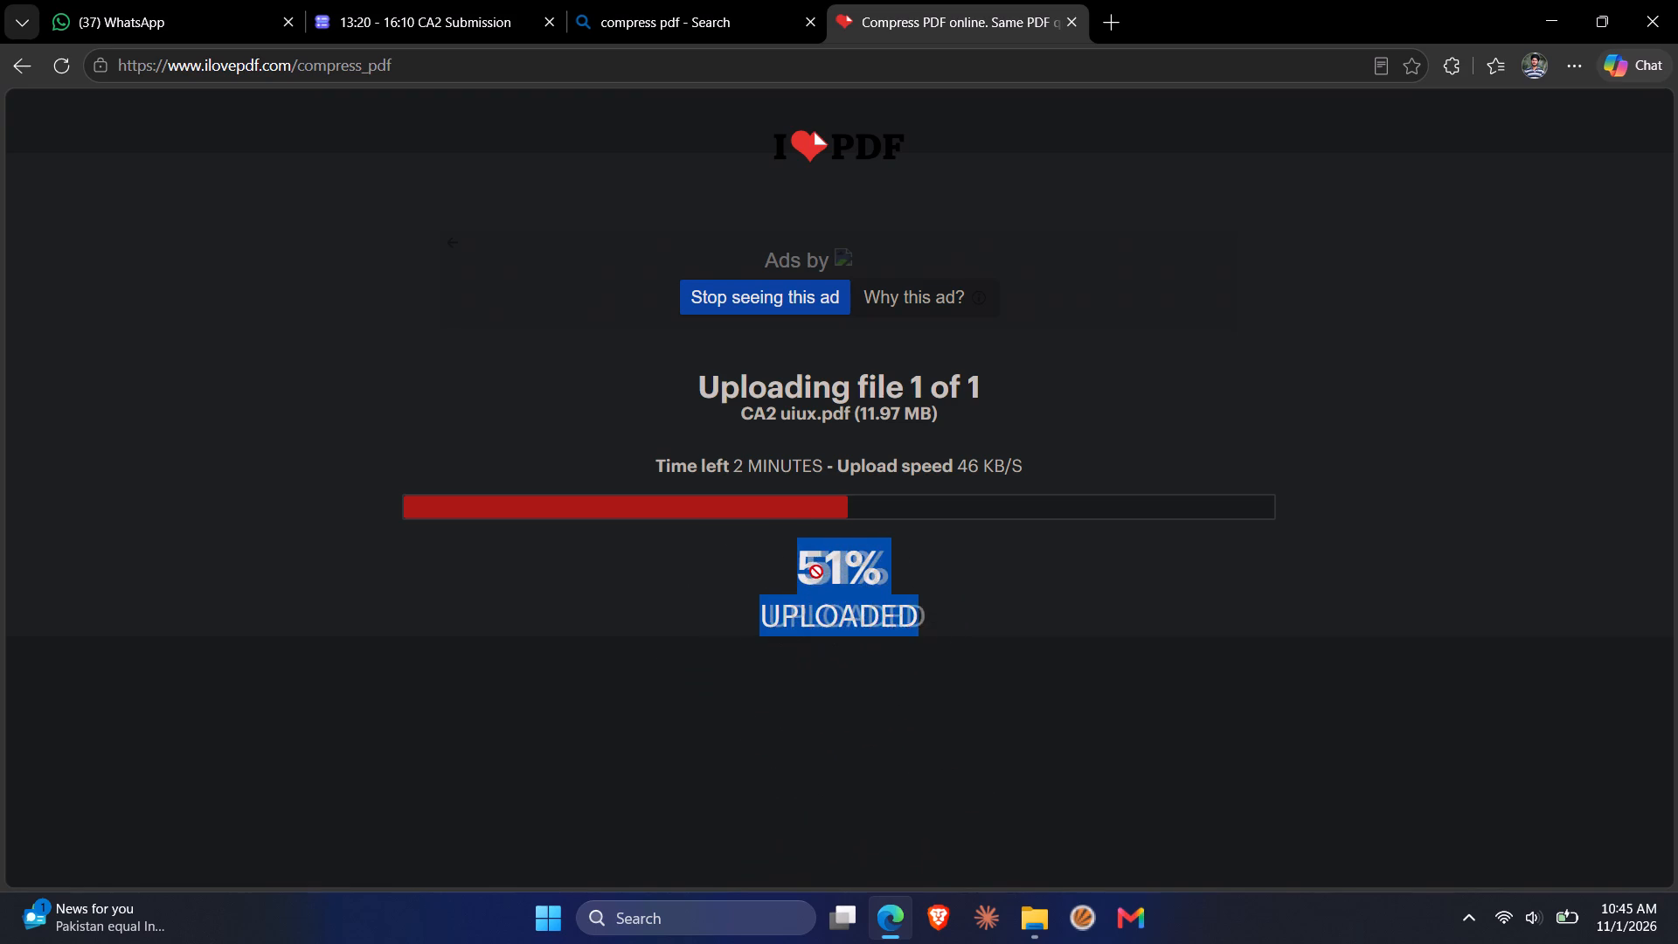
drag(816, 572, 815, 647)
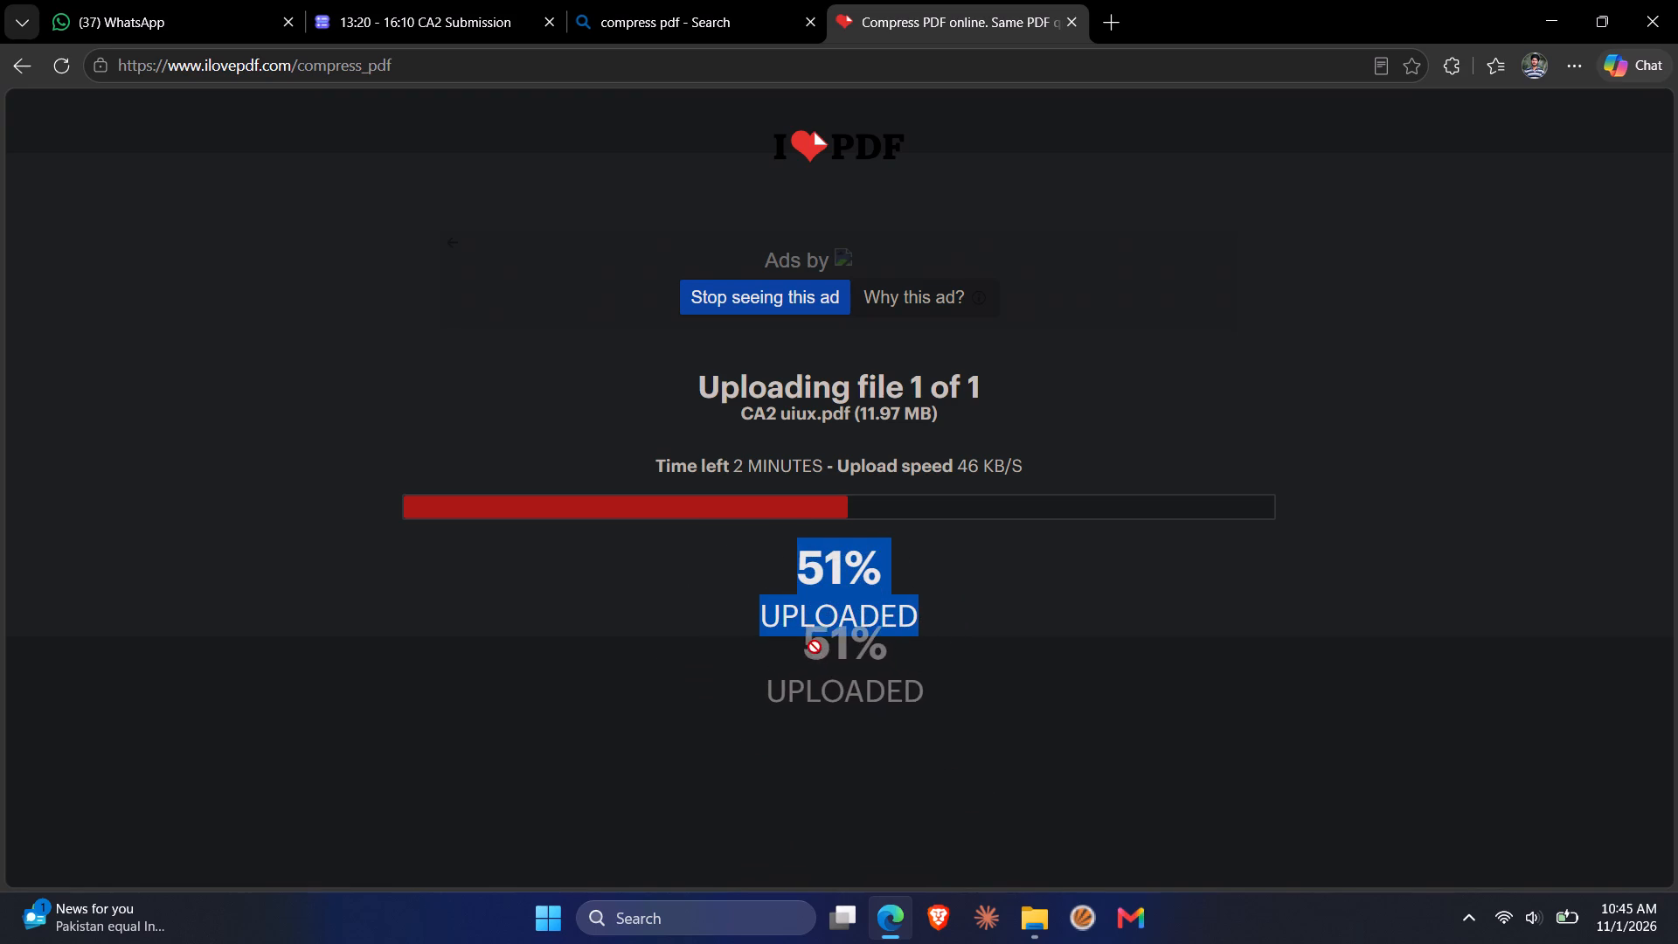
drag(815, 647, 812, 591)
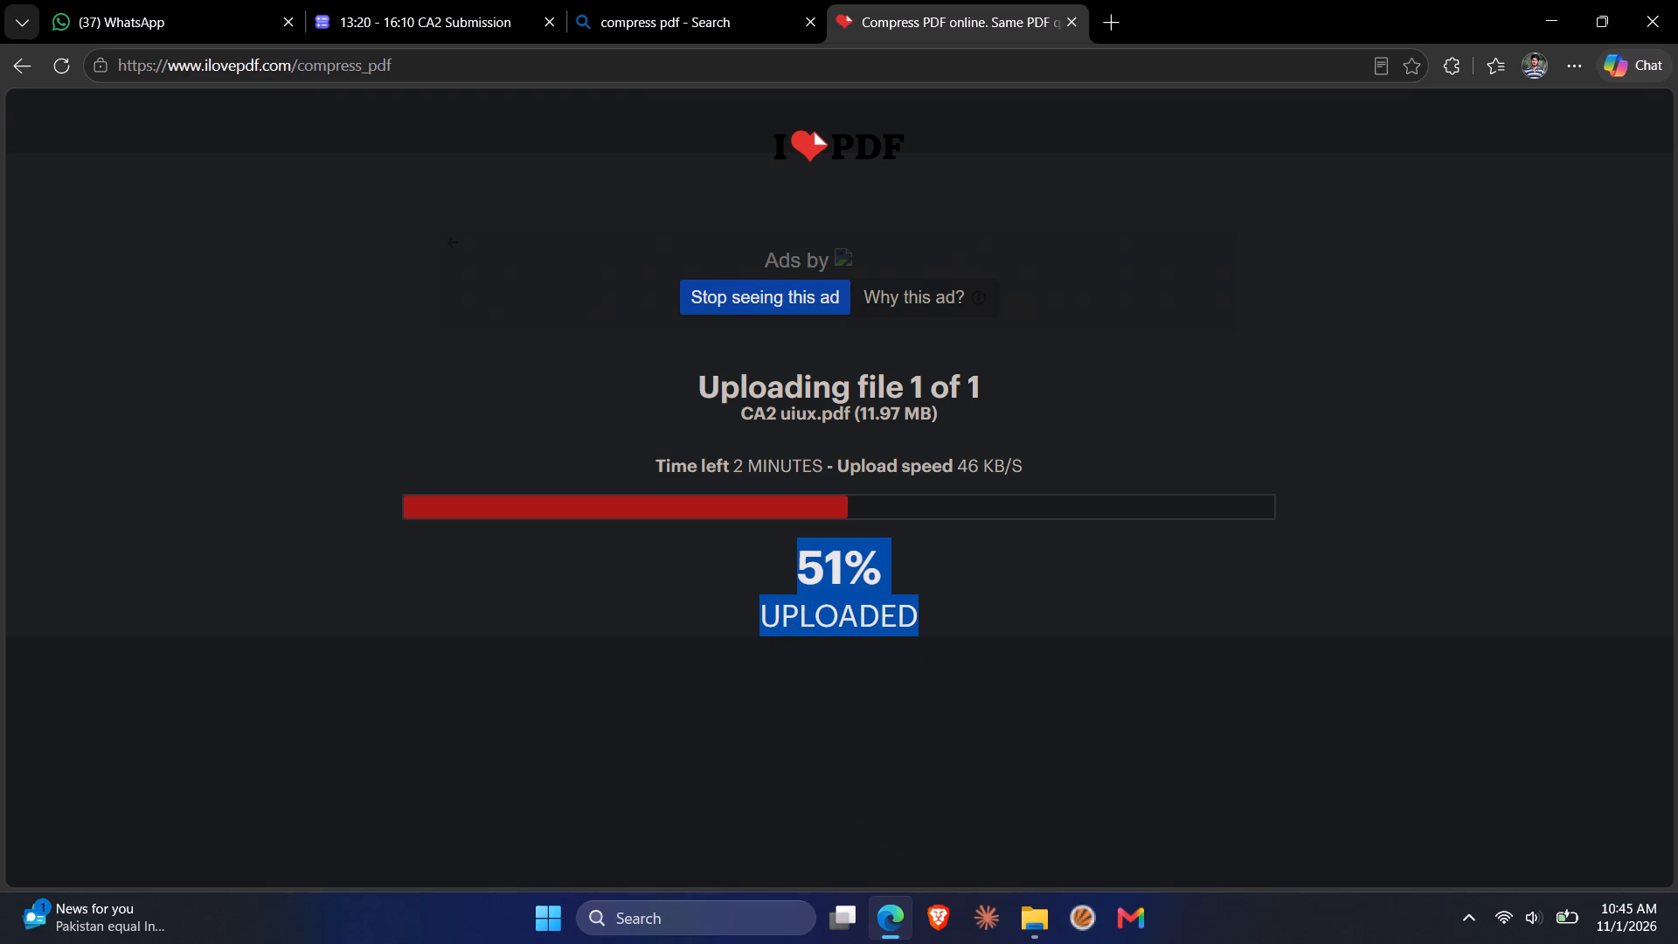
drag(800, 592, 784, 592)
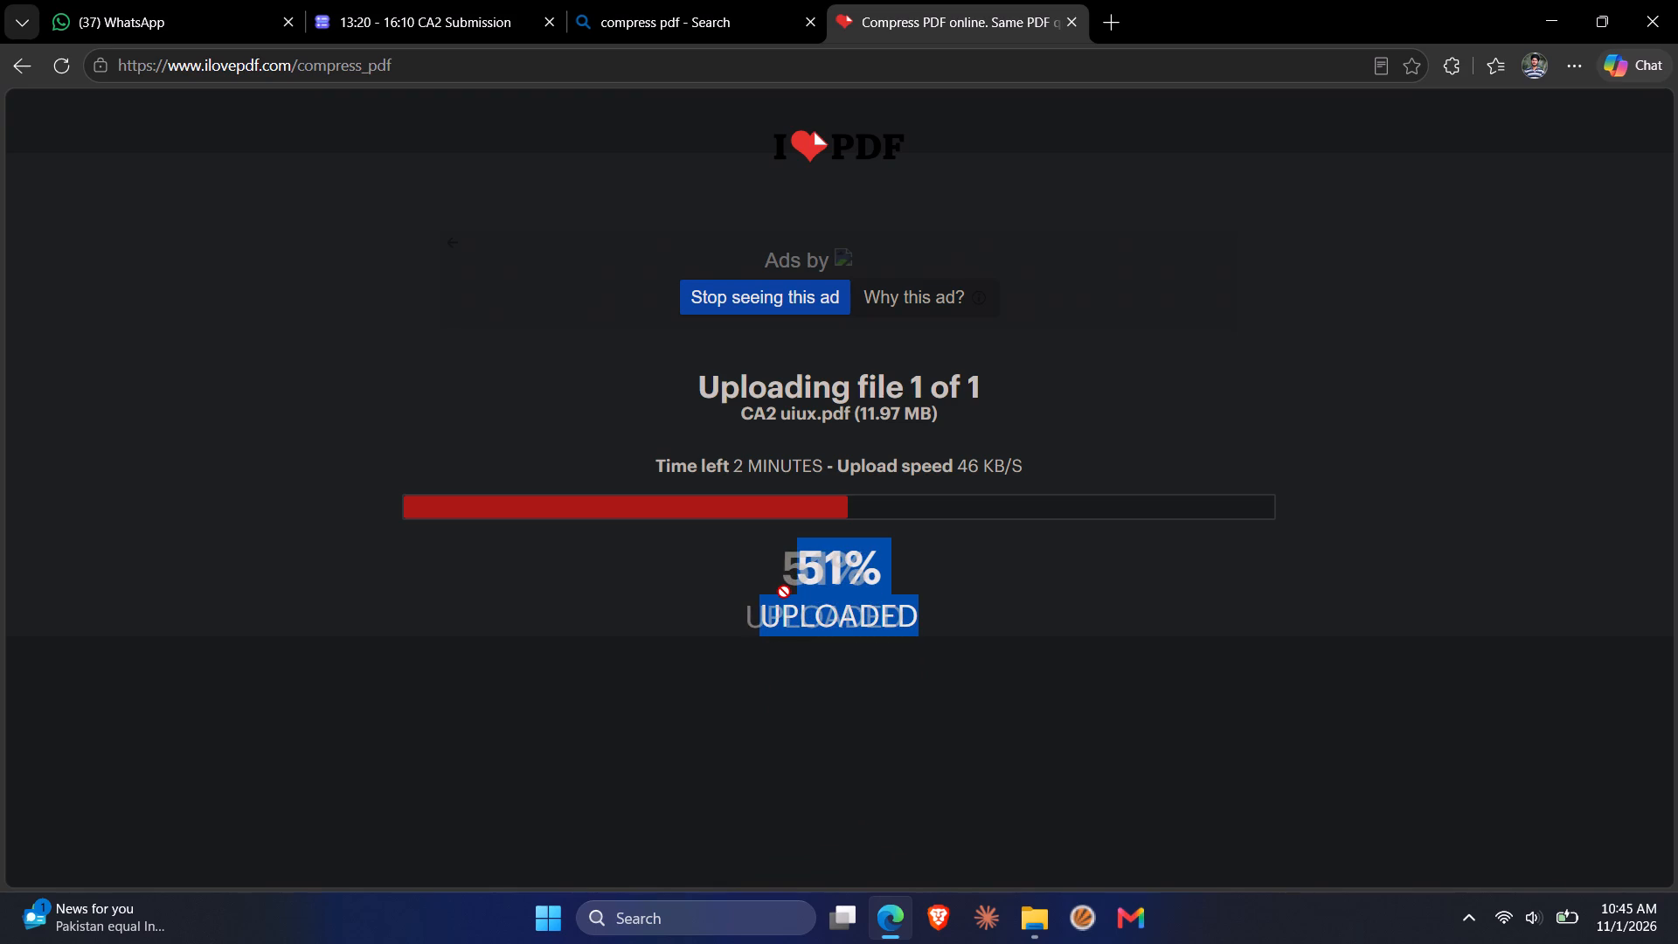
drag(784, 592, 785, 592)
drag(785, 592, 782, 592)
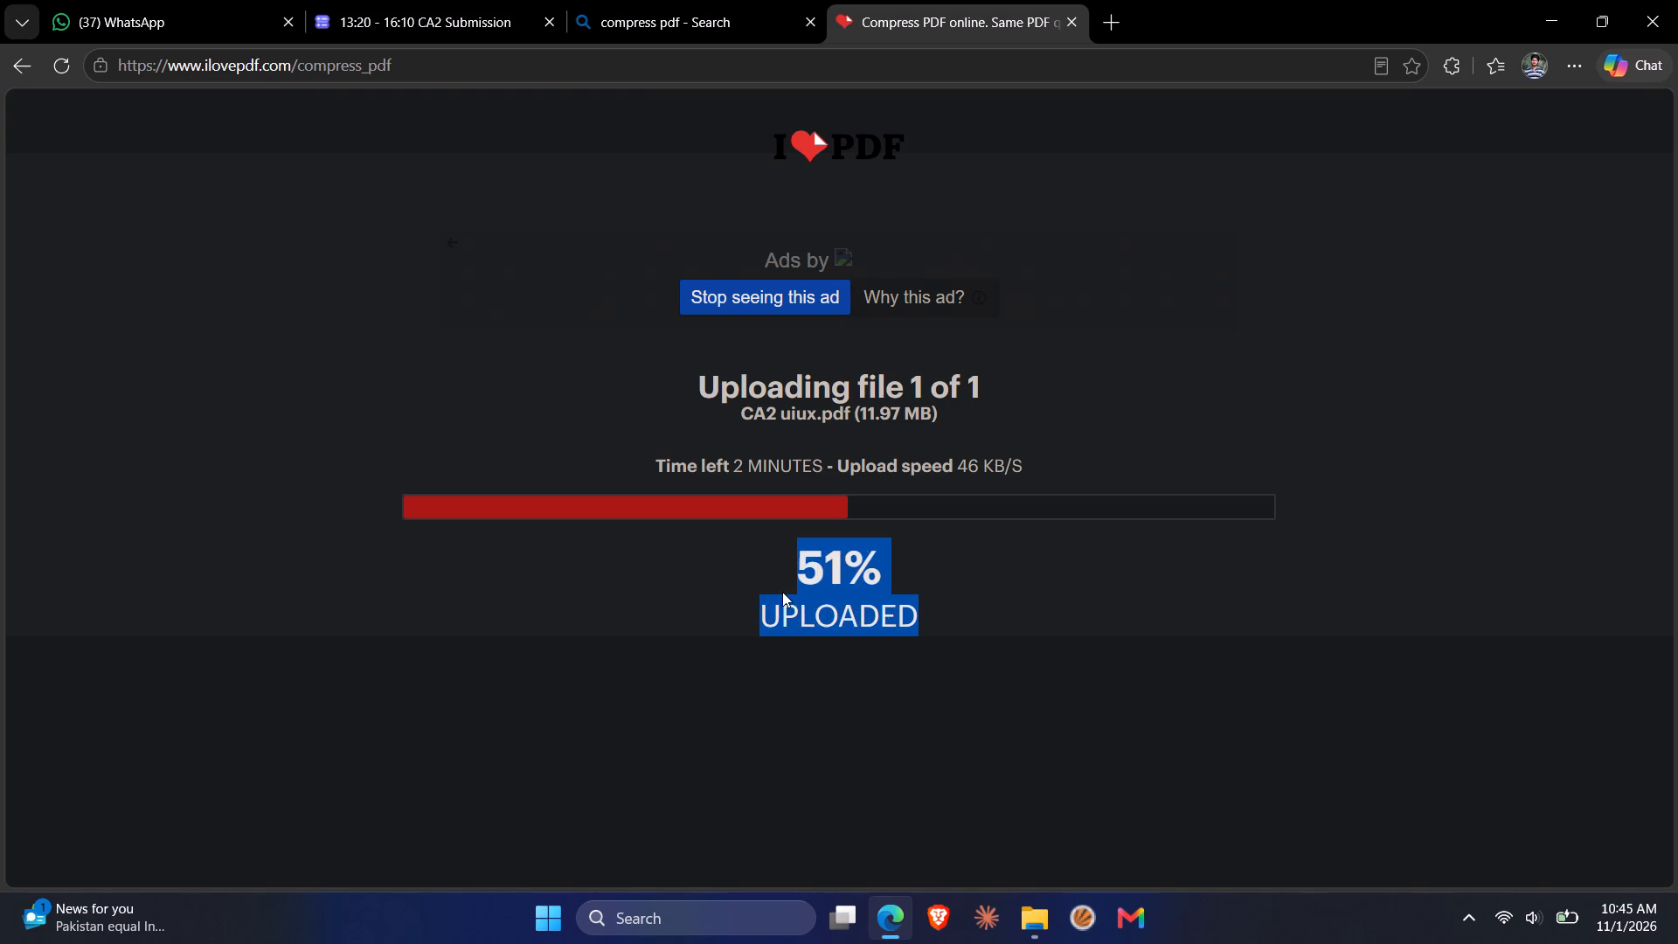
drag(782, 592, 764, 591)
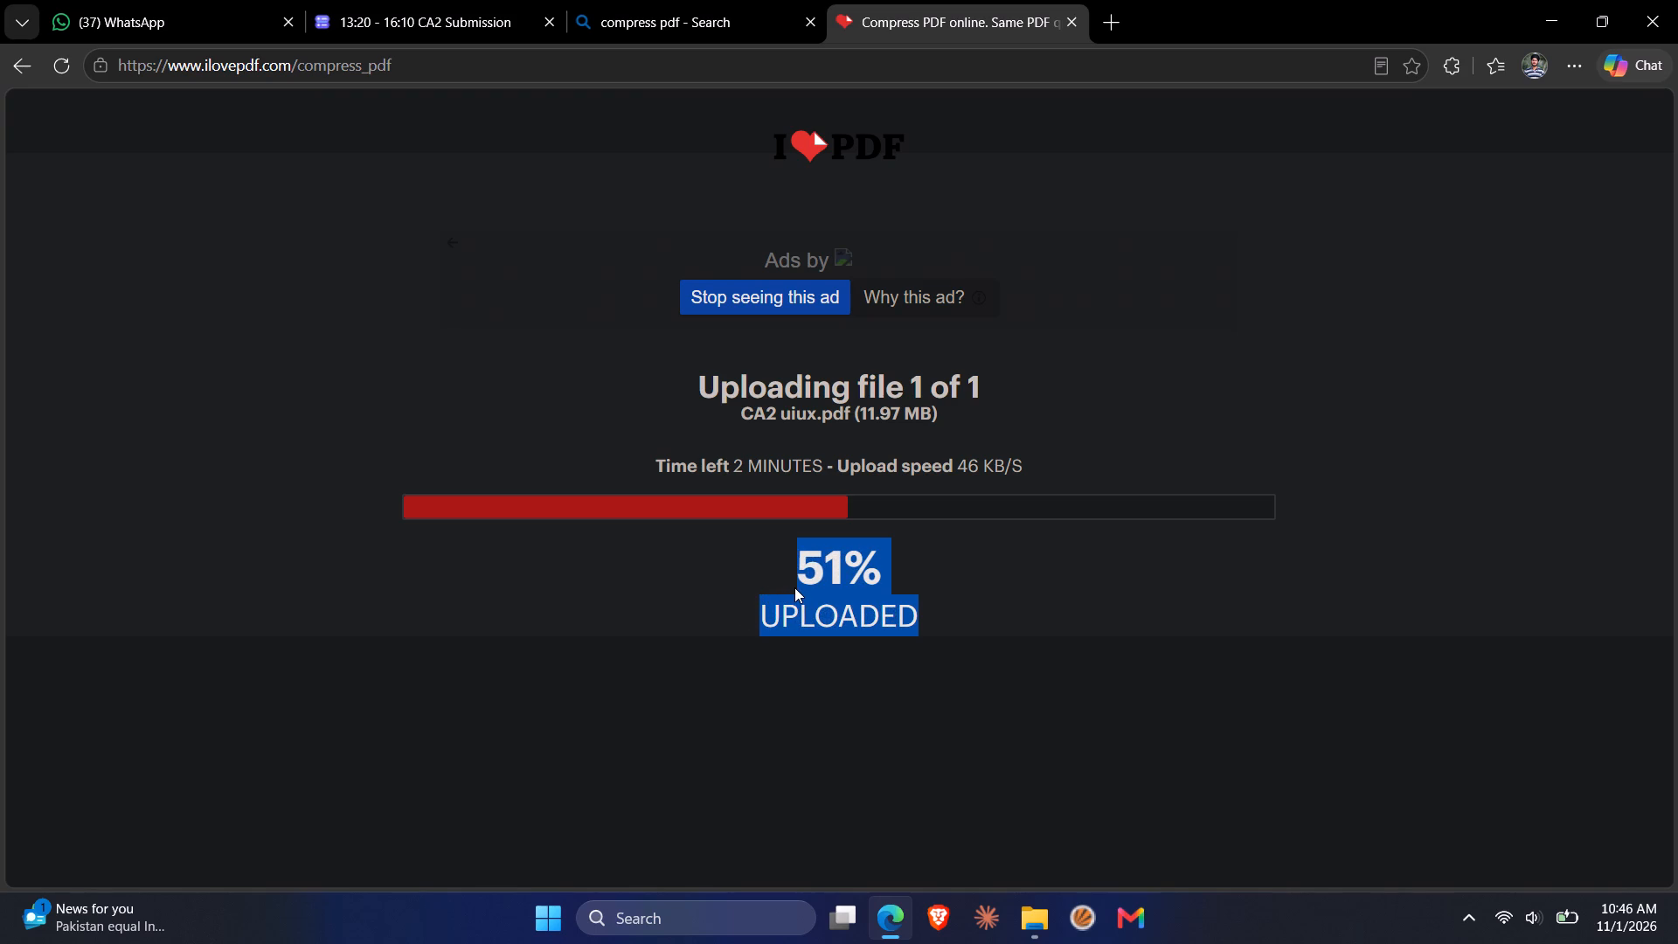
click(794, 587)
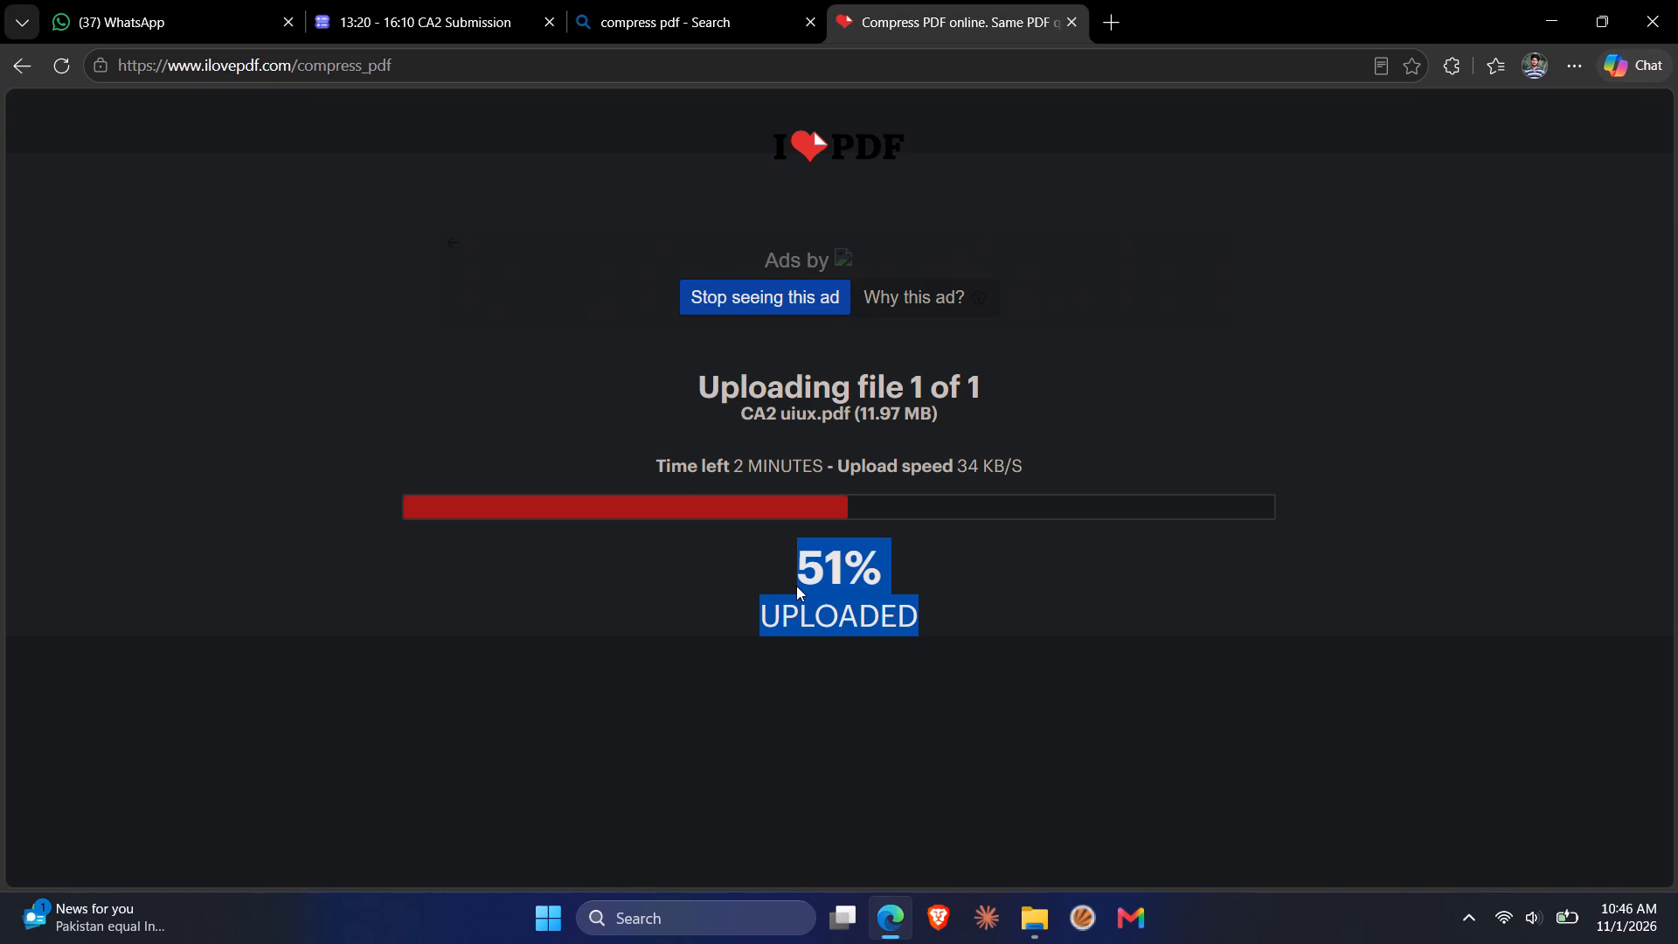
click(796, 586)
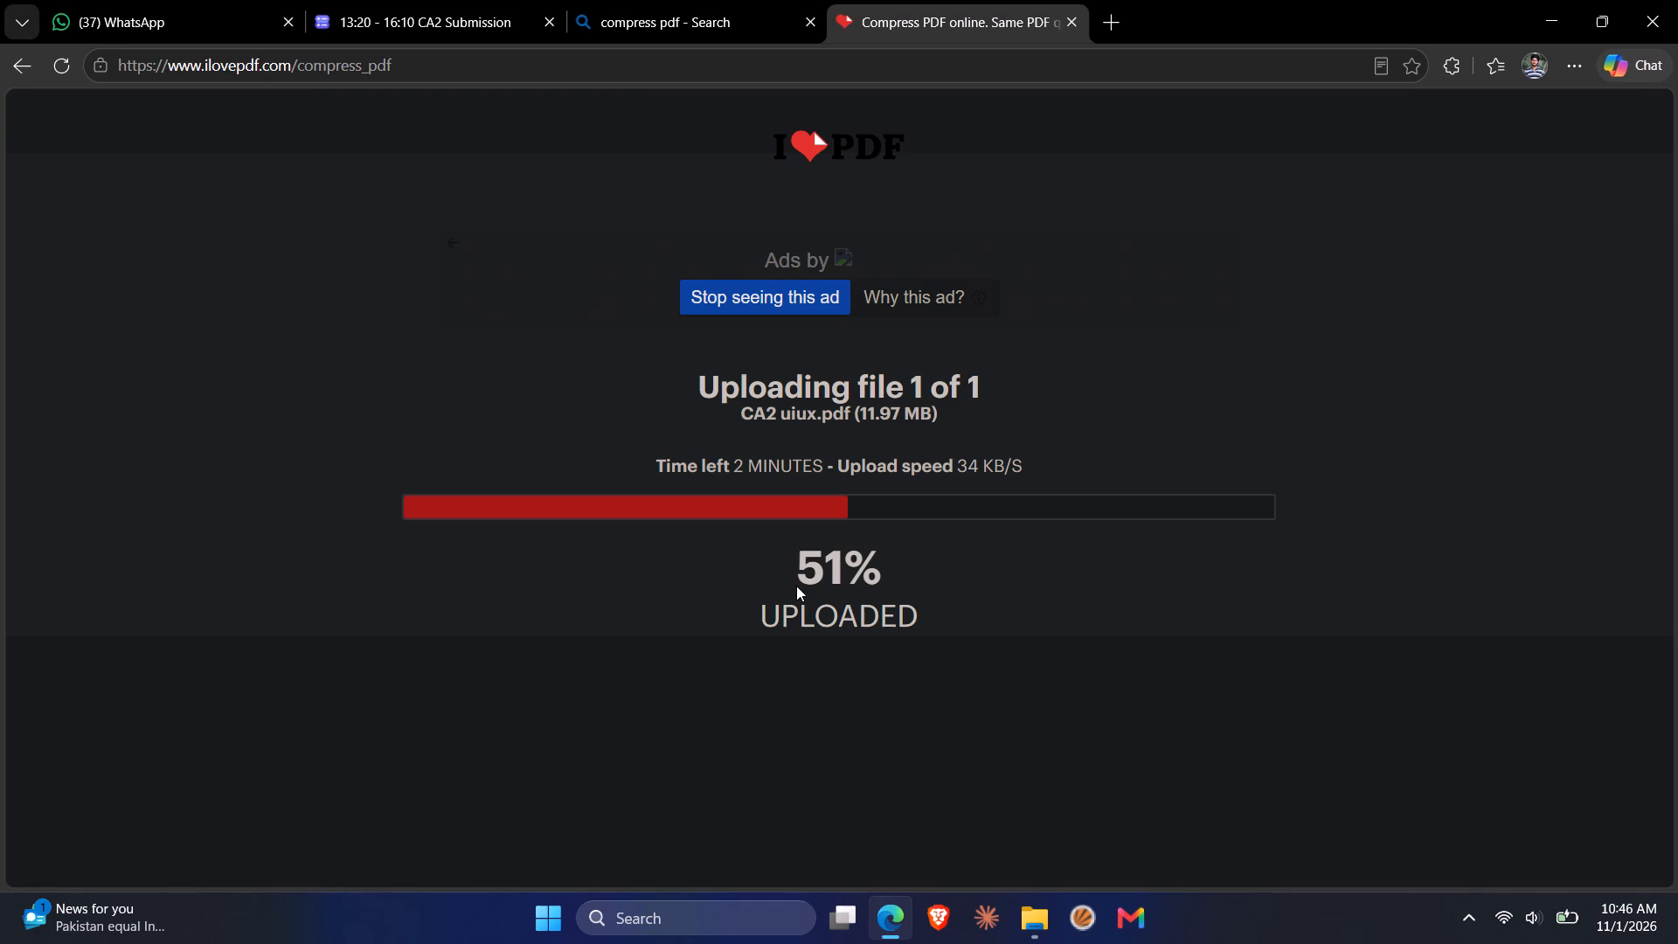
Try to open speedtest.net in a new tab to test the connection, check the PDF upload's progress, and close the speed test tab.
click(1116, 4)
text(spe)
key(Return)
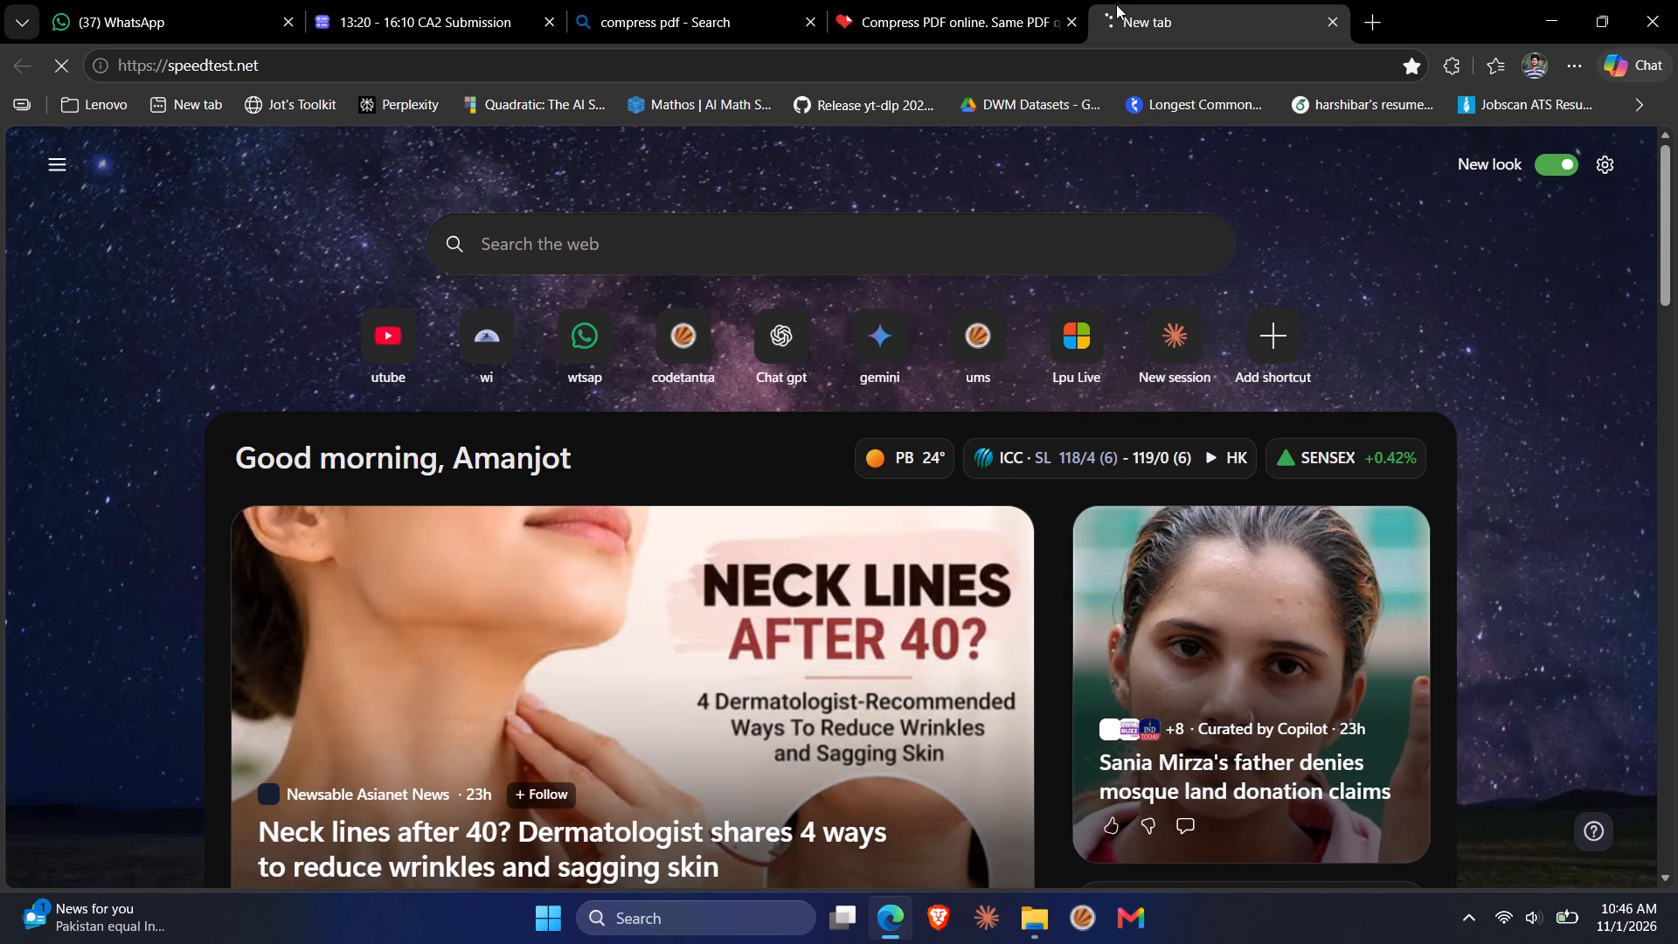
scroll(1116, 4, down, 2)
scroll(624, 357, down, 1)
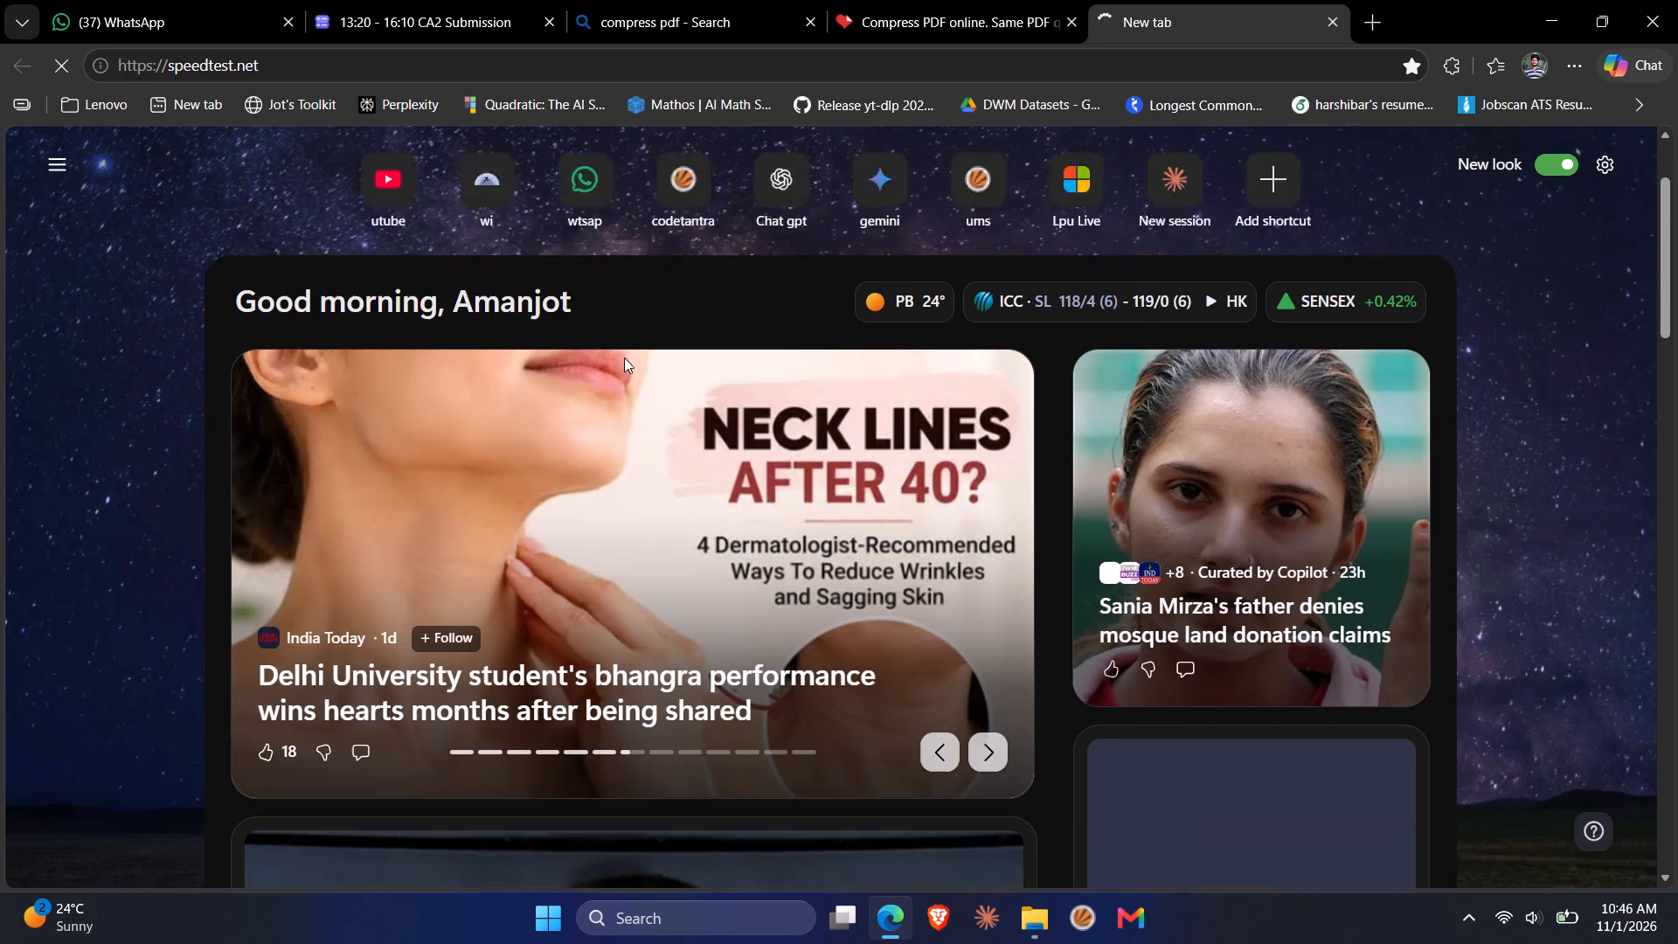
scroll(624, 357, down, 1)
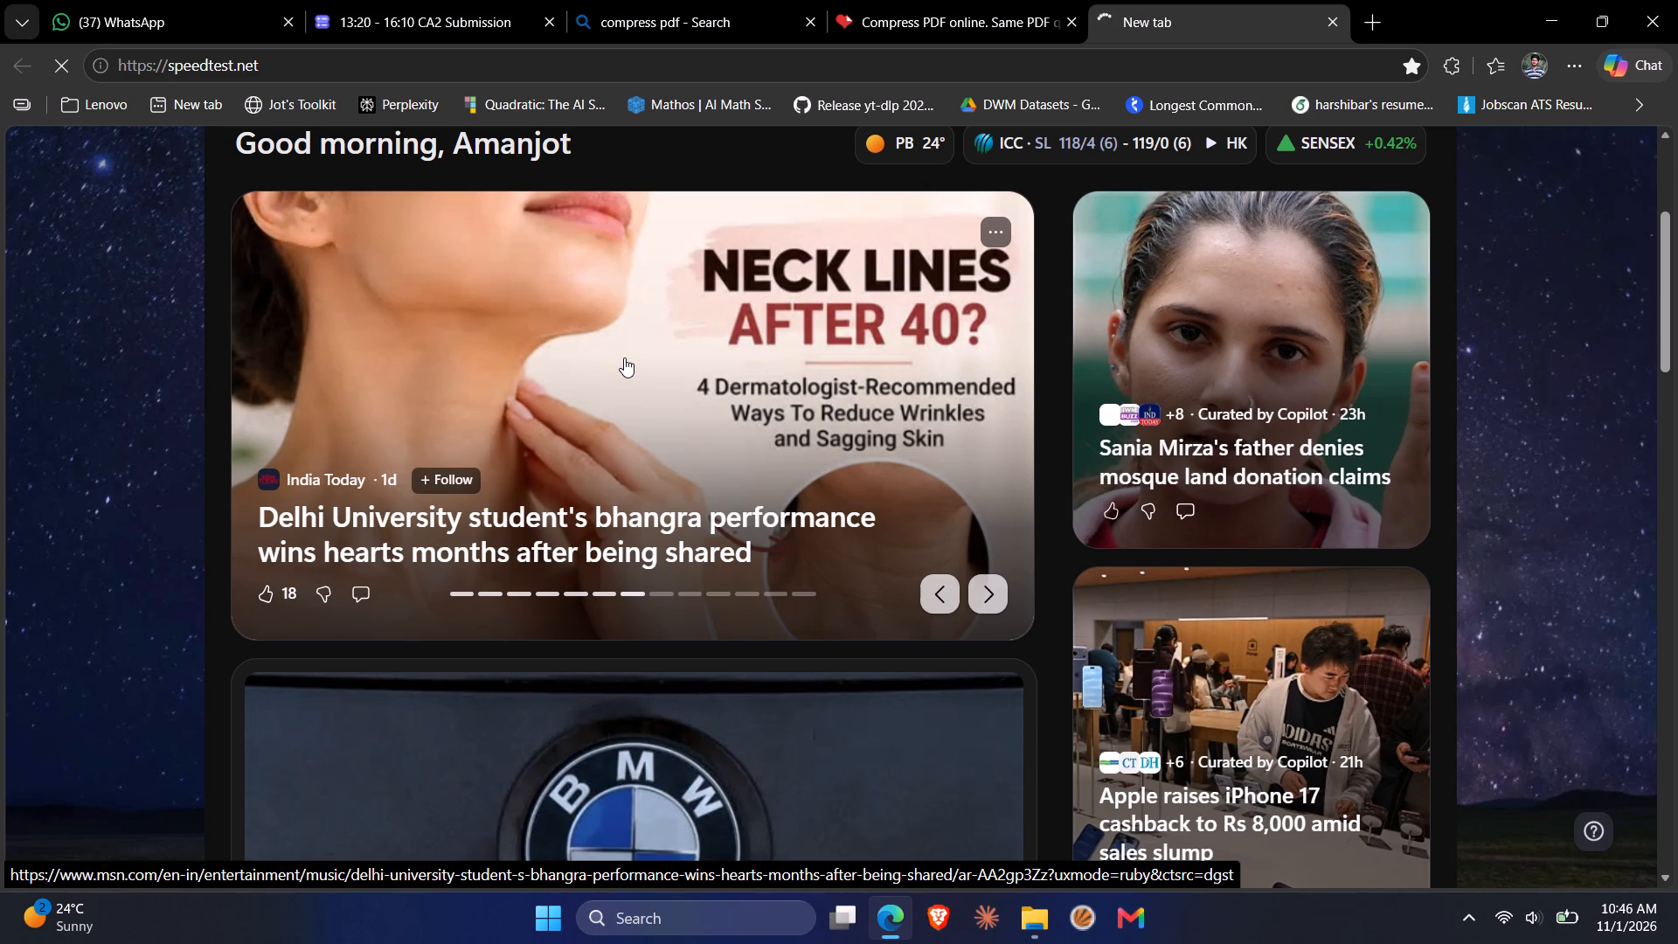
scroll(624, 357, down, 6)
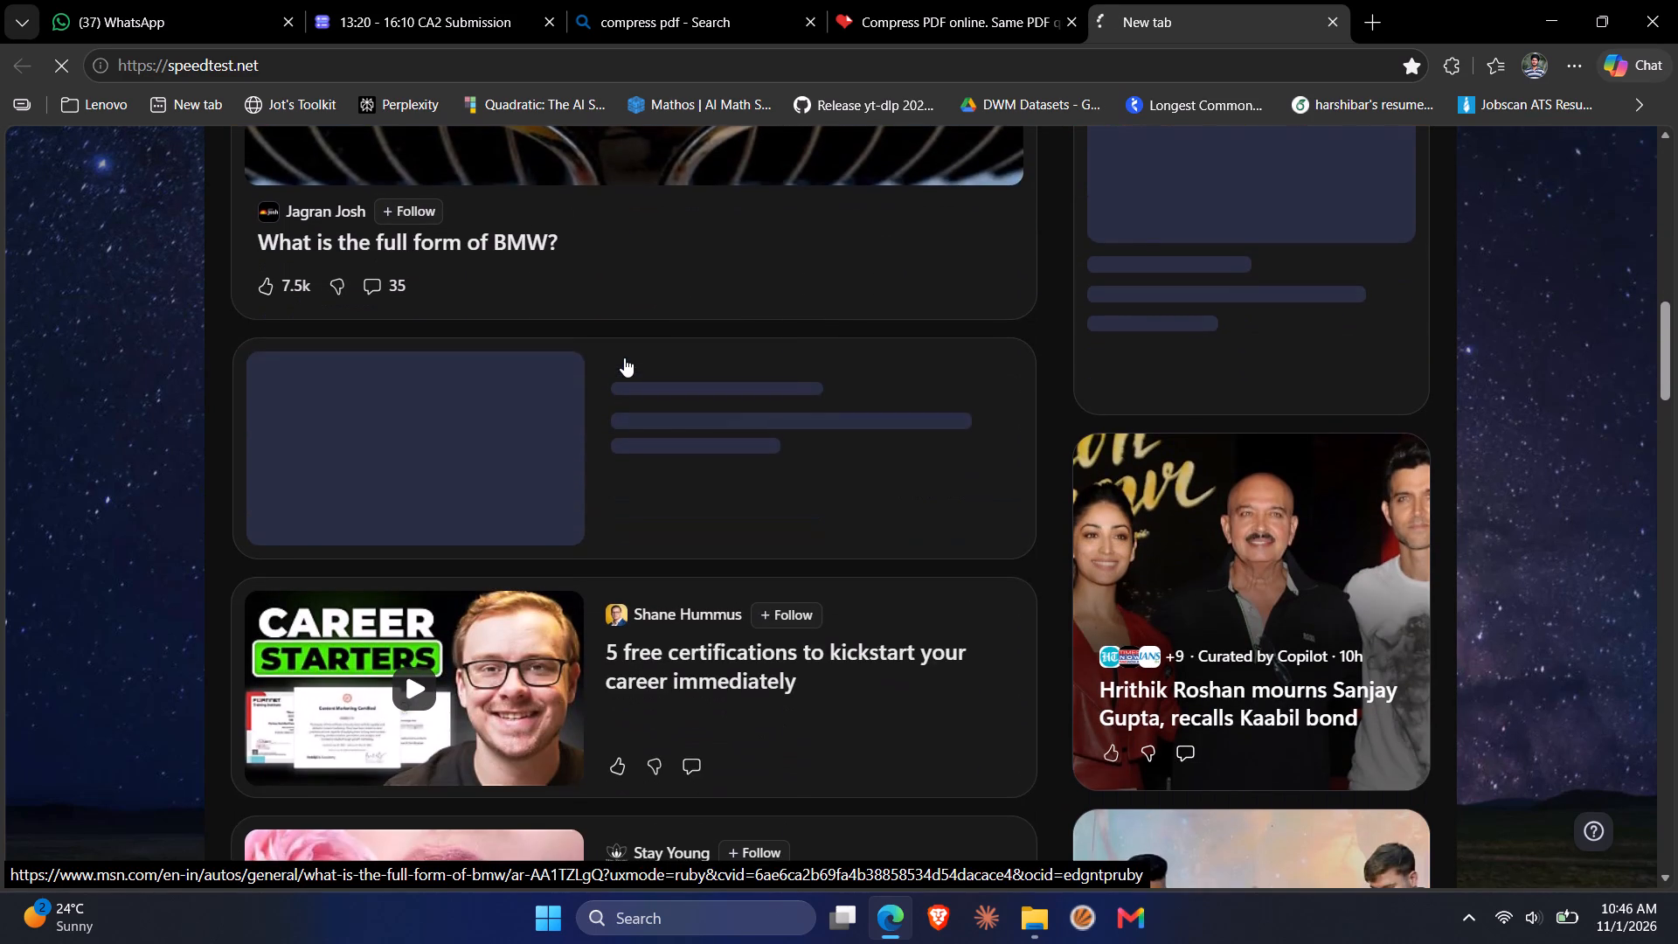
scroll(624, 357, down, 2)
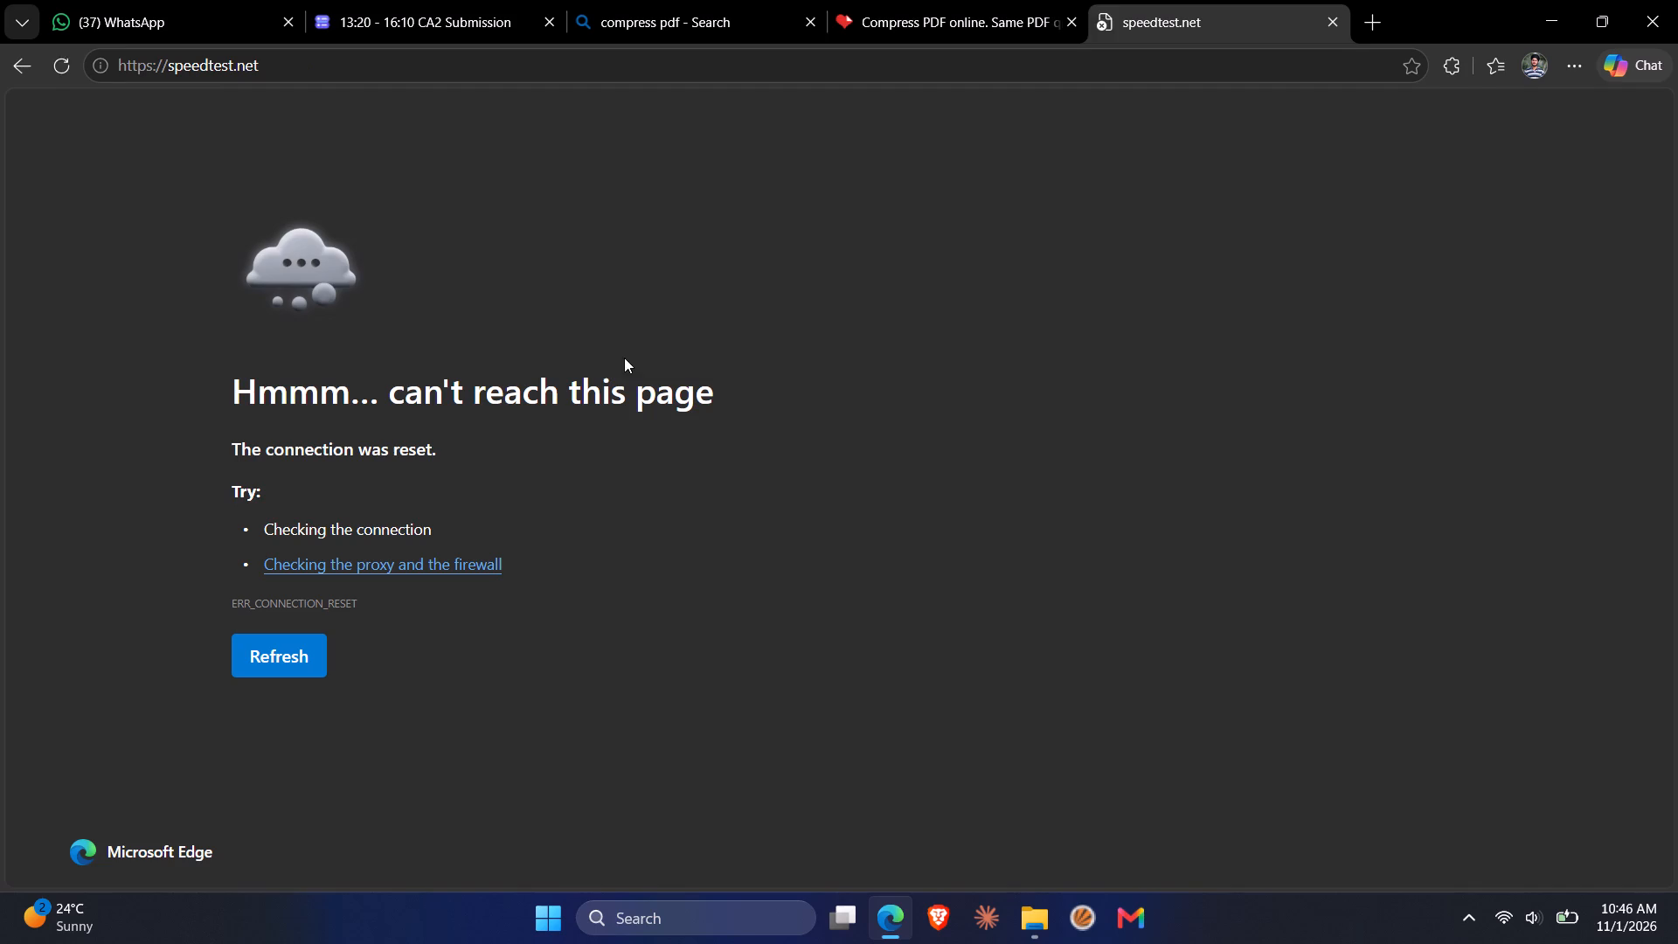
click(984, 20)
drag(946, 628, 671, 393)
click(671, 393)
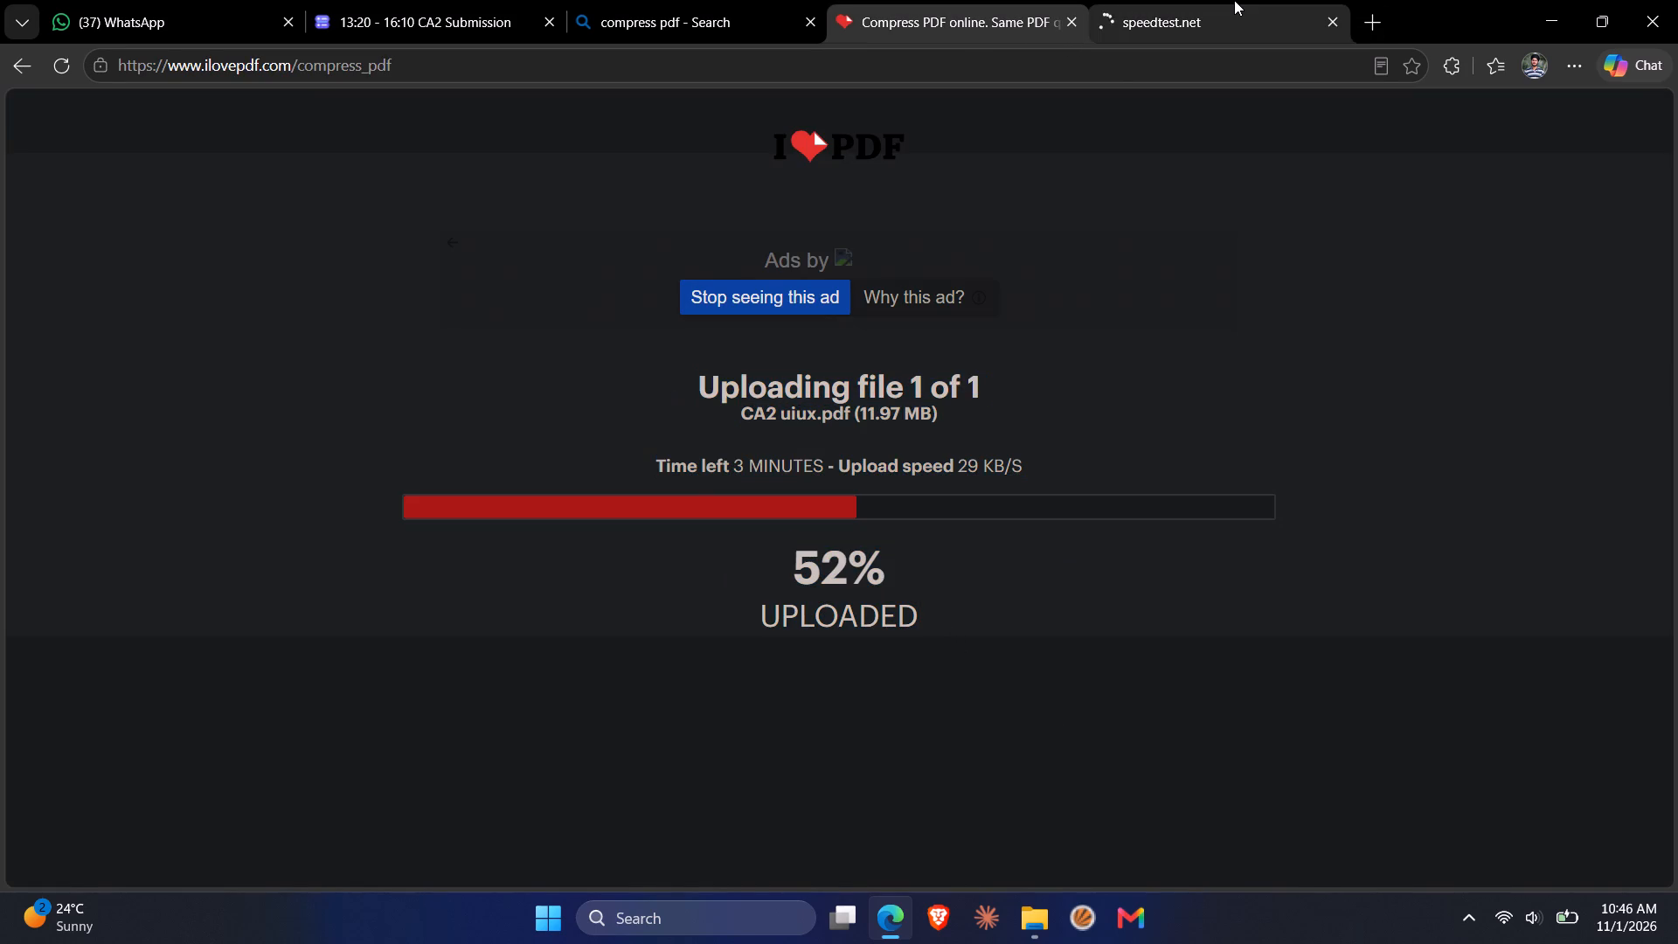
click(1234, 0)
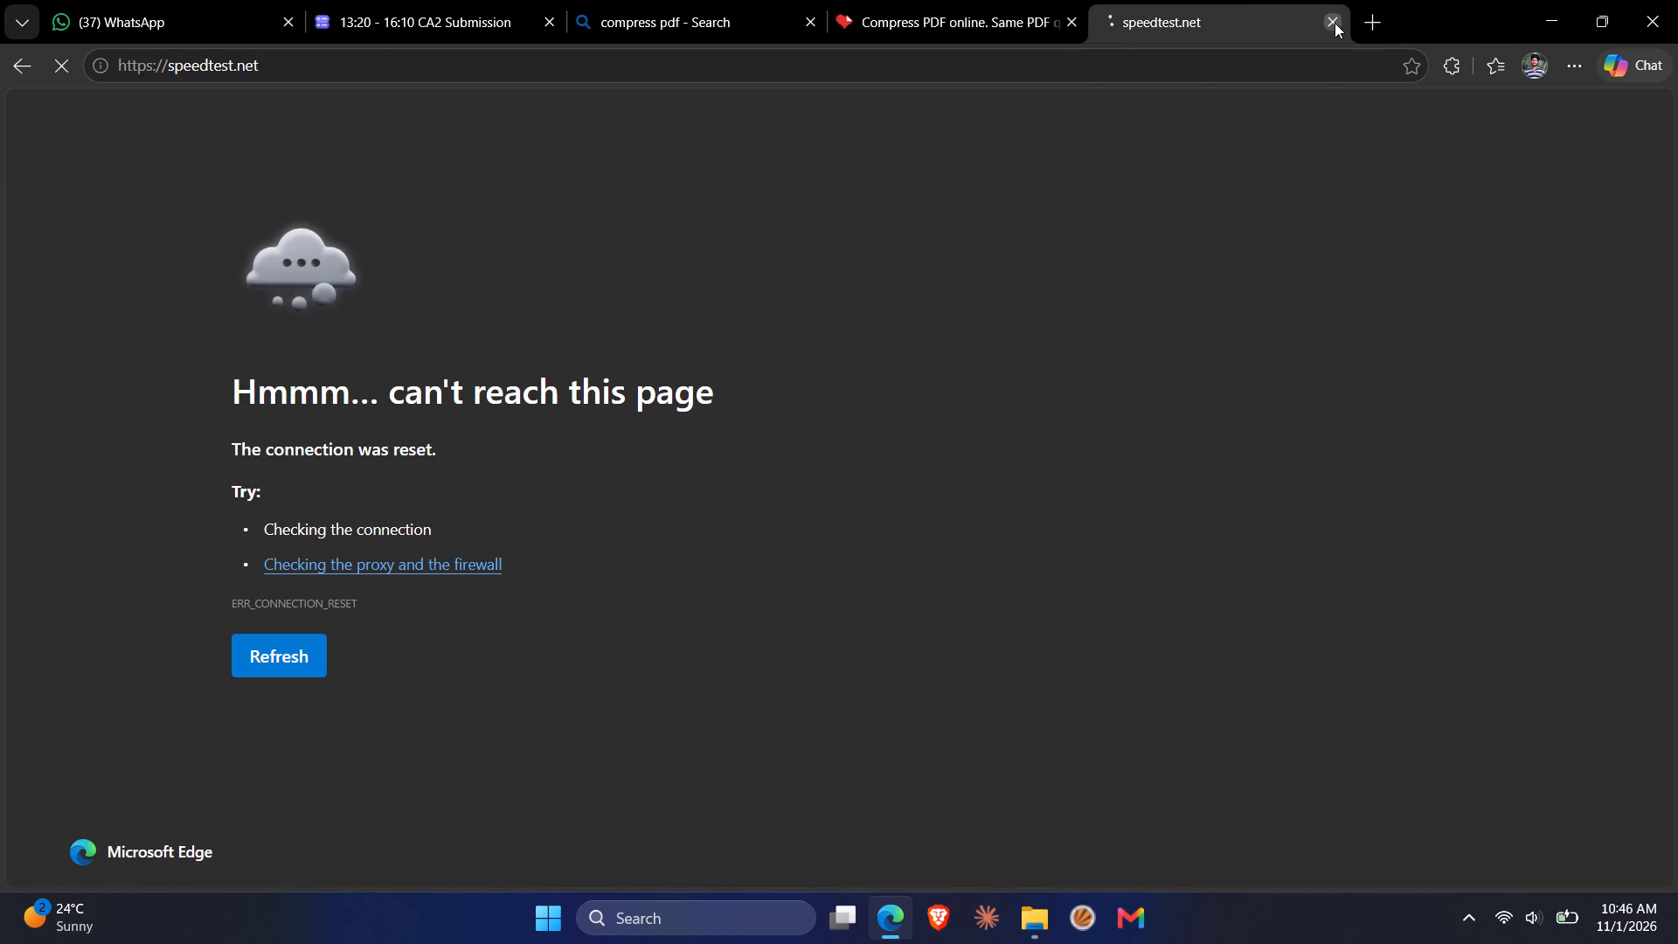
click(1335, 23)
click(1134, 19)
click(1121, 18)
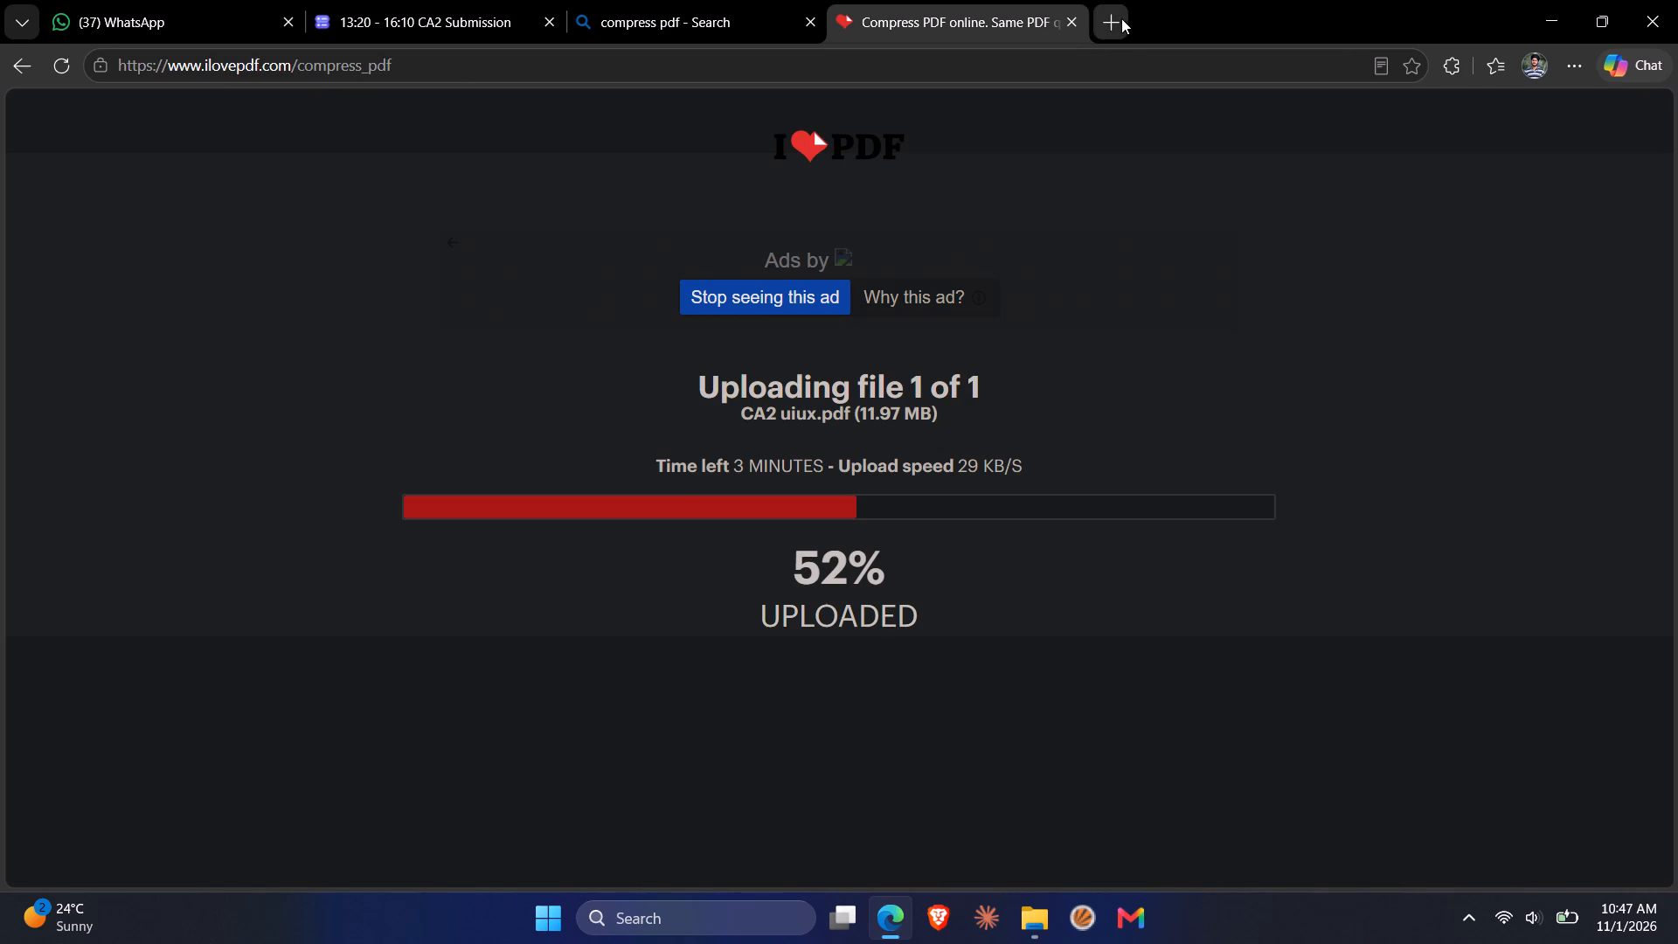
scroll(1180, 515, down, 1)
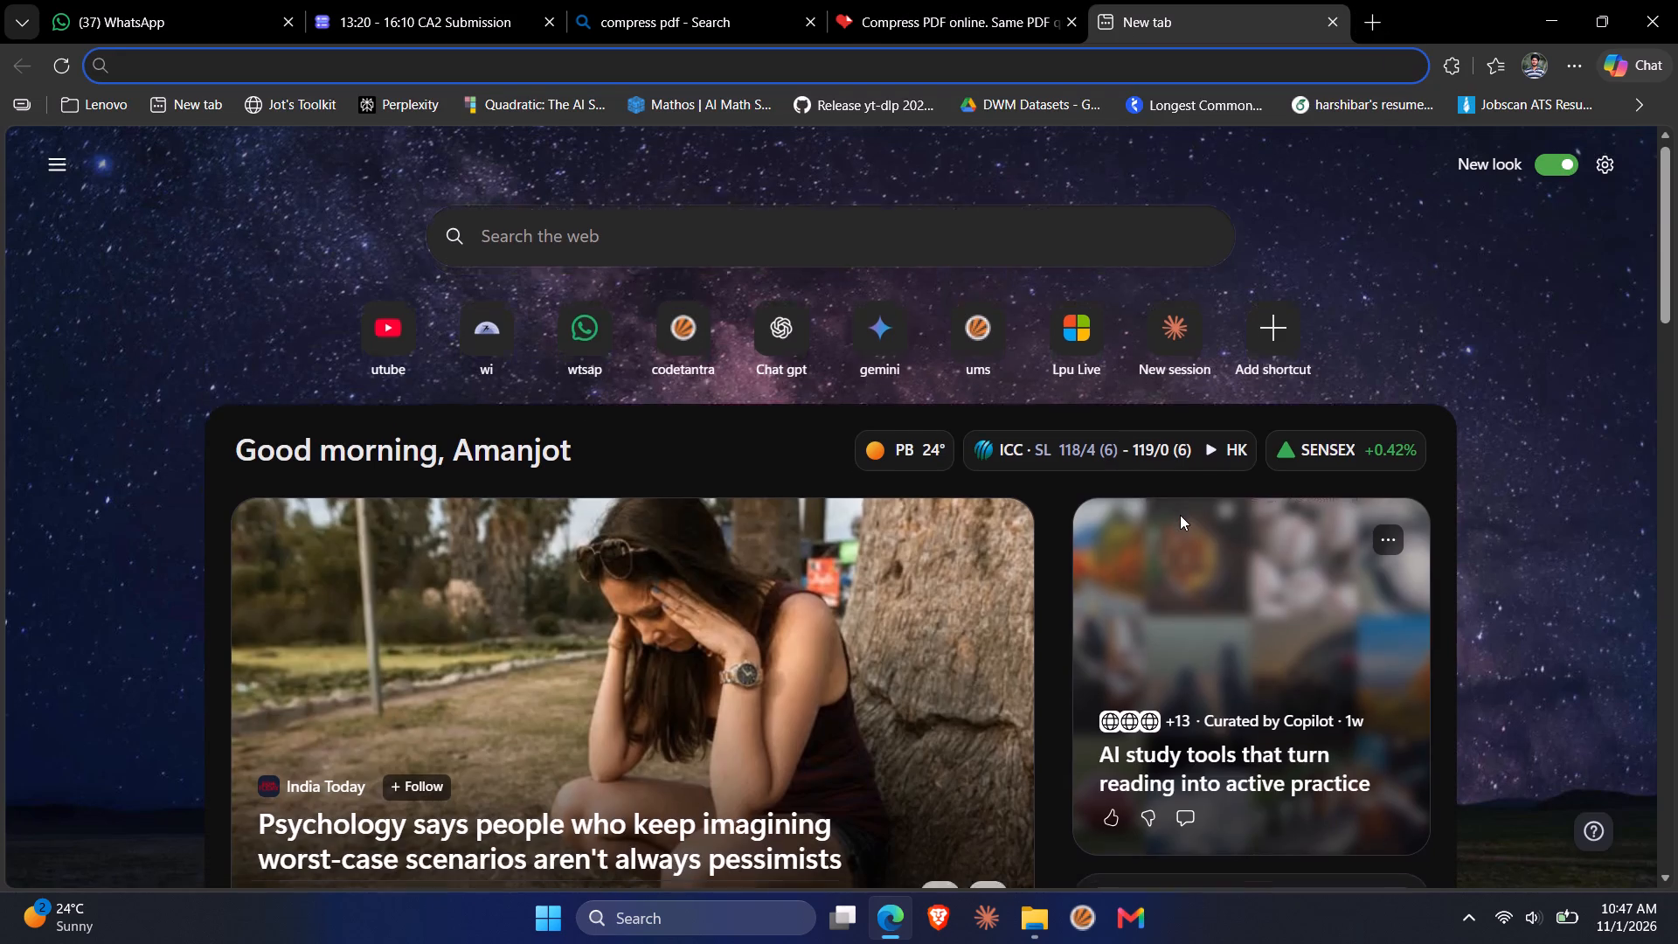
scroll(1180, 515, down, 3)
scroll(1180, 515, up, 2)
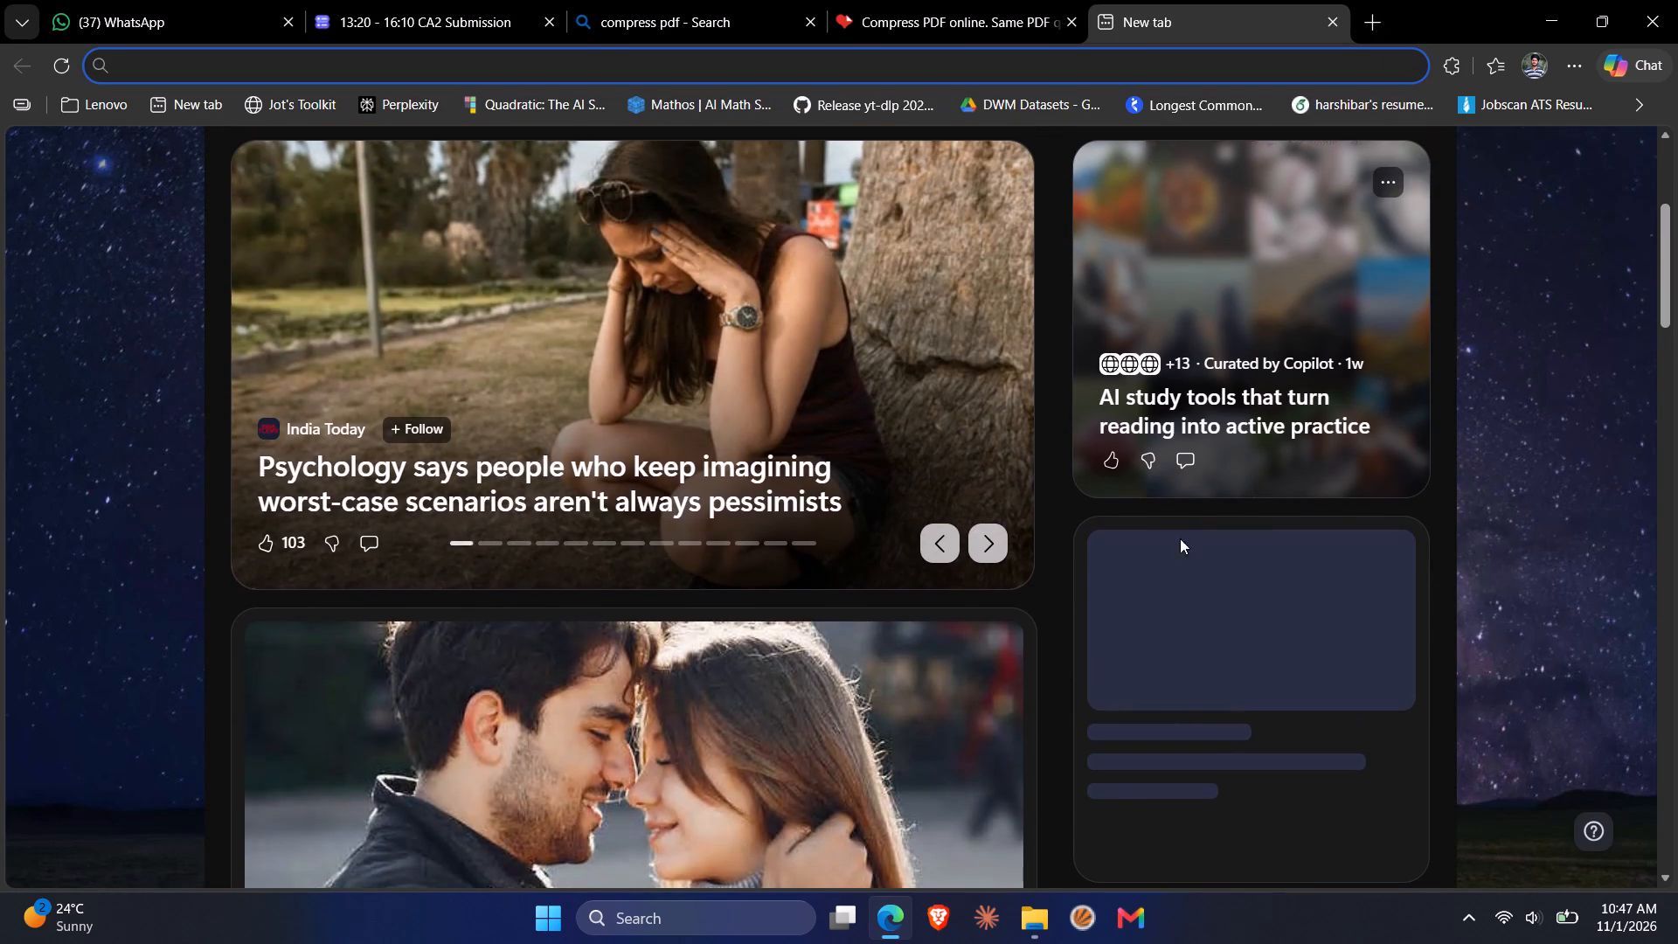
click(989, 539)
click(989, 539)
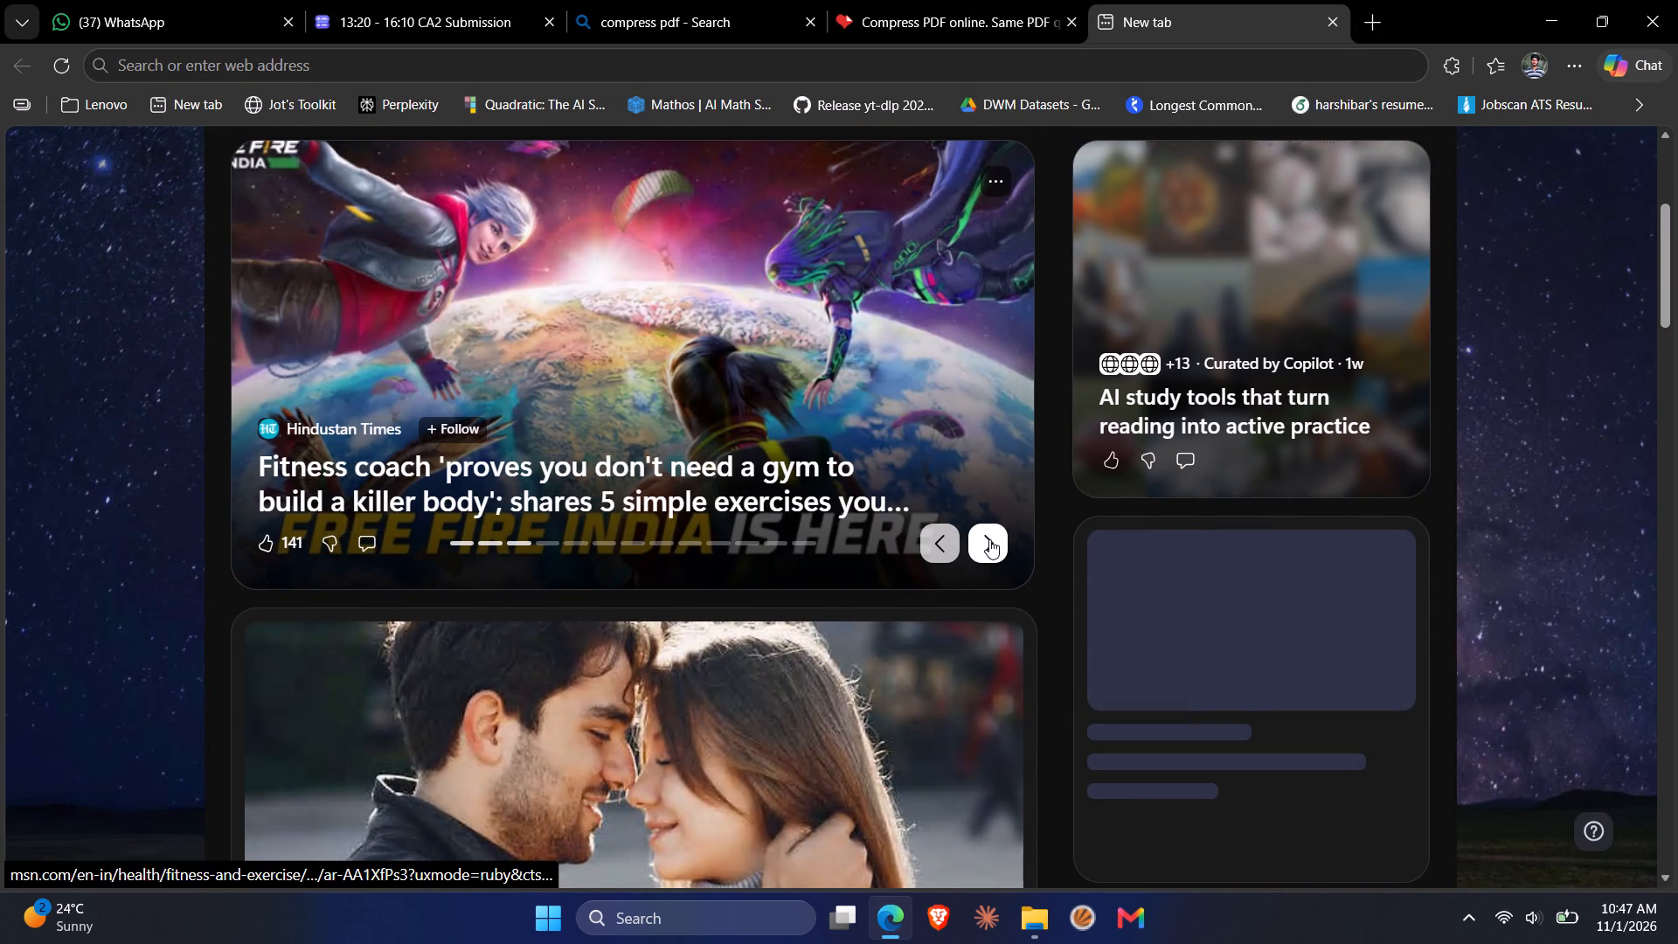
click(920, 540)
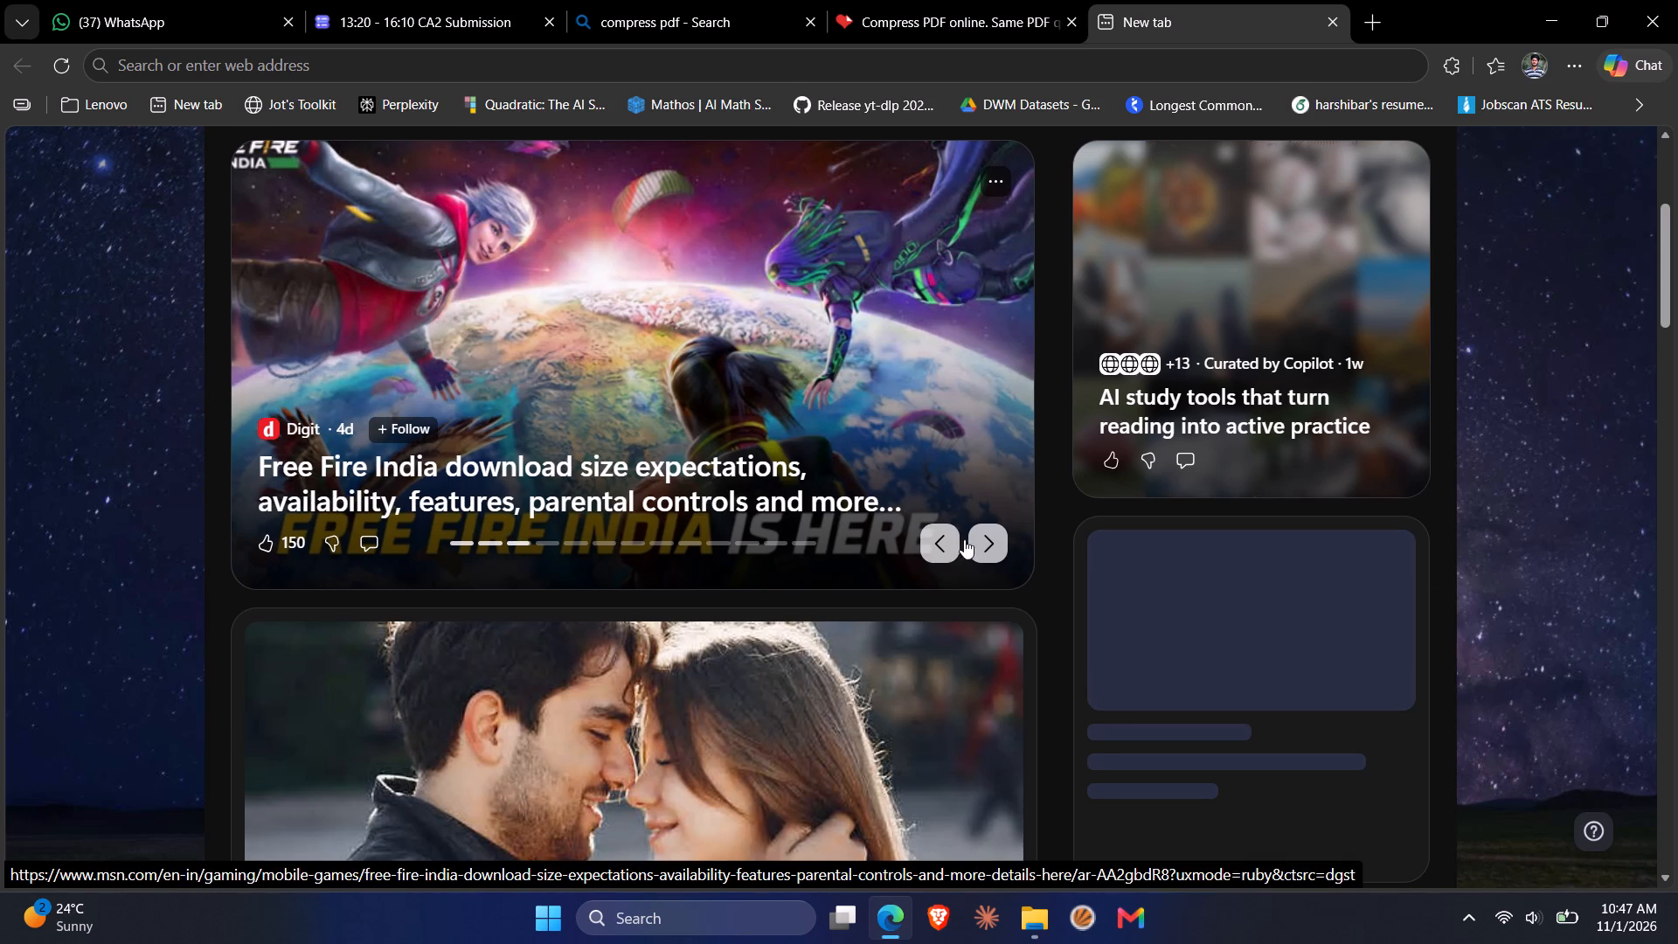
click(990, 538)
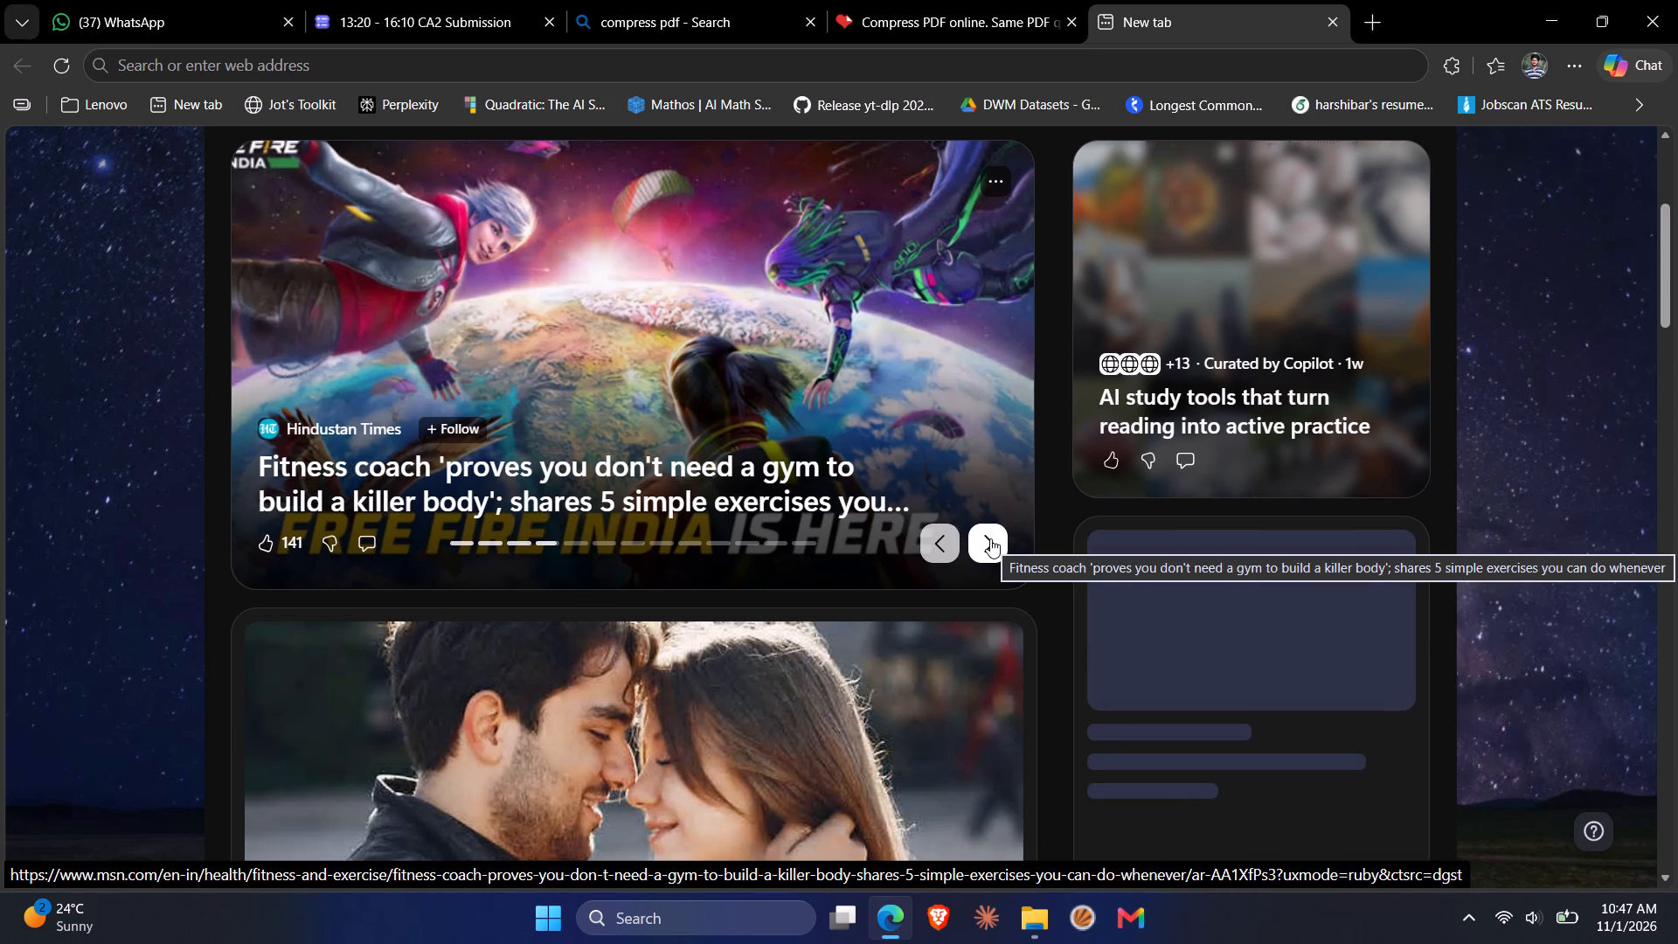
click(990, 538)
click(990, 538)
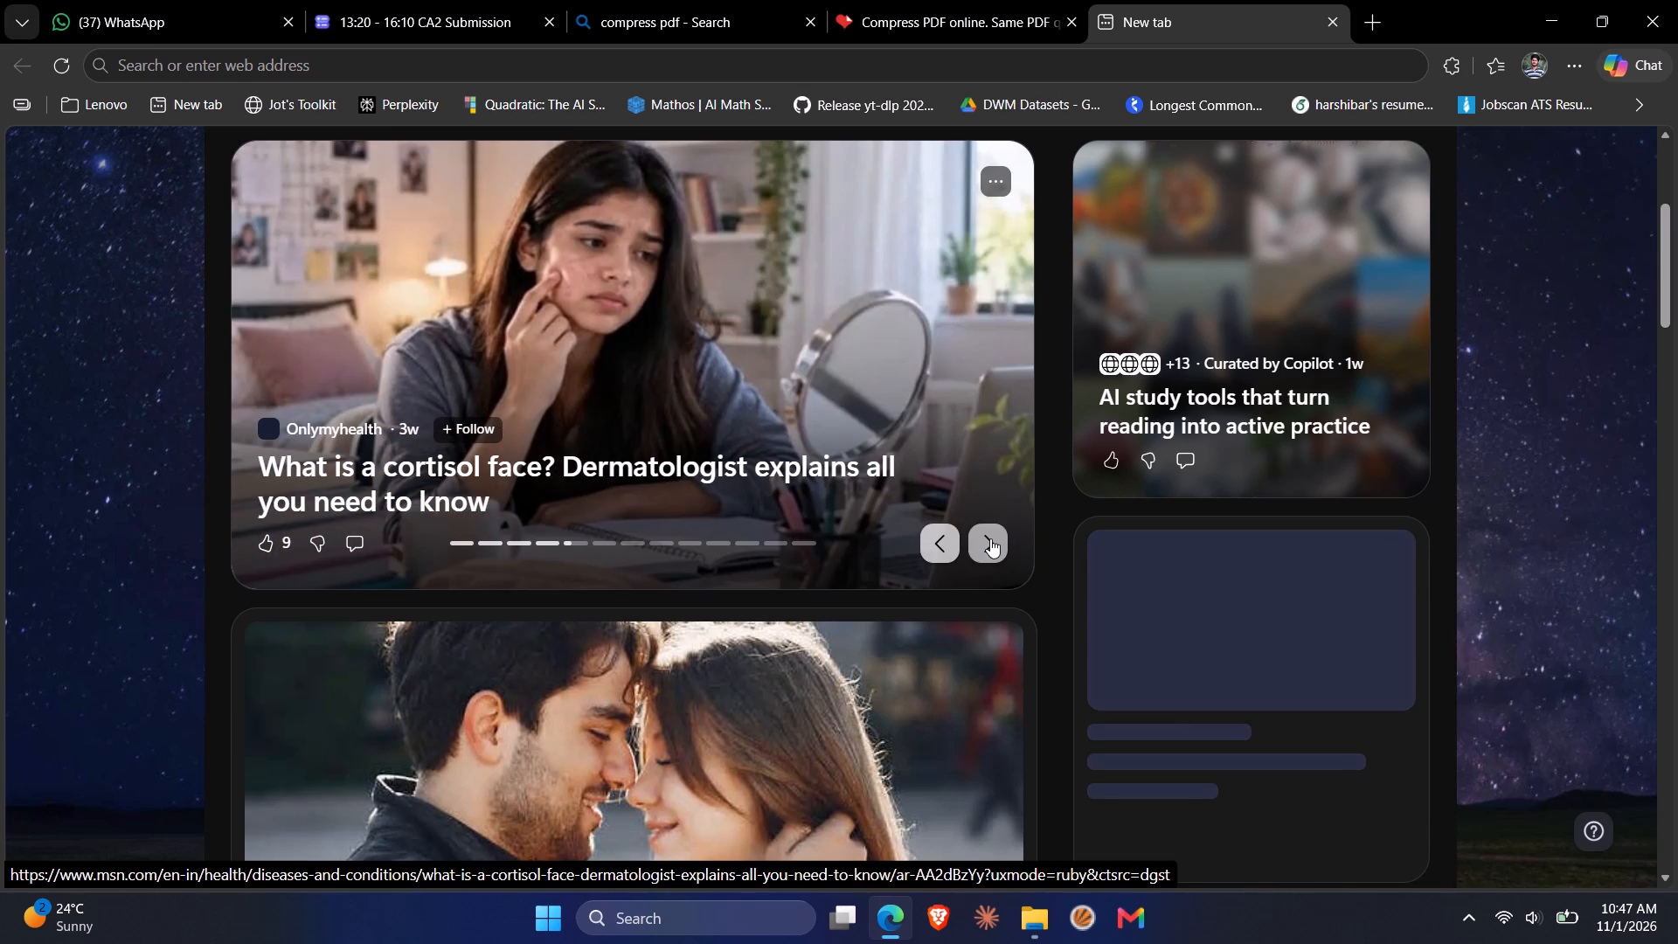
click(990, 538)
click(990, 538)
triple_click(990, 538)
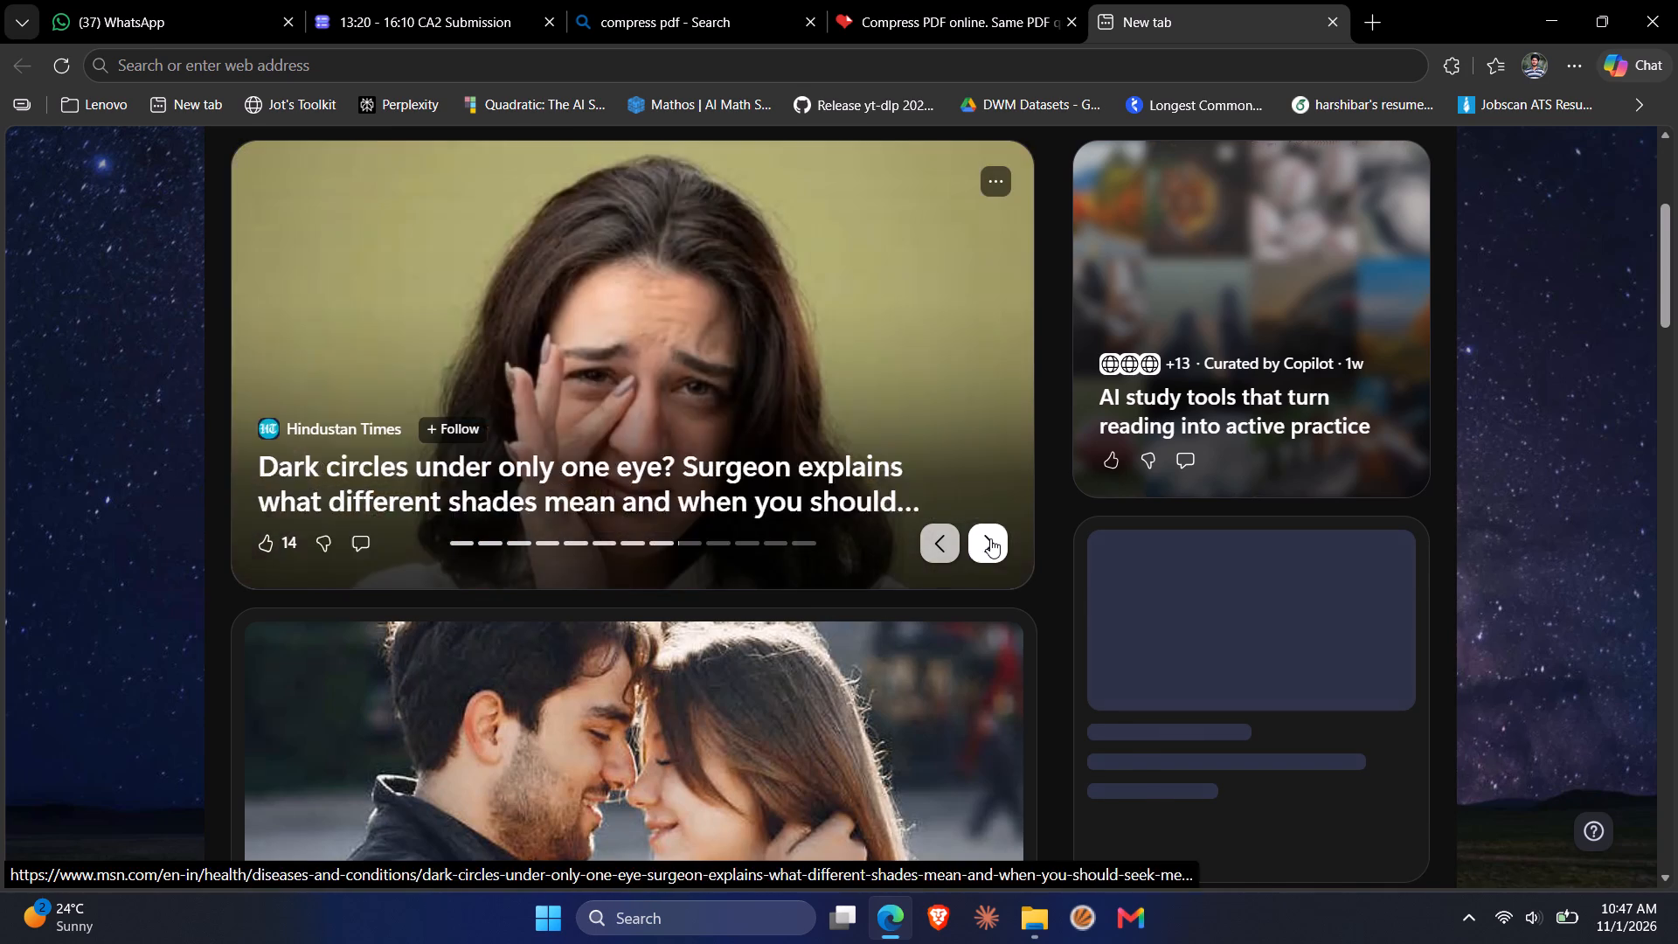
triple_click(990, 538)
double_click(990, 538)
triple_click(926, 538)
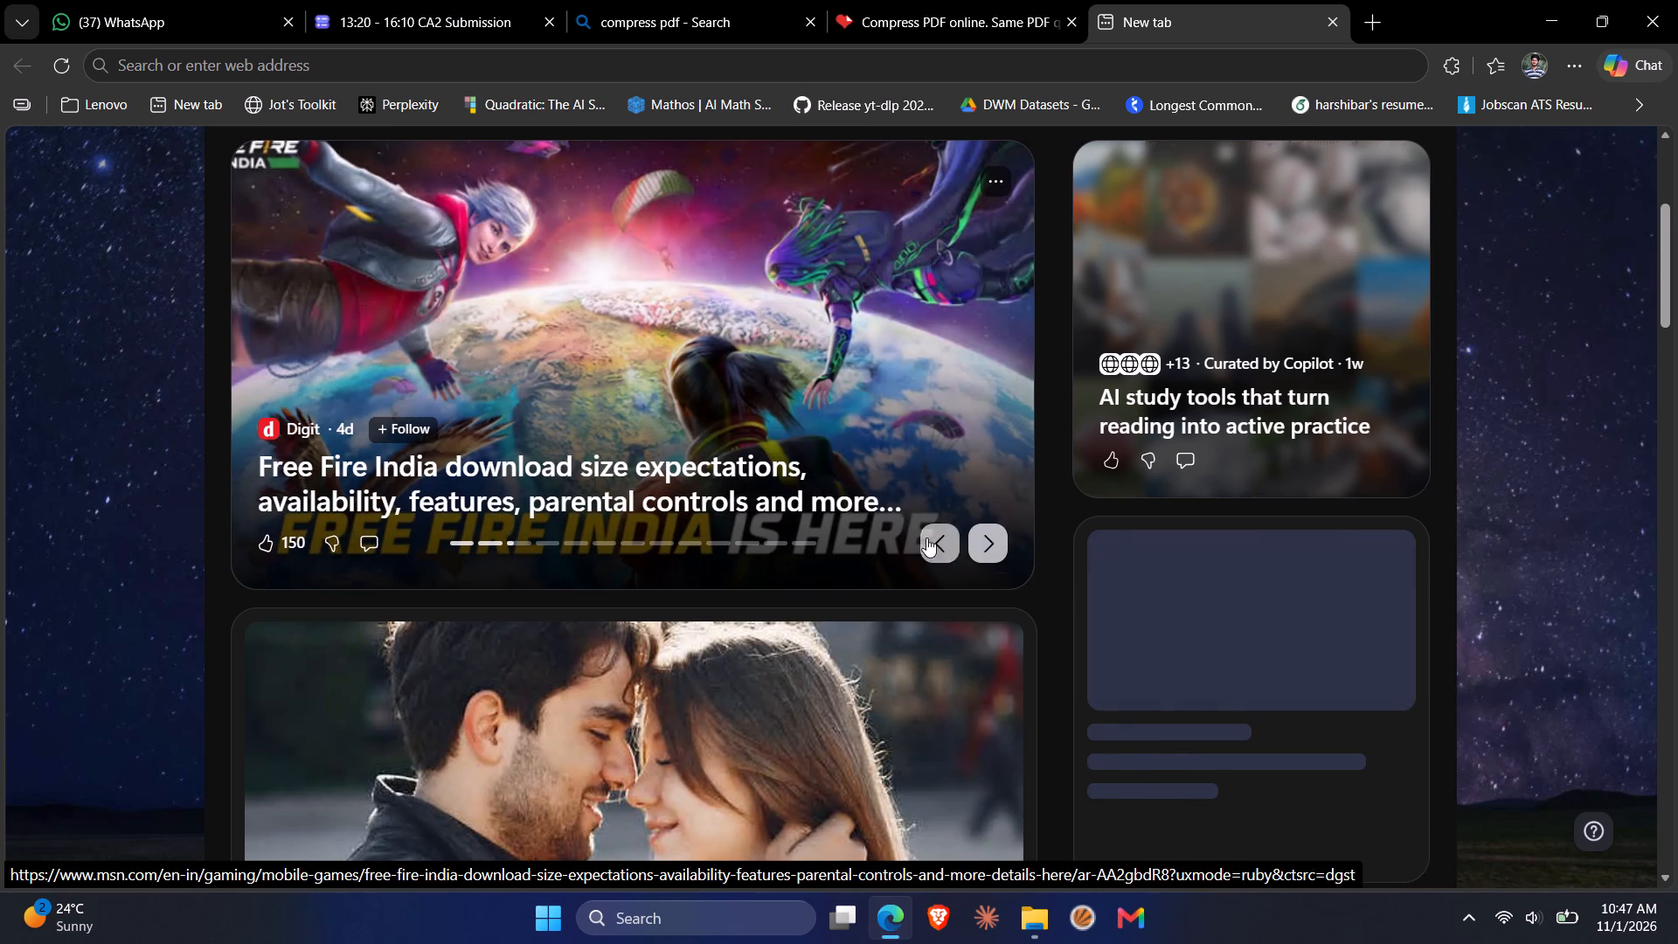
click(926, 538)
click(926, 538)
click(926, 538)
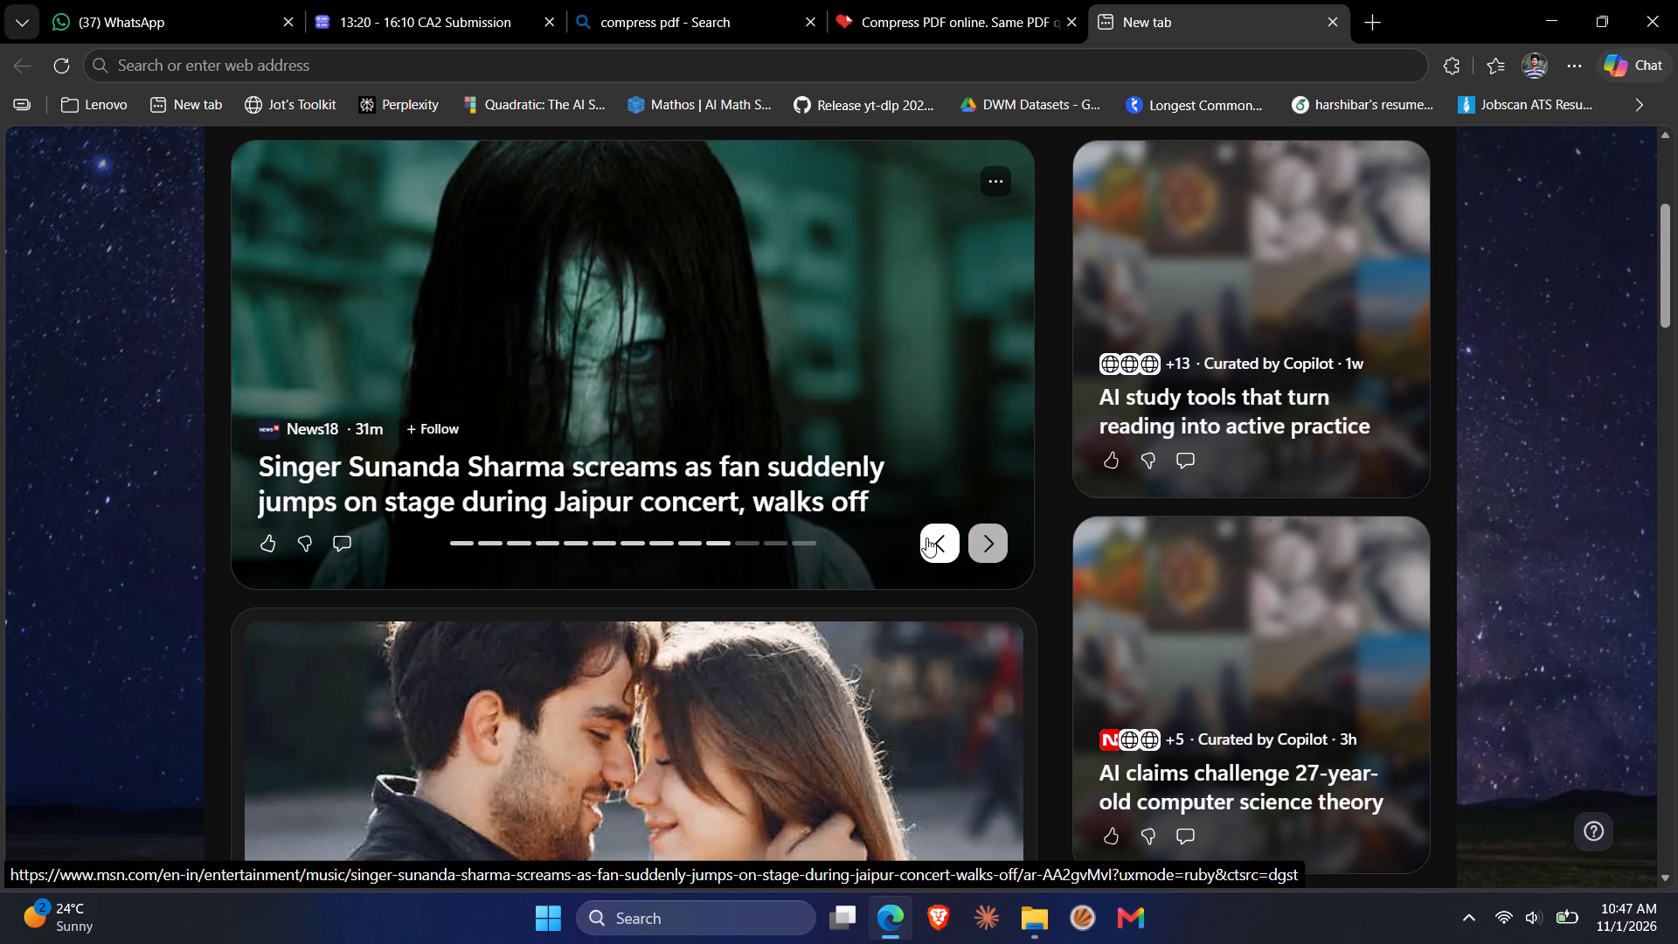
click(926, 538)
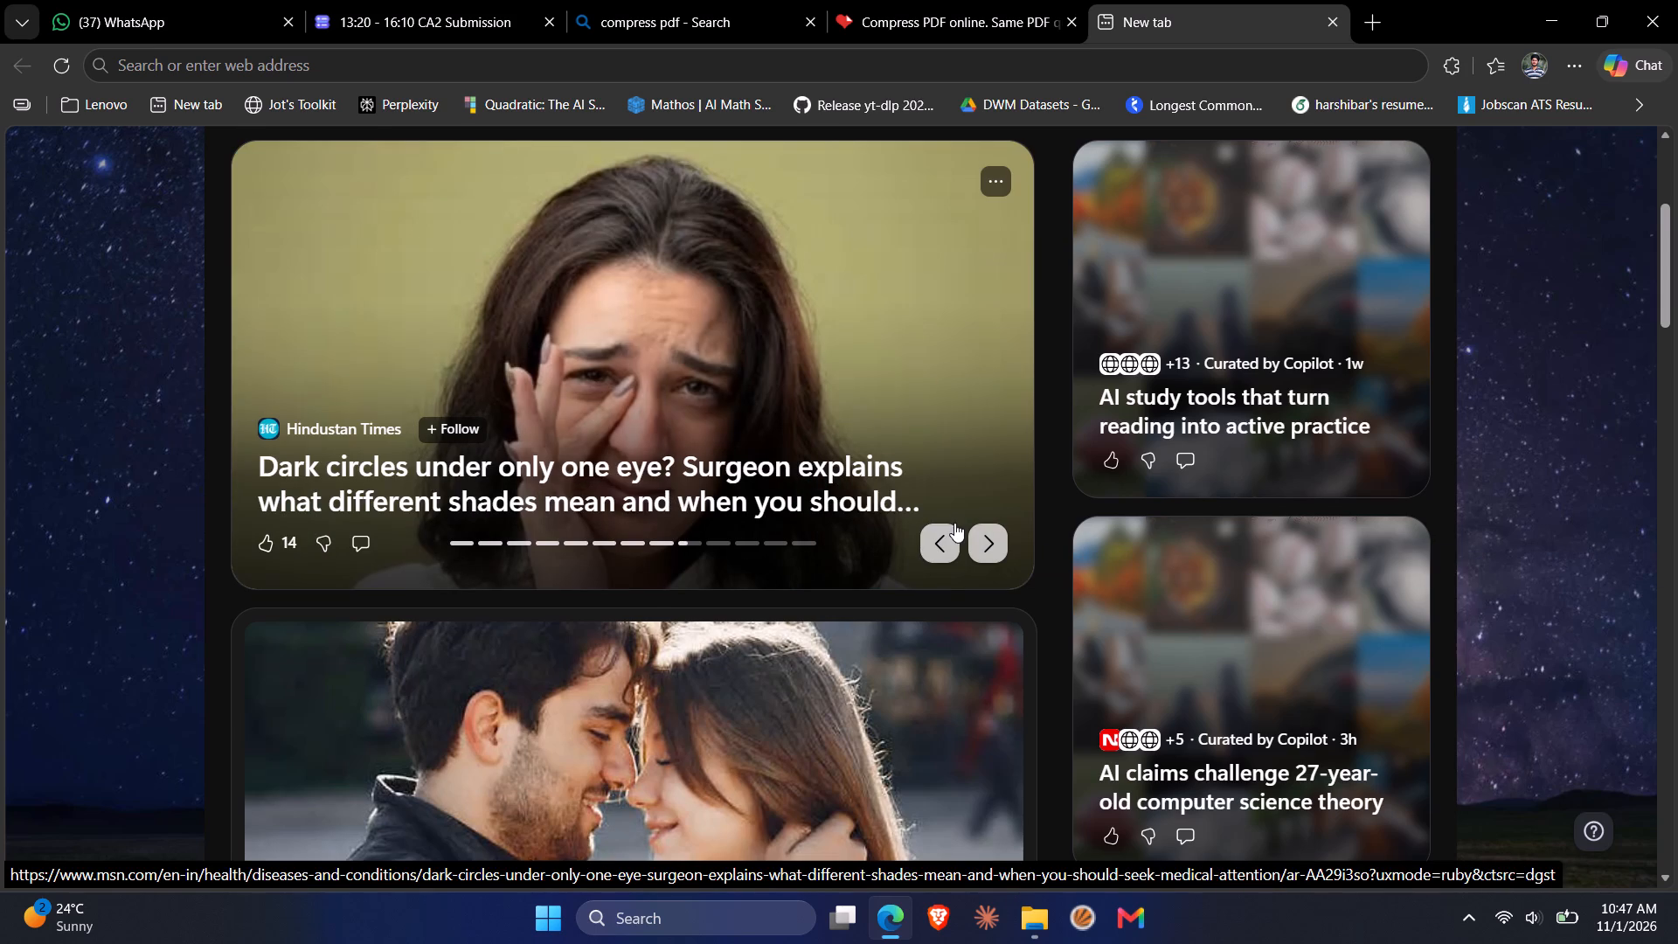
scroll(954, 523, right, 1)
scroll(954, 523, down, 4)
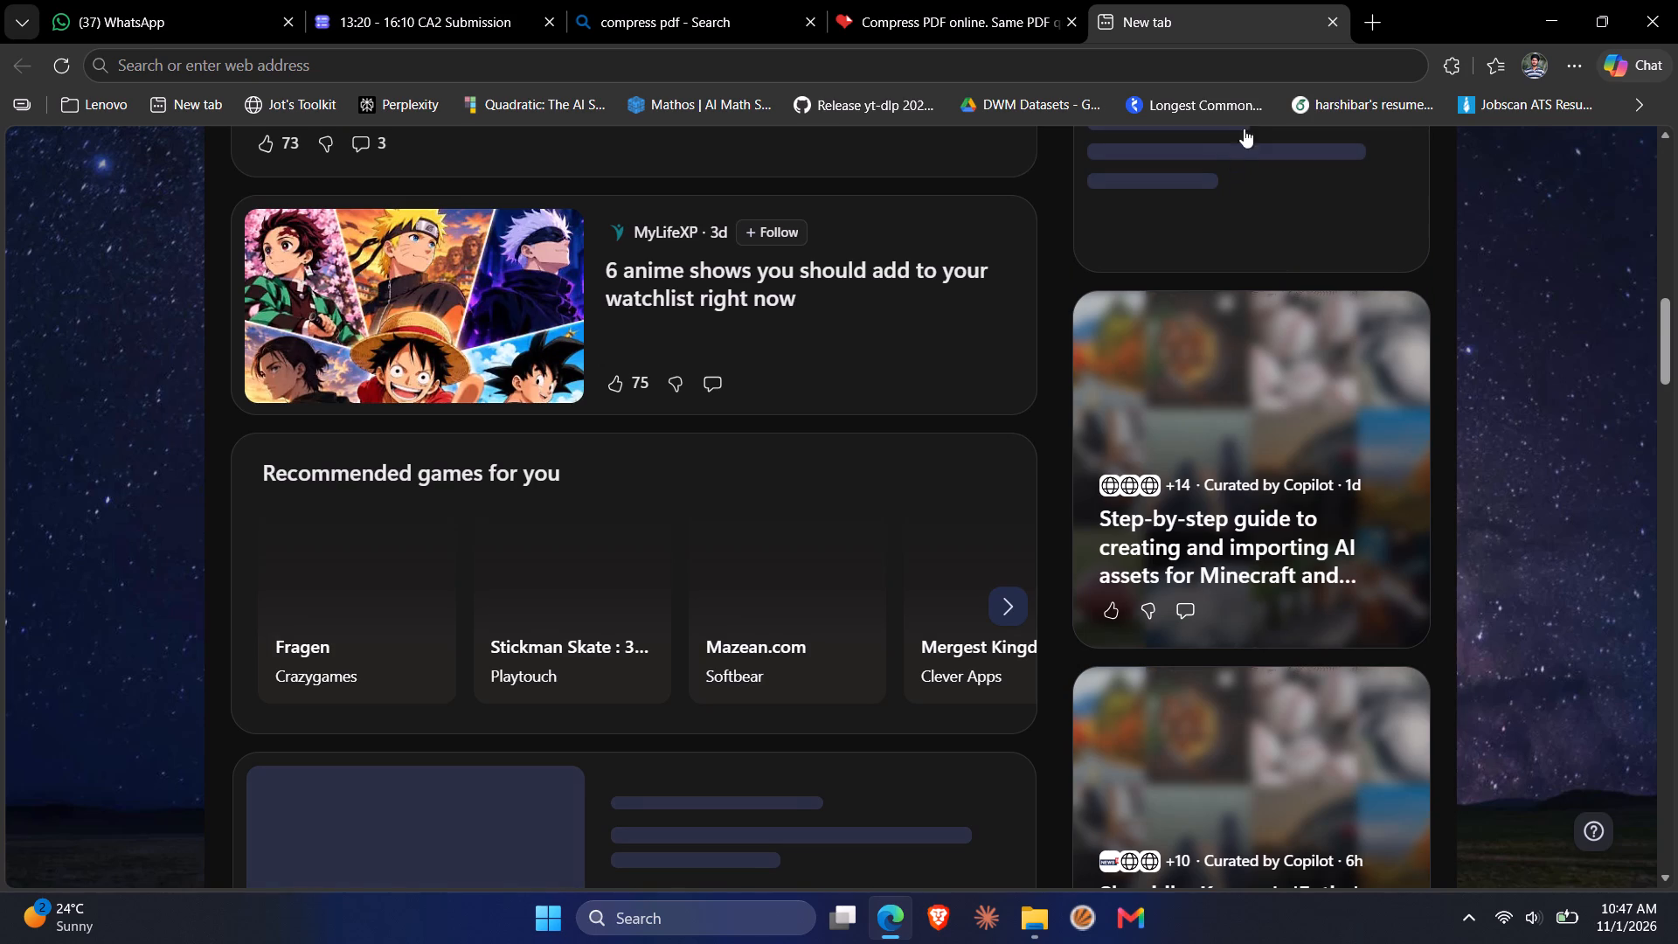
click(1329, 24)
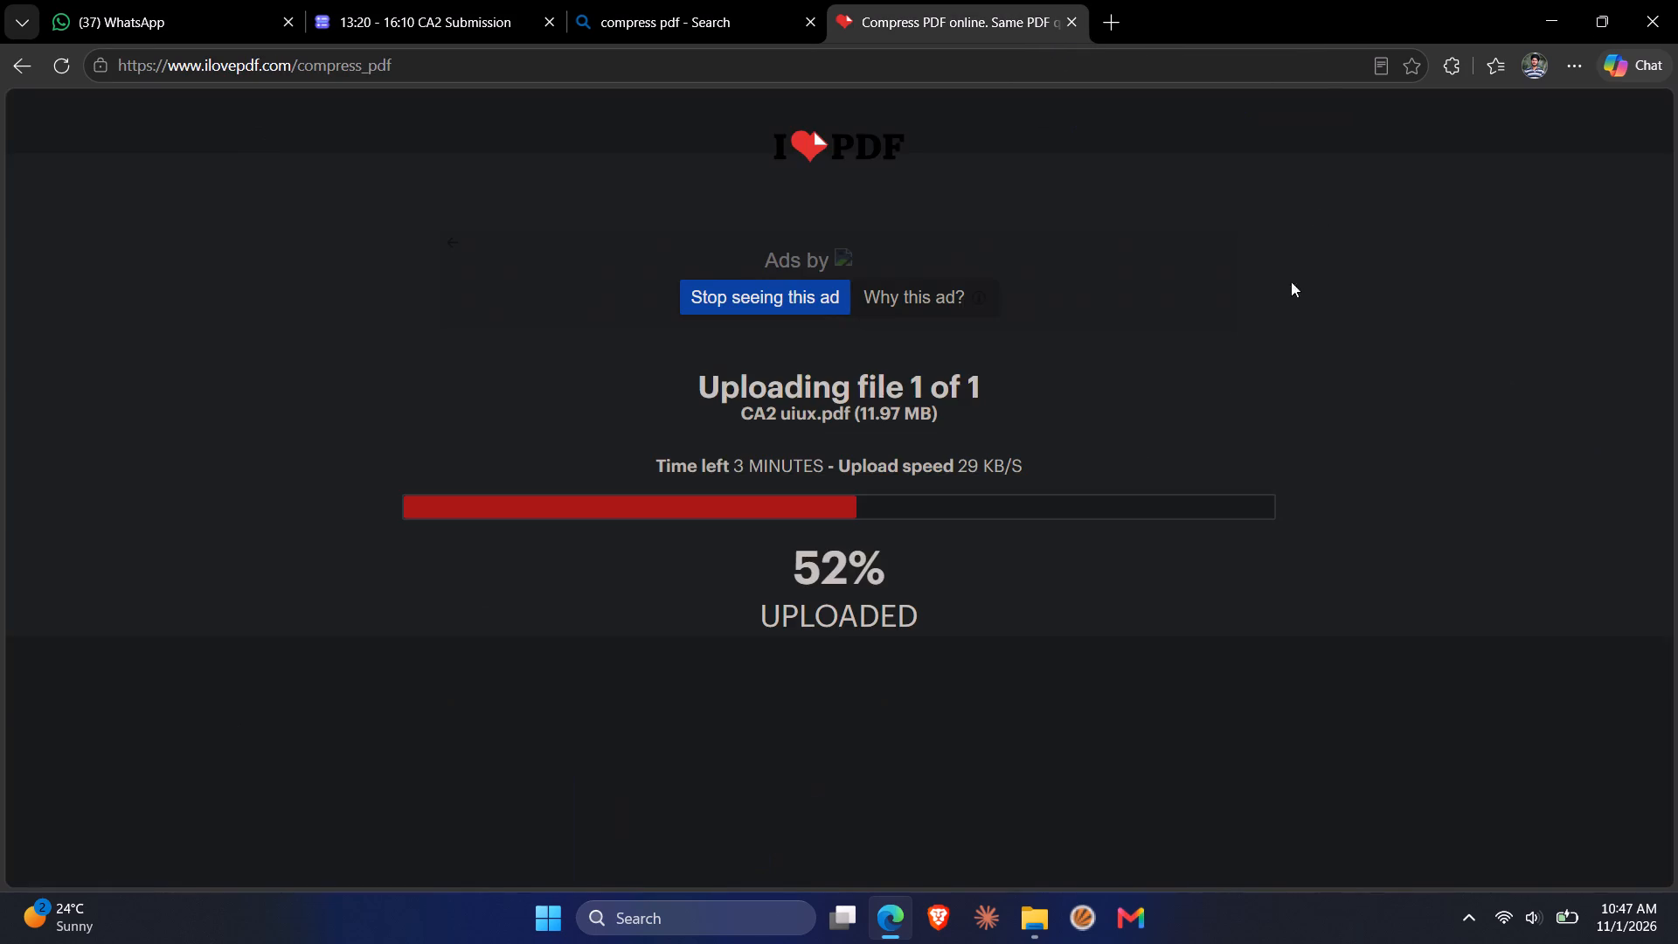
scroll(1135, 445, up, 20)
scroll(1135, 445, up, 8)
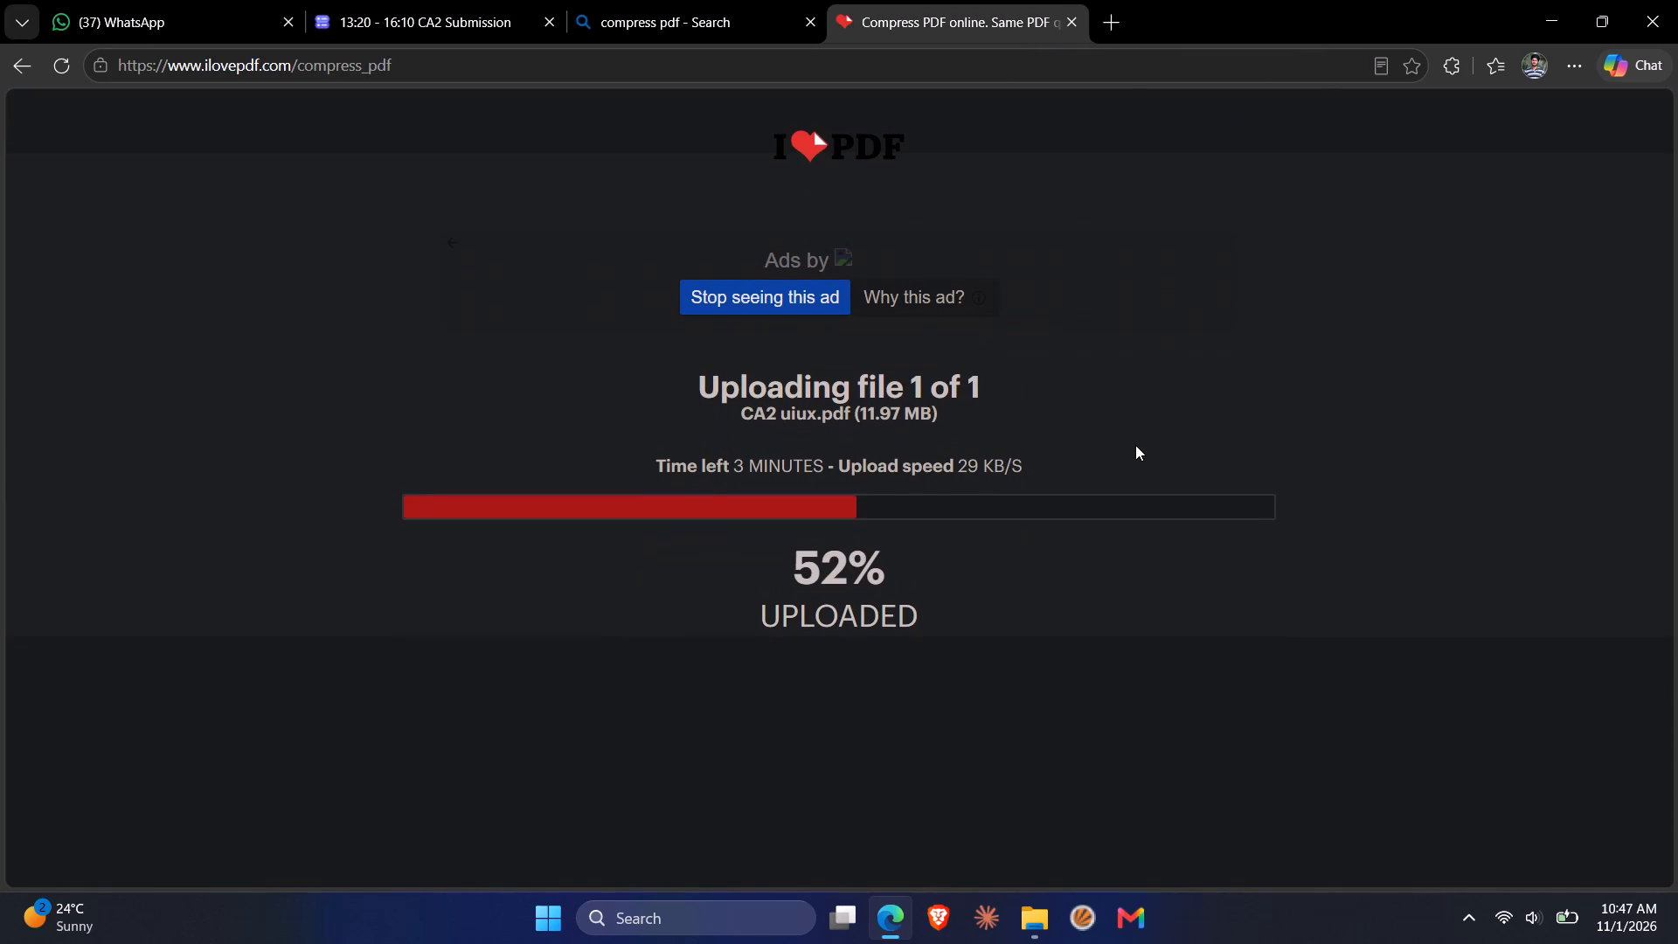
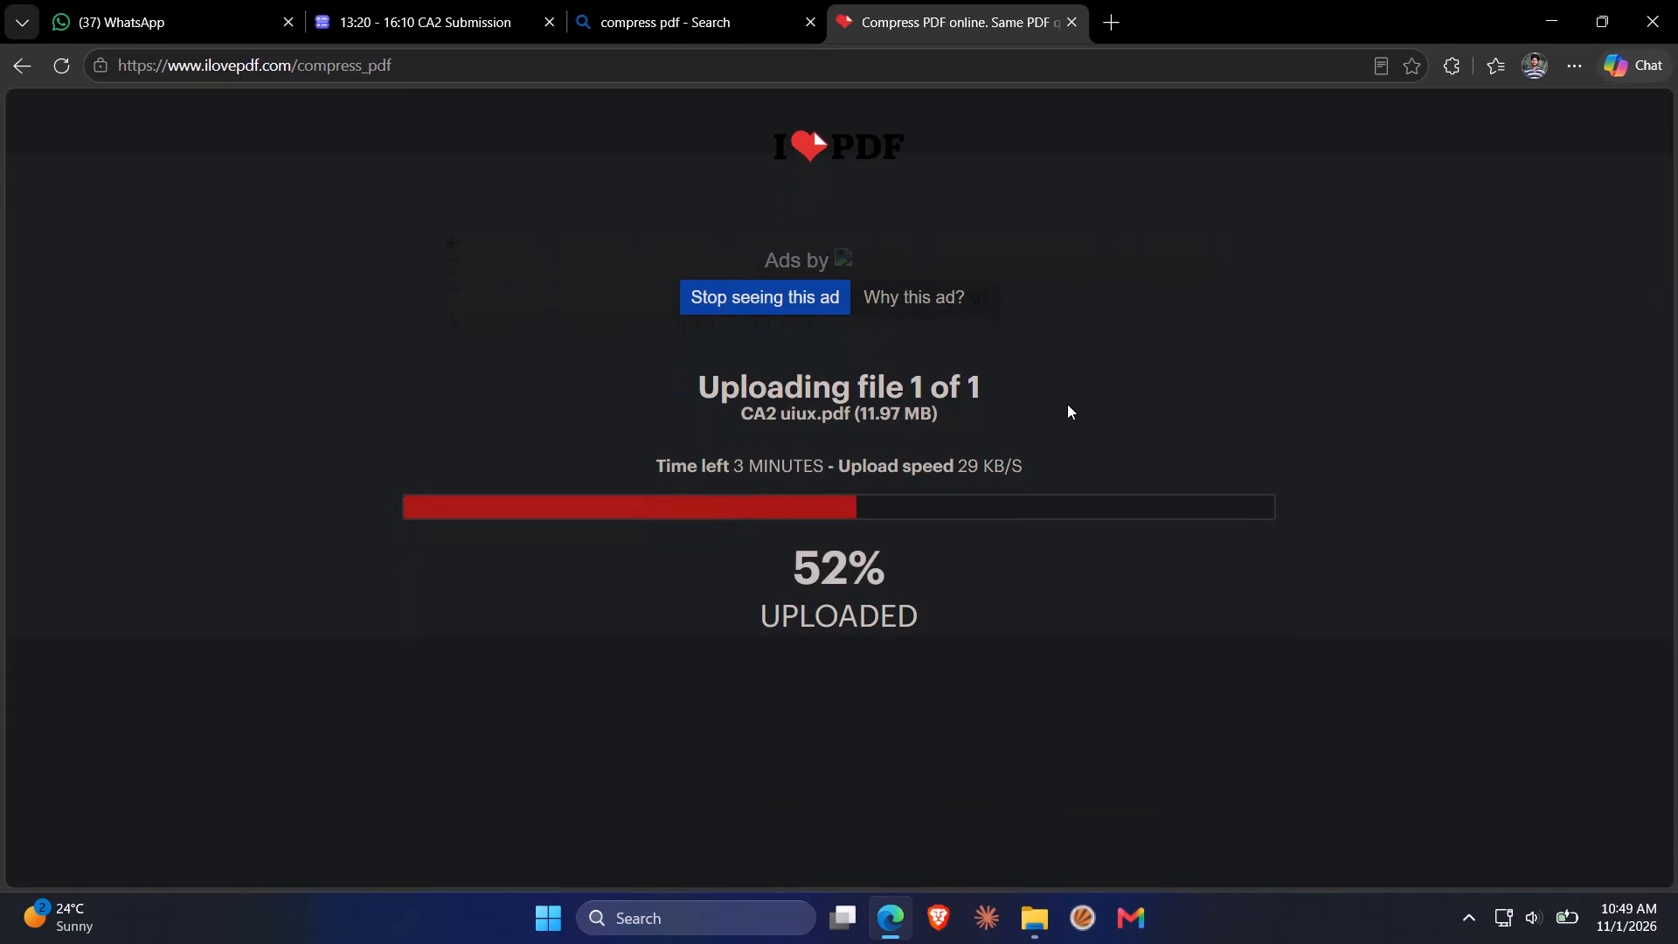
Reload the iLovePDF compression page, choose CA2 uiux from Downloads, and start compressing it at the recommended level.
key(F5)
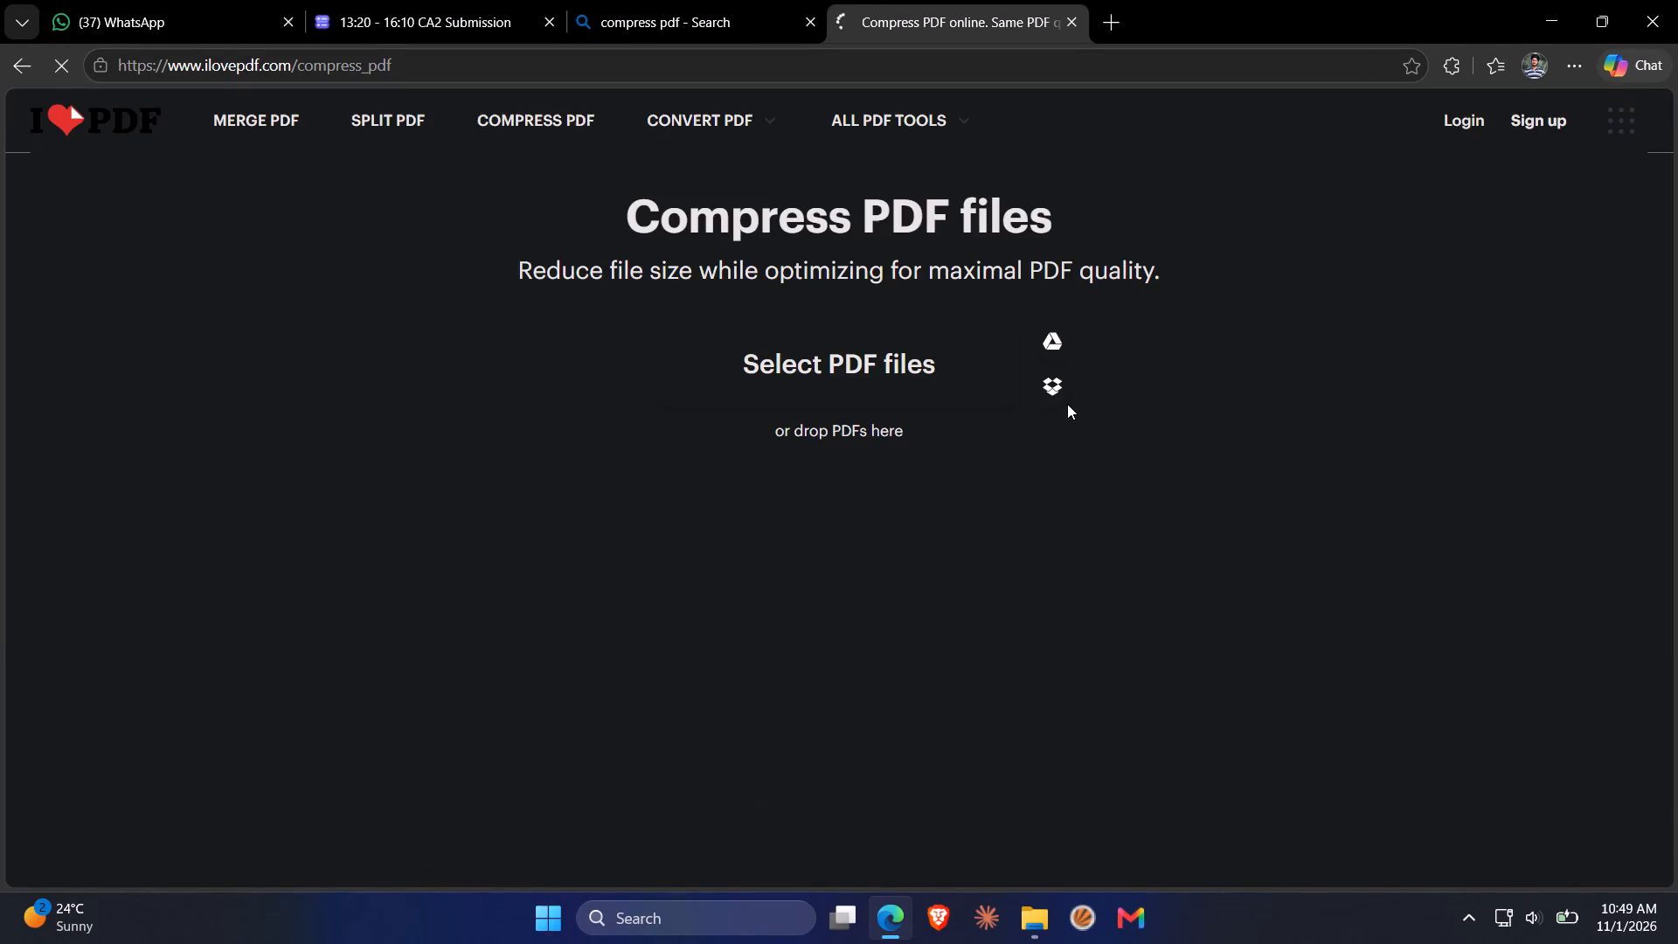
click(890, 367)
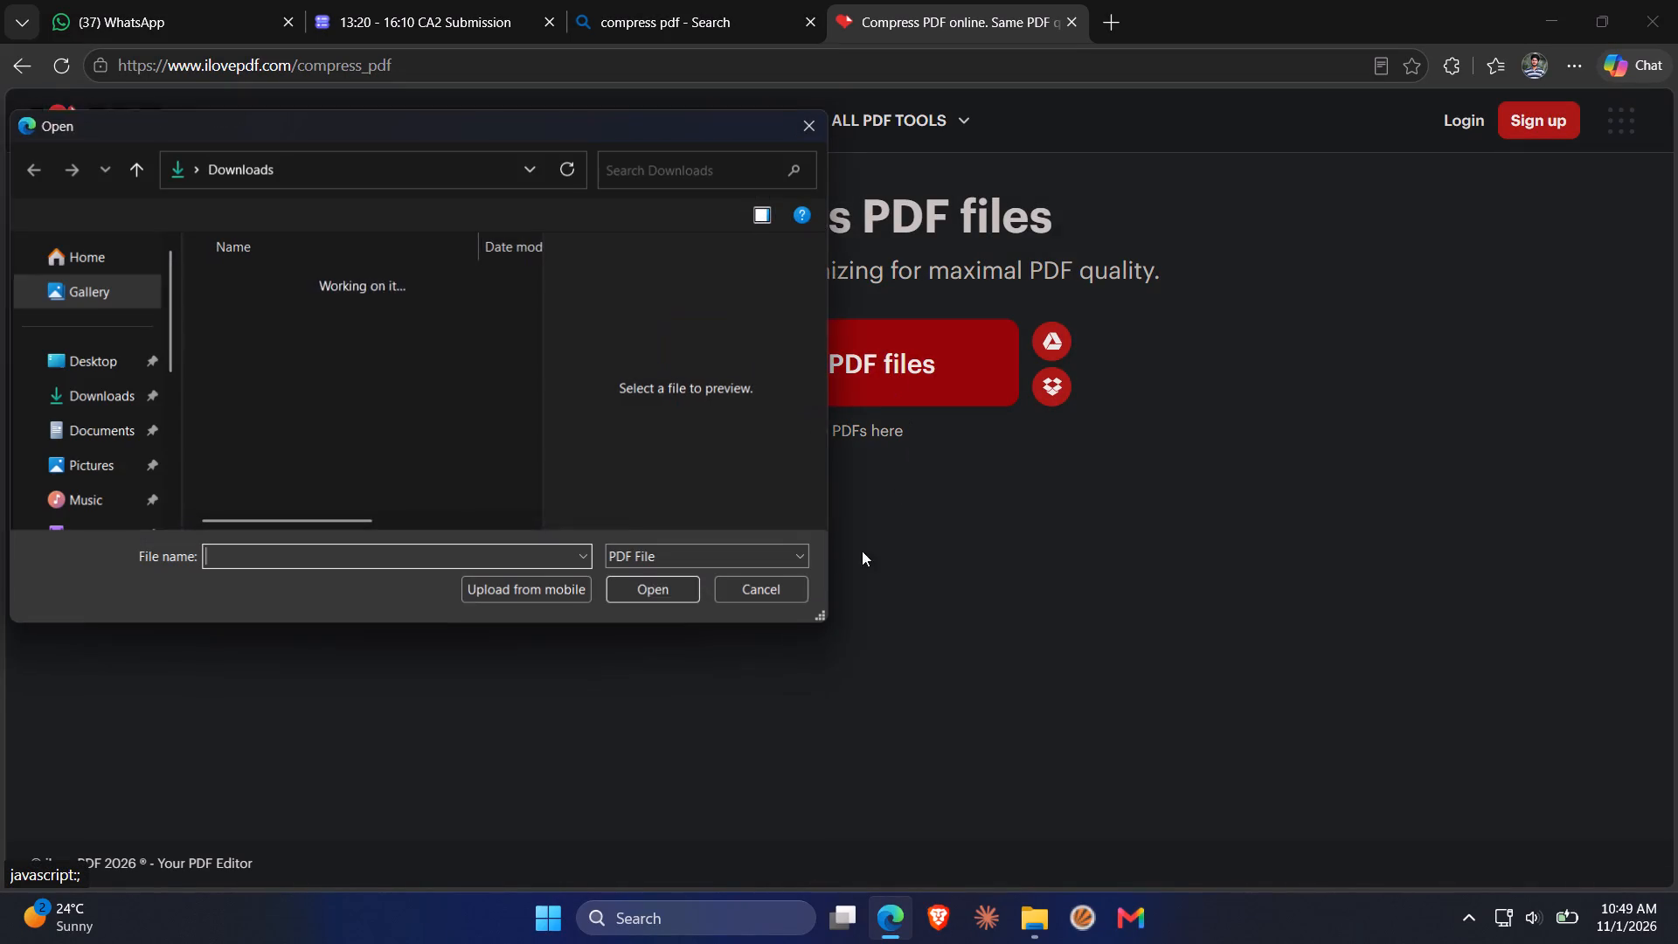
drag(289, 298, 933, 377)
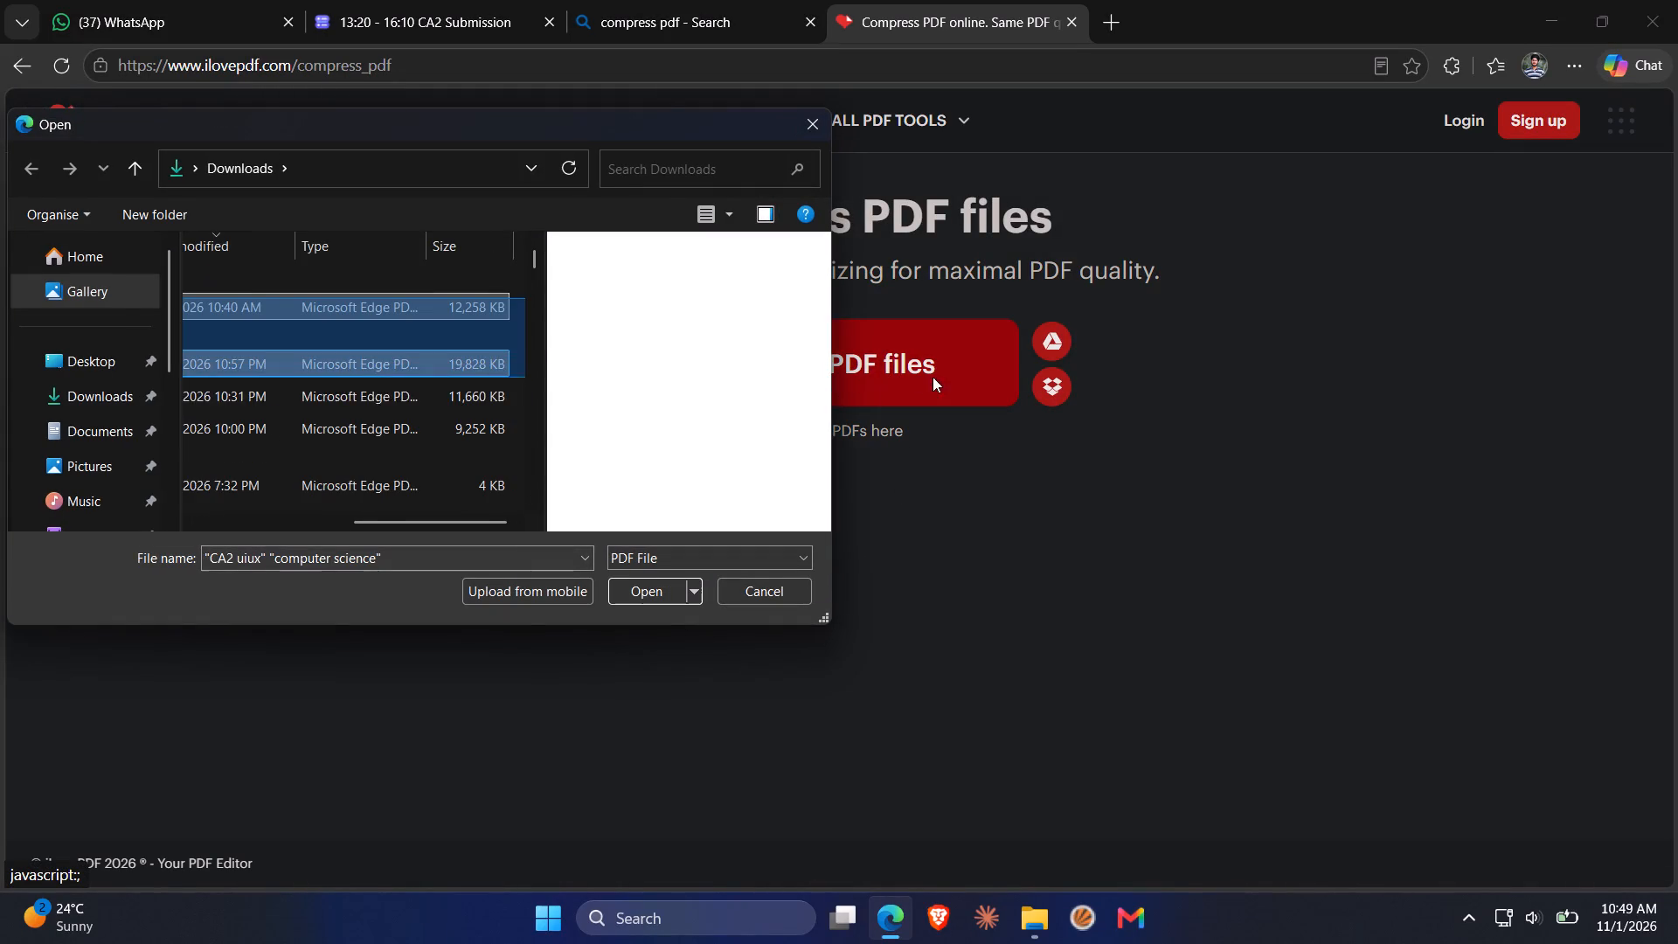
drag(933, 377, 273, 304)
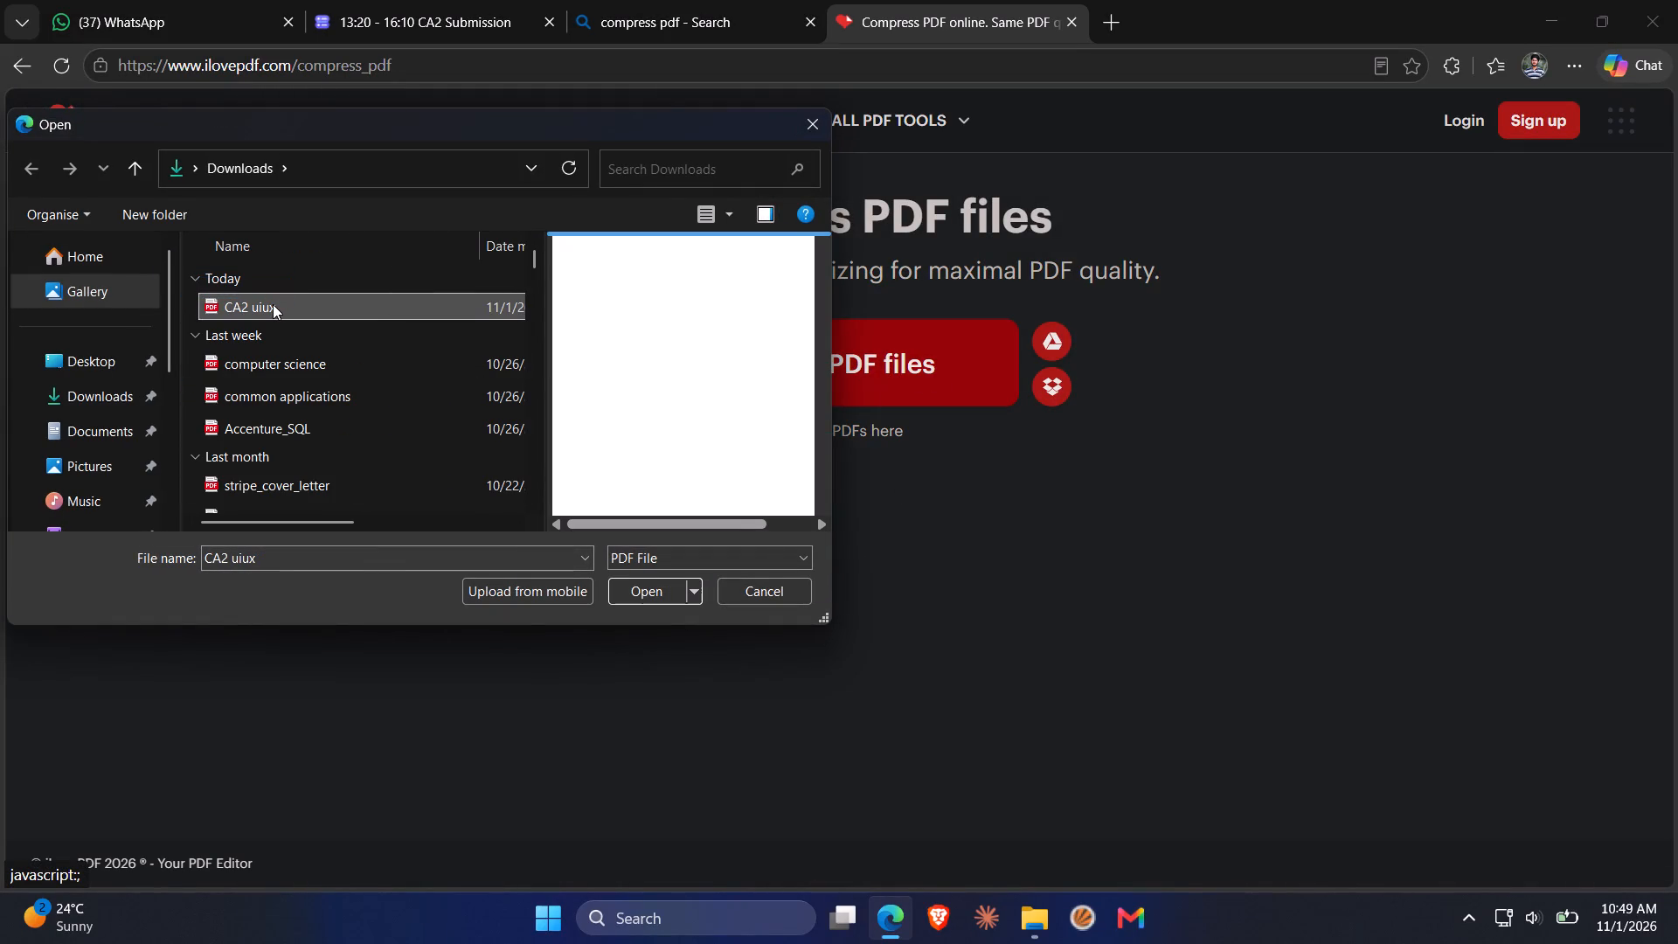
click(273, 304)
click(637, 584)
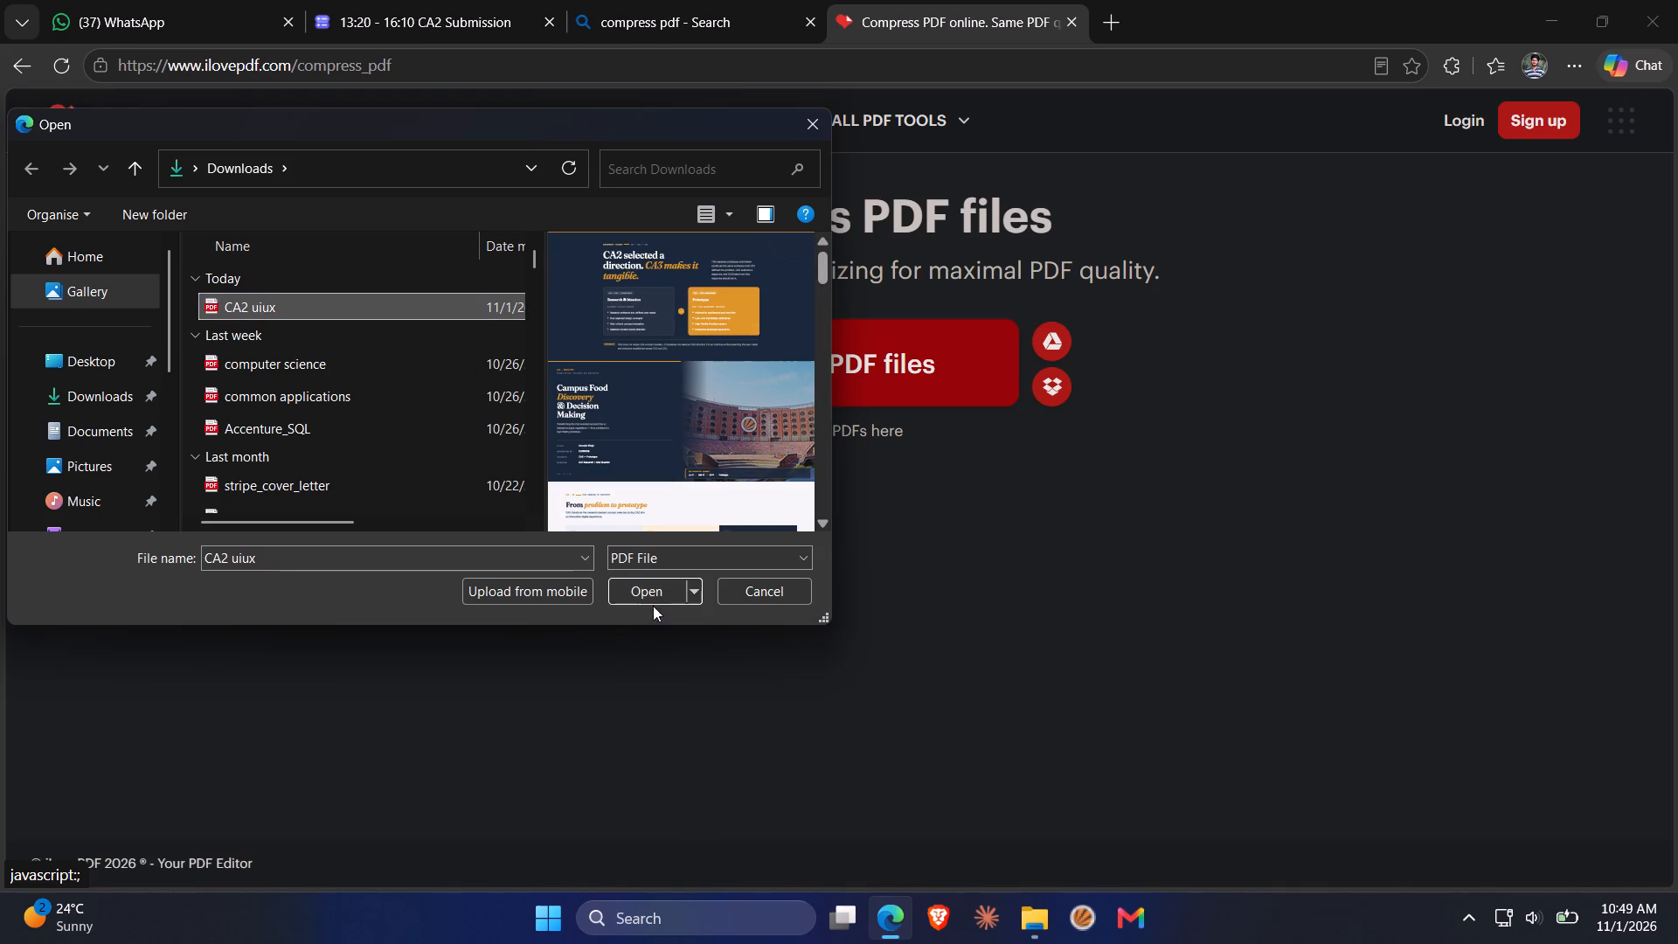
click(655, 590)
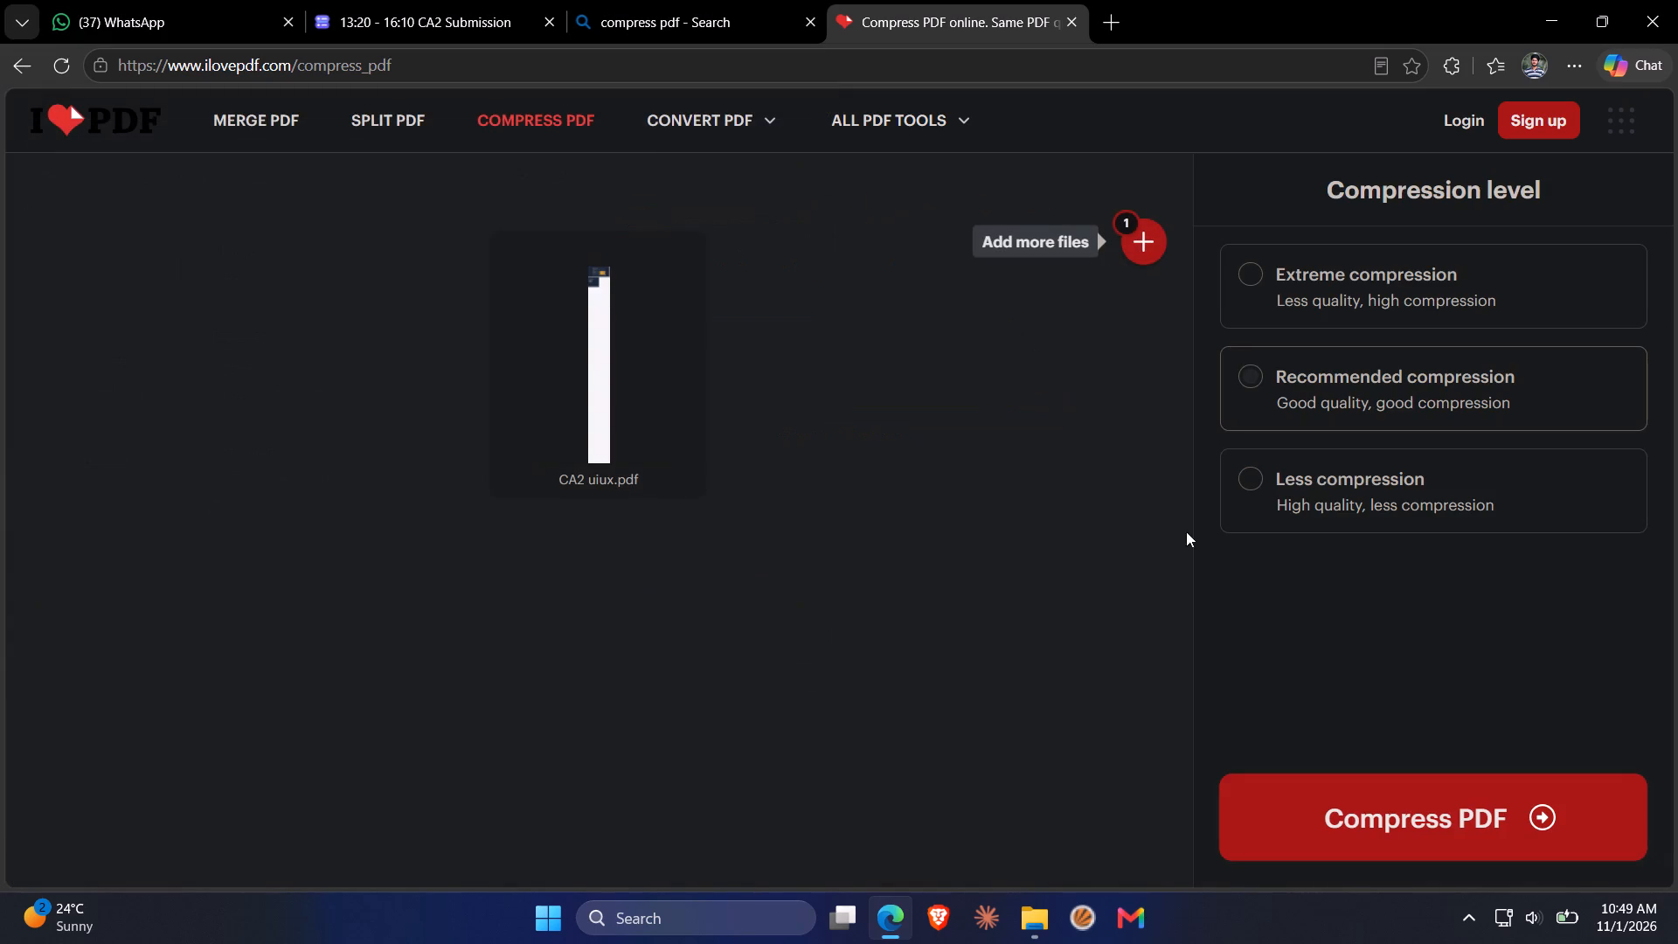
click(1382, 796)
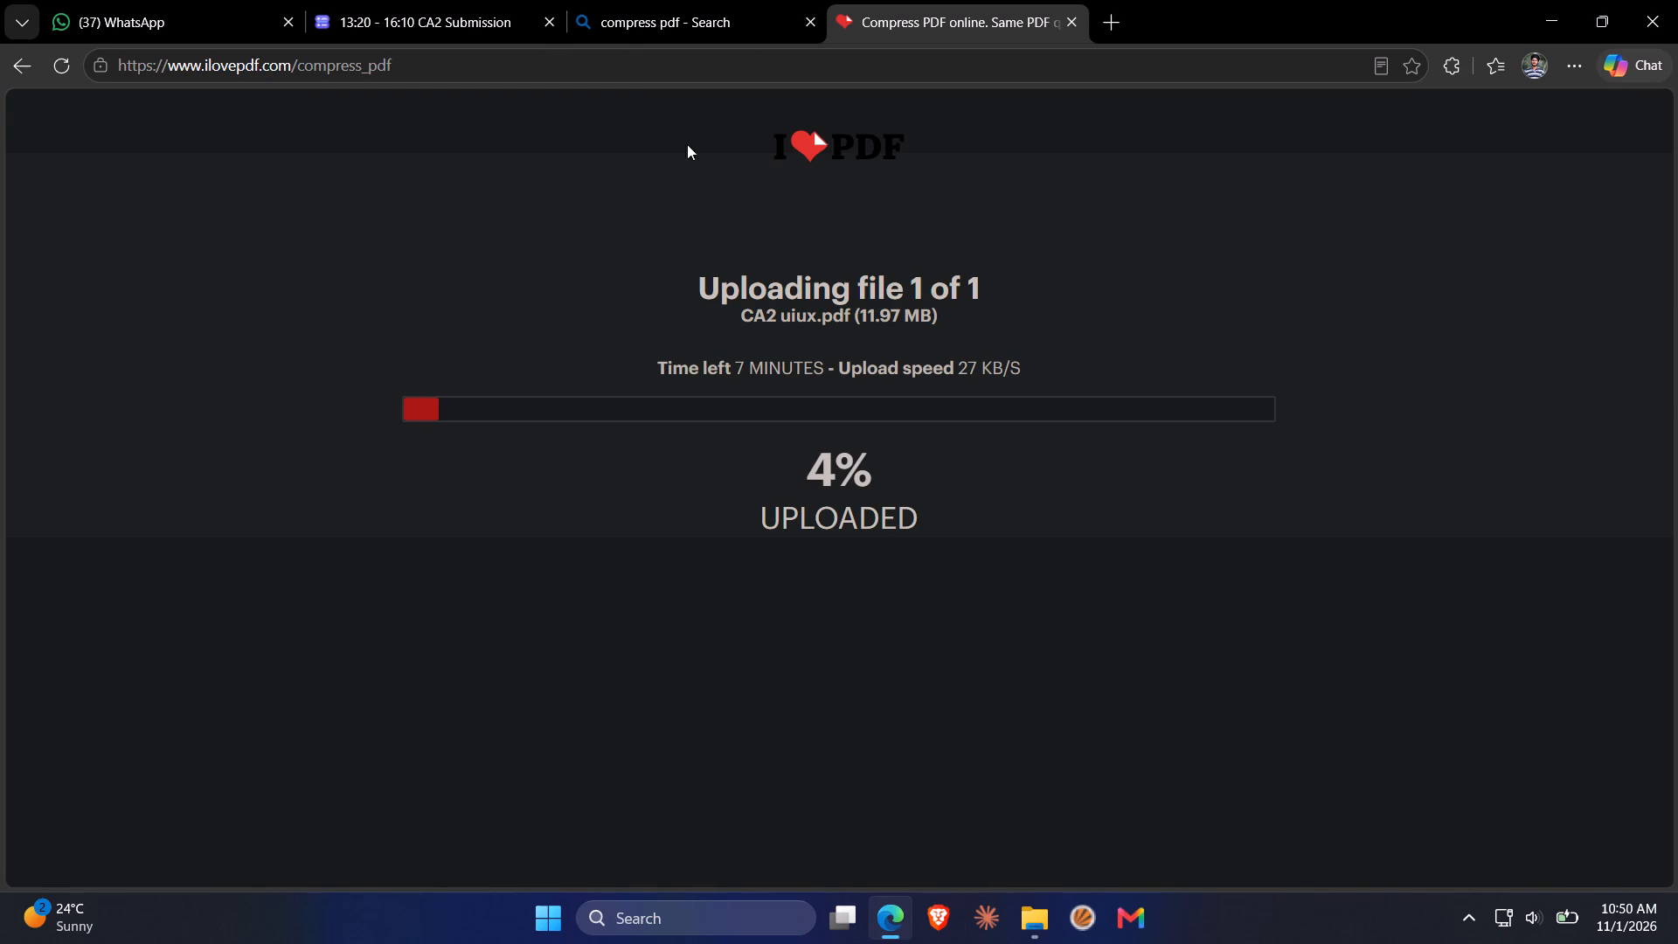
Close the compress pdf search tab.
click(805, 28)
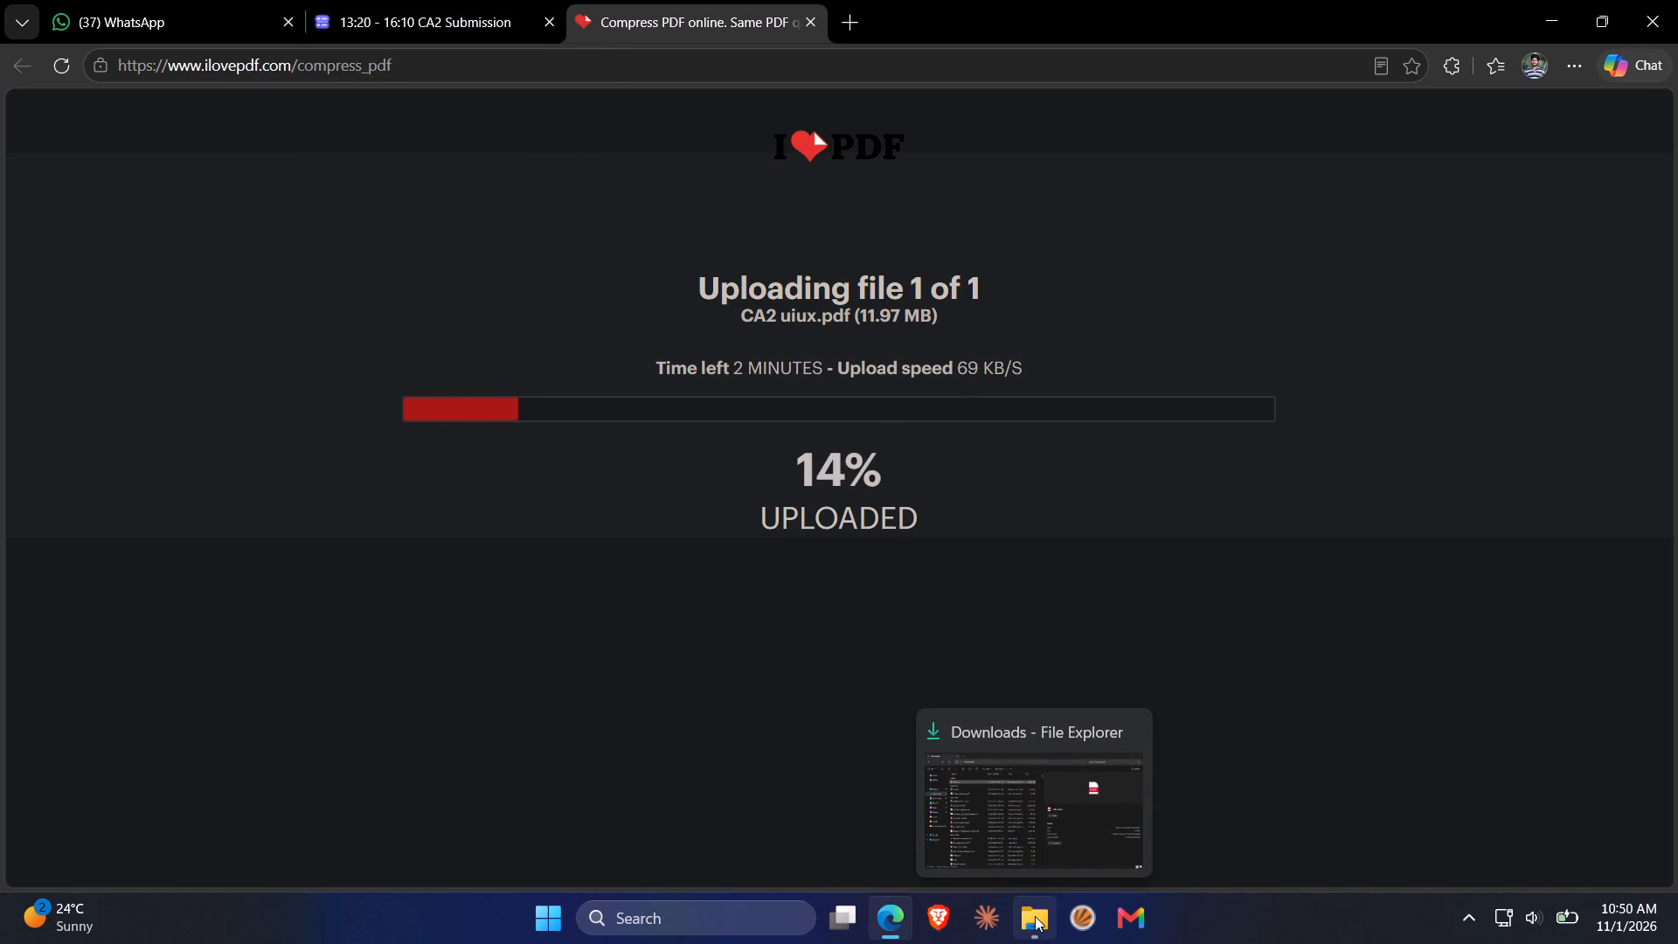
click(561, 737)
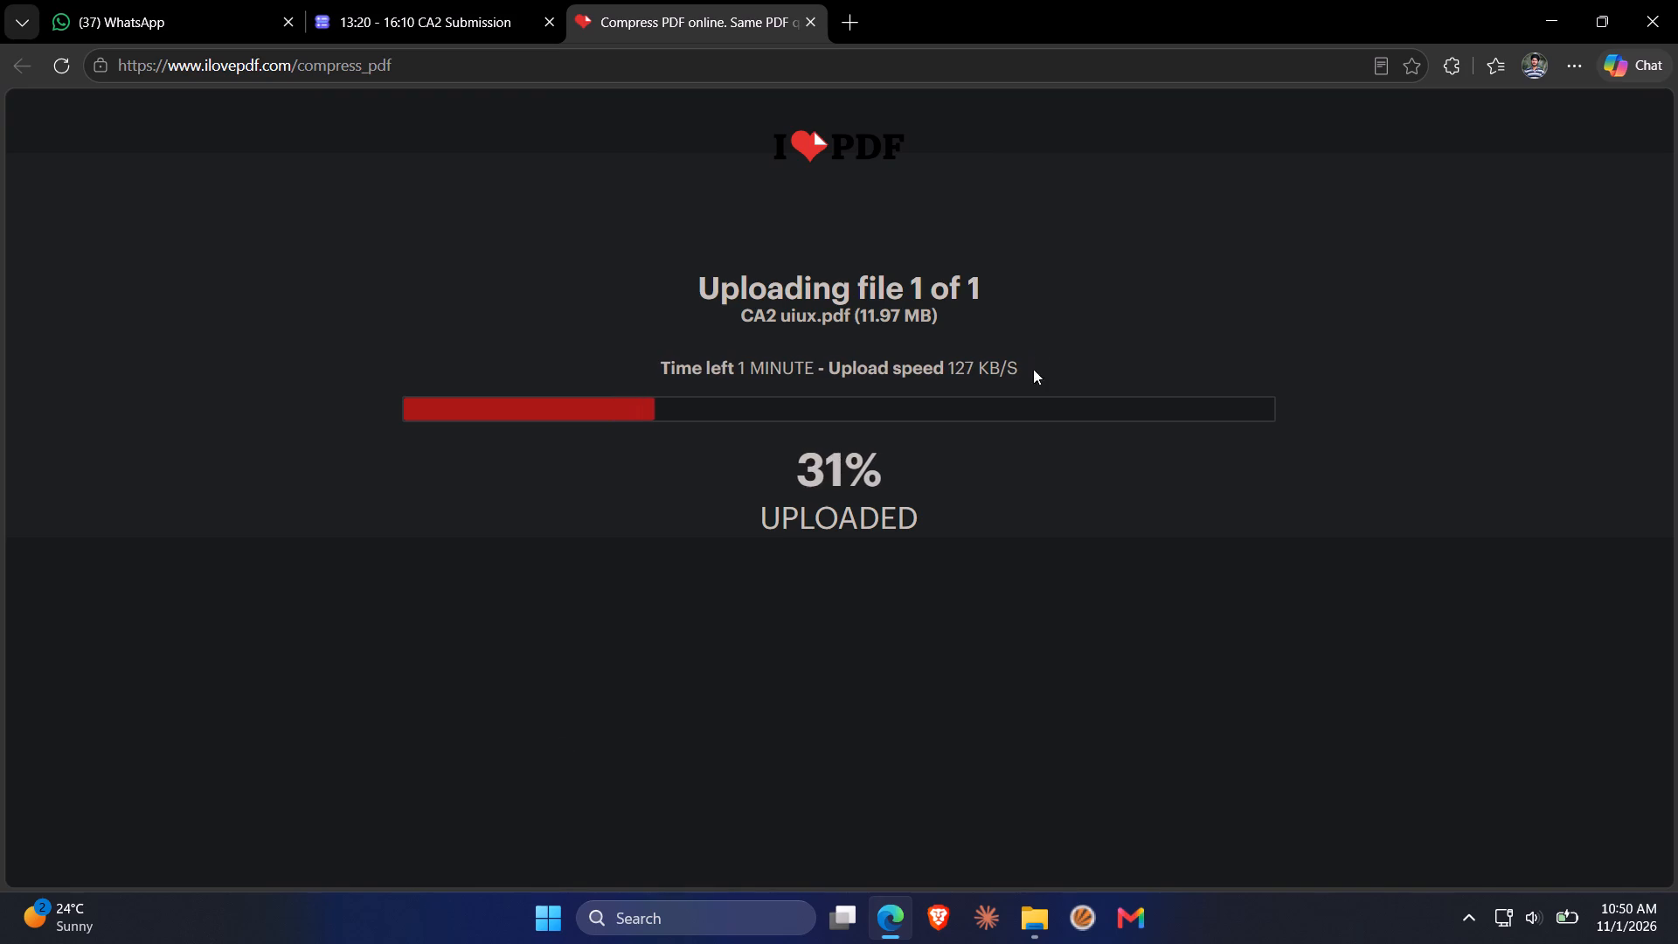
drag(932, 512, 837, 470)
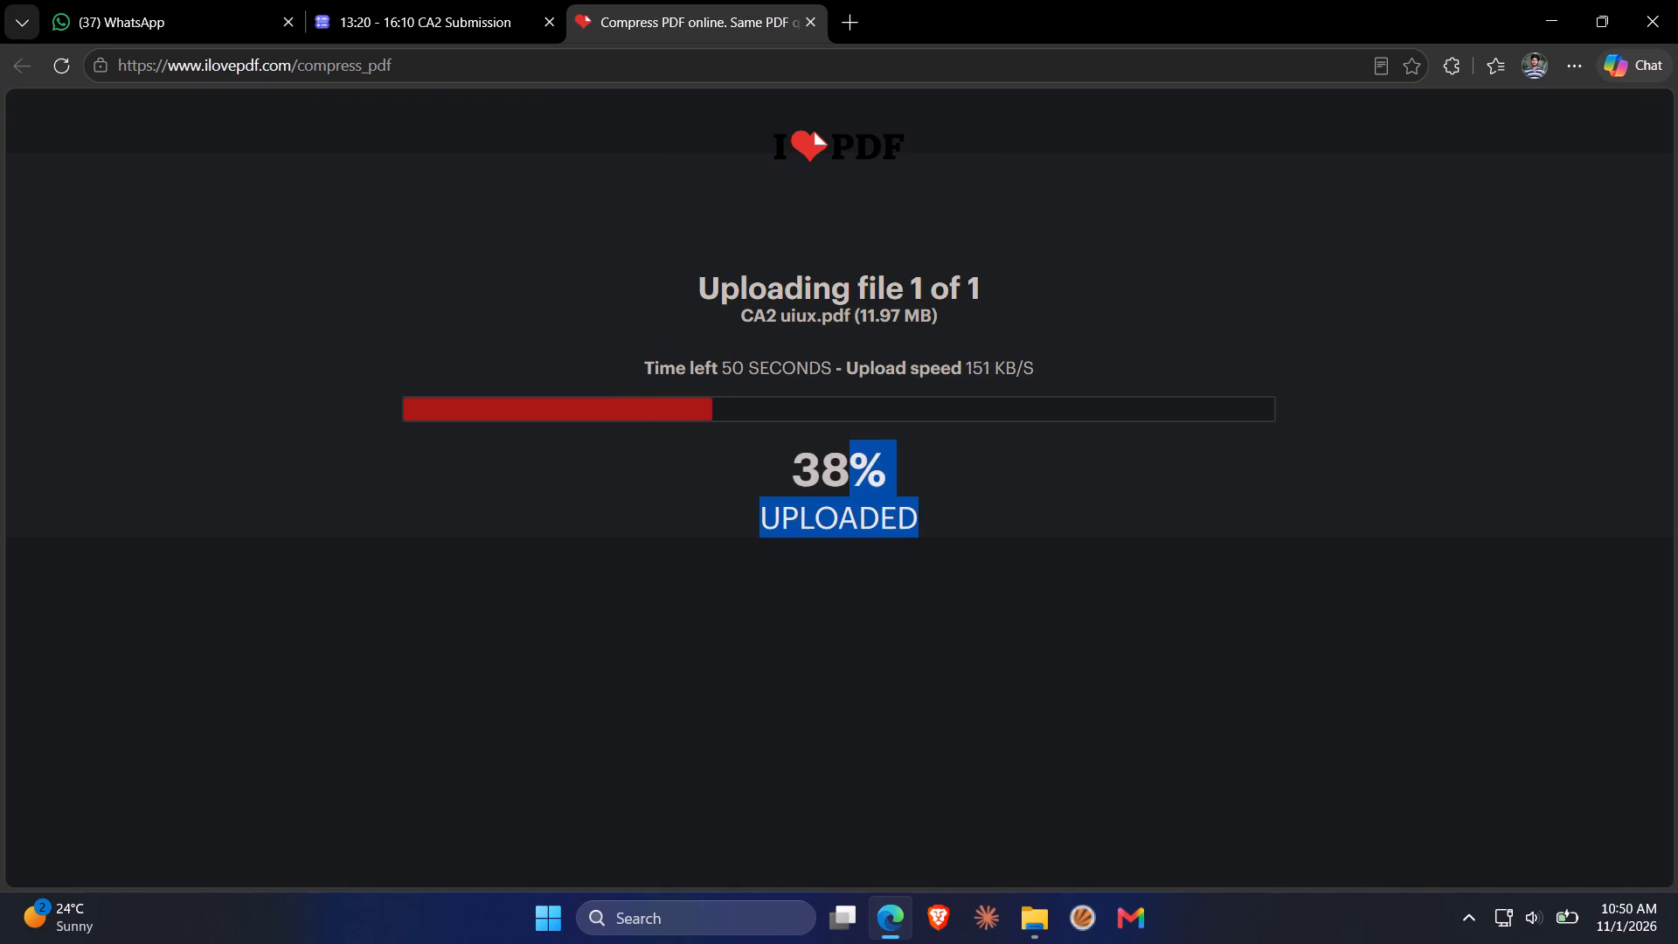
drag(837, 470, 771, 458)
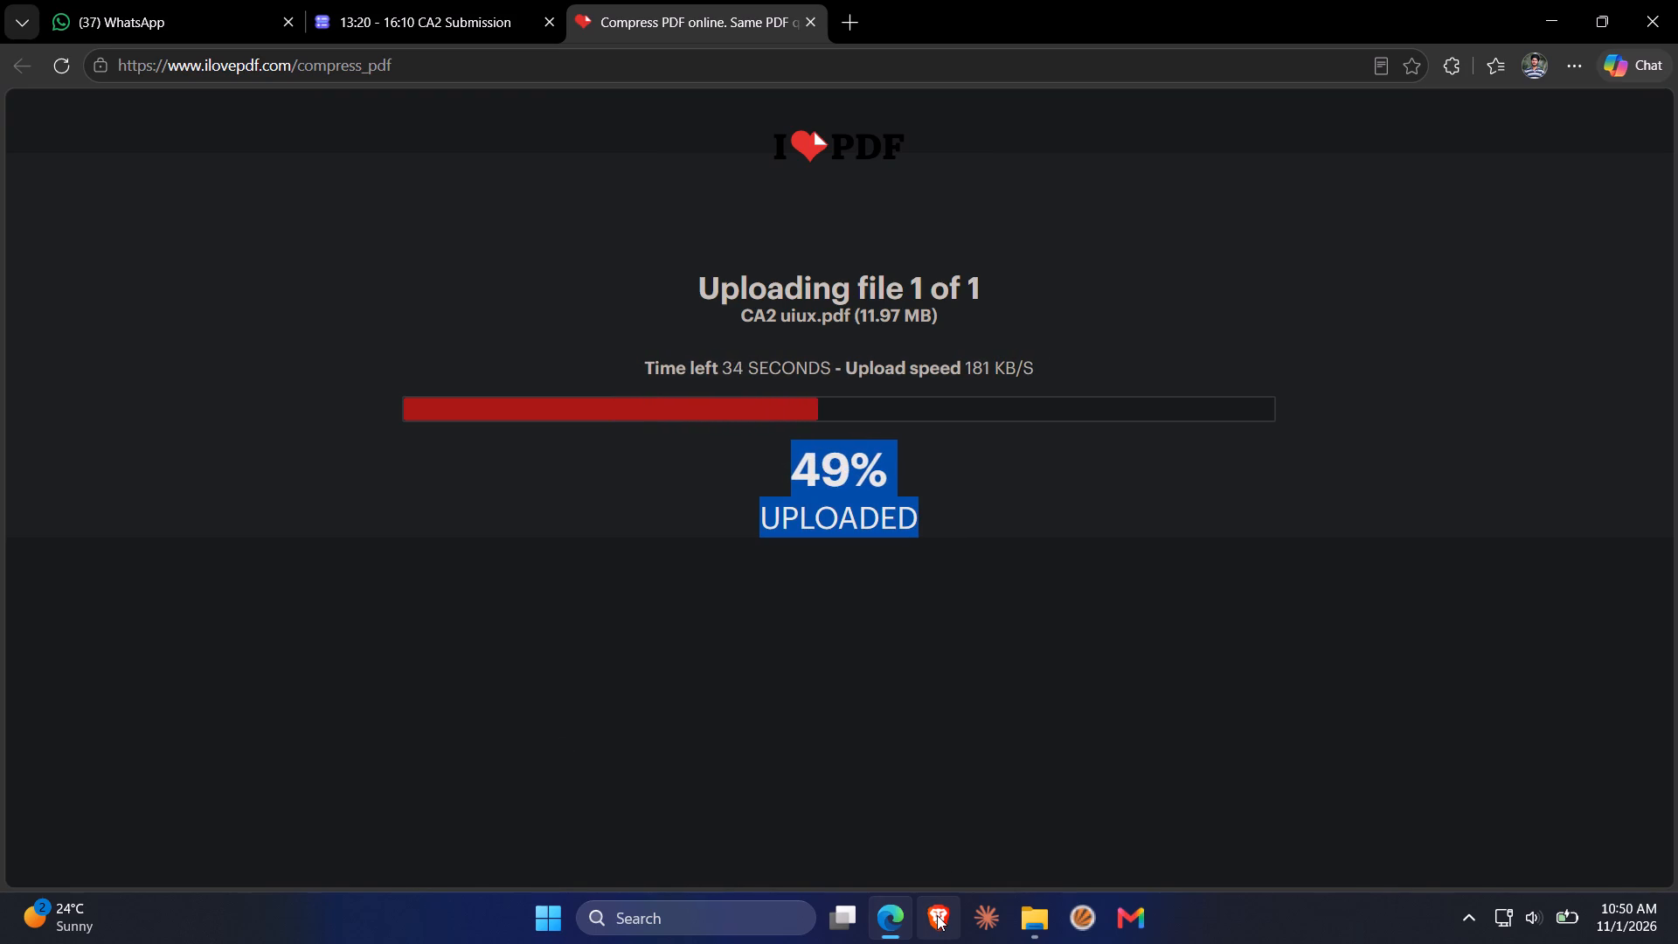
Switch to Brave and open youtube.com.
click(937, 915)
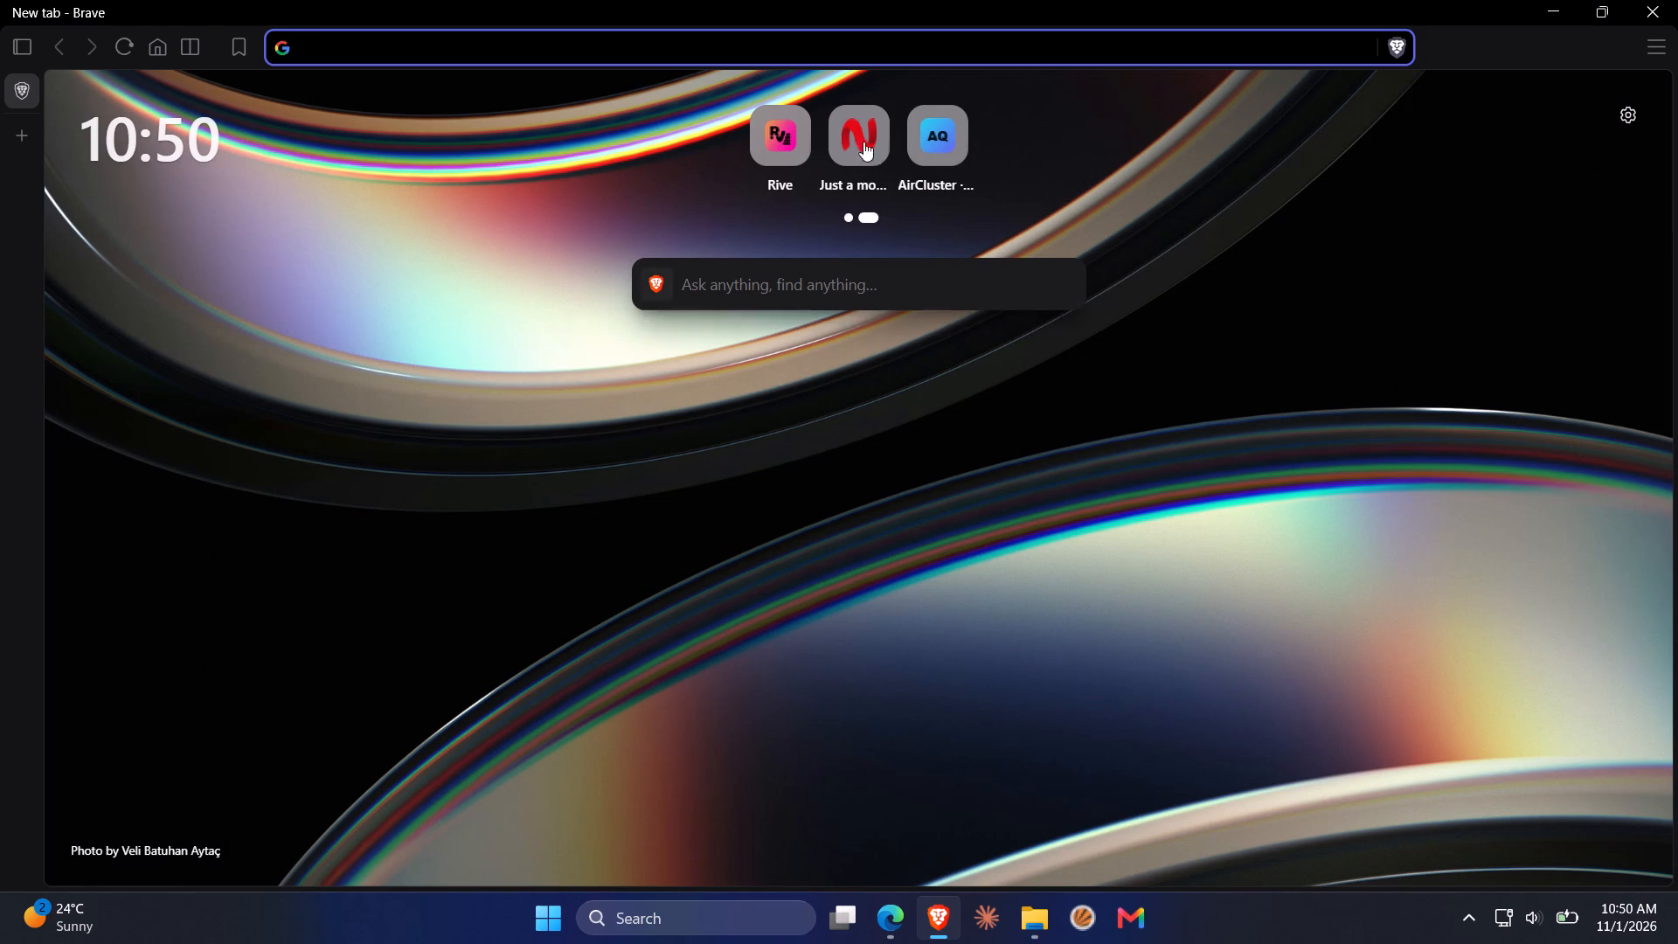
text(you)
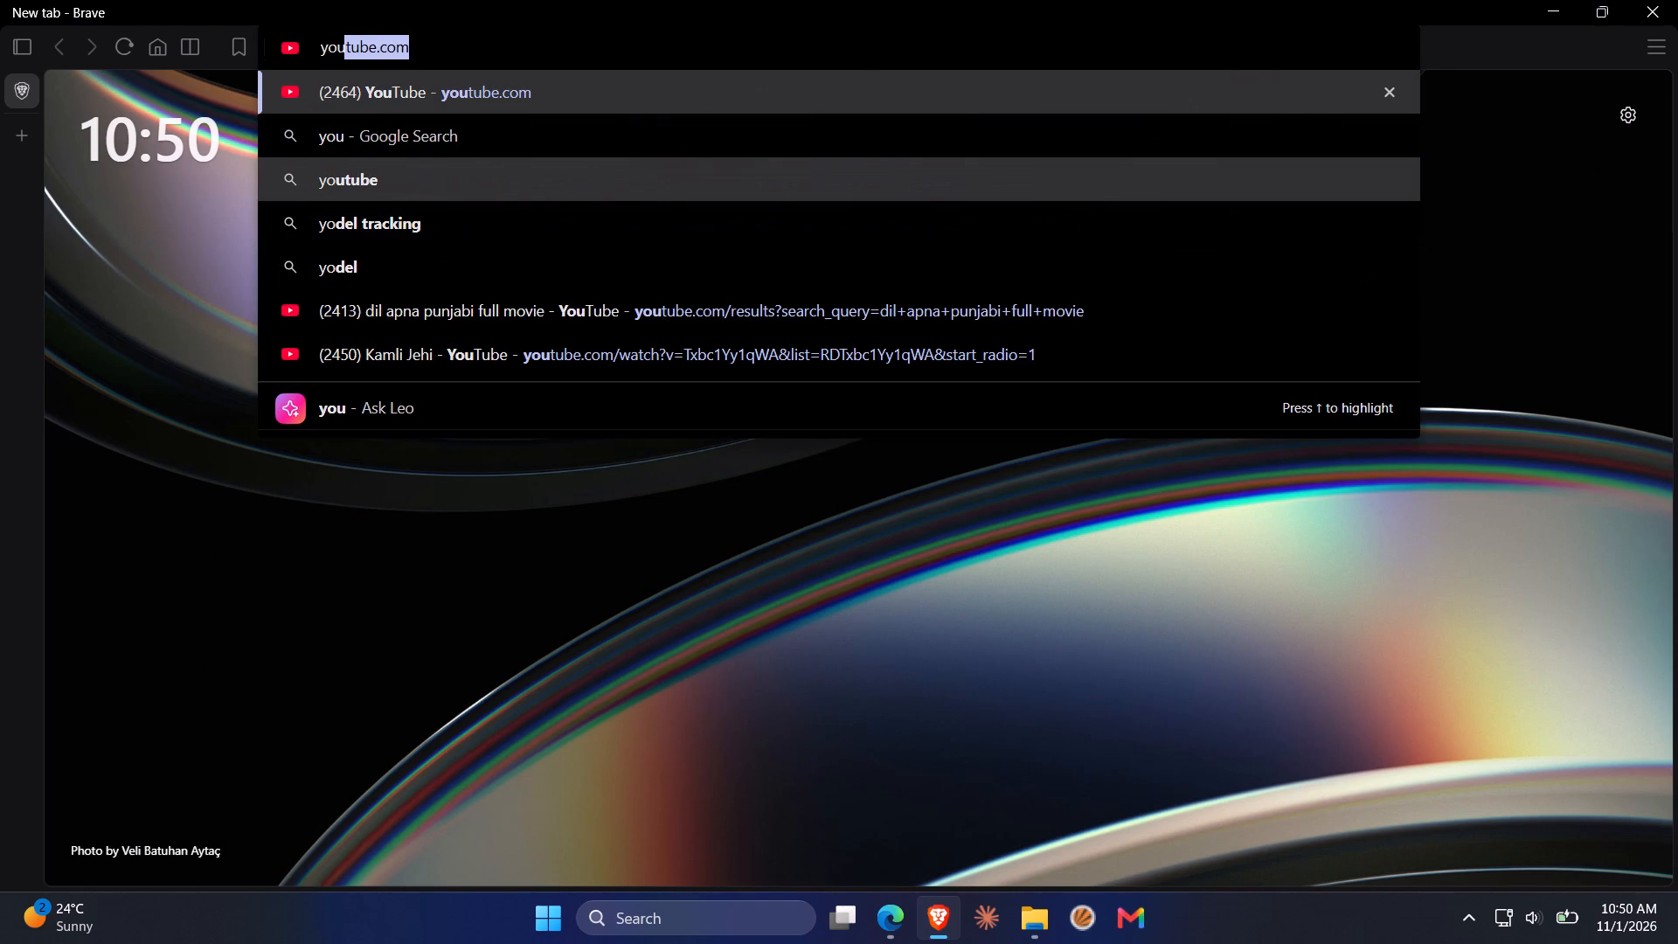
key(Return)
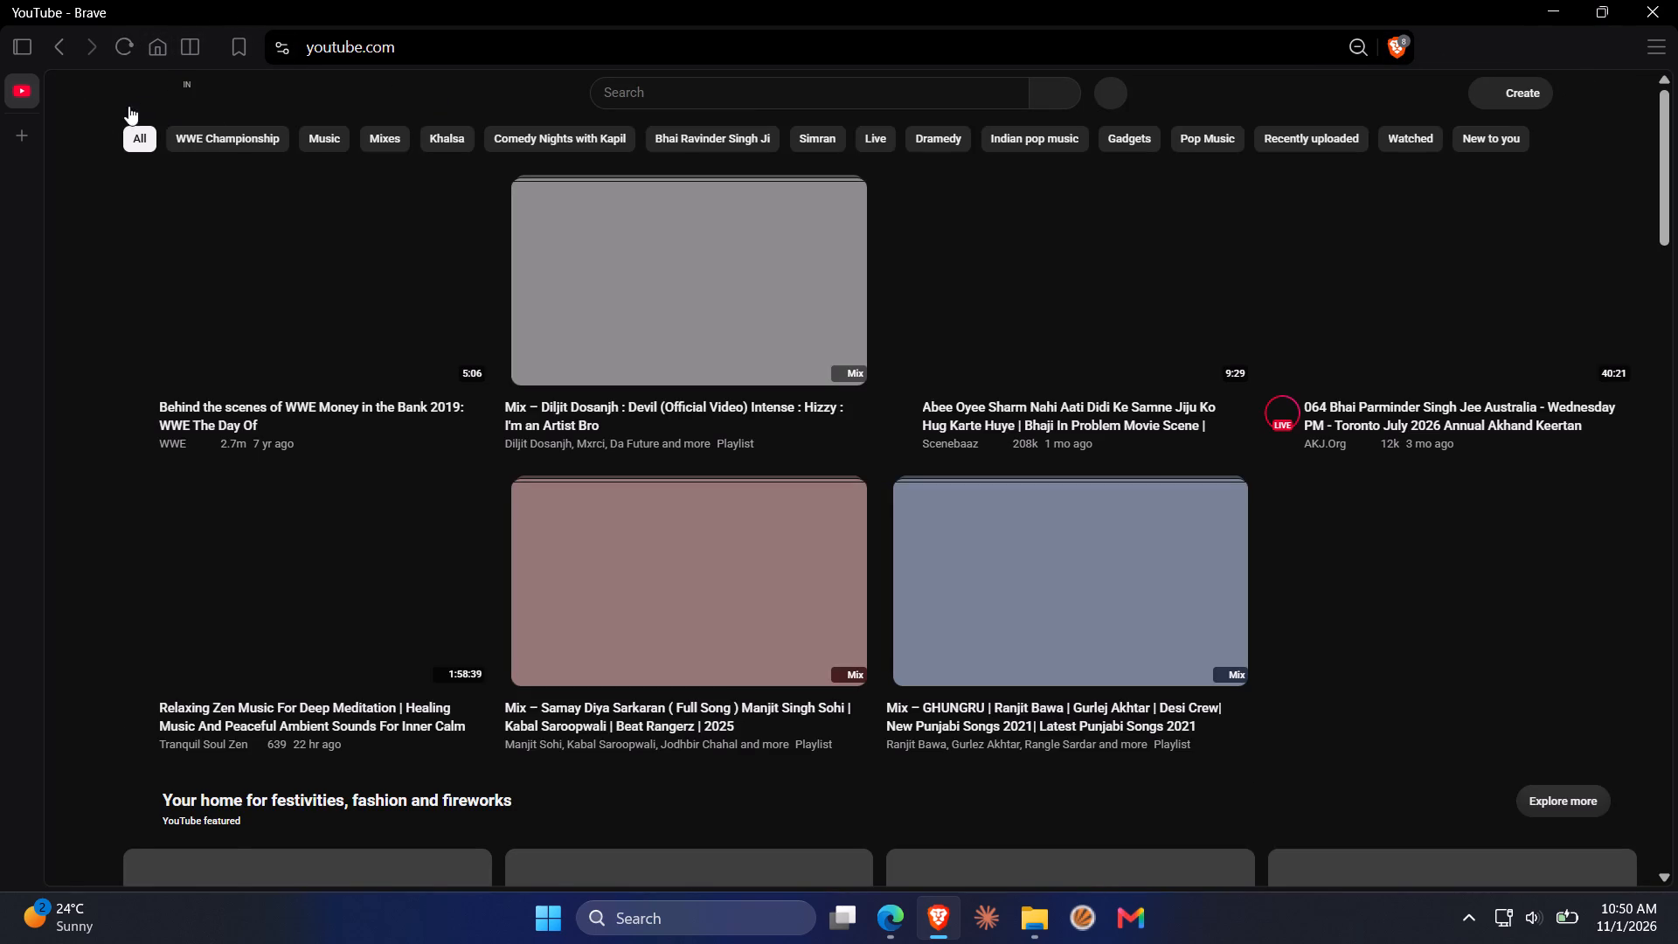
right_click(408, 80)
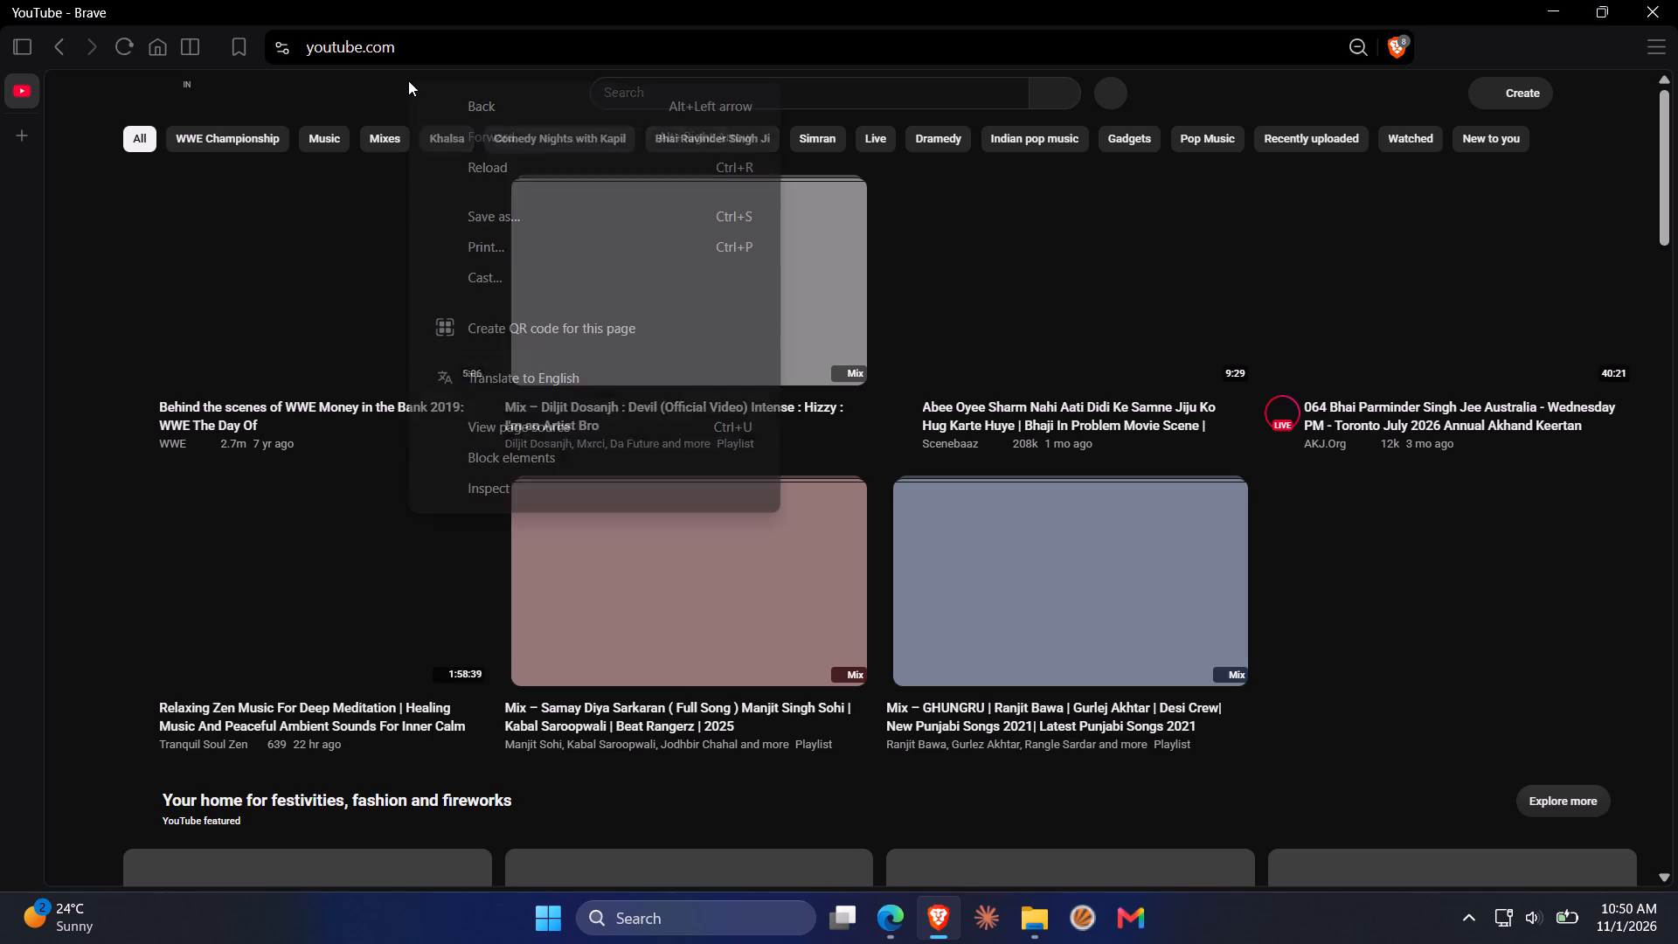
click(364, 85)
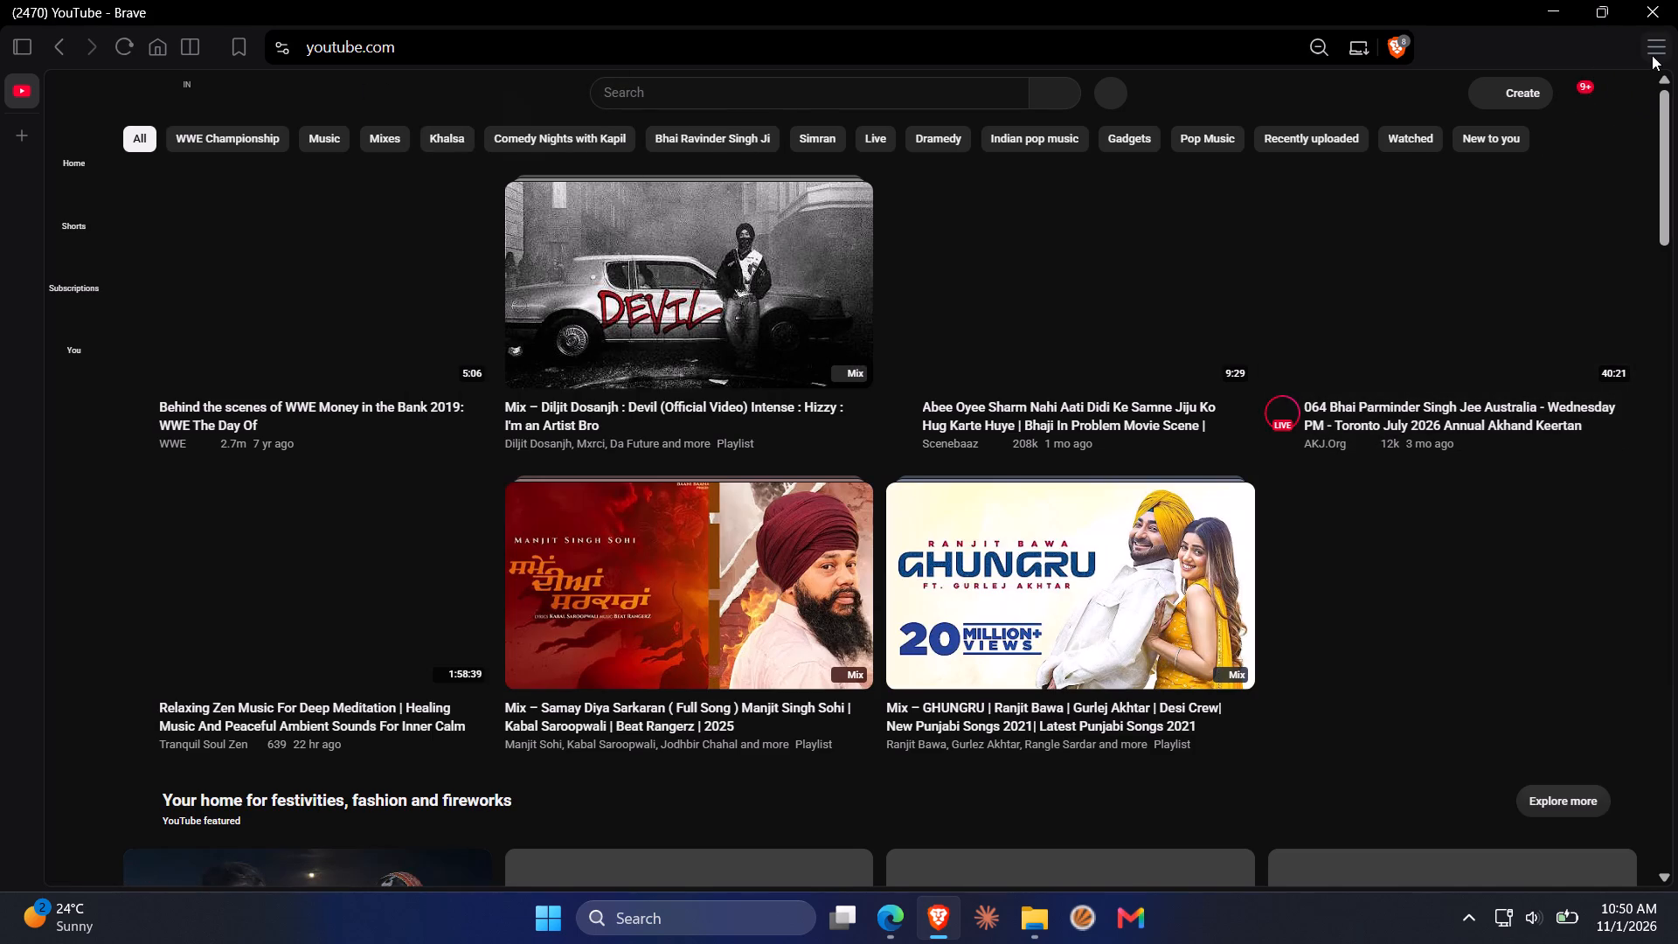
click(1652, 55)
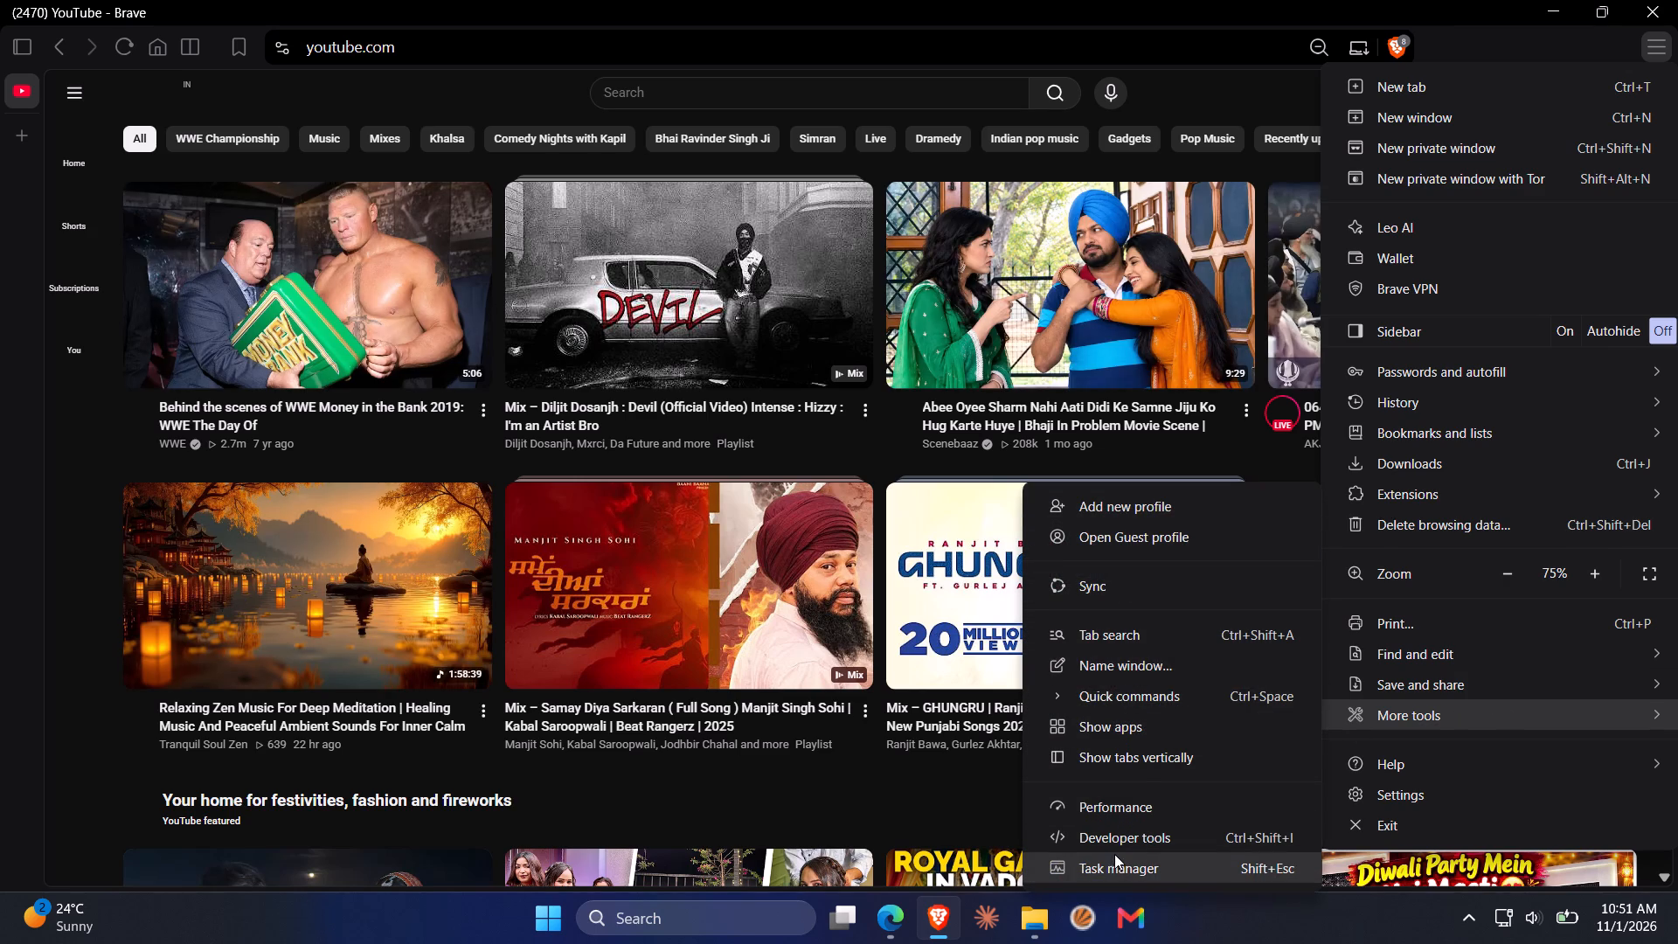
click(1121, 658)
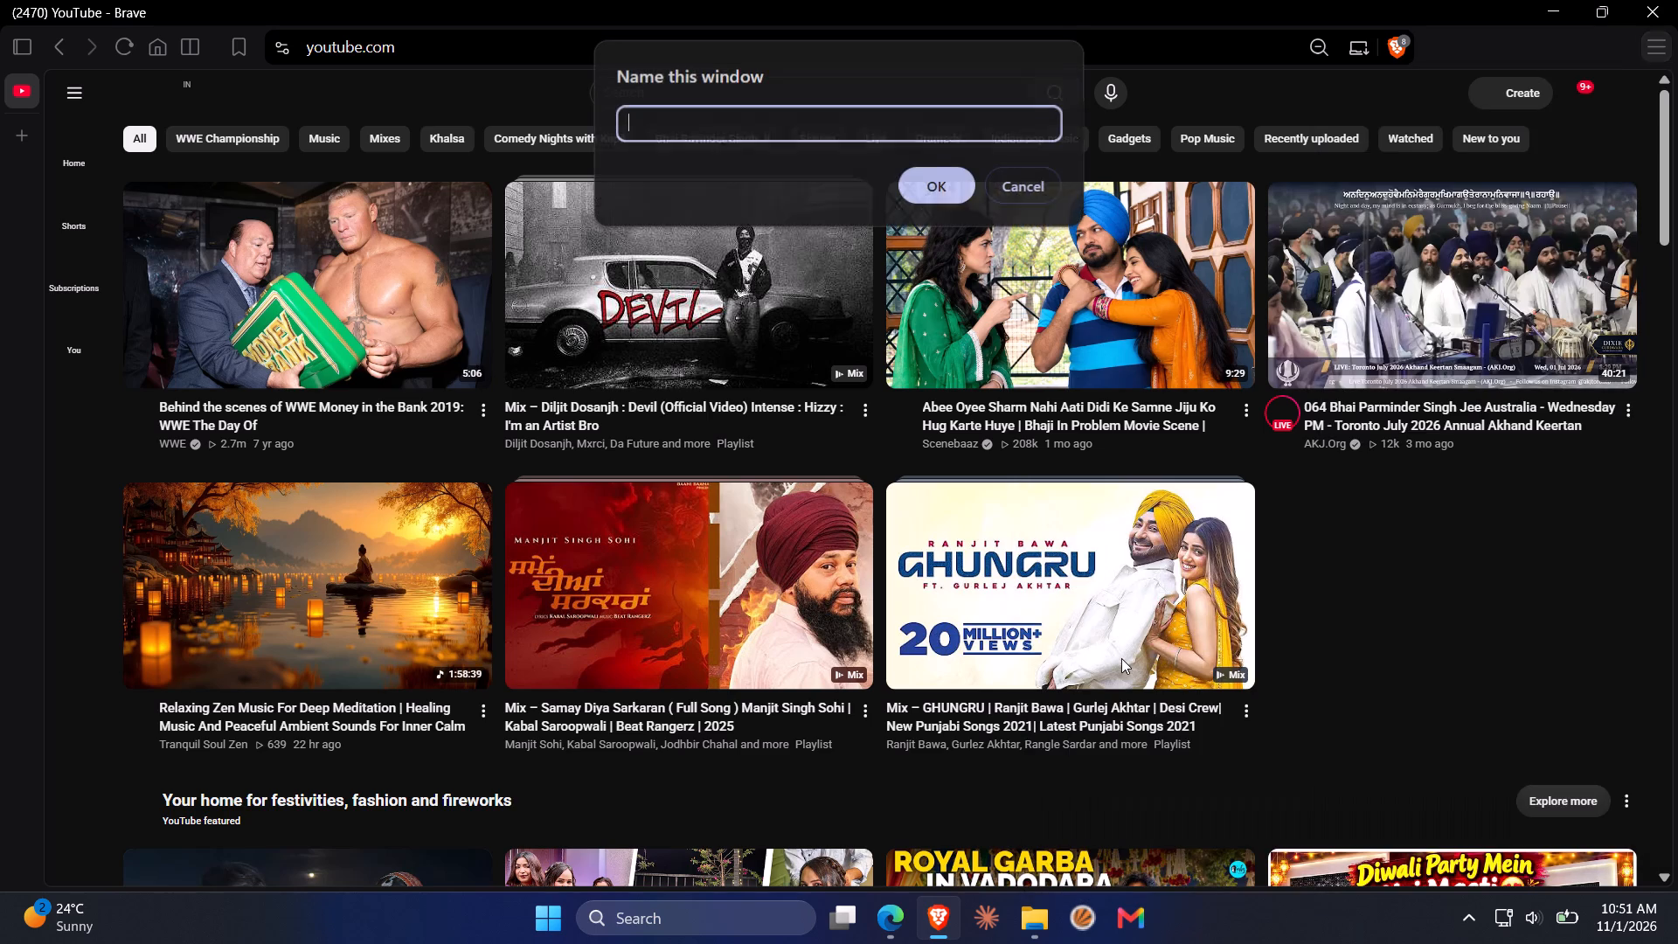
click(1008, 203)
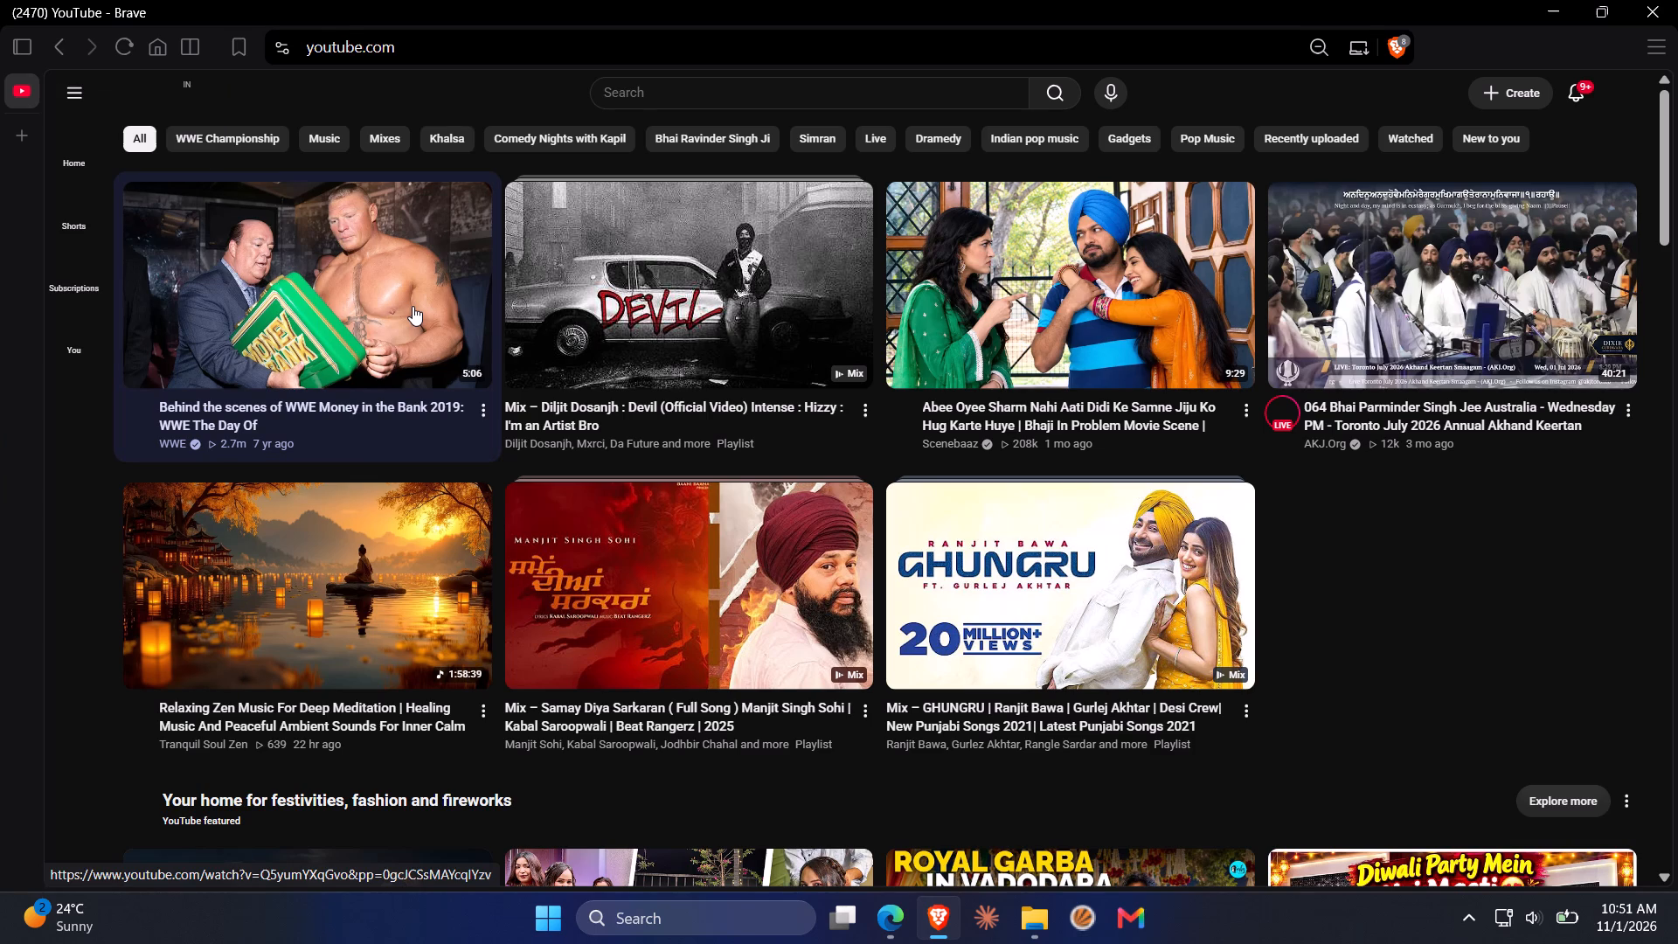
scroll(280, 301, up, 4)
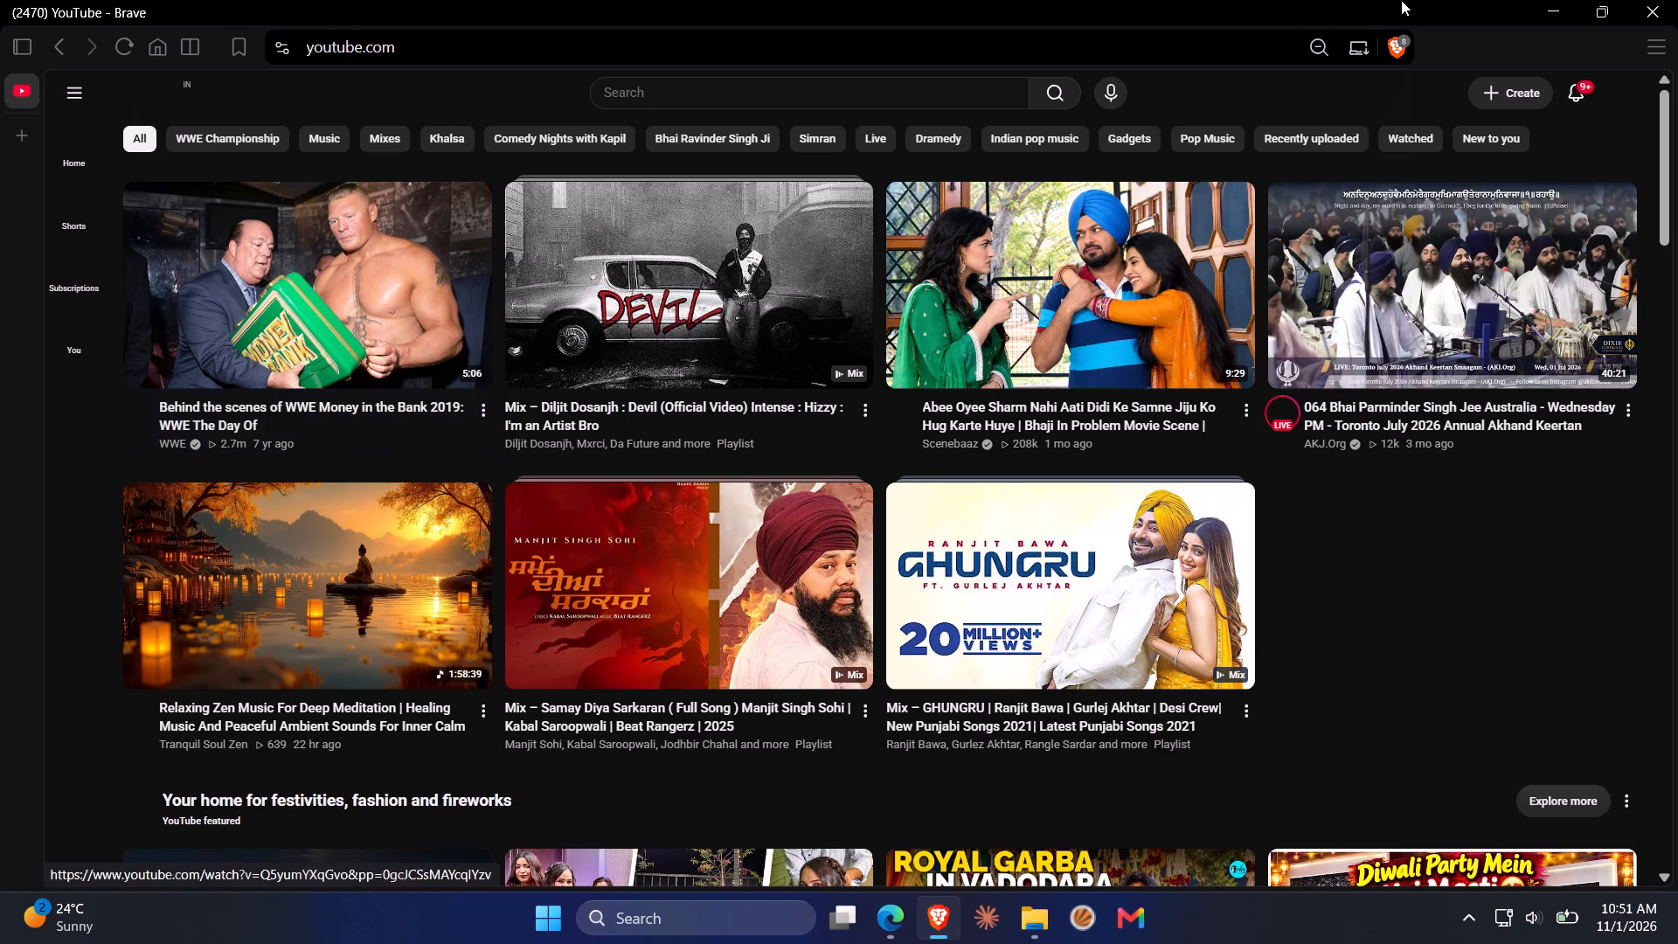
click(1549, 12)
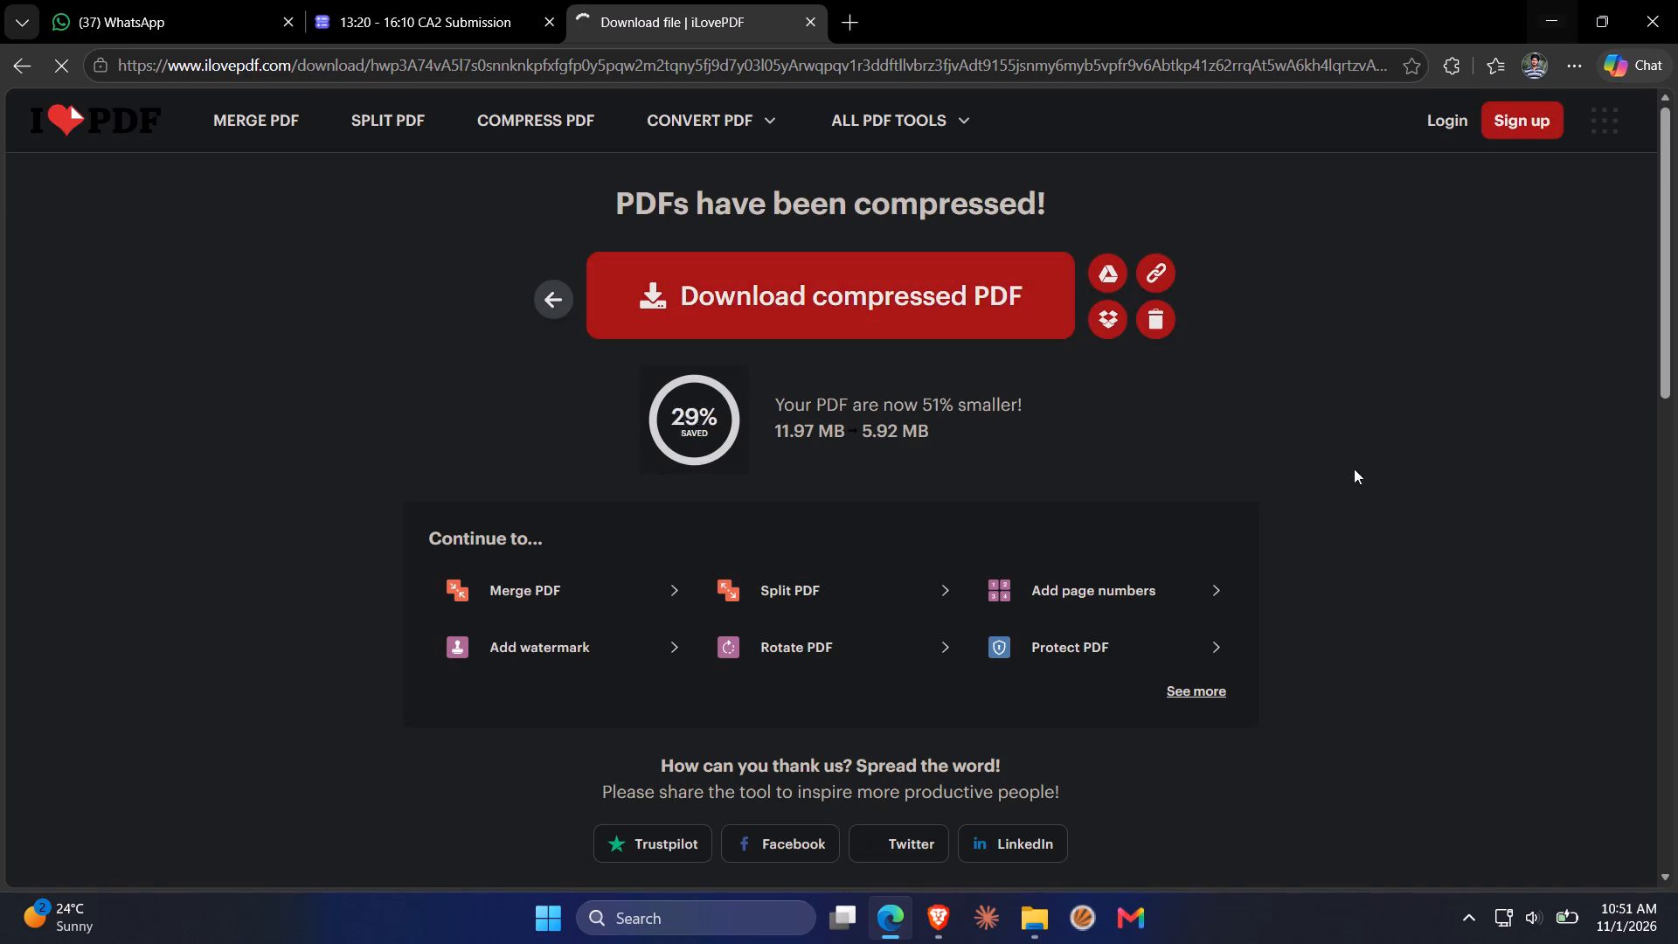
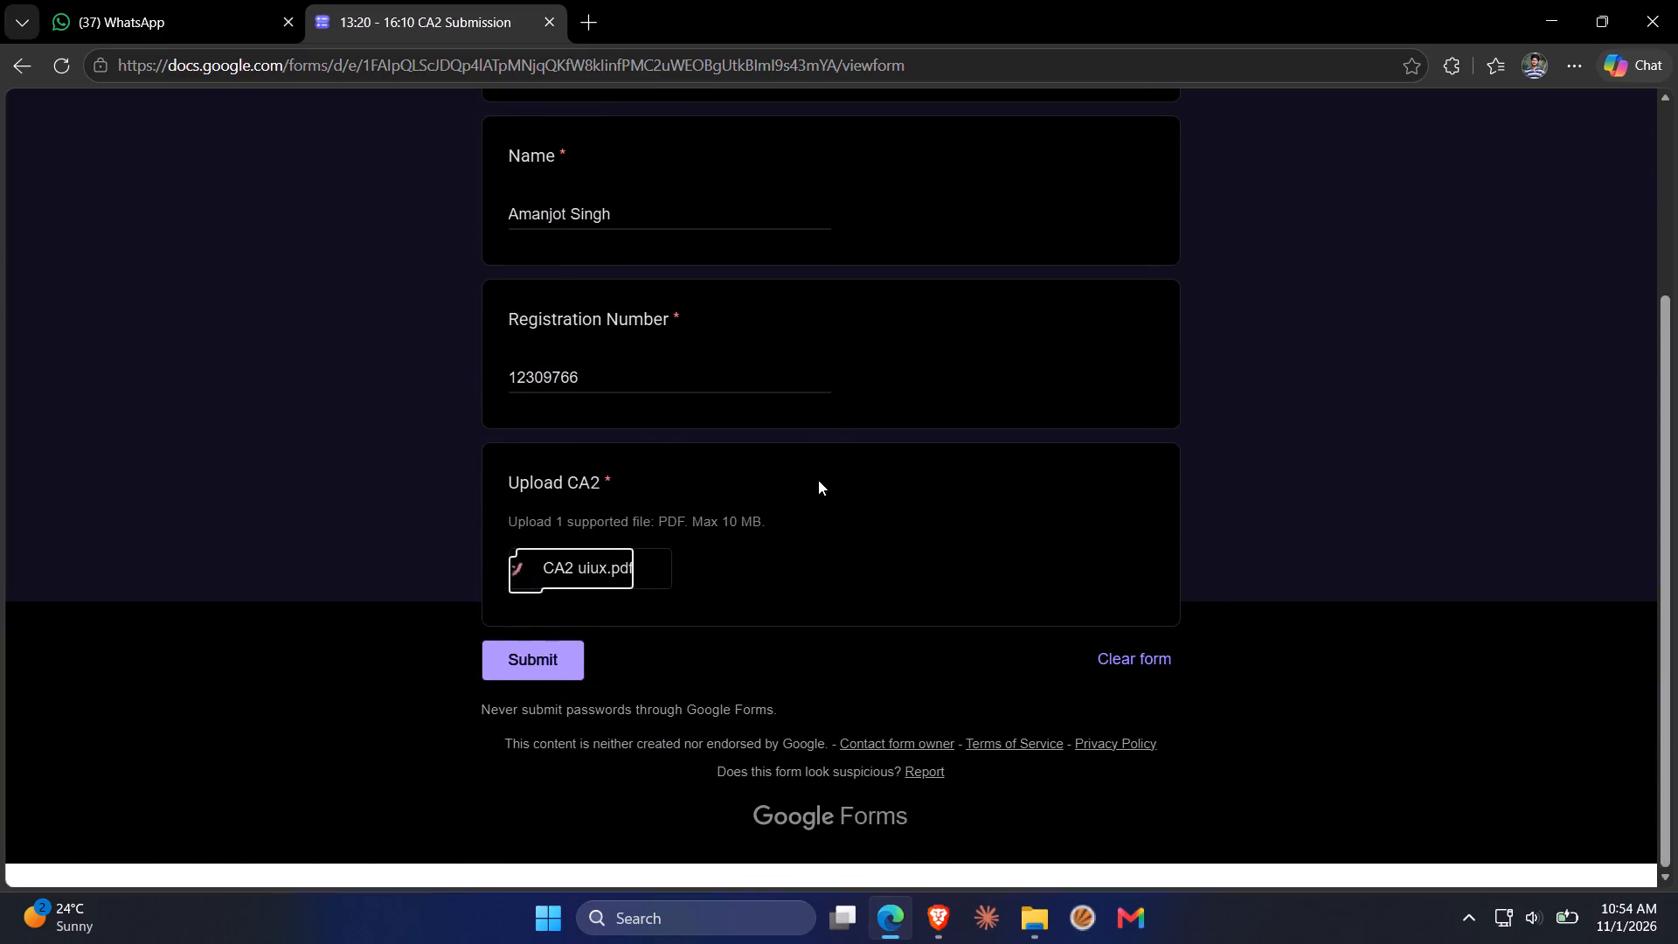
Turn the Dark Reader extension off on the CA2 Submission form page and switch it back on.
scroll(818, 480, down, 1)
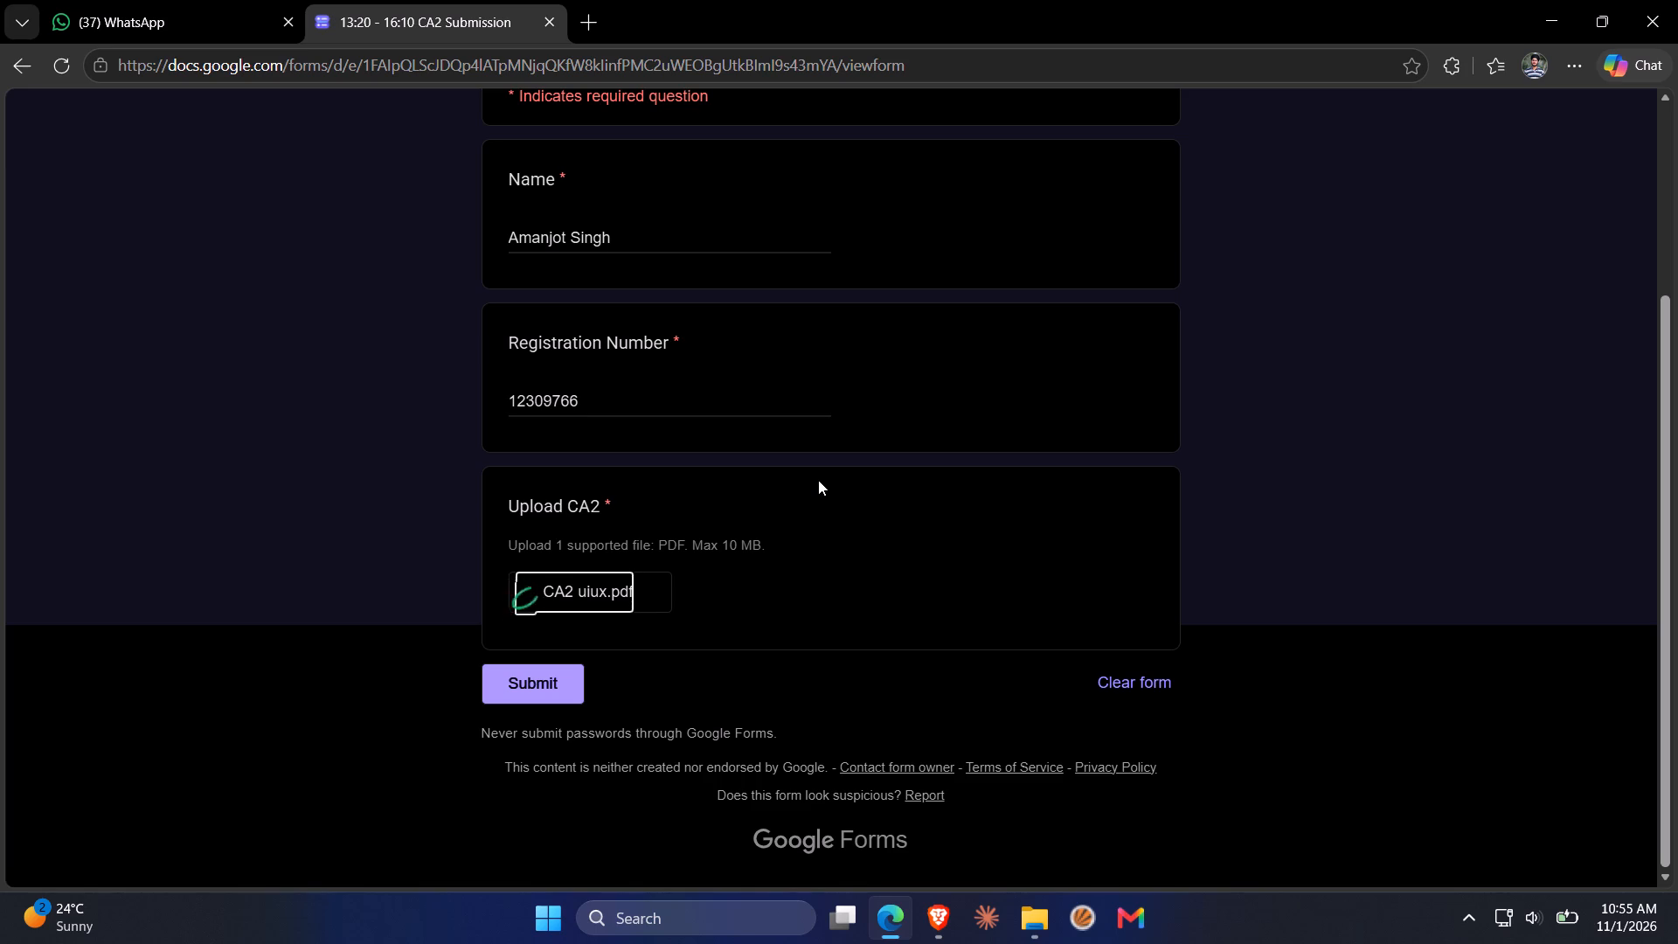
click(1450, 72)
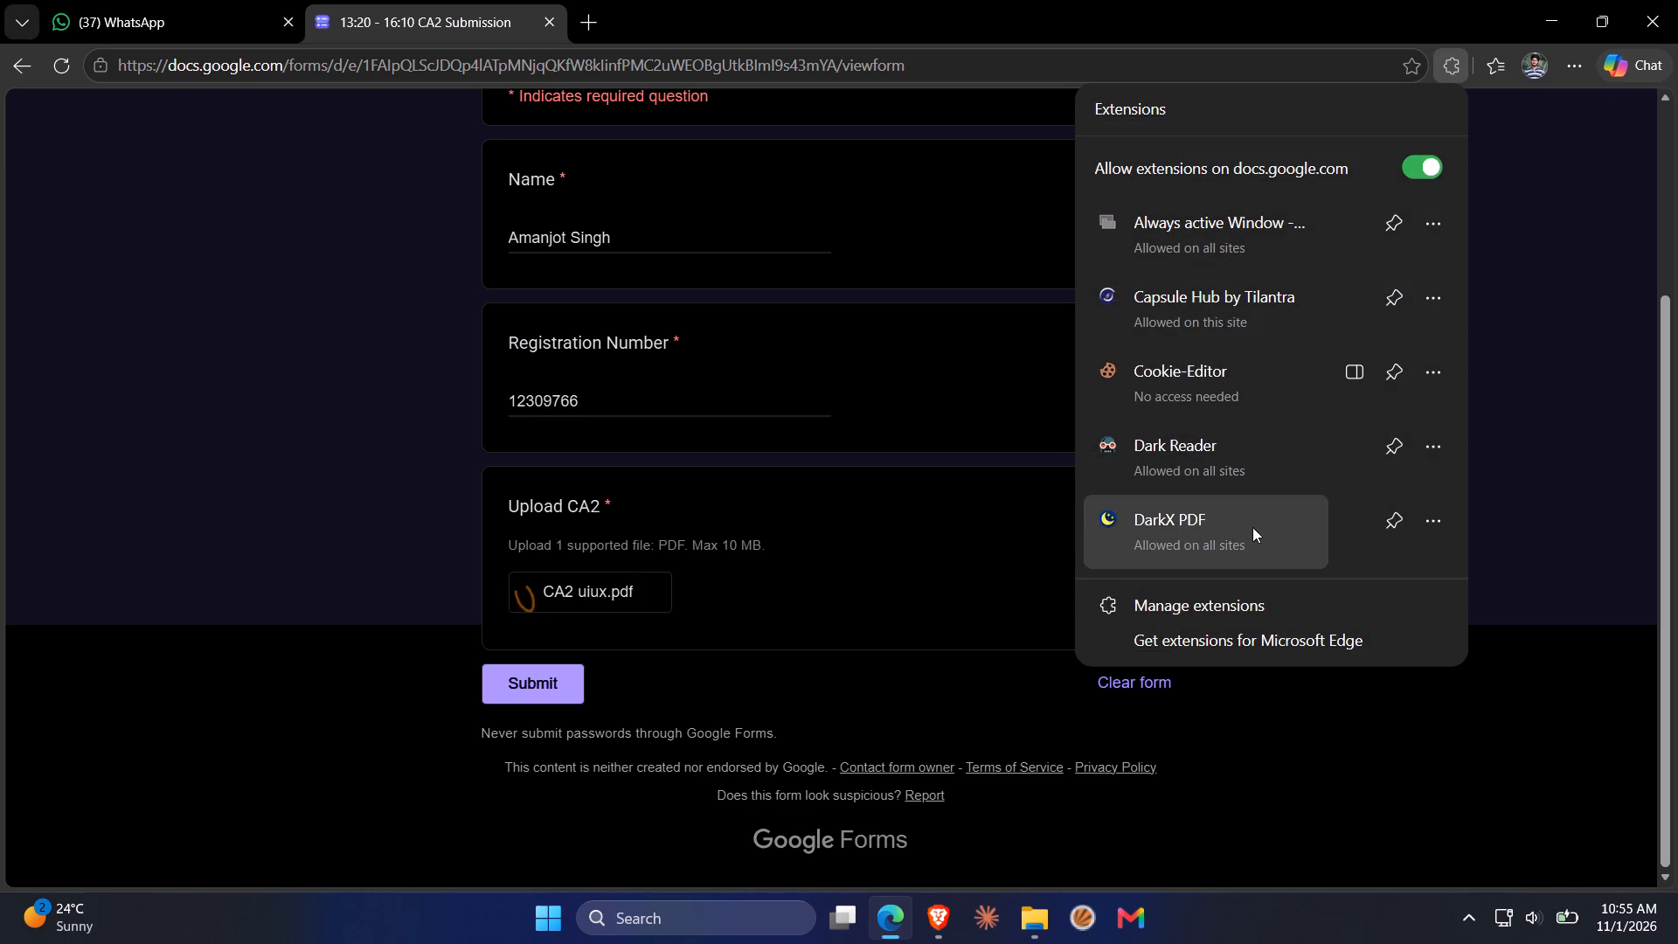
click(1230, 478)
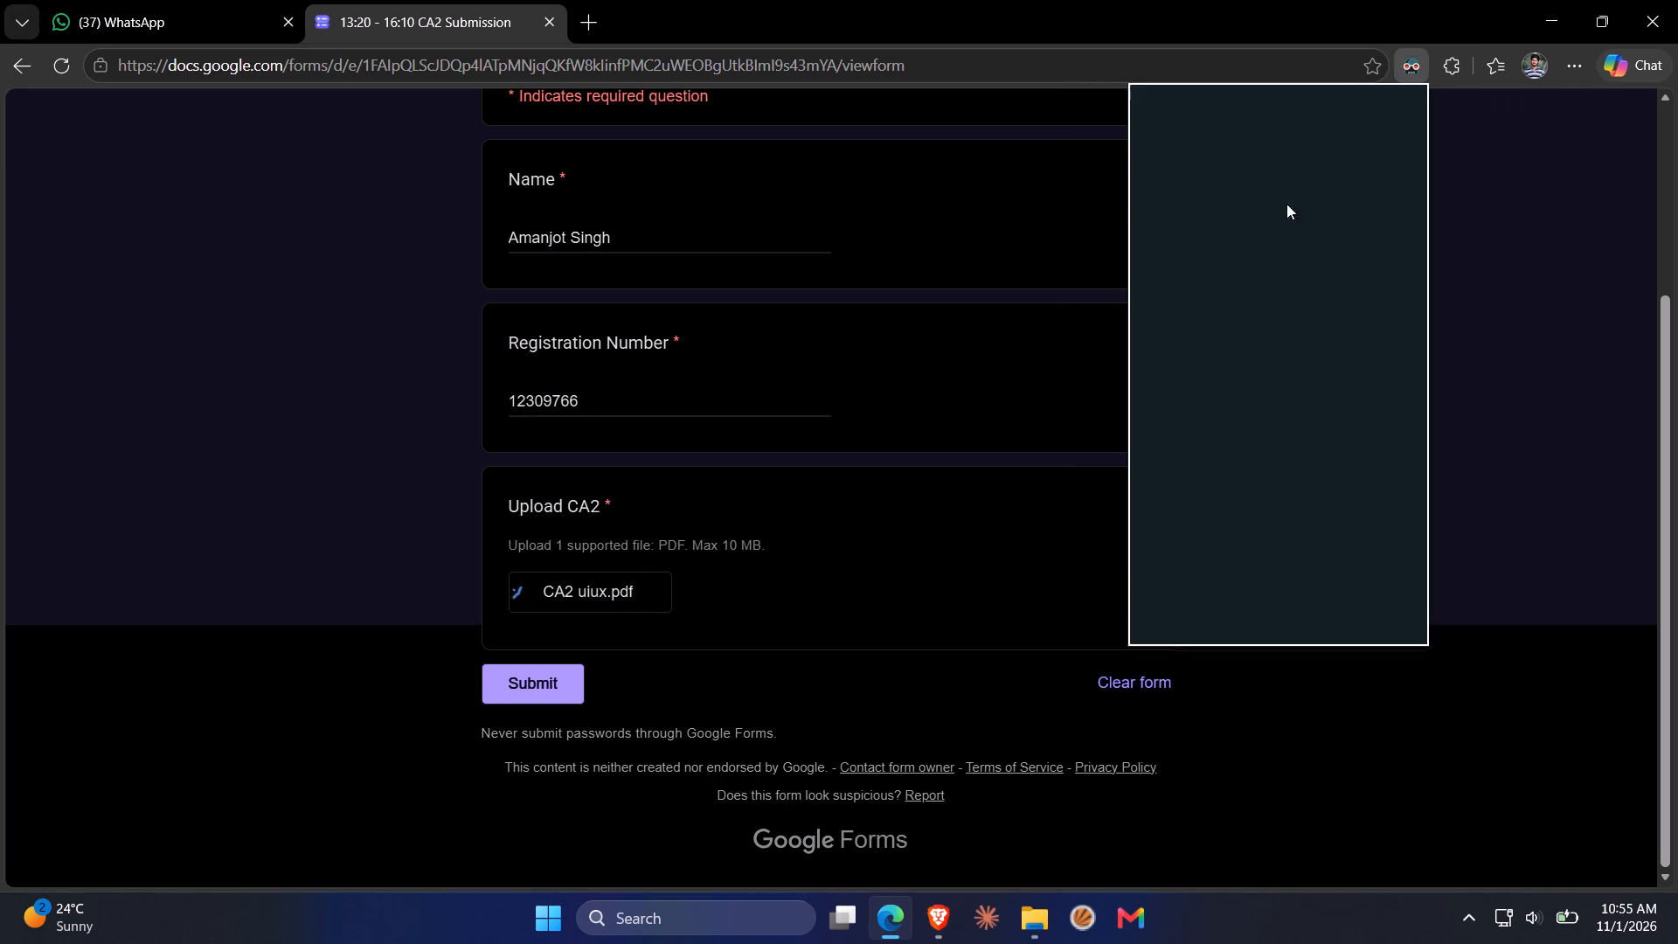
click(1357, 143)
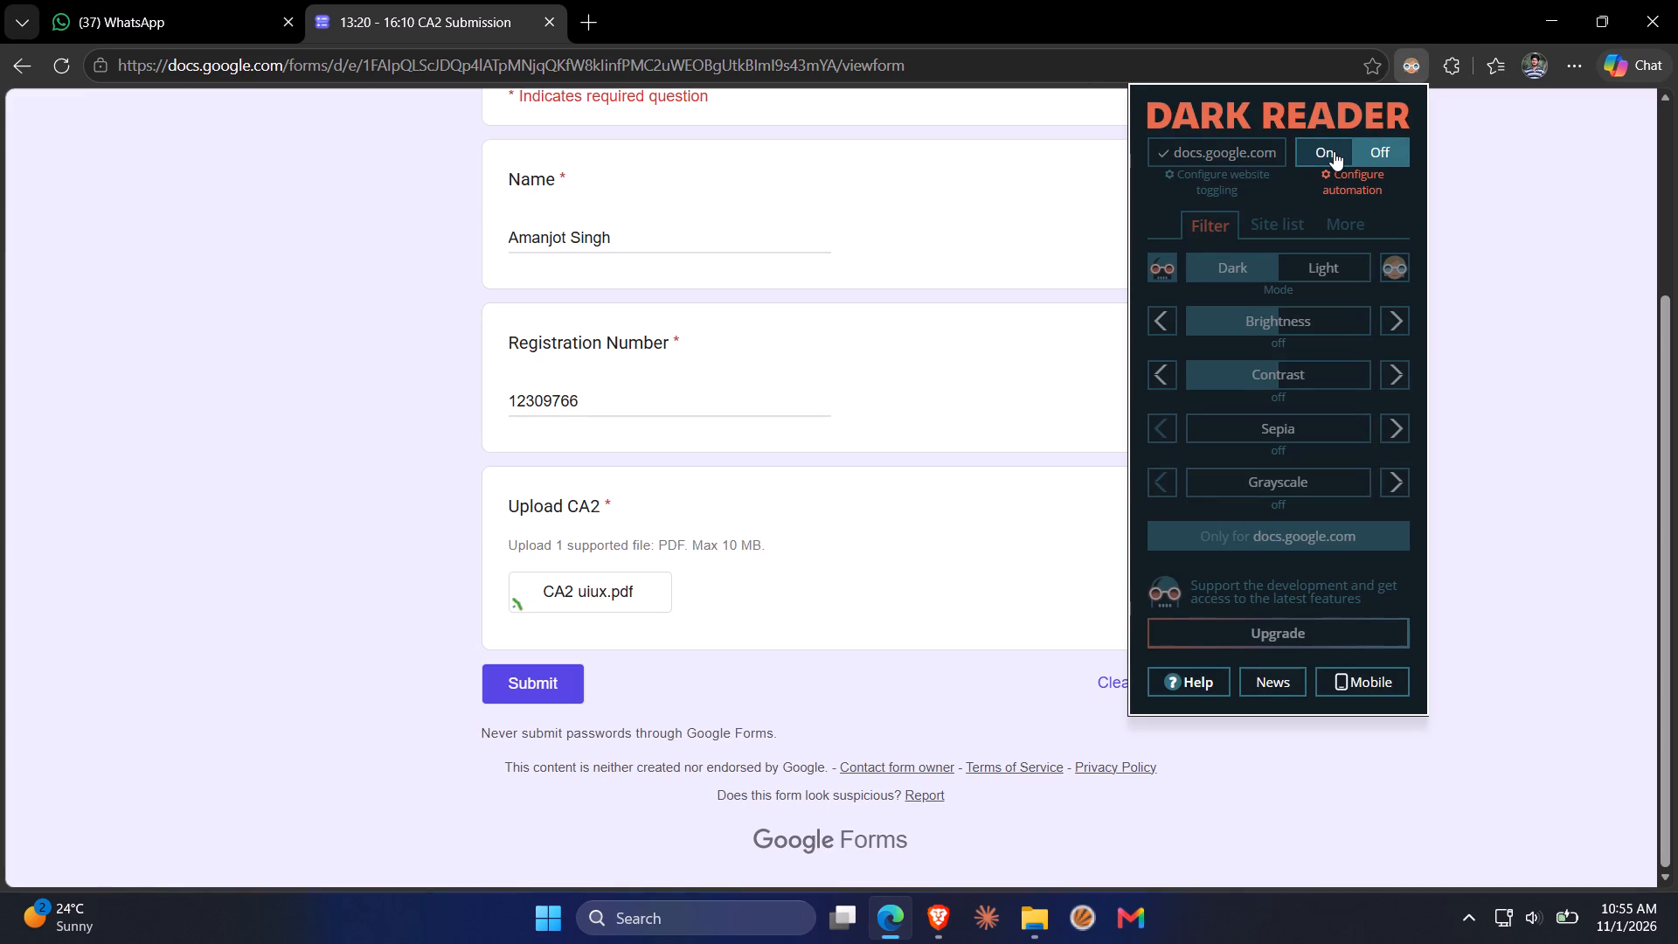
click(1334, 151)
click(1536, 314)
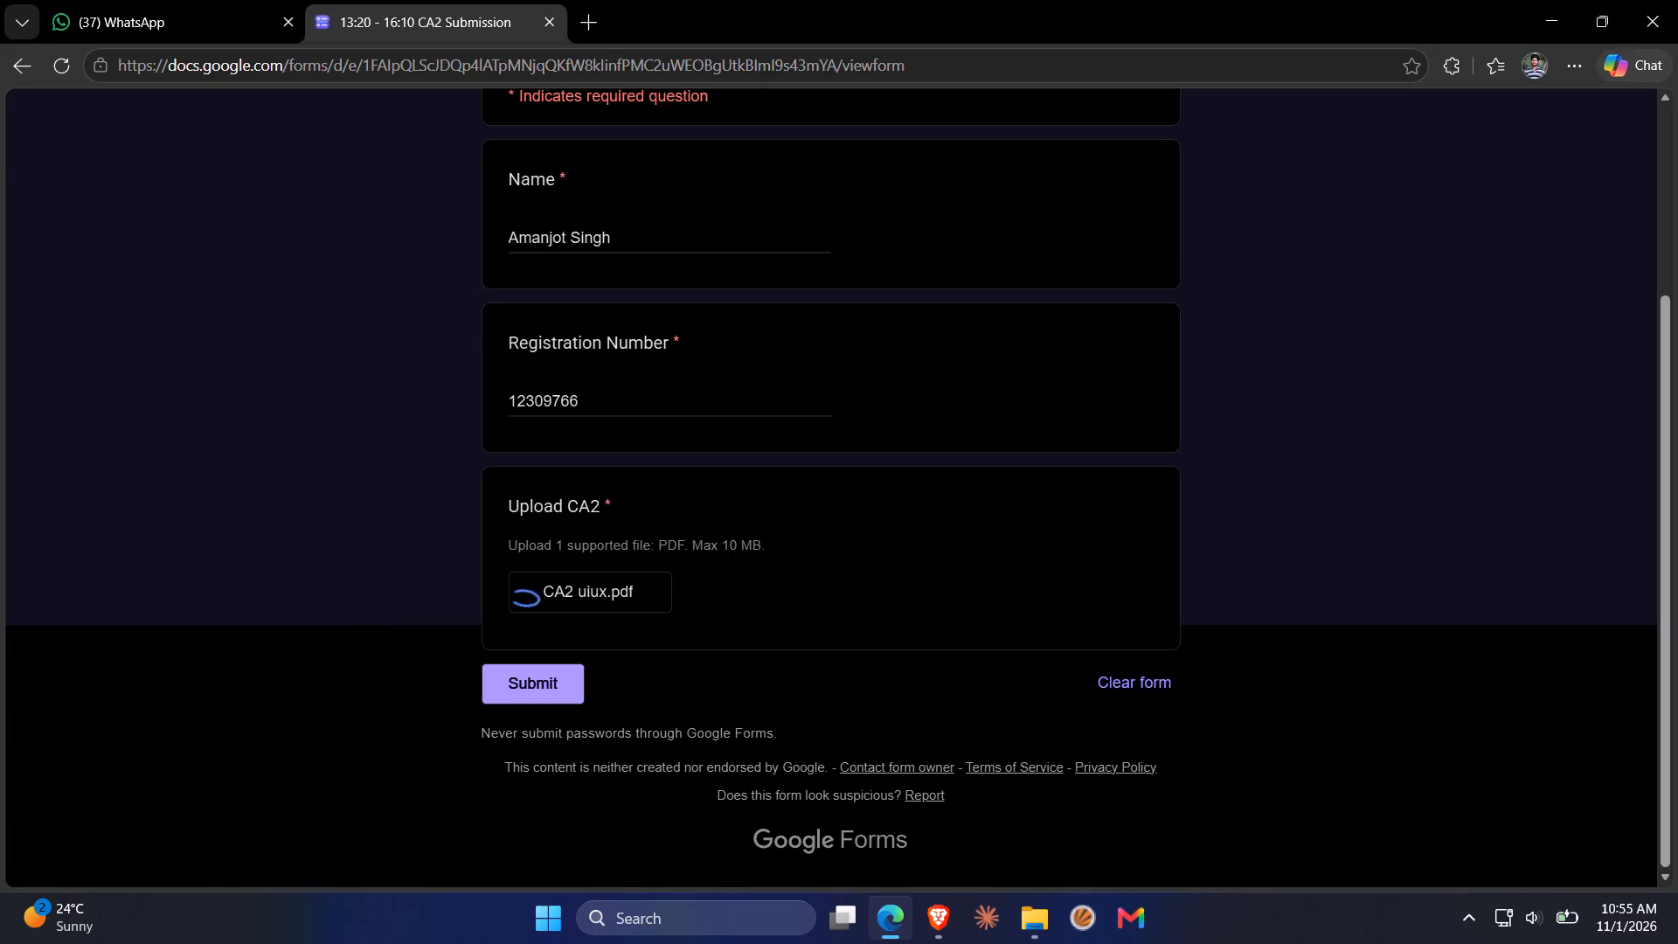
Open speedtest.net in a new tab to check the internet connection speed.
click(594, 19)
text(sp)
key(Return)
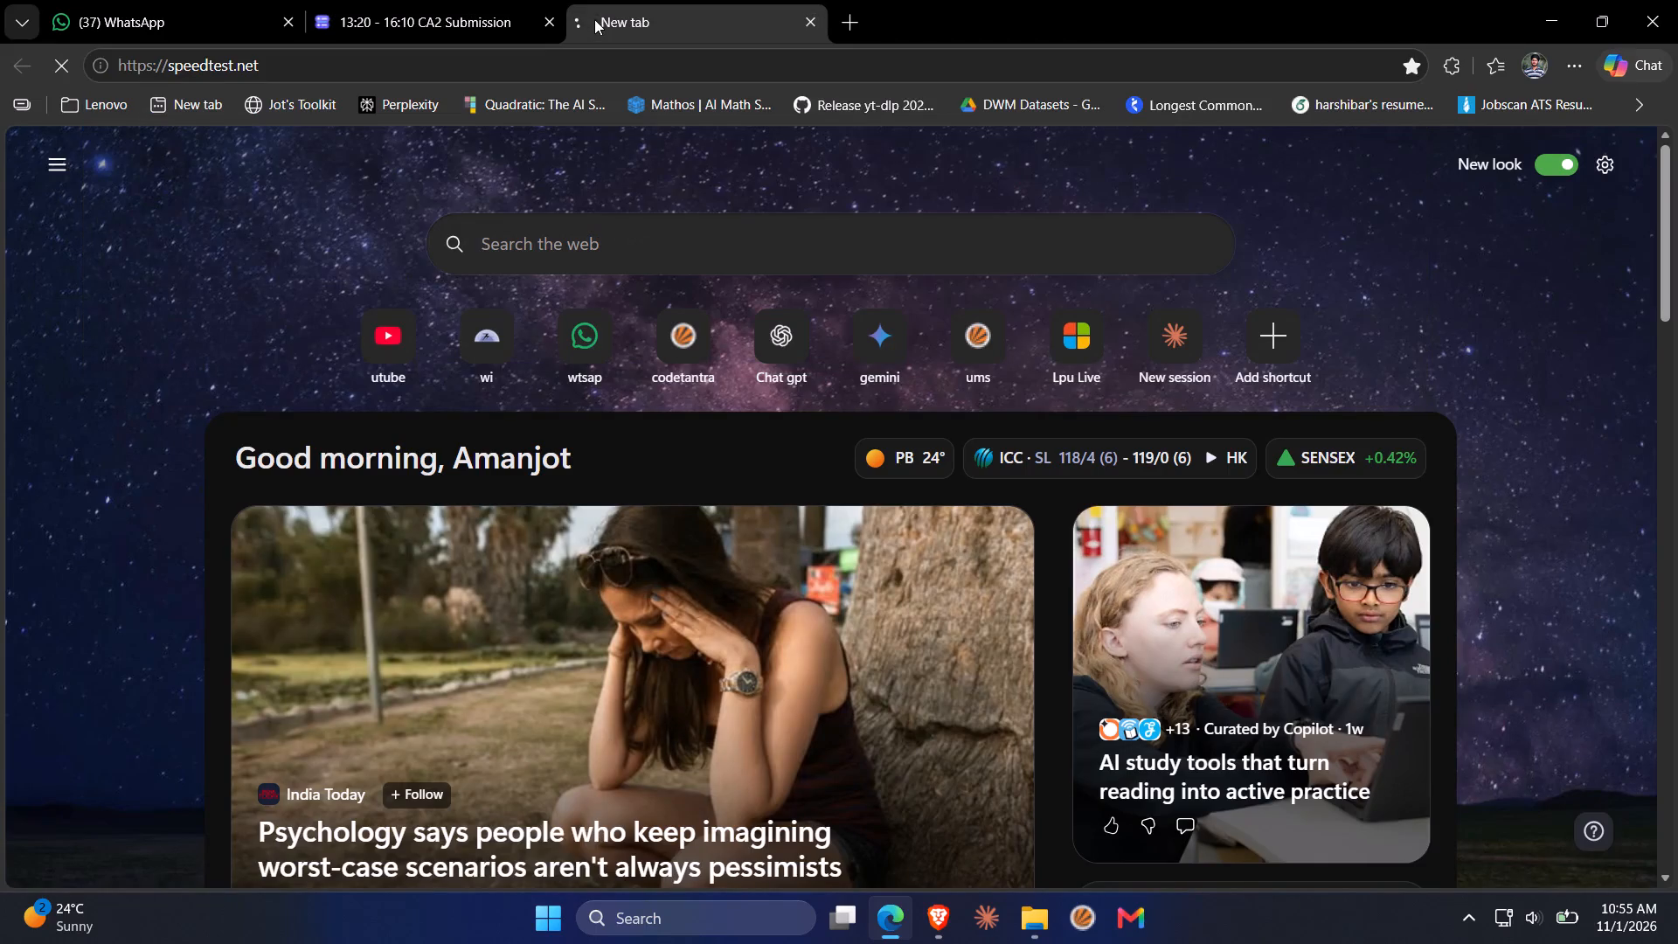
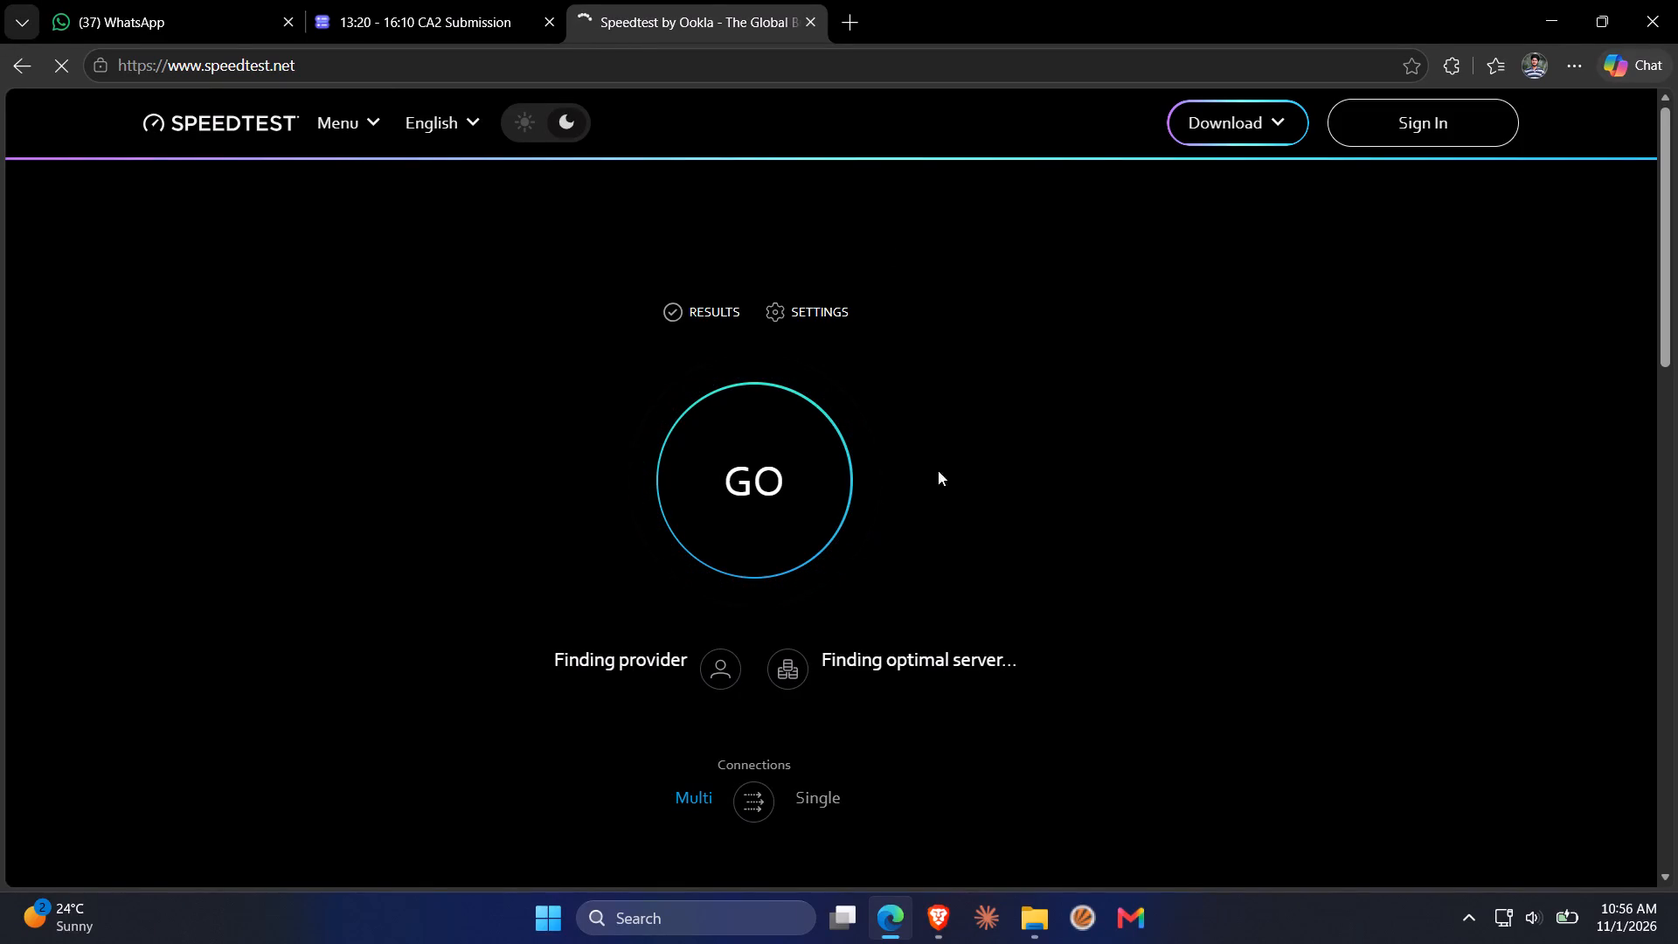
Start the Speedtest with multi connections to measure the internet connection speed.
click(811, 459)
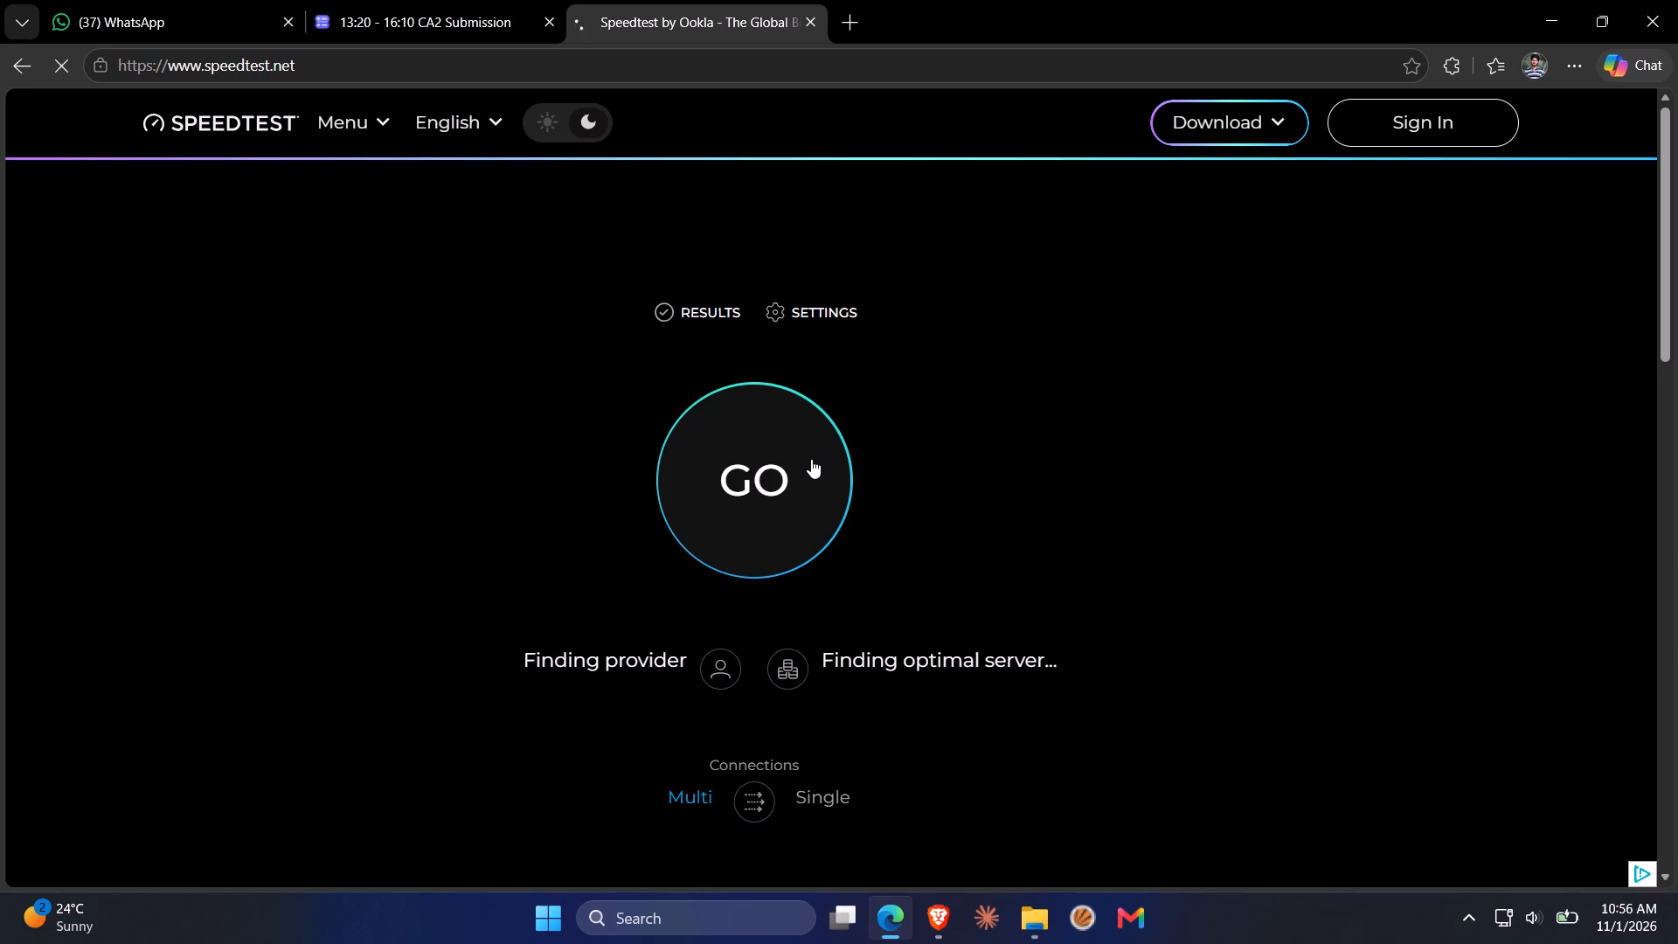
click(811, 459)
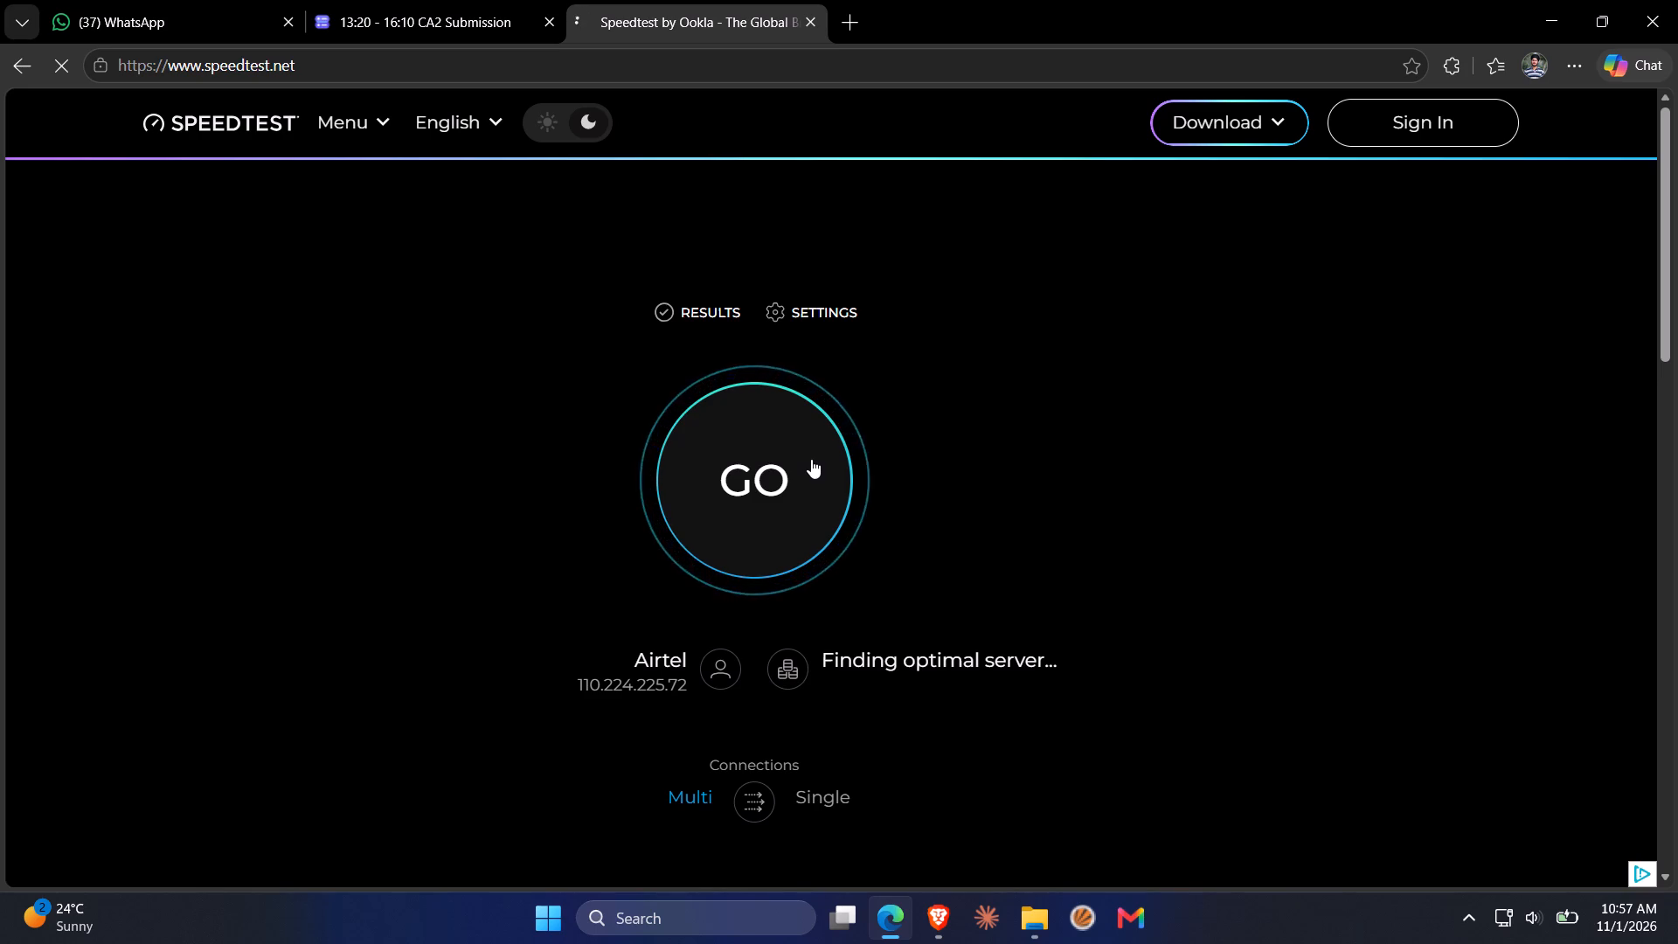
click(811, 459)
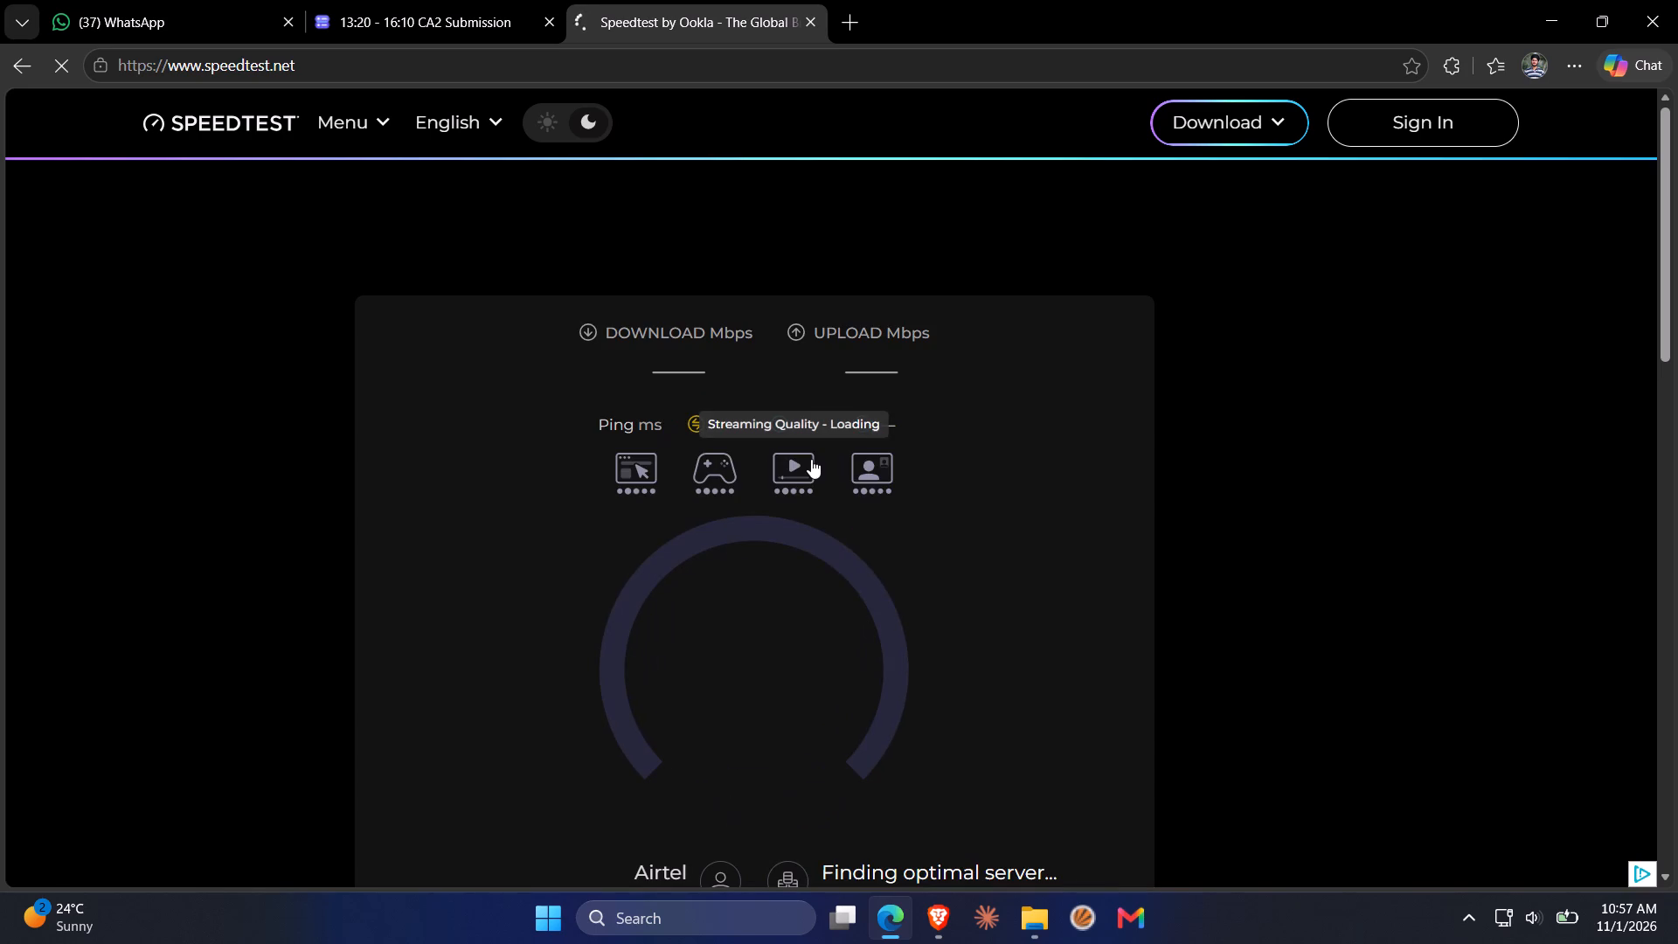
Return to the CA2 Submission form, reload it from the file error, and update the response to the latest saved draft.
click(356, 0)
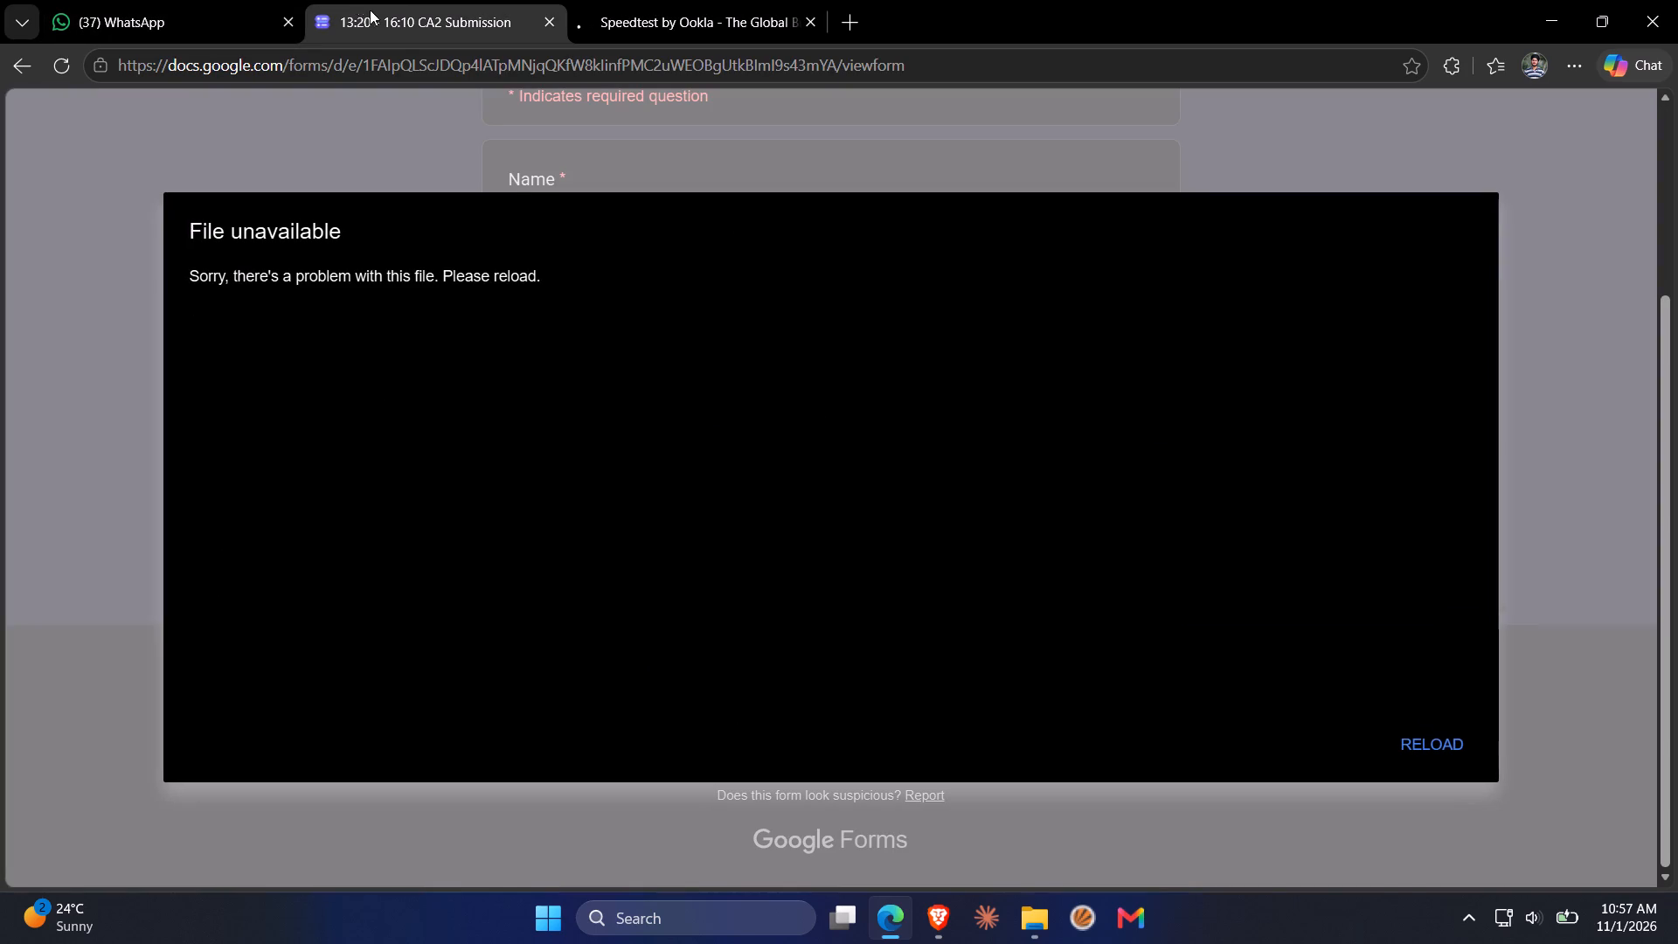
click(1430, 756)
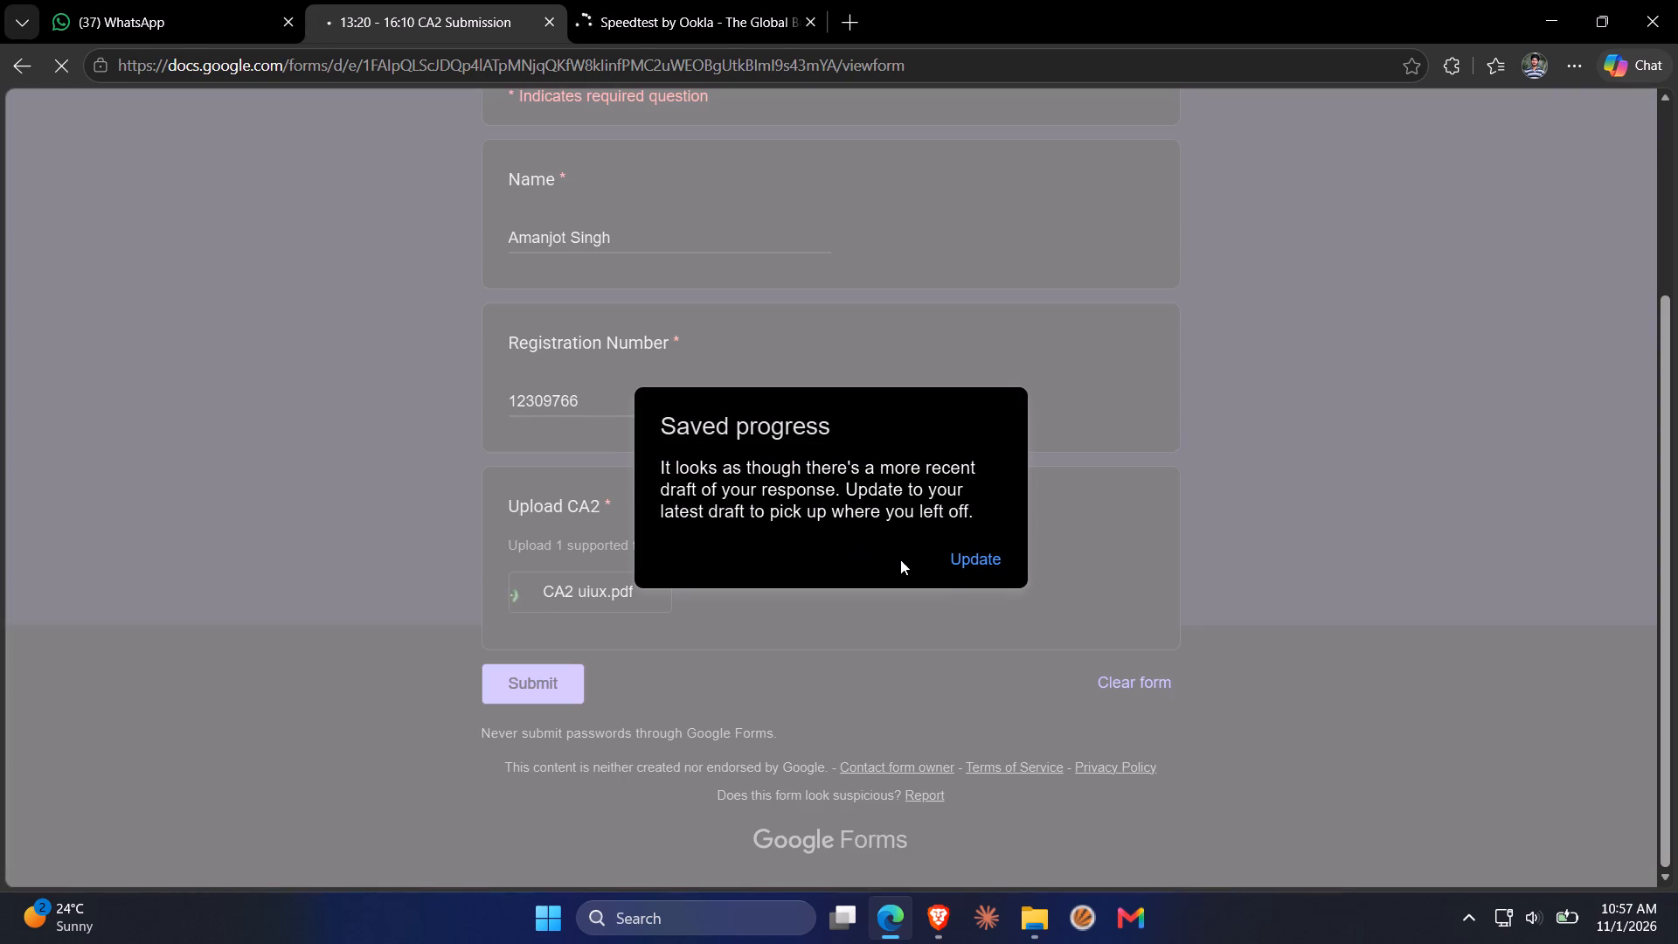
drag(722, 462, 894, 518)
drag(894, 518, 981, 567)
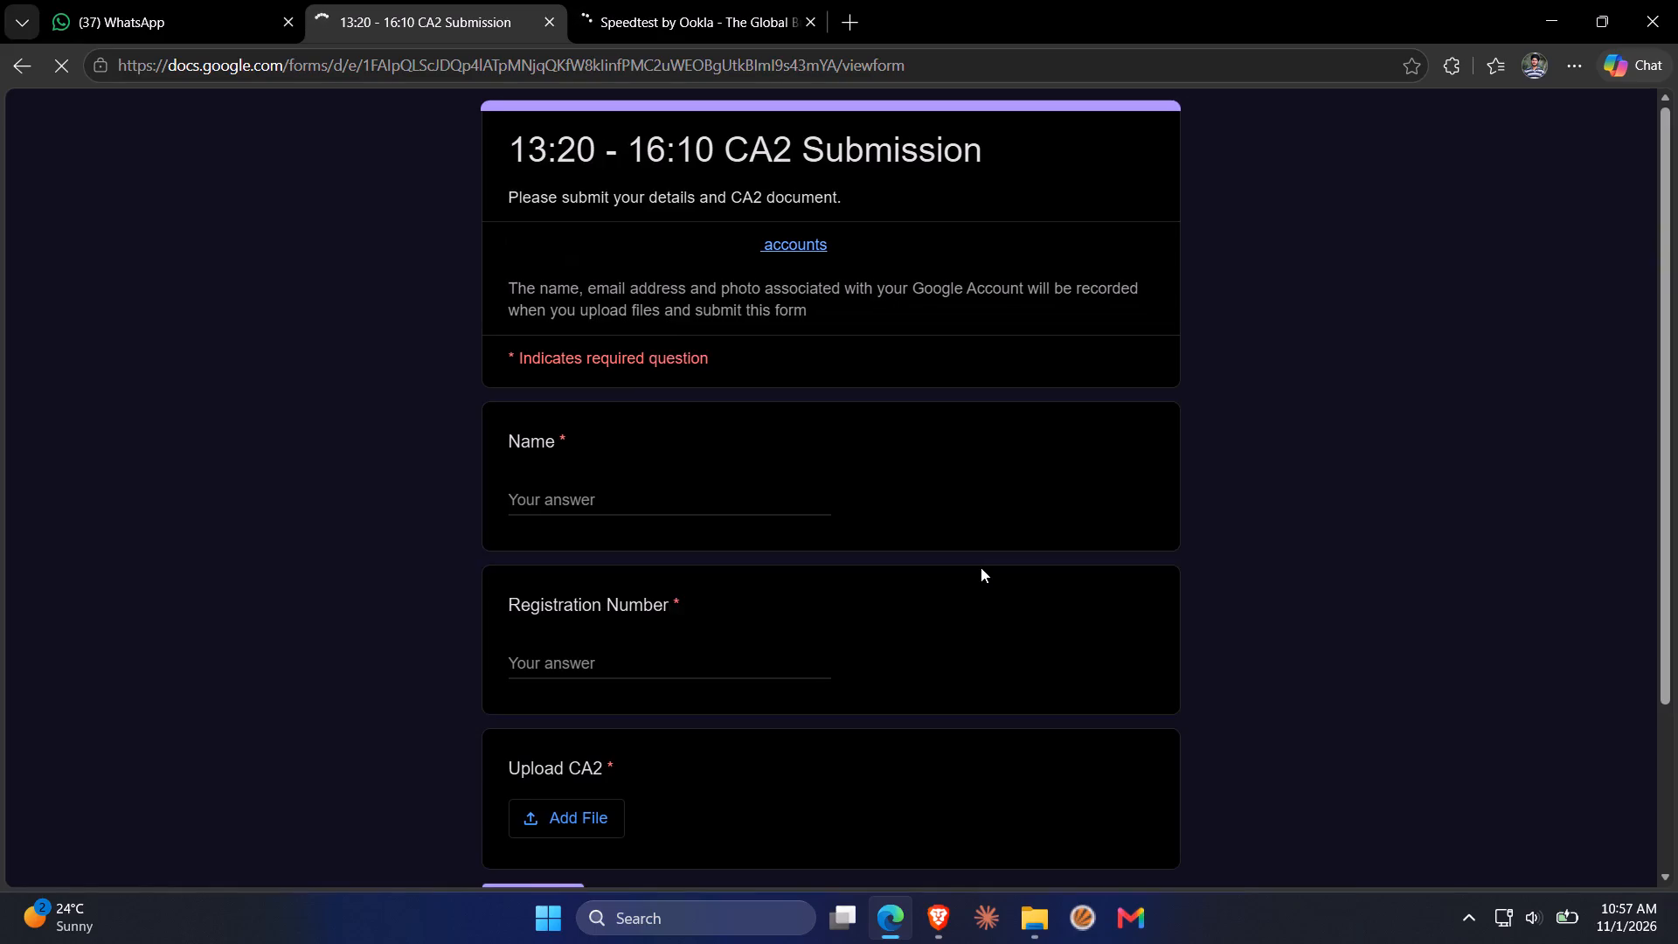
Close the Speedtest tab and select the Name field on the CA2 Submission form.
scroll(981, 567, down, 2)
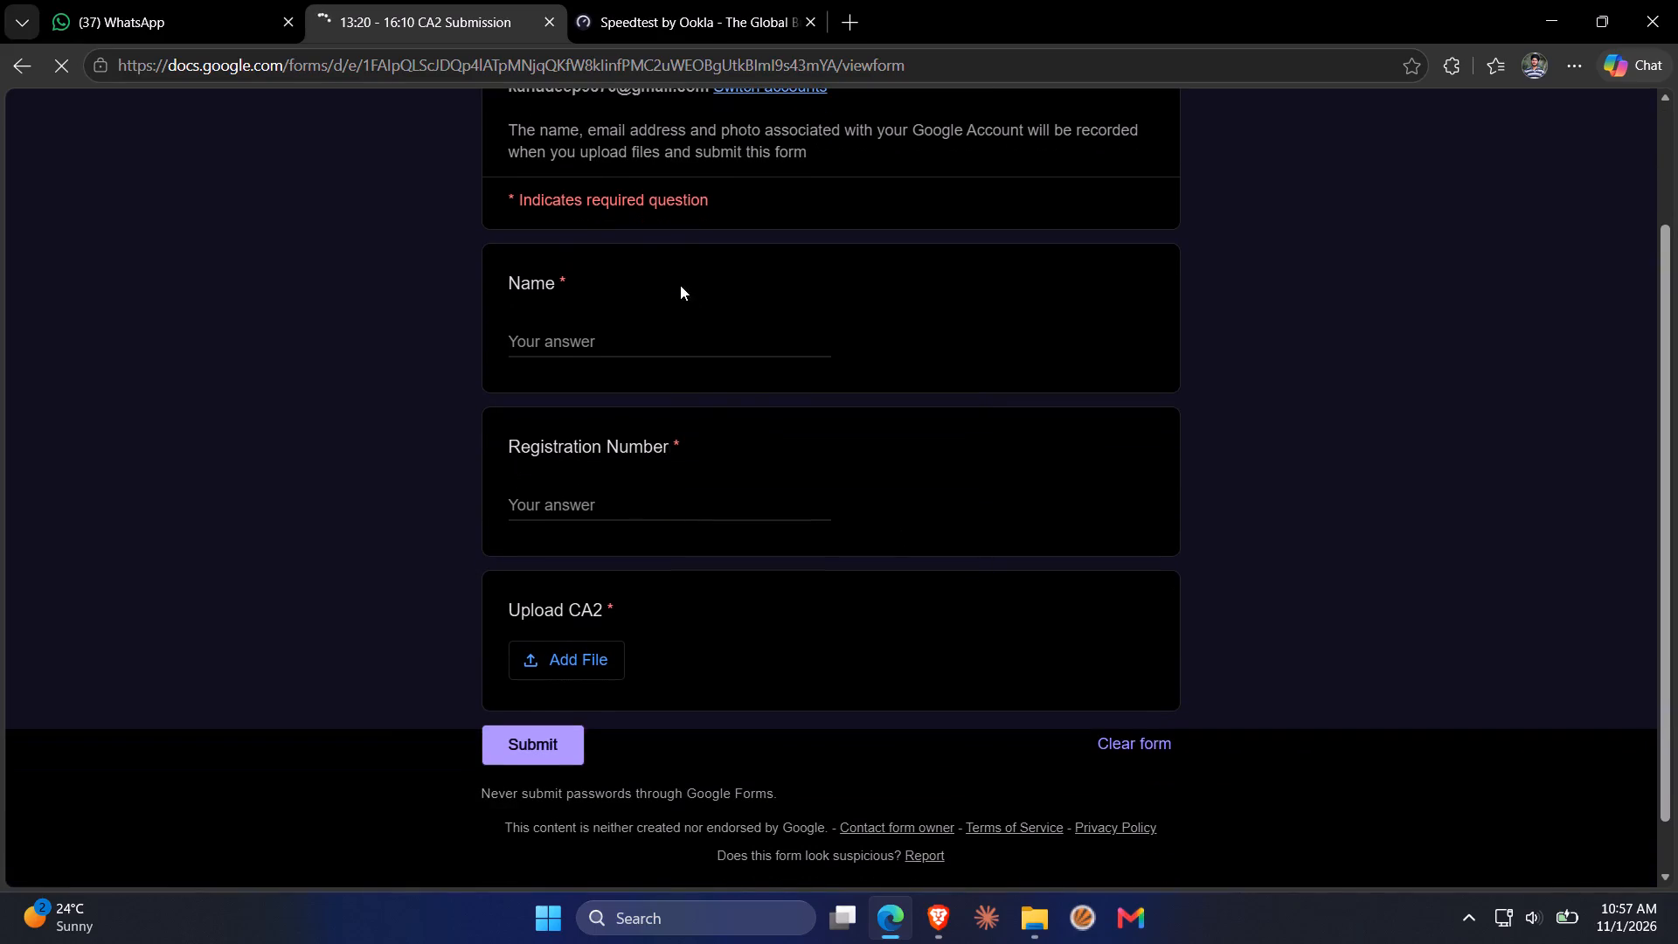
click(675, 342)
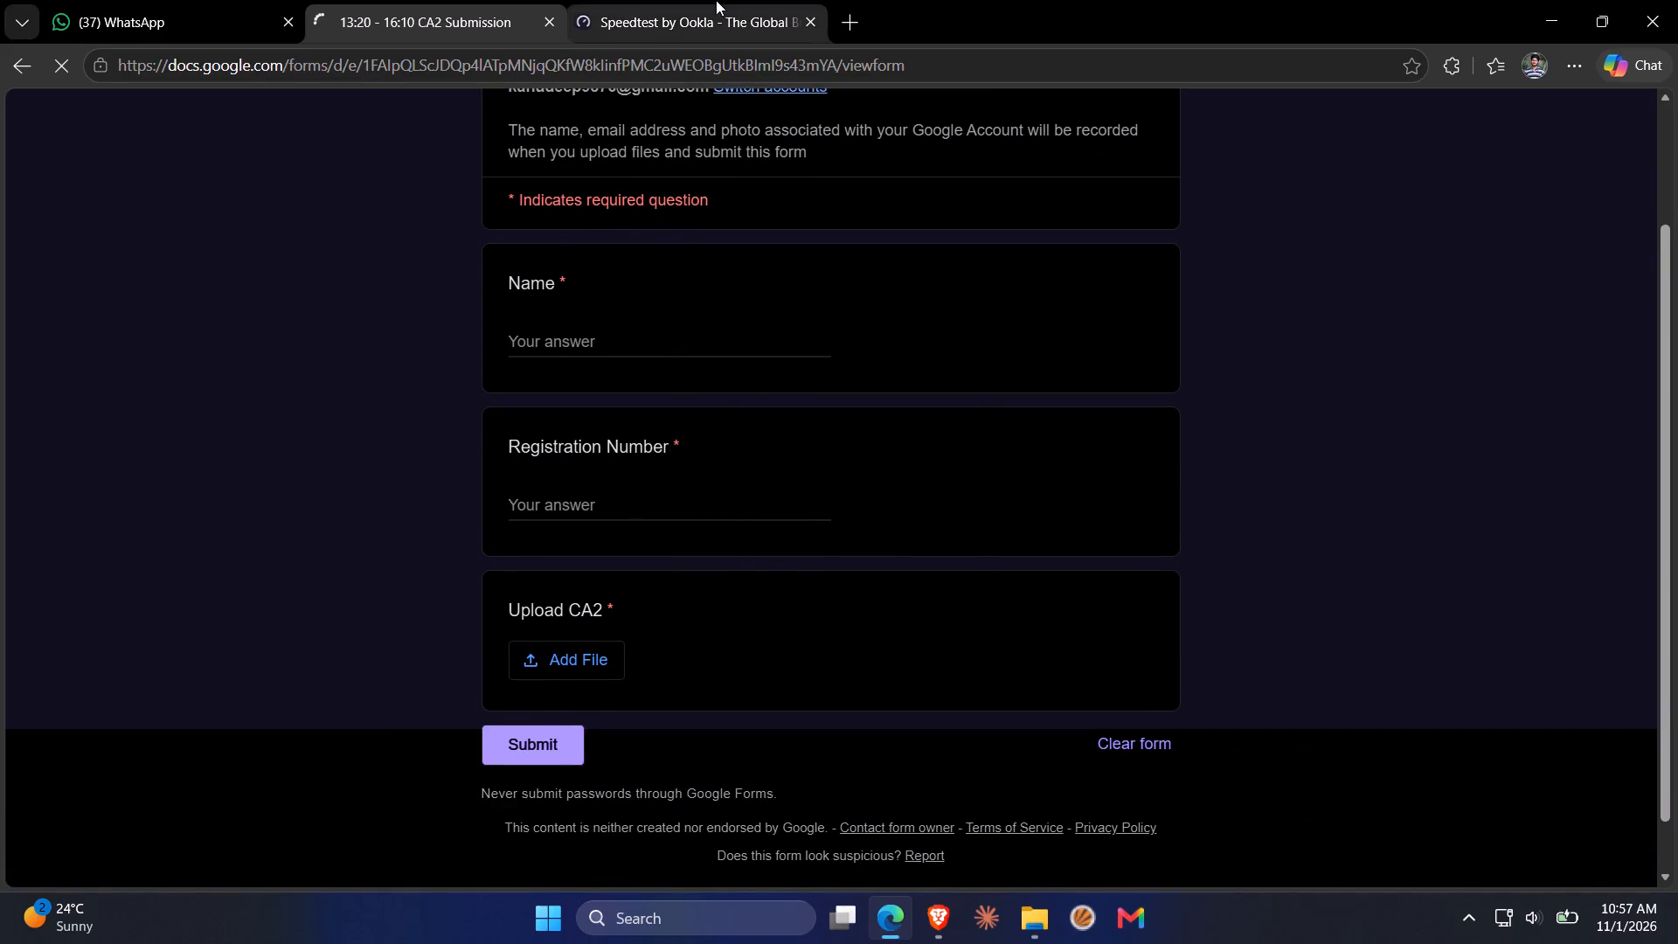
click(716, 0)
click(810, 24)
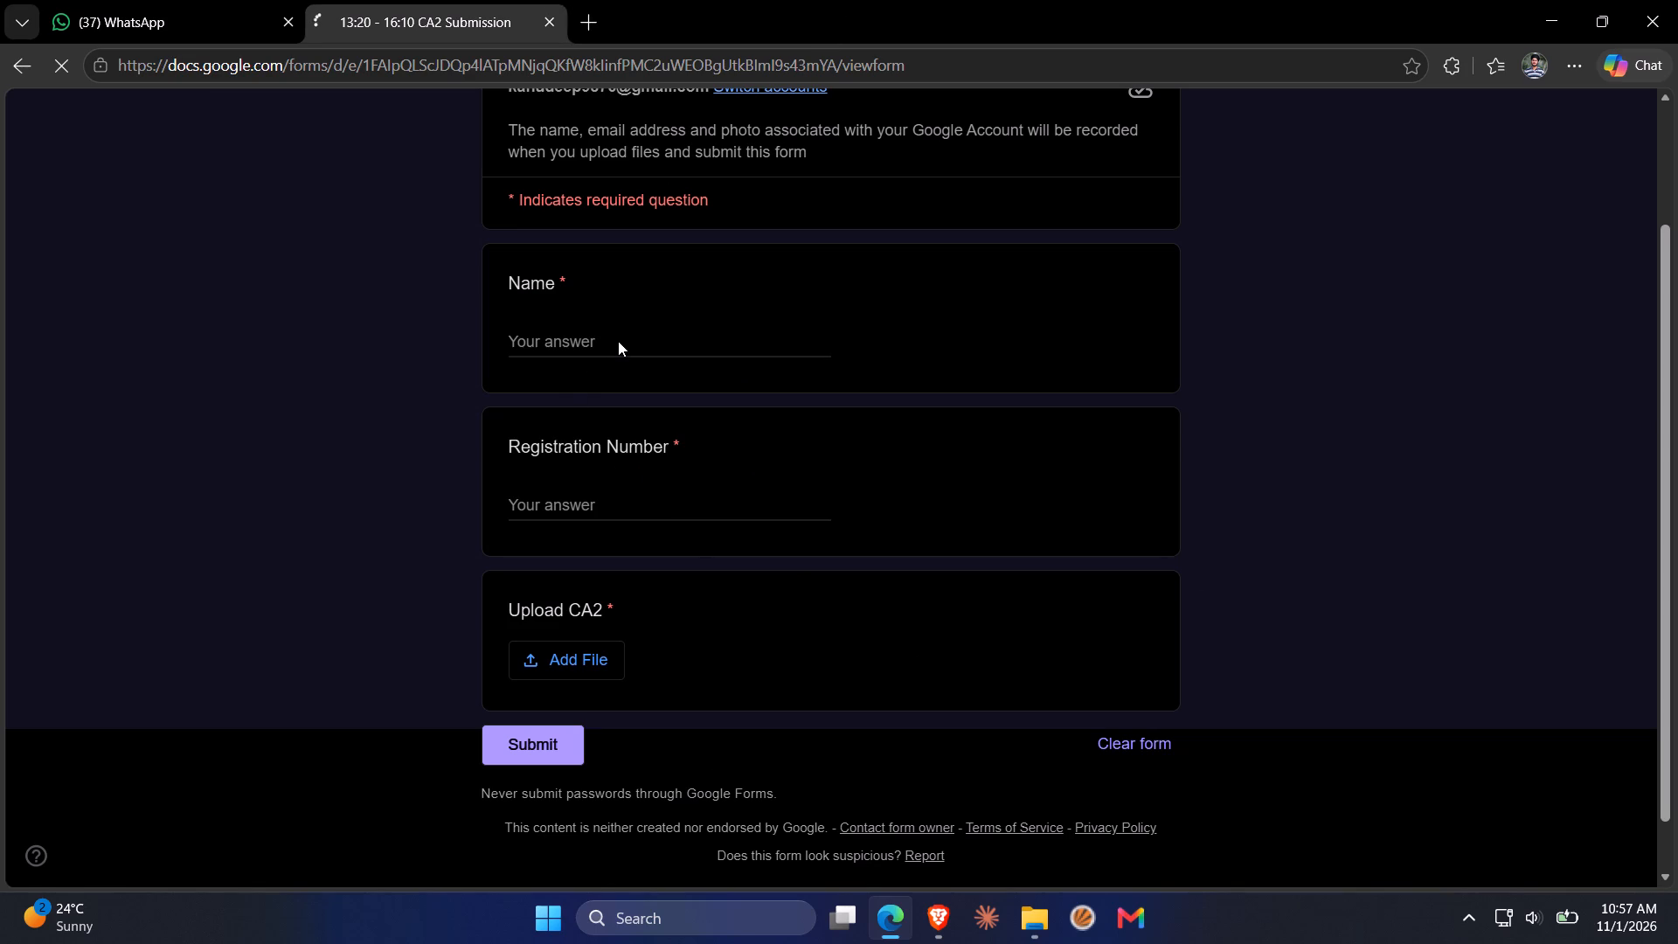
triple_click(618, 341)
click(618, 341)
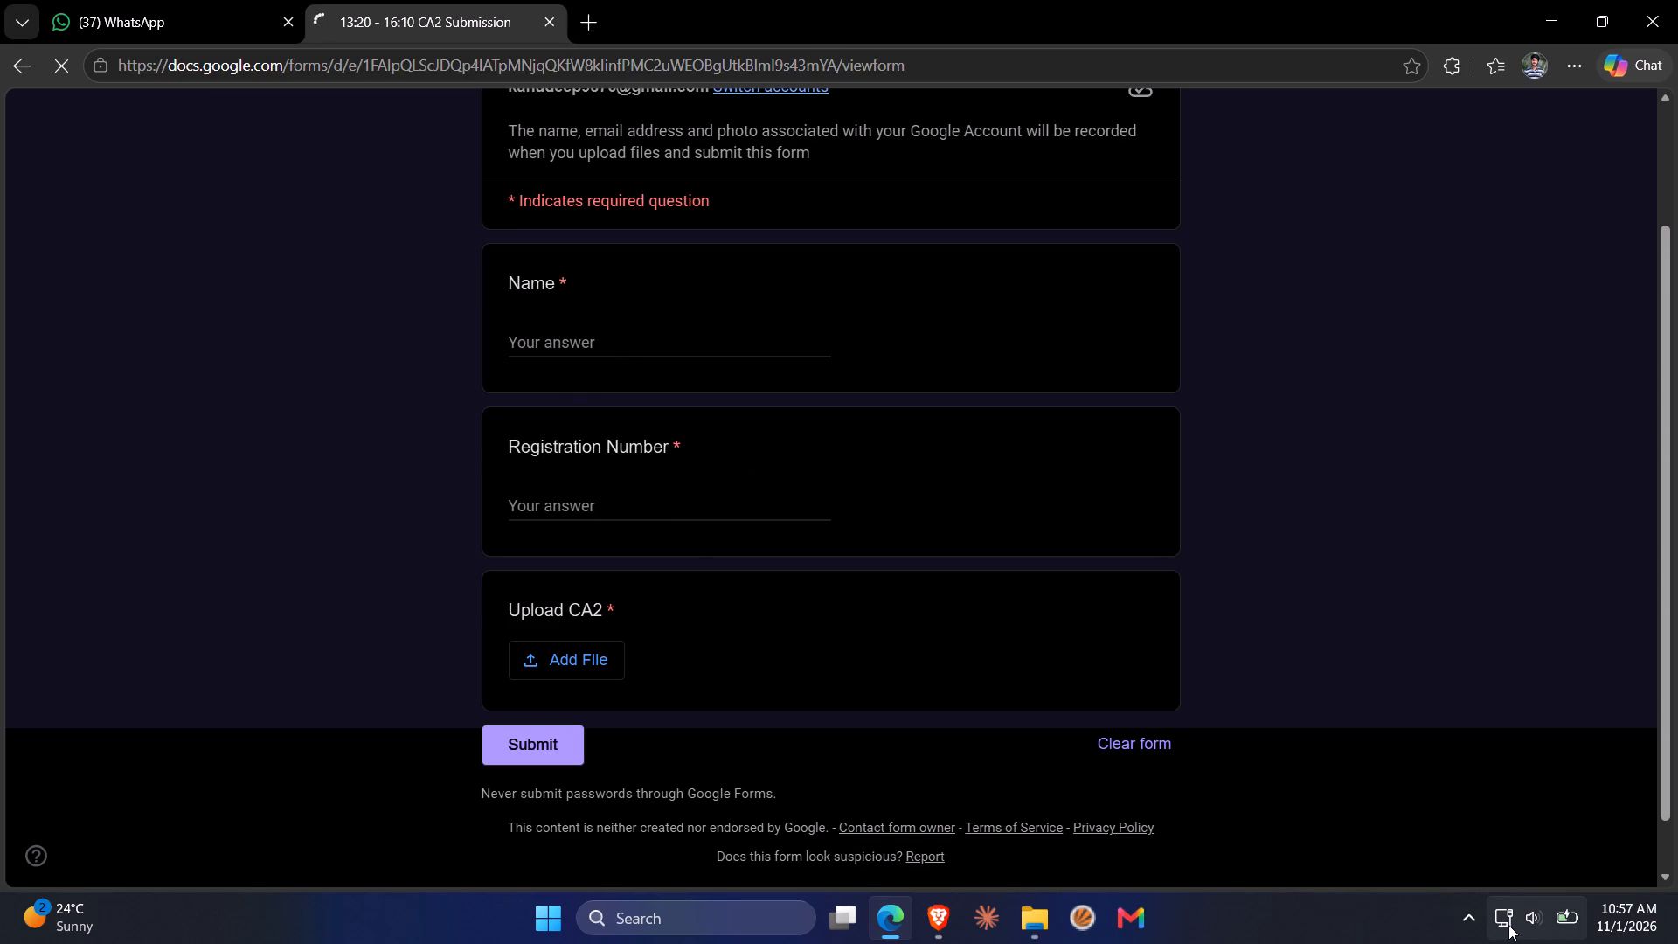
Switch the computer's Wi-Fi connection to the Hostel Wi-Fi network.
click(1508, 925)
click(1381, 530)
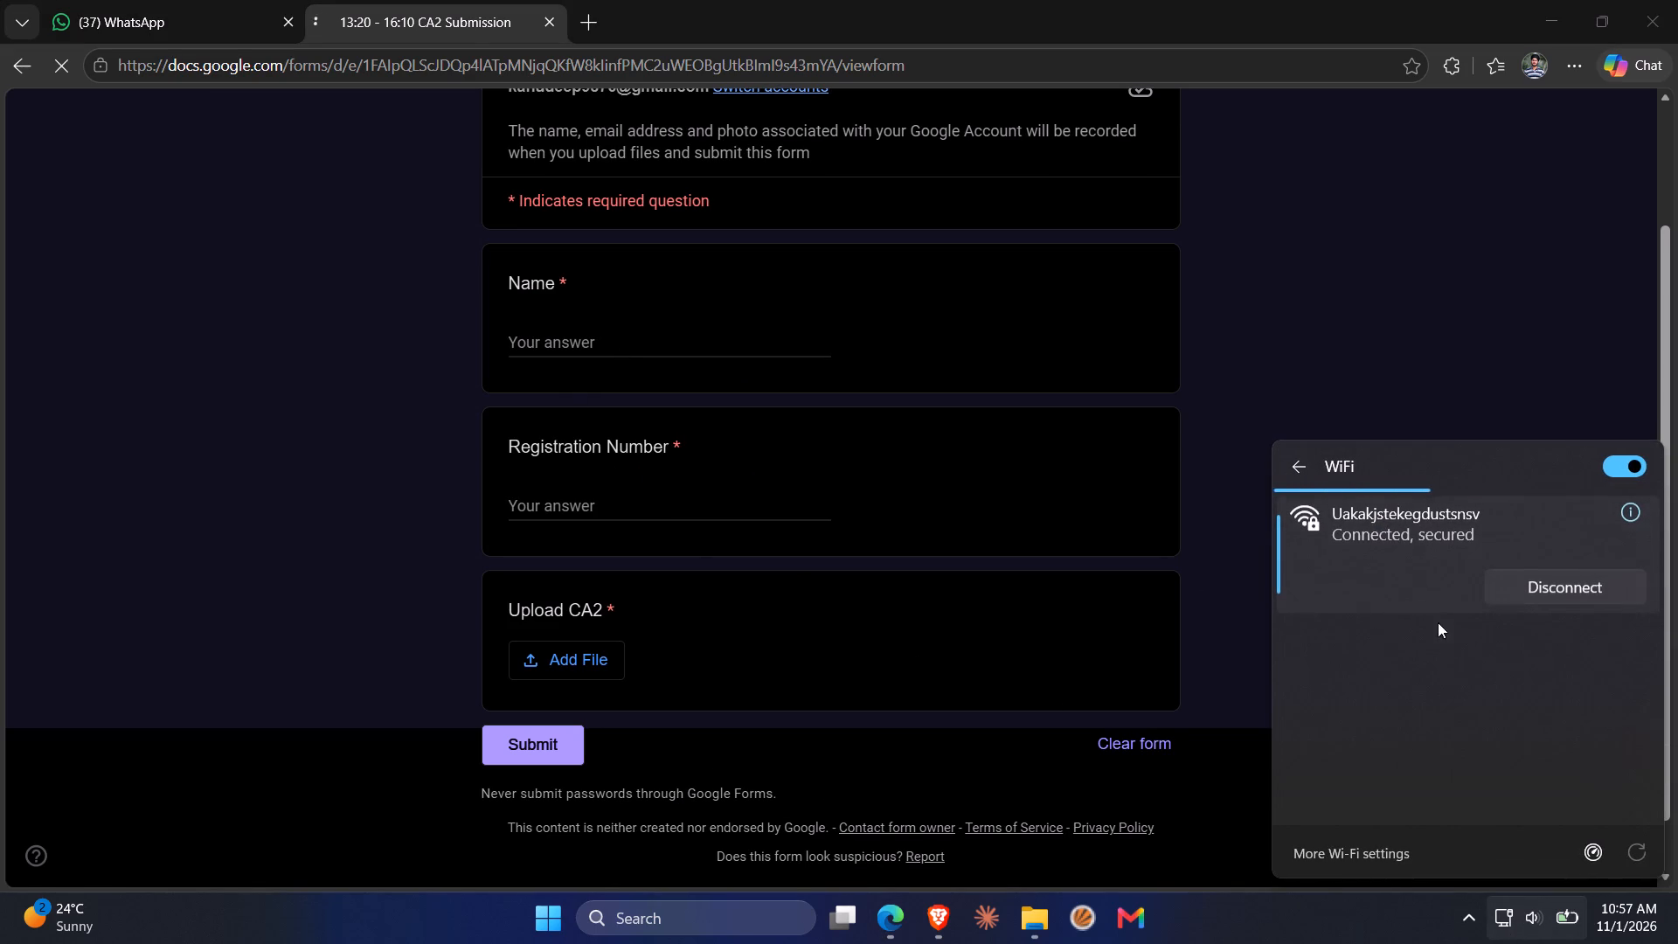
click(1507, 650)
click(1597, 695)
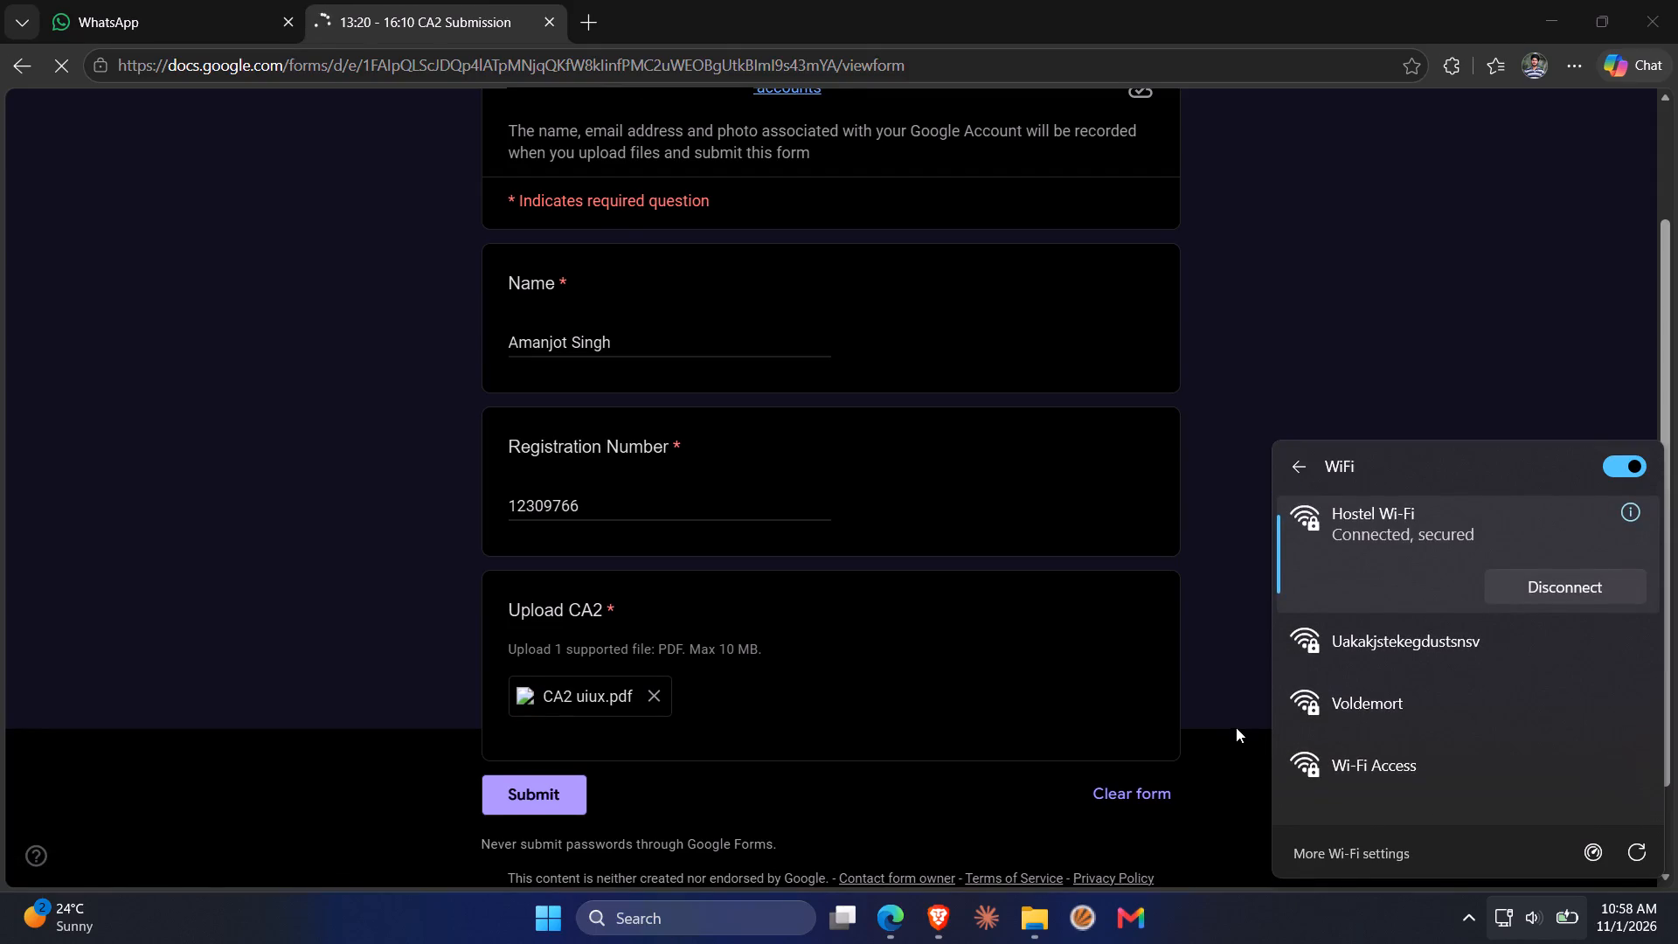
Submit the CA2 Submission form with the restored name, registration number and CA2 uiux.pdf attachment.
click(553, 802)
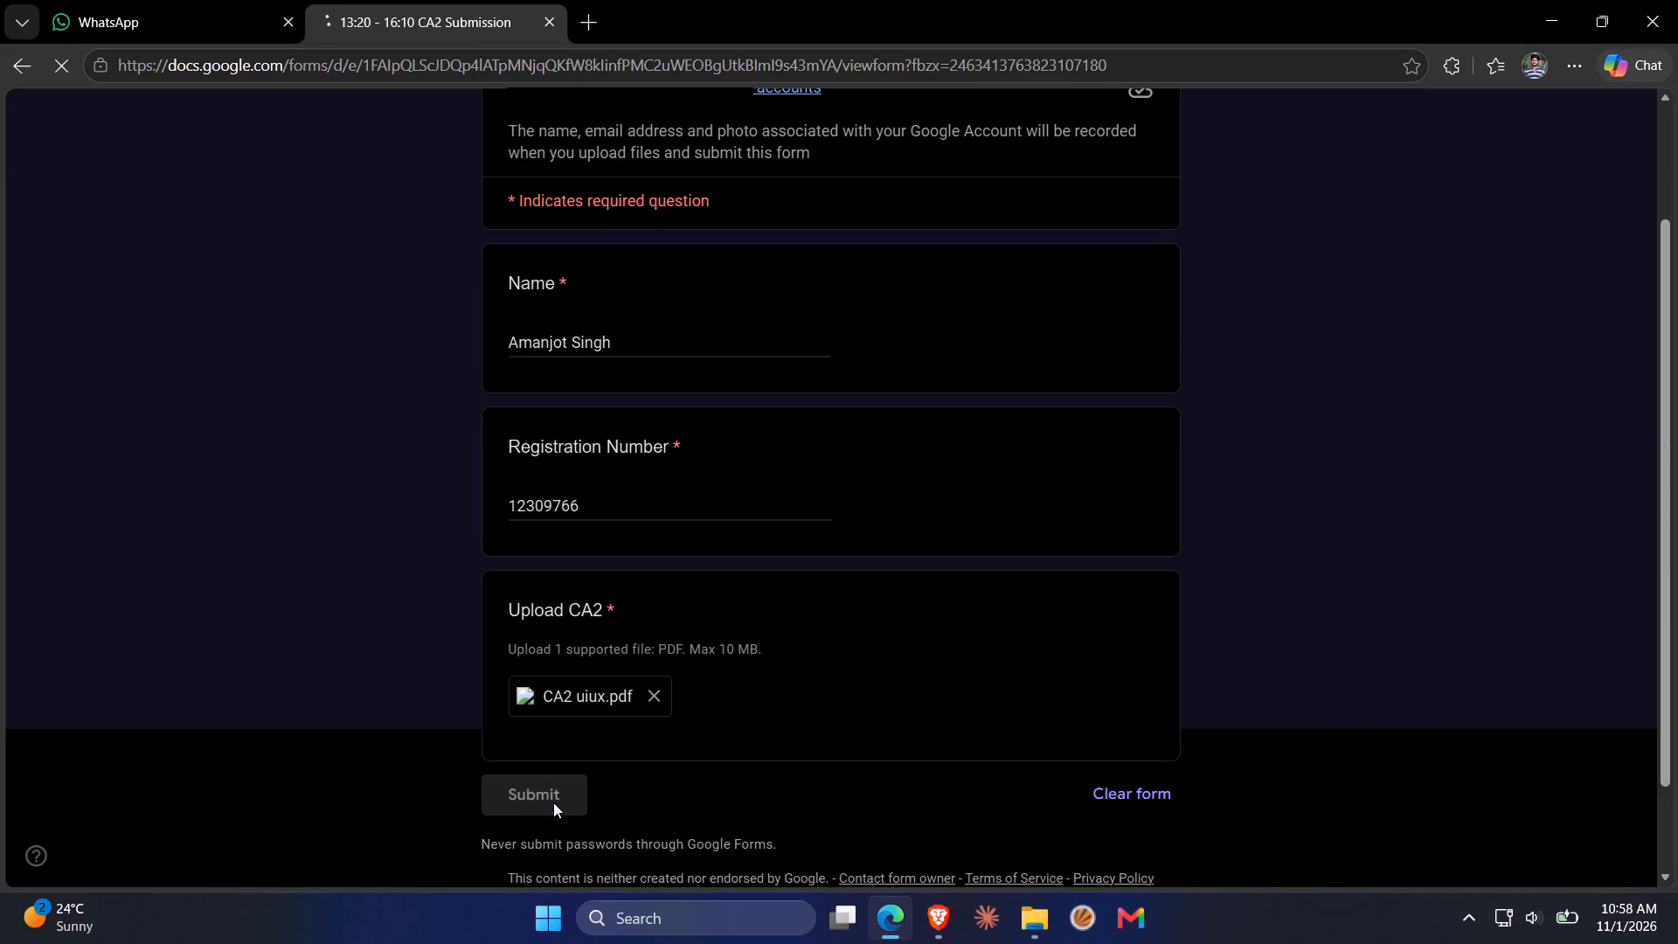
scroll(867, 498, up, 2)
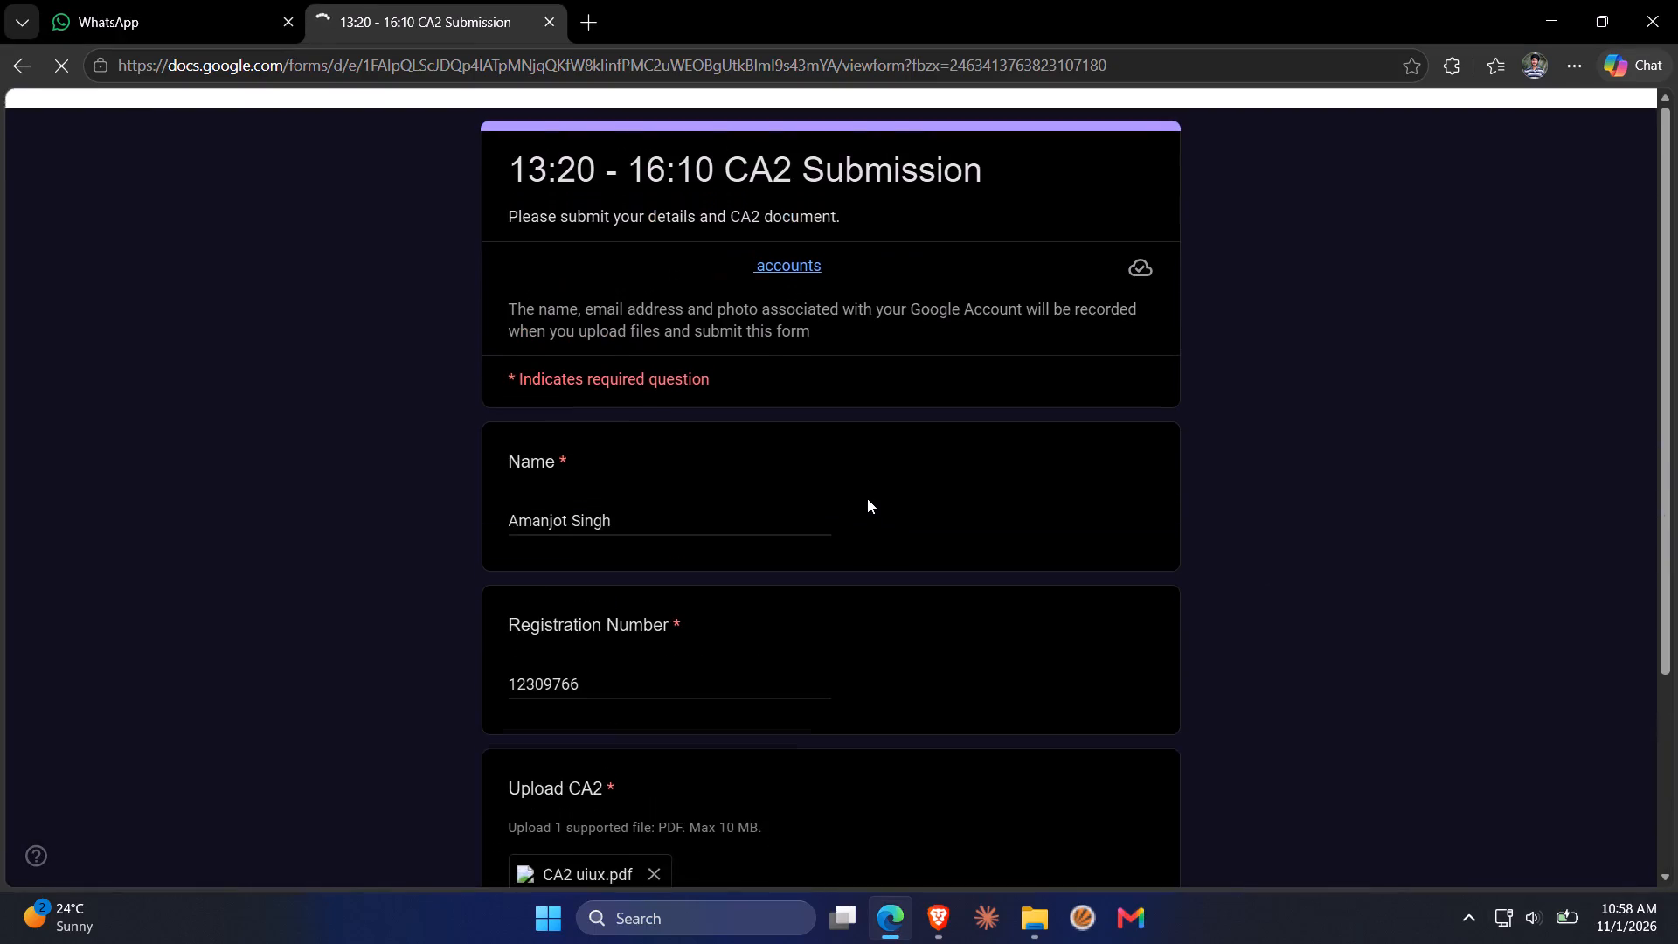
scroll(867, 498, up, 2)
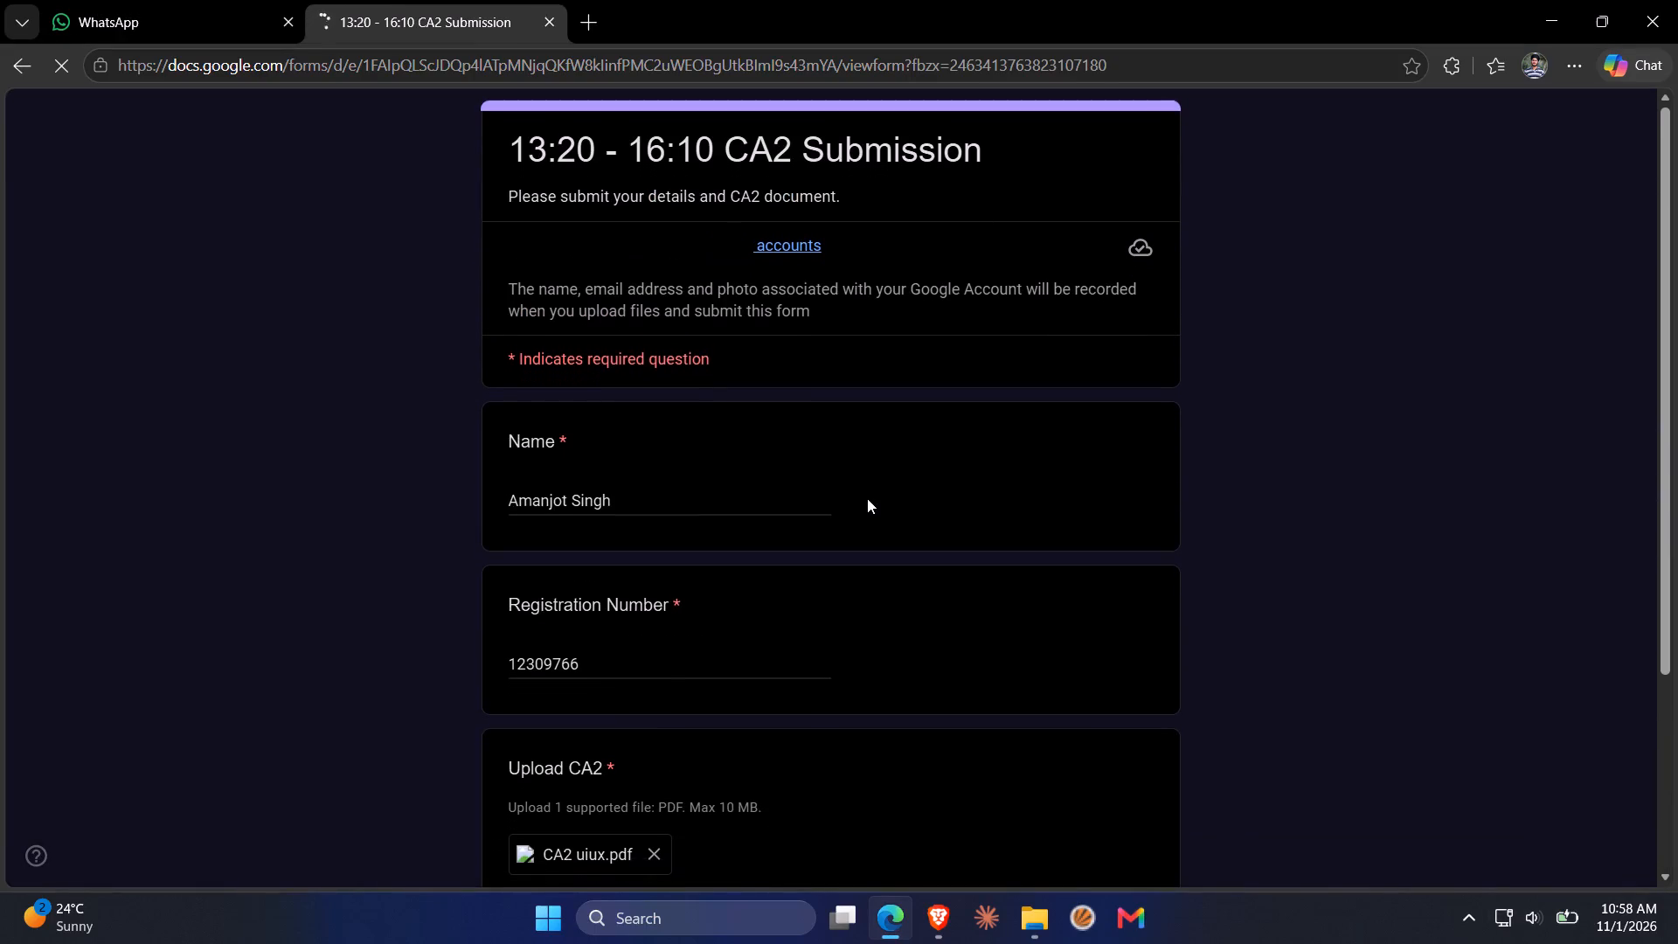